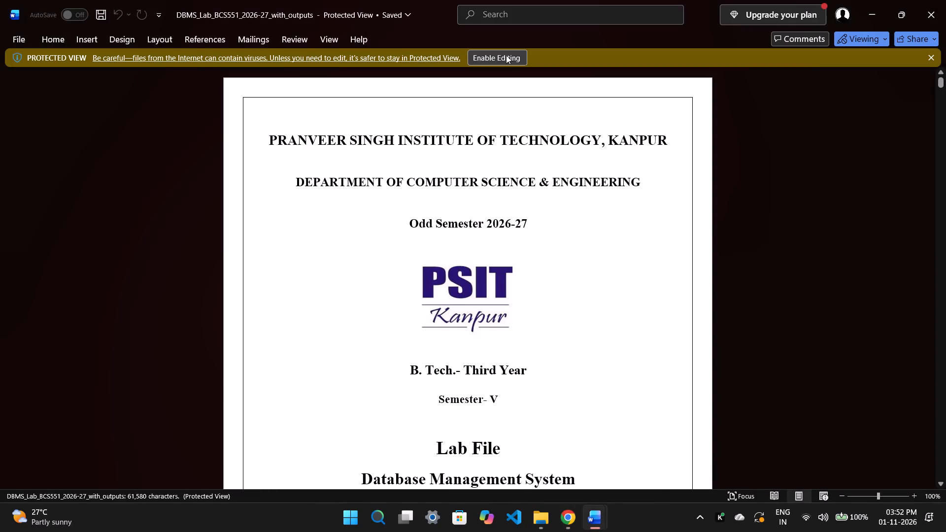
pyautogui.click(506, 55)
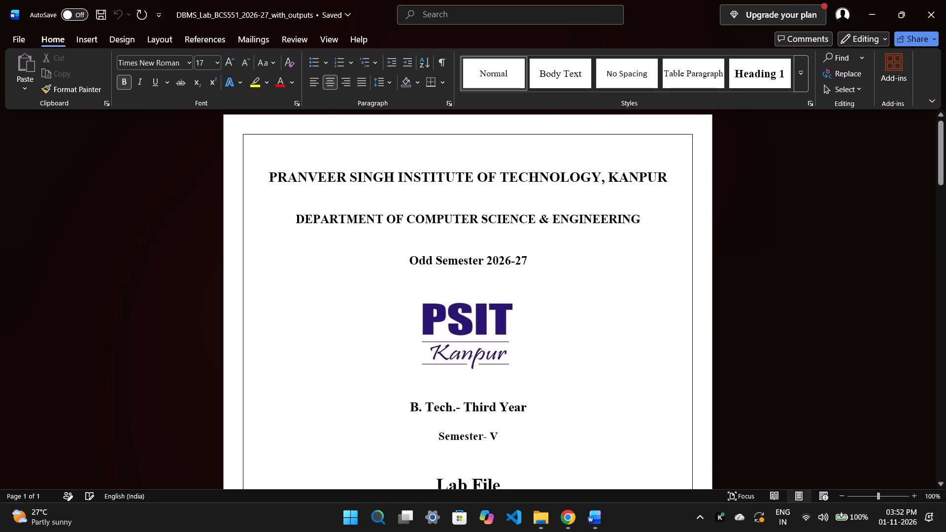
# Look over the cover page and the Table of Contents page of the document in Word.
pyautogui.click(420, 173)
pyautogui.click(386, 219)
pyautogui.scroll(-1, 386, 219)
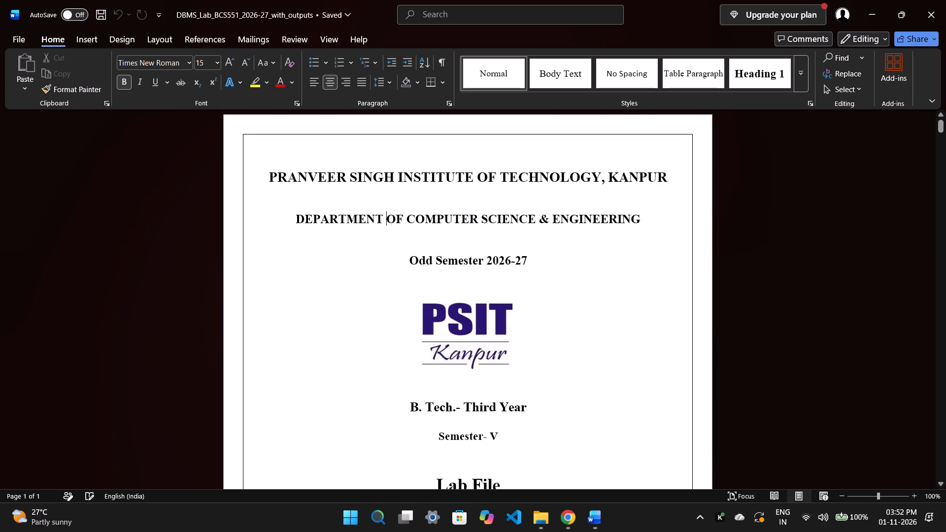
pyautogui.scroll(-1, 386, 219)
pyautogui.scroll(-2, 408, 272)
pyautogui.scroll(1, 408, 272)
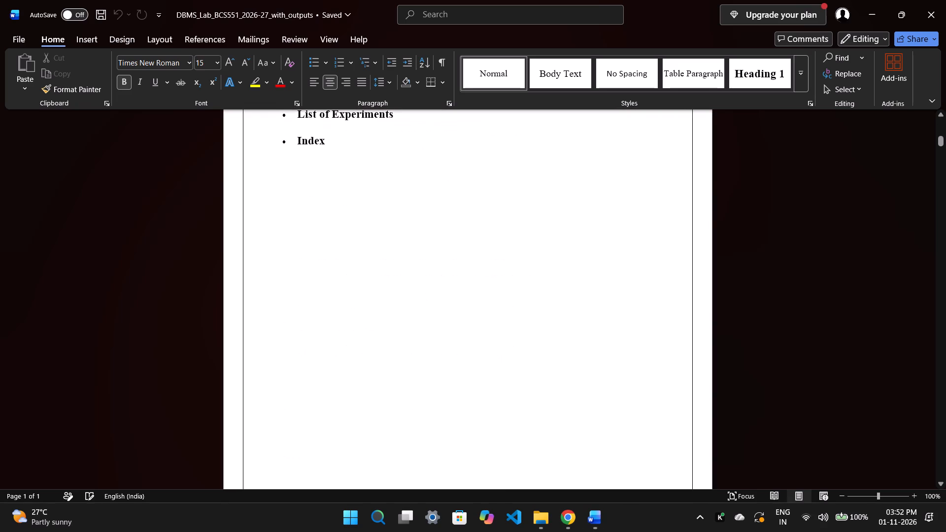
pyautogui.scroll(2, 408, 272)
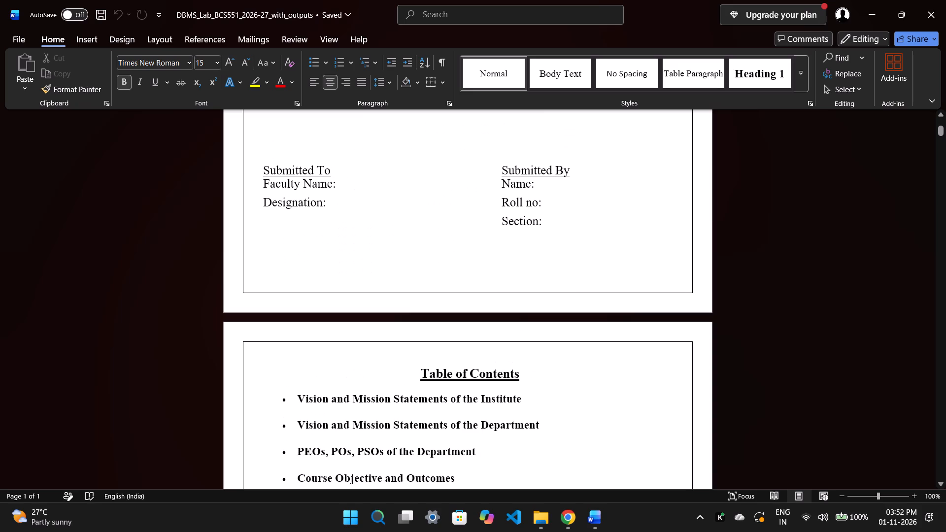
# Reduce the font size of the whole Submitted To / Submitted By block on the cover page to 14.
pyautogui.click(317, 183)
pyautogui.click(304, 183)
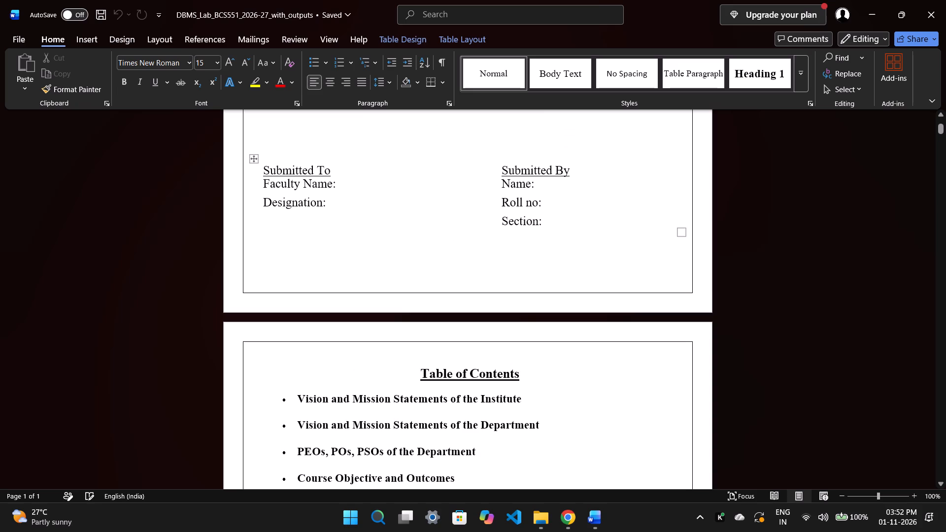
pyautogui.click(520, 169)
pyautogui.doubleClick(259, 171)
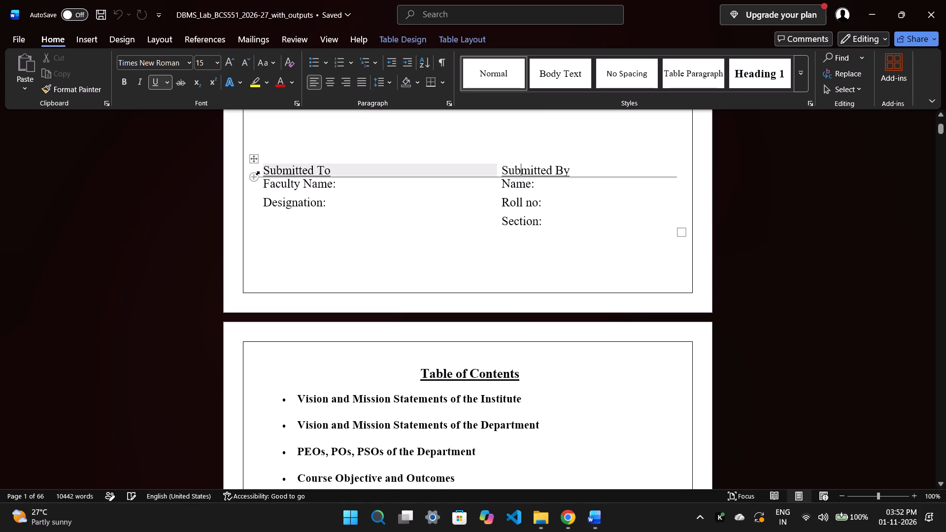
pyautogui.click(256, 203)
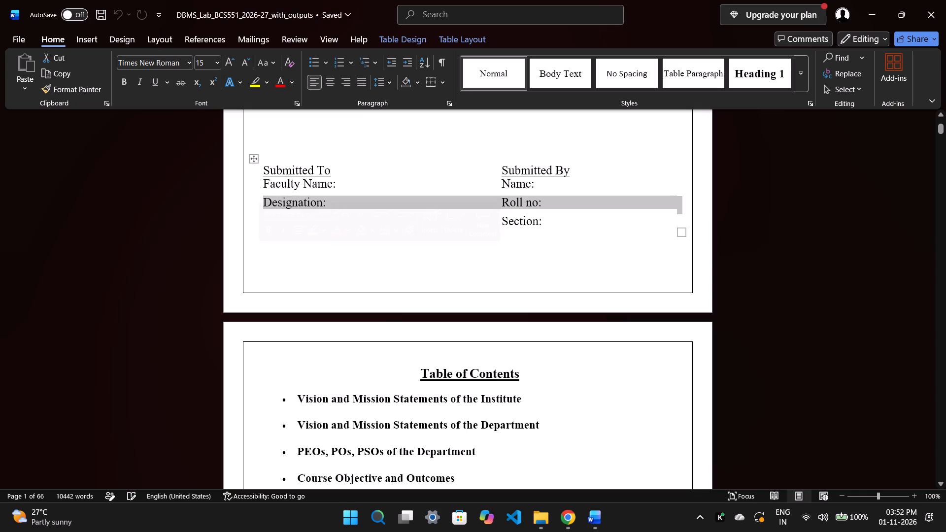
pyautogui.click(261, 169)
pyautogui.click(261, 169)
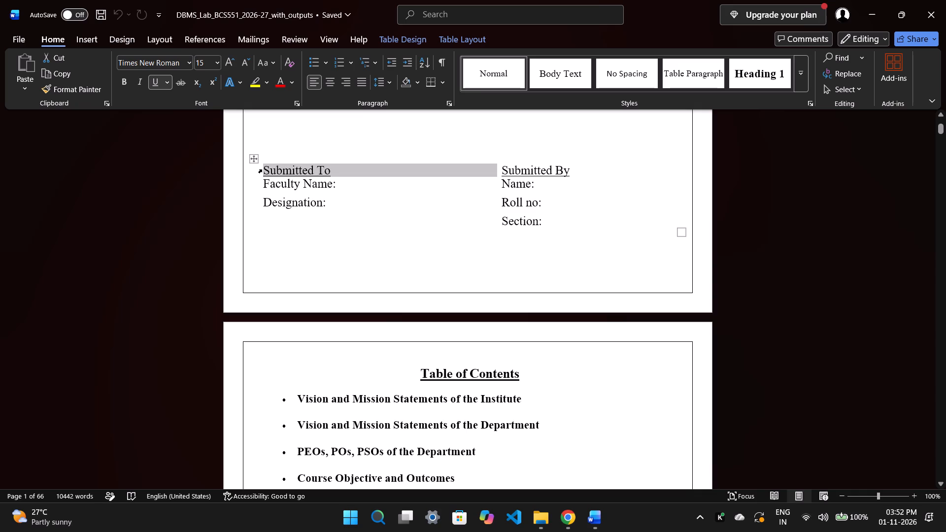
pyautogui.click(265, 169)
pyautogui.moveTo(265, 169); pyautogui.dragTo(530, 225)
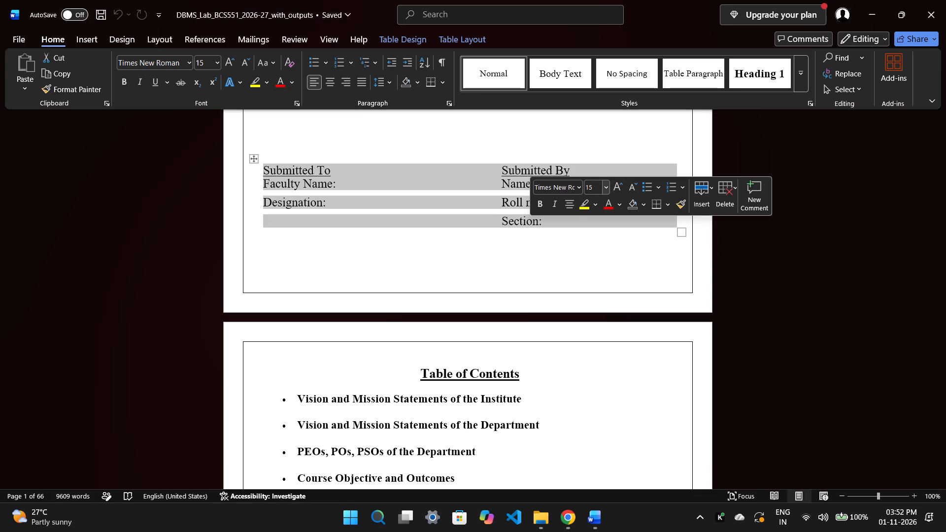
pyautogui.click(636, 186)
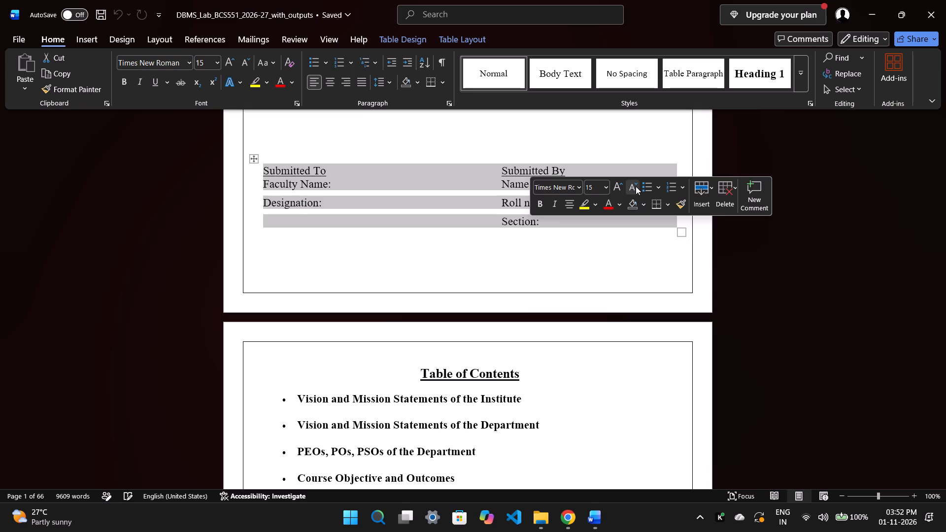
pyautogui.click(511, 269)
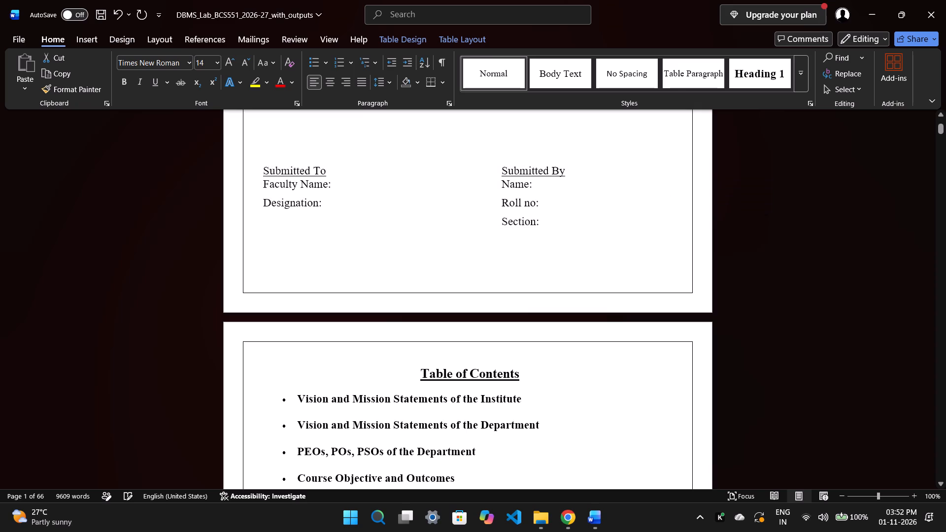
# Check the text formatting of the Table of Contents page and the Vision & Mission Statements of the Institute heading.
pyautogui.scroll(-1, 511, 269)
pyautogui.click(406, 245)
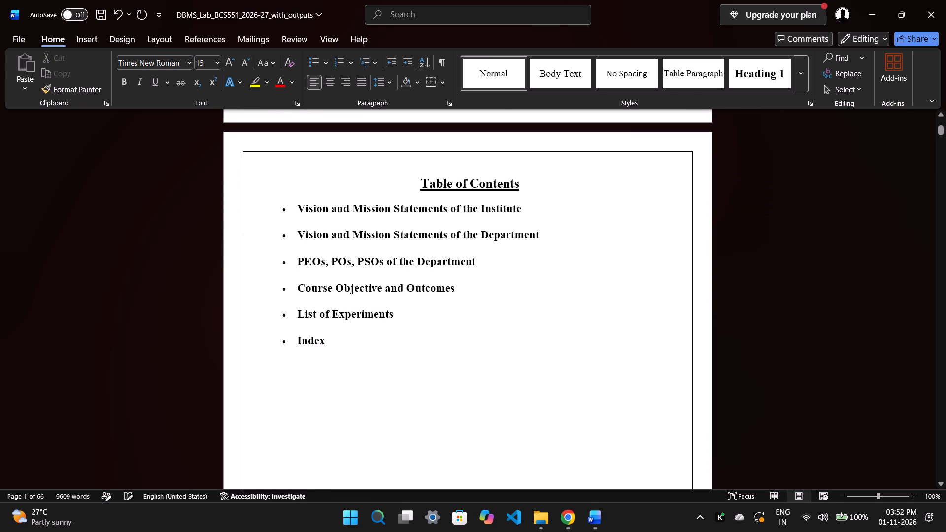
pyautogui.click(395, 234)
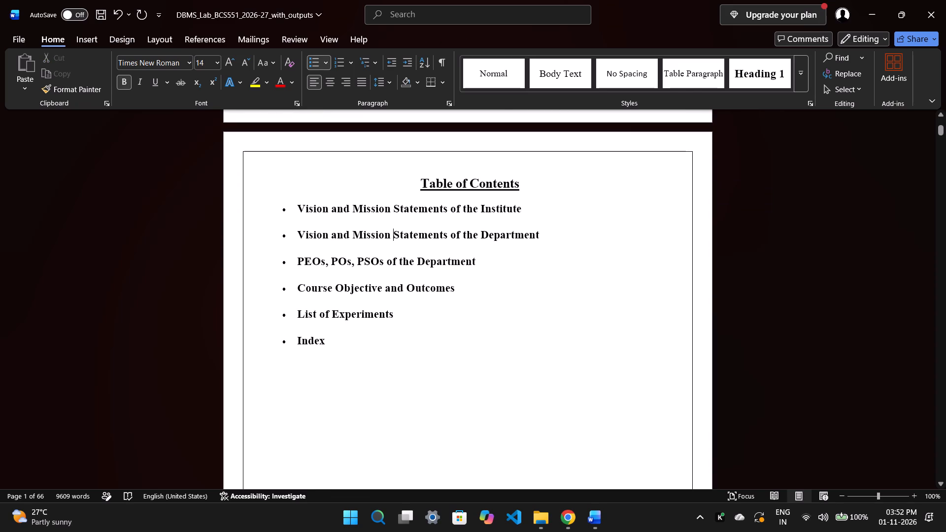
pyautogui.click(441, 192)
pyautogui.click(440, 189)
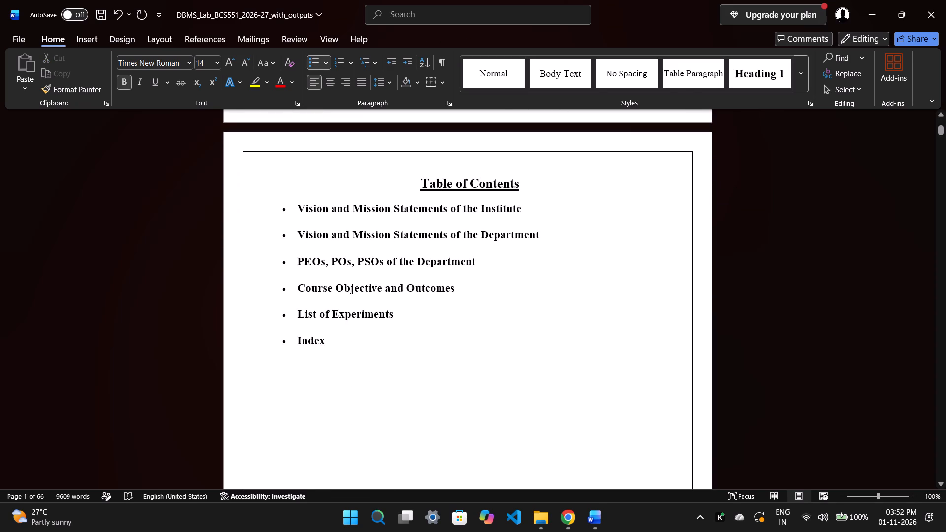
pyautogui.scroll(-1, 415, 298)
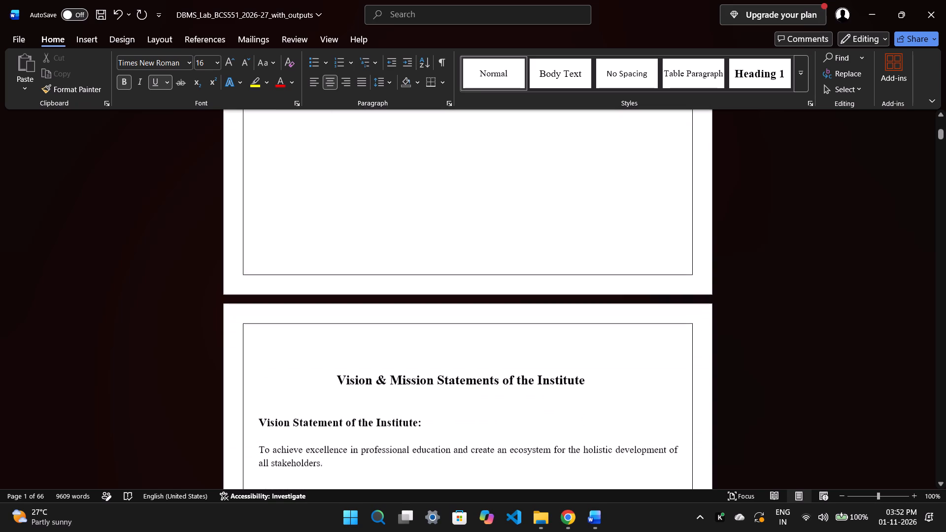
pyautogui.scroll(-1, 415, 298)
pyautogui.click(404, 308)
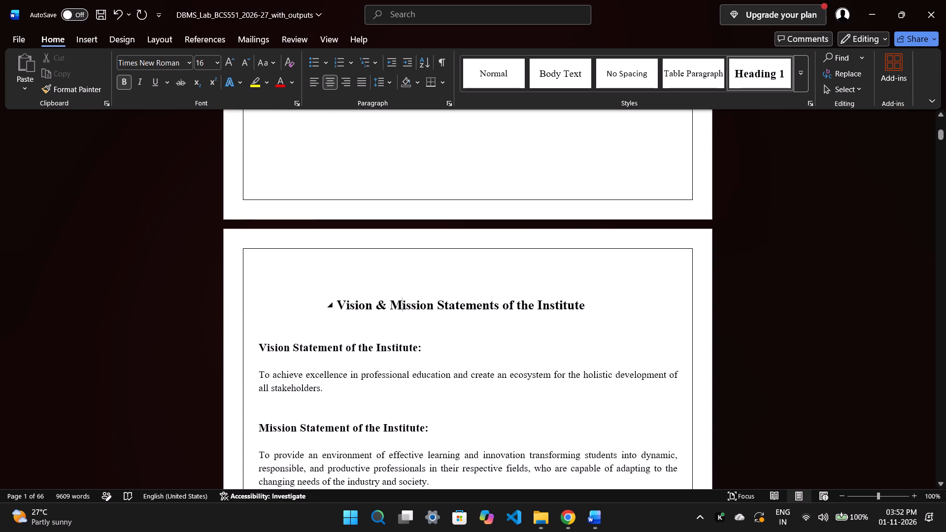
pyautogui.click(404, 308)
# Look through the pages from the department vision through the List of Experiments and Index tables to Experiment-1.
pyautogui.scroll(-2, 404, 308)
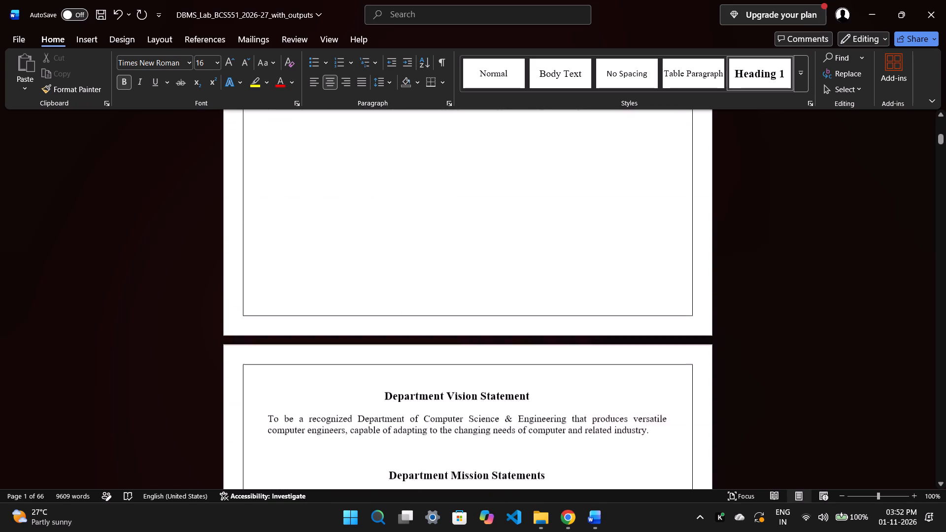
pyautogui.scroll(-4, 404, 308)
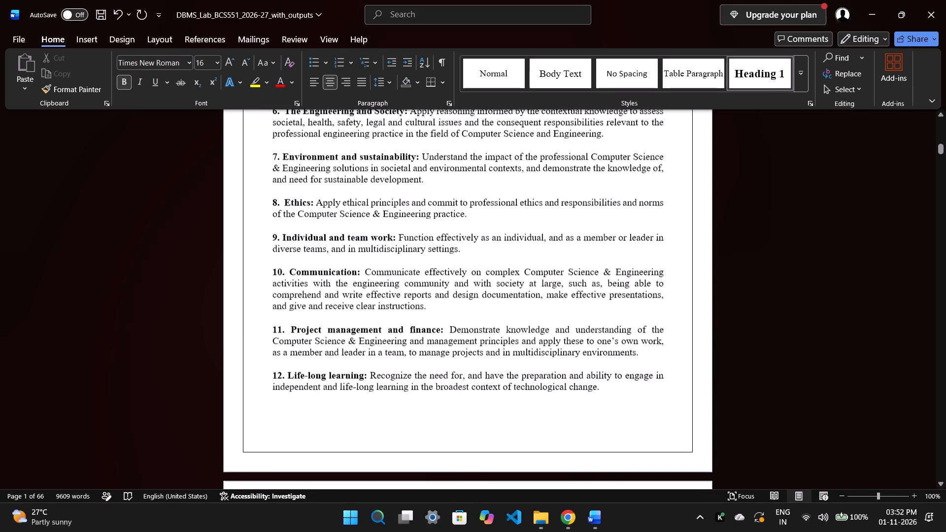
pyautogui.scroll(-4, 404, 308)
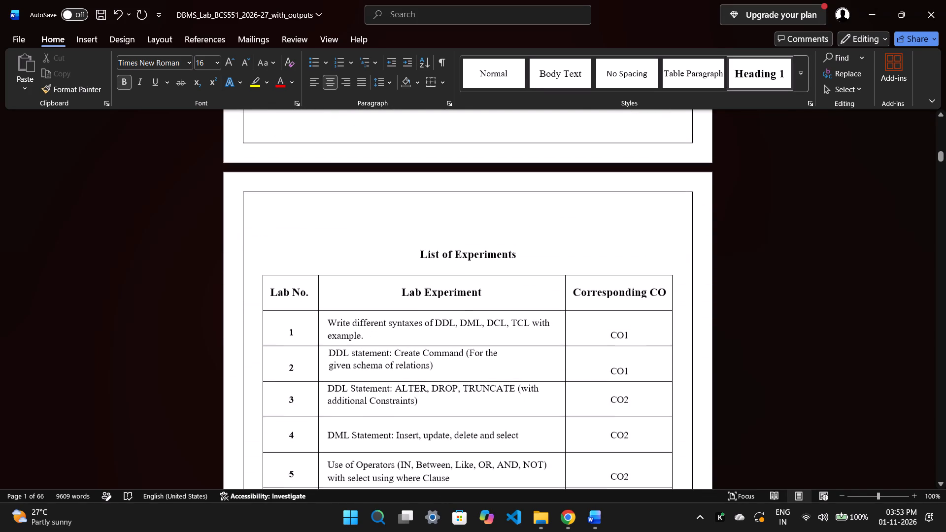
pyautogui.scroll(-2, 404, 308)
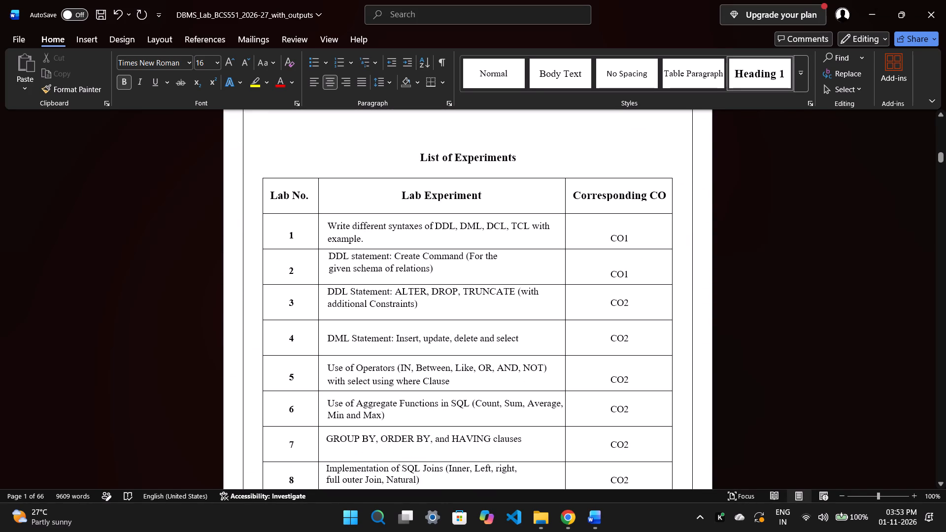
pyautogui.click(375, 227)
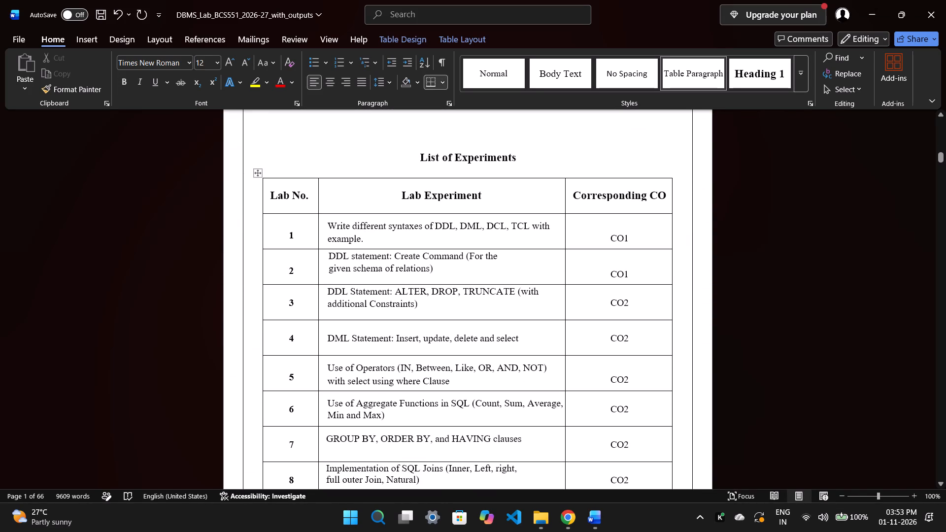
pyautogui.click(471, 154)
pyautogui.scroll(-1, 417, 259)
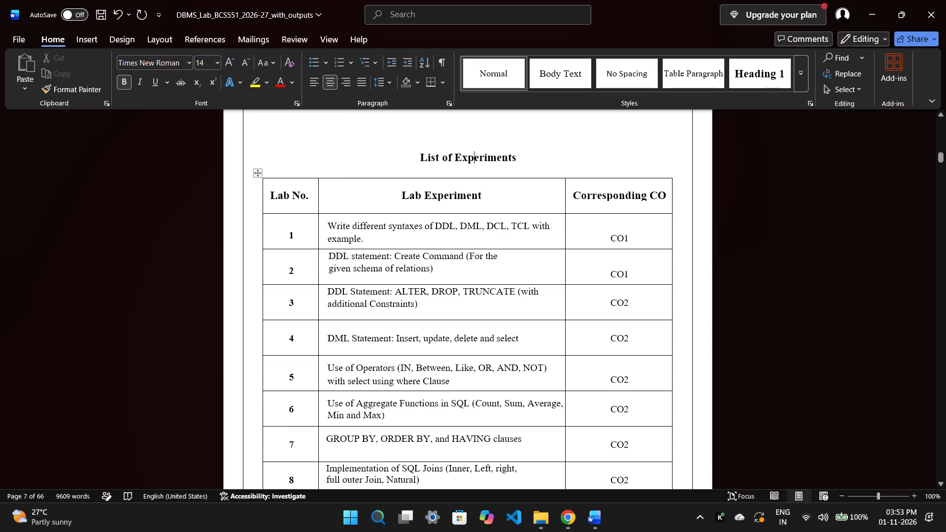
pyautogui.scroll(-1, 417, 259)
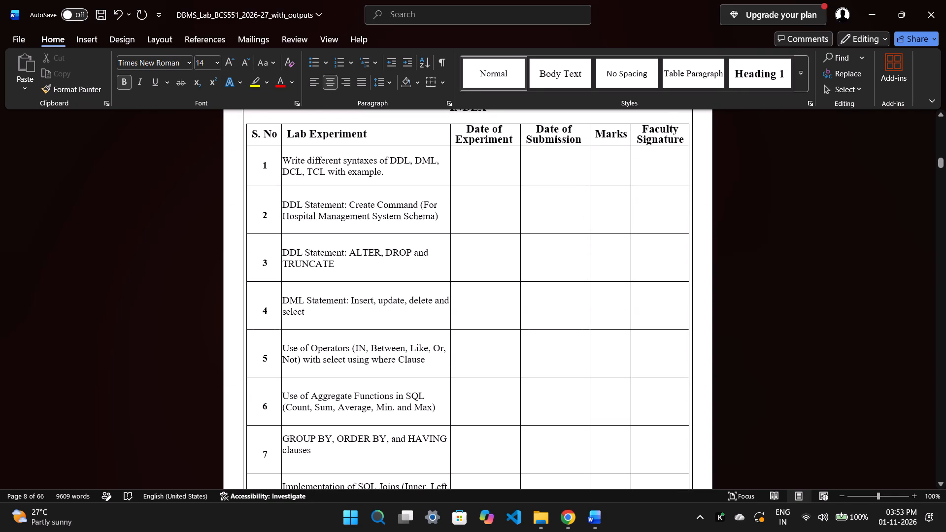
pyautogui.scroll(-3, 417, 259)
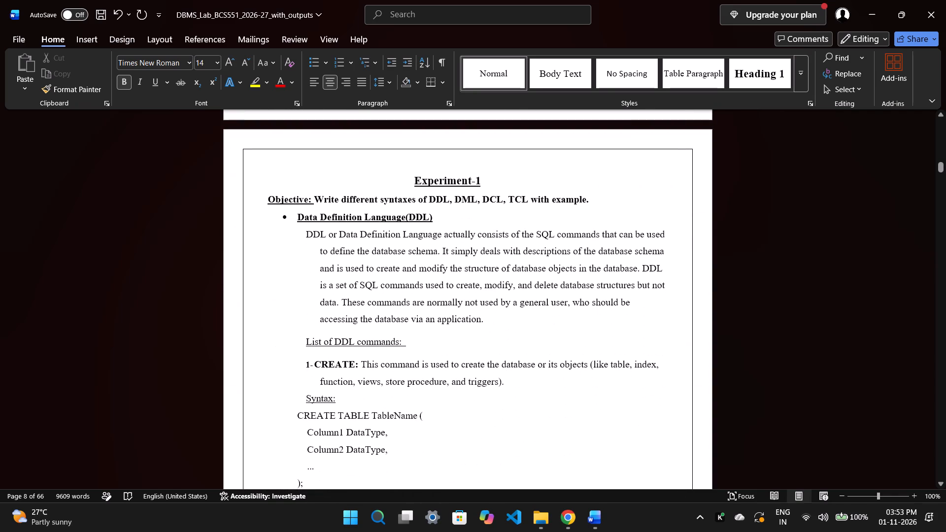
# Remove the underline from the space following "Objective:" in Experiment-1.
pyautogui.click(363, 204)
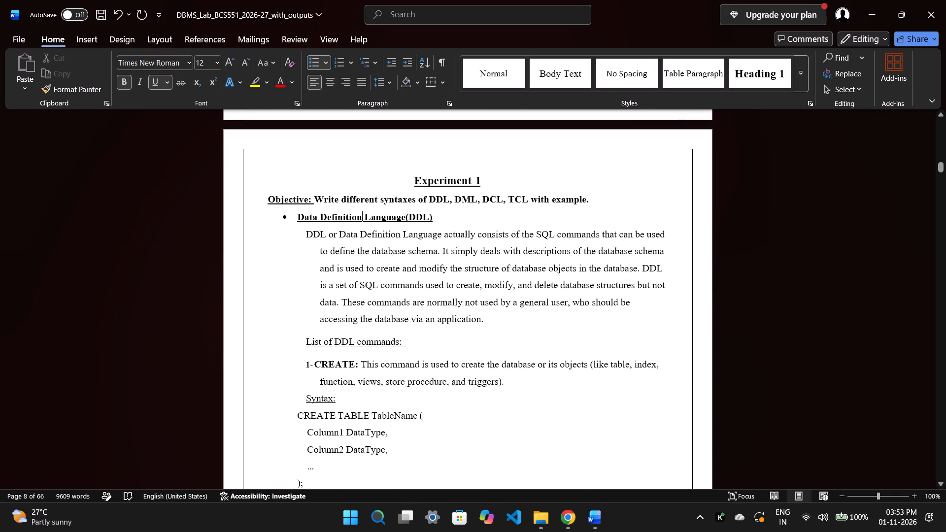
pyautogui.click(312, 199)
pyautogui.click(313, 200)
pyautogui.click(151, 87)
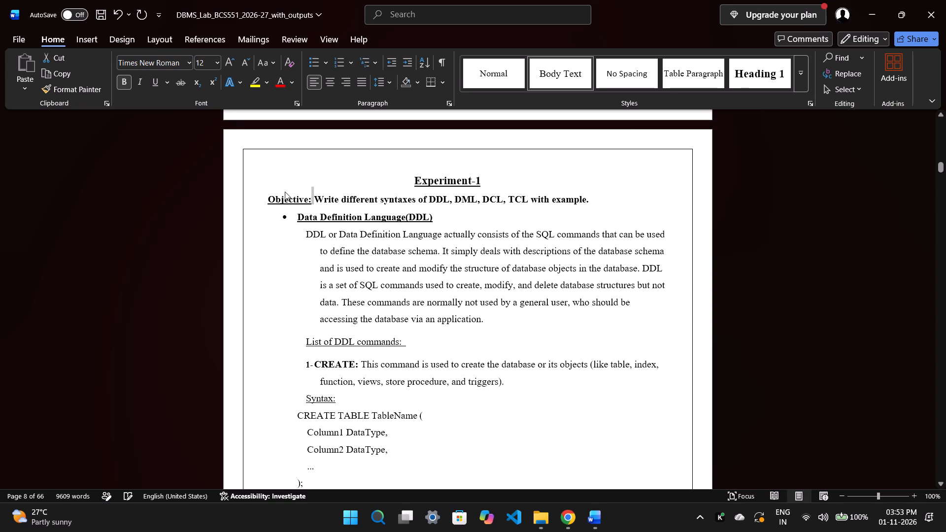
pyautogui.click(285, 192)
# Insert a blank line between the CREATE TABLE Employees example and its black "Table created." output box.
pyautogui.scroll(-1, 356, 301)
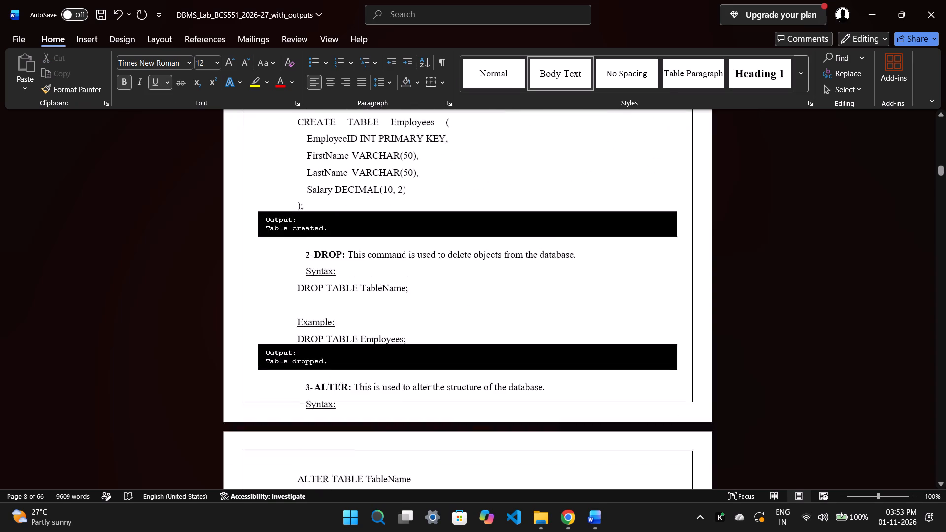
pyautogui.scroll(-1, 356, 301)
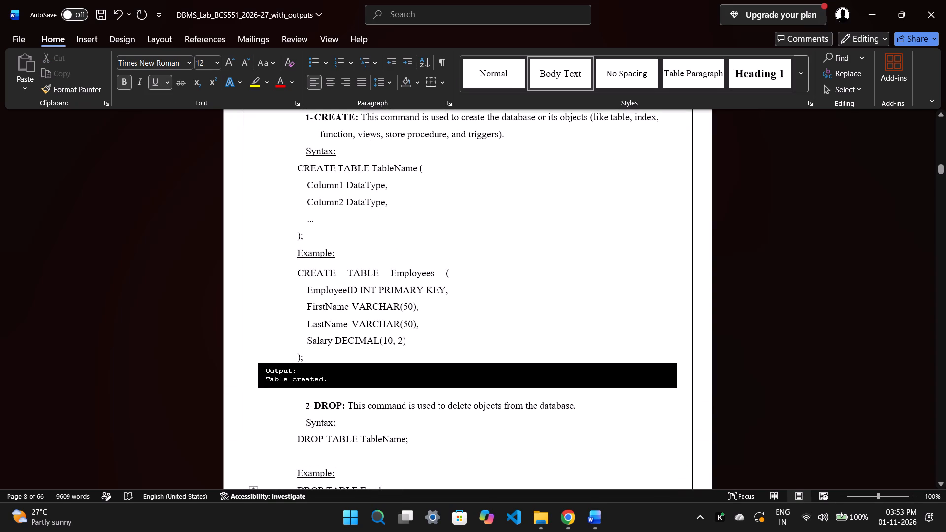
pyautogui.click(345, 350)
pyautogui.click(331, 357)
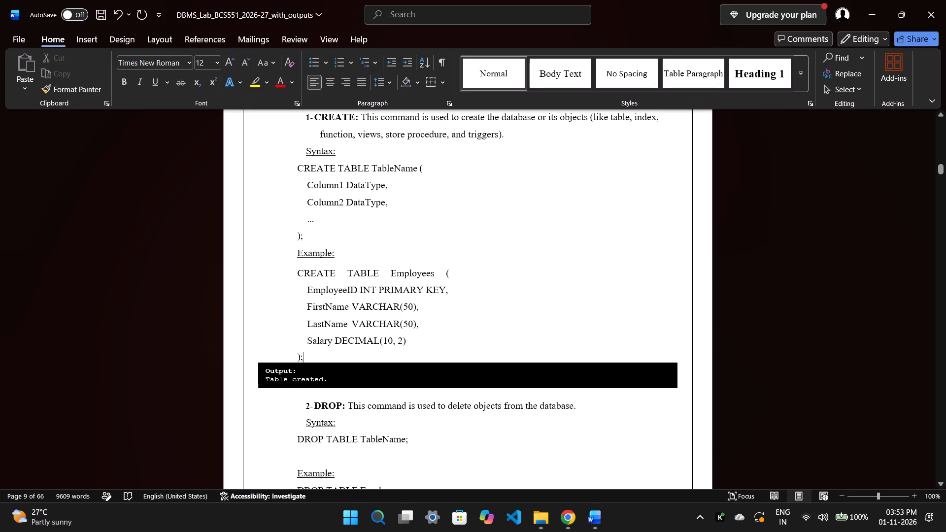
pyautogui.press('Return')
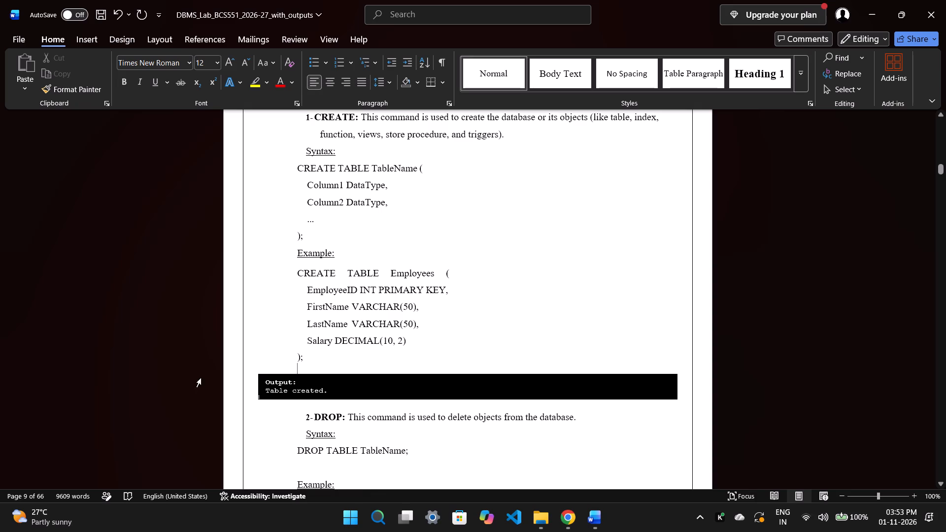
# Narrow the black "Table created." output box by moving its left edge inward, closer to the code's indentation.
pyautogui.click(293, 398)
pyautogui.moveTo(255, 368); pyautogui.dragTo(260, 368)
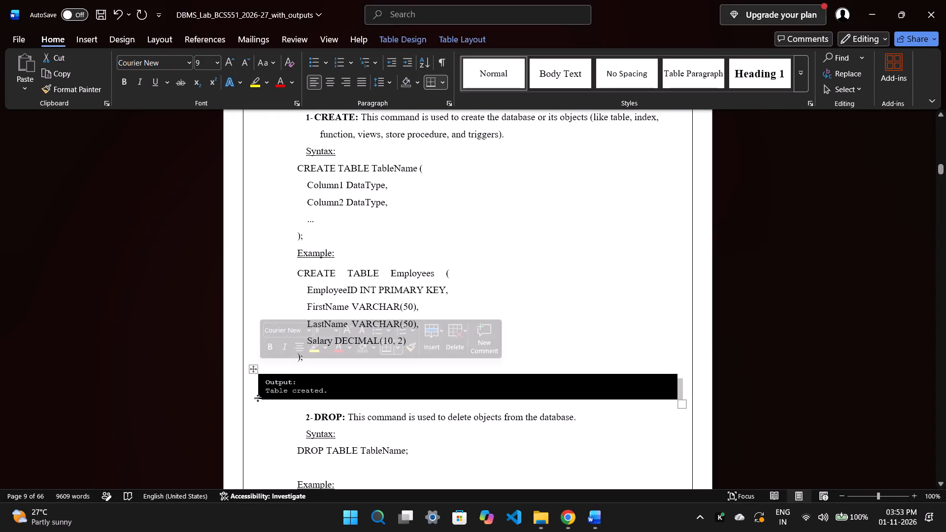
pyautogui.moveTo(258, 399); pyautogui.dragTo(274, 399)
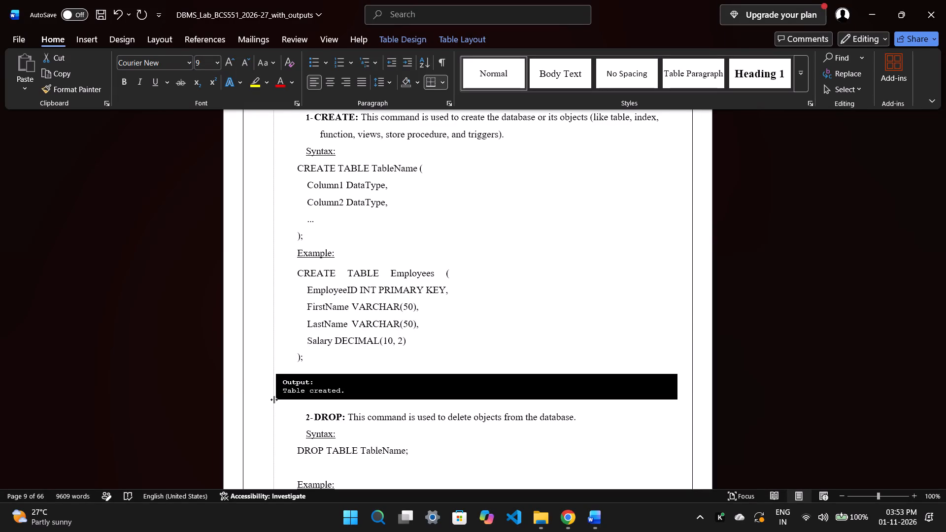
pyautogui.moveTo(274, 399); pyautogui.dragTo(275, 400)
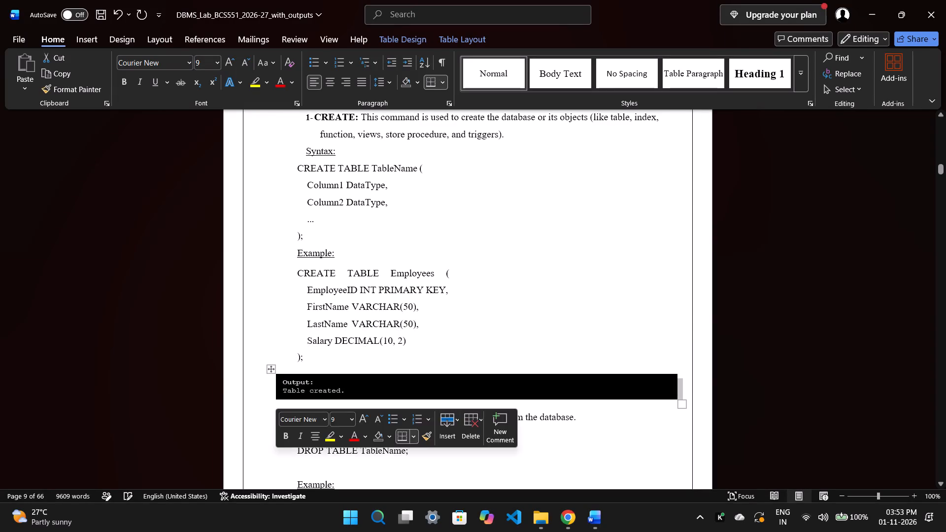
# Move the left edge of the black "Table dropped." output box under the DROP example inward, closer to the code's indentation.
pyautogui.scroll(-1, 275, 400)
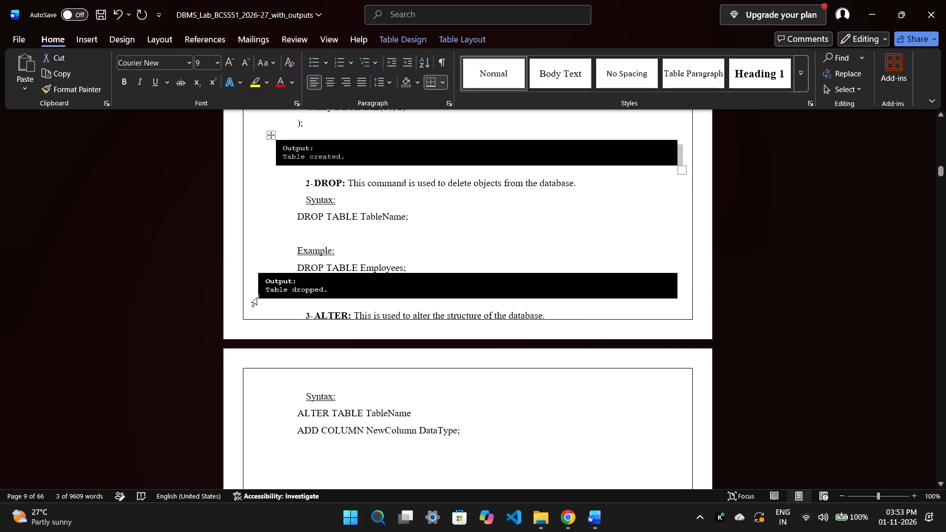
pyautogui.moveTo(258, 298); pyautogui.dragTo(278, 298)
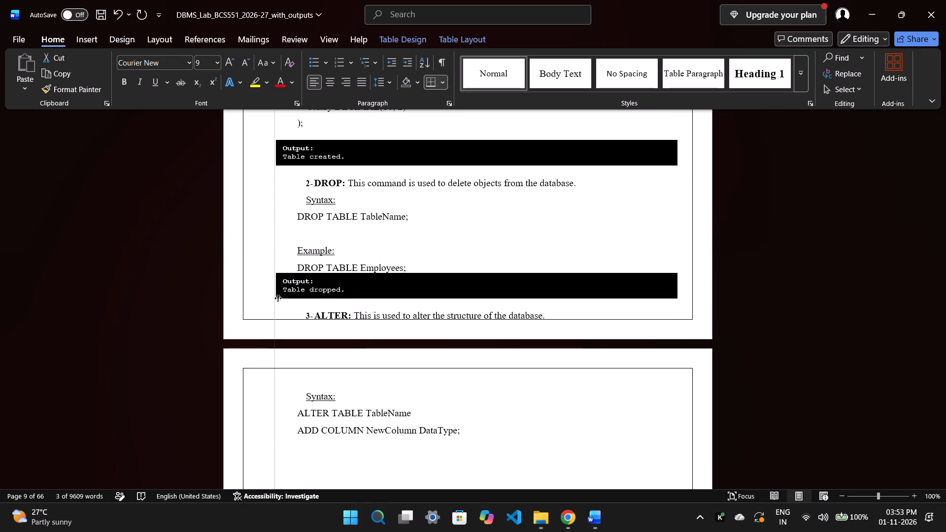
pyautogui.moveTo(278, 298); pyautogui.dragTo(279, 298)
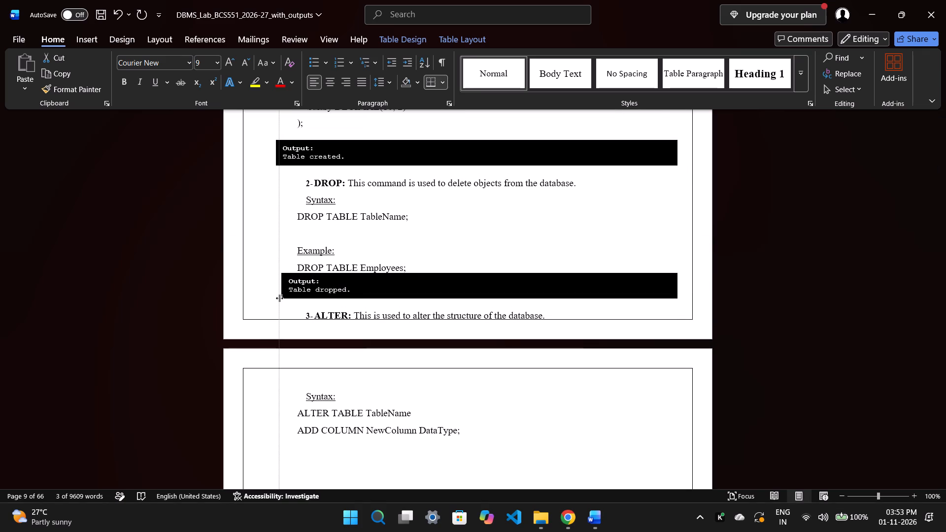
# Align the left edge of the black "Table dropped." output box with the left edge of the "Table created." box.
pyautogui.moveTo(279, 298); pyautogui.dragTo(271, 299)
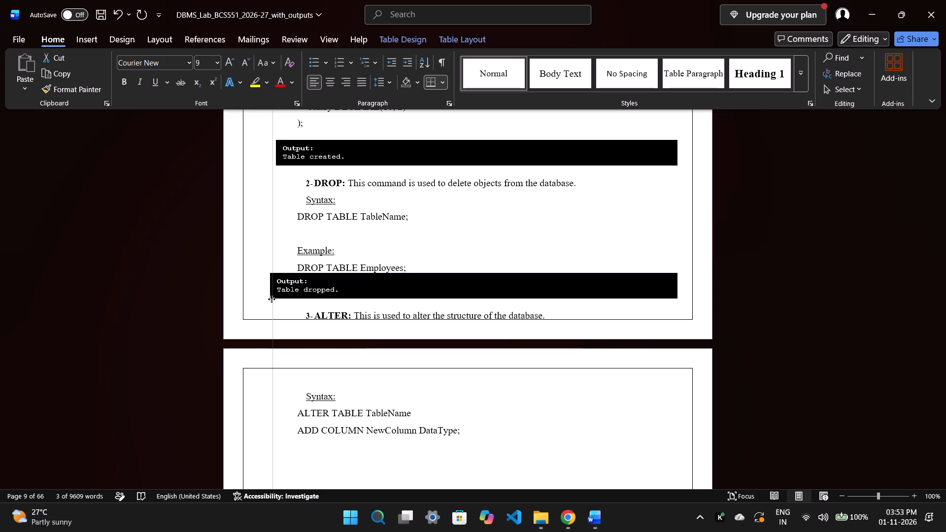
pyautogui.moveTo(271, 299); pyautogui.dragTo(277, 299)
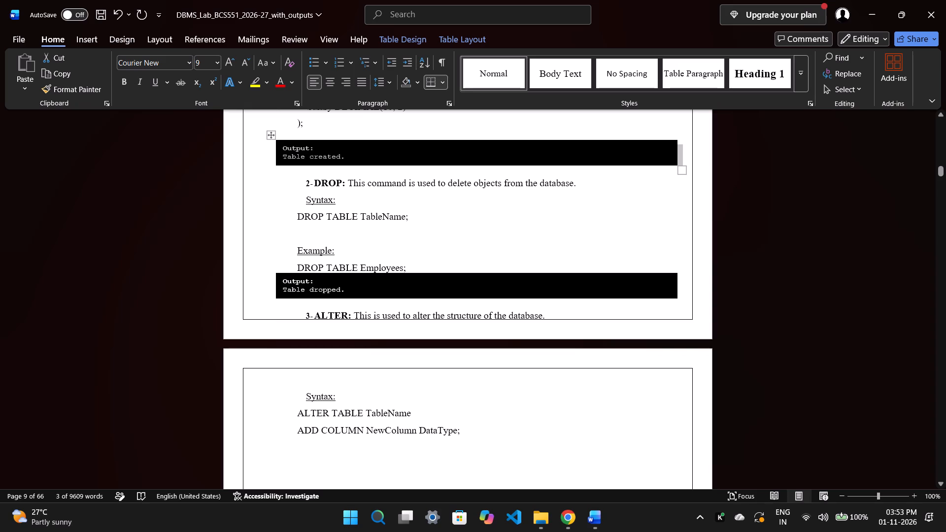
# Move the left edge of the black "Table created." output box inward so it lines up with the CREATE TABLE code's indentation.
pyautogui.scroll(2, 388, 234)
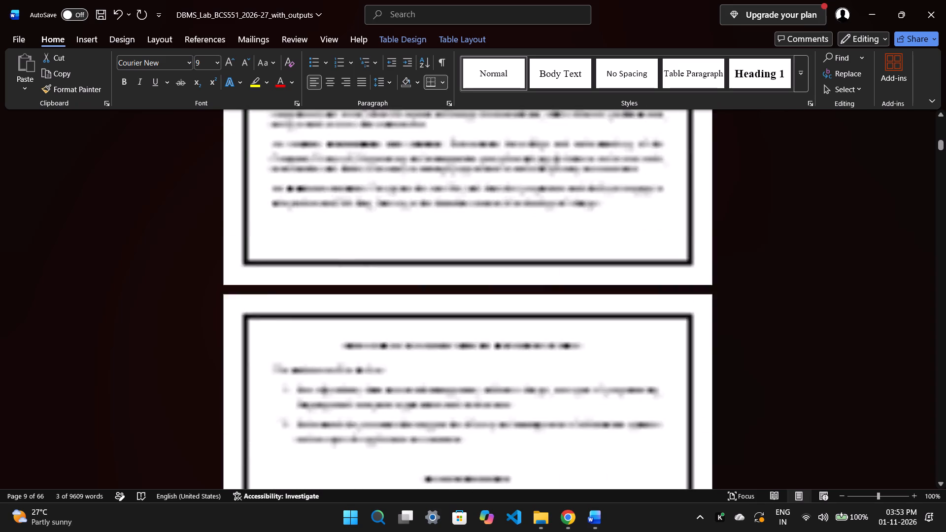
pyautogui.scroll(-5, 388, 234)
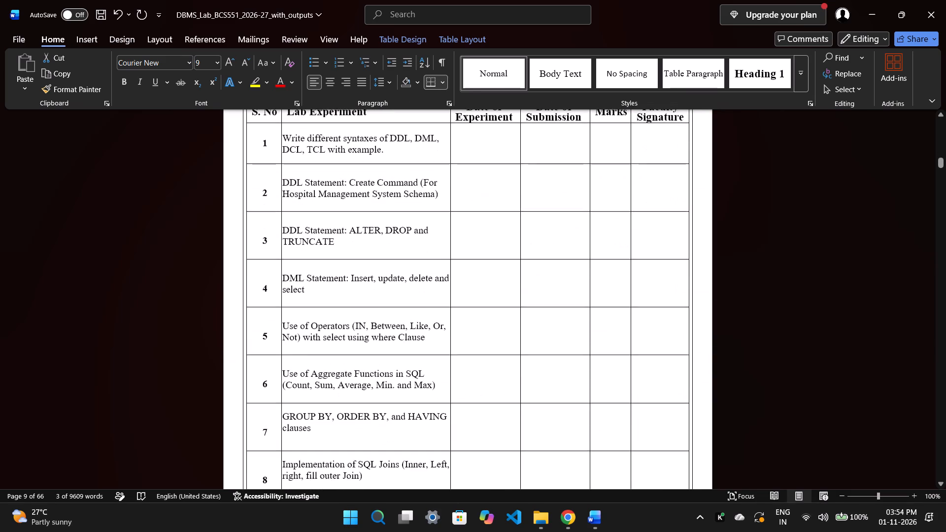
pyautogui.scroll(-2, 388, 234)
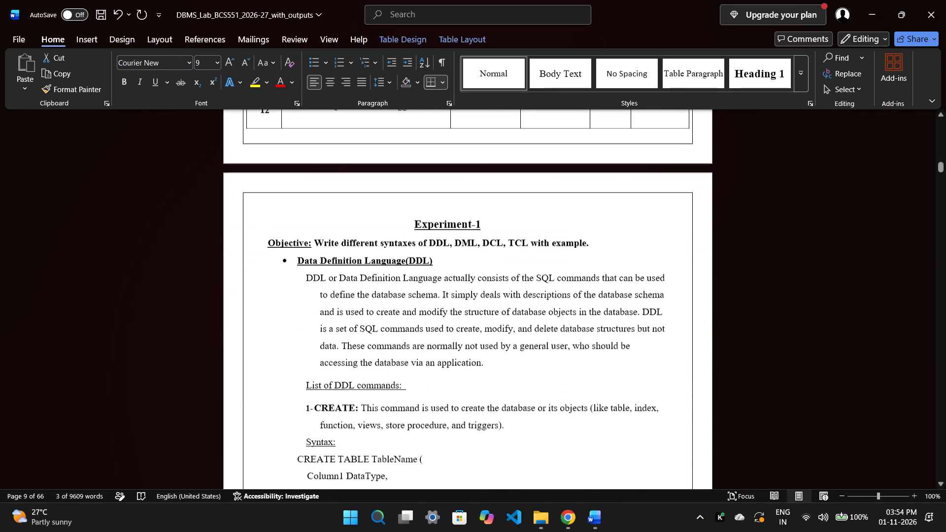
pyautogui.scroll(-2, 388, 234)
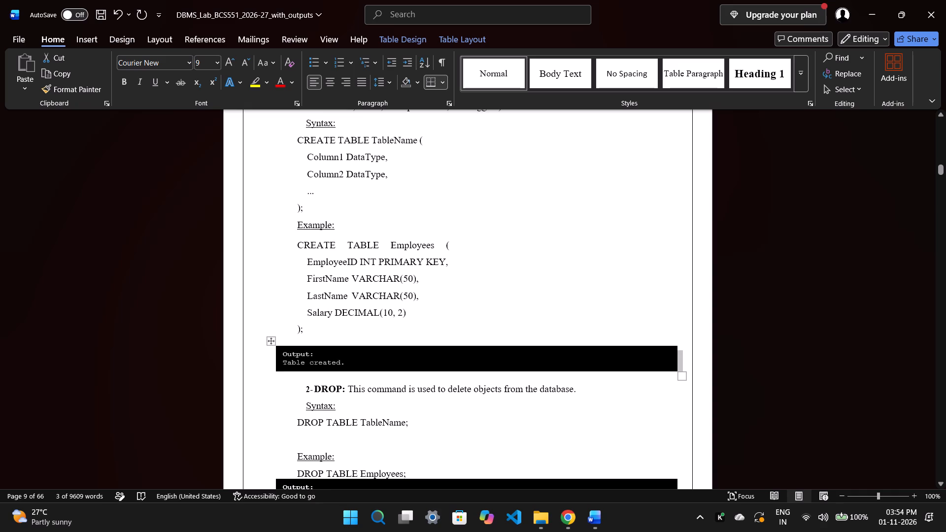
pyautogui.click(320, 333)
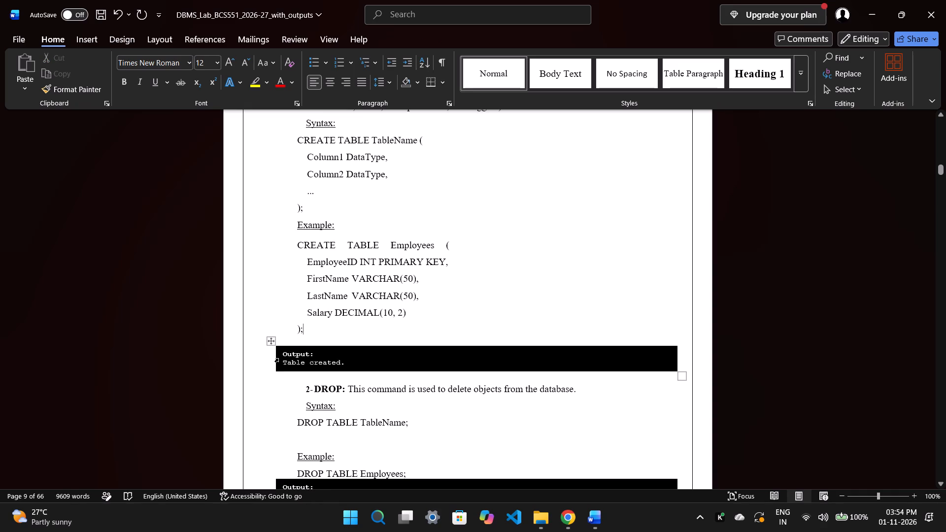
pyautogui.scroll(-2, 293, 381)
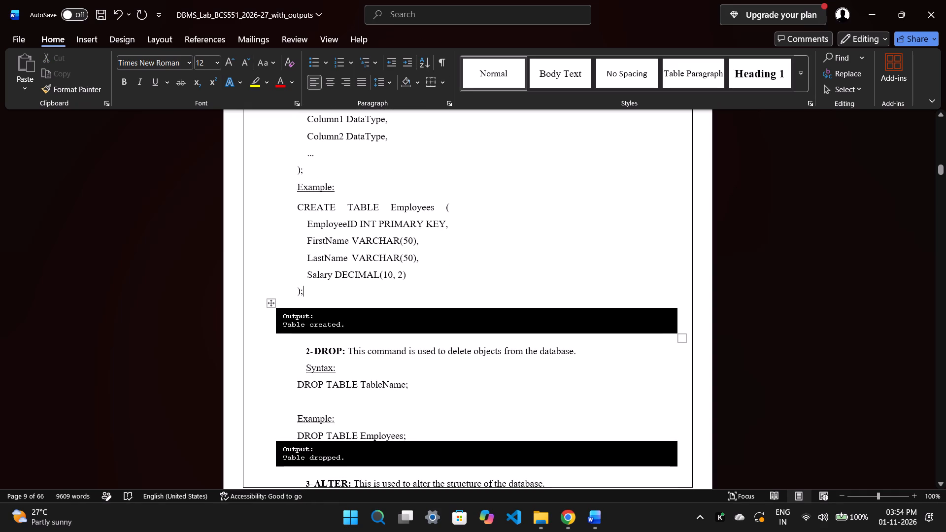
pyautogui.scroll(-1, 293, 381)
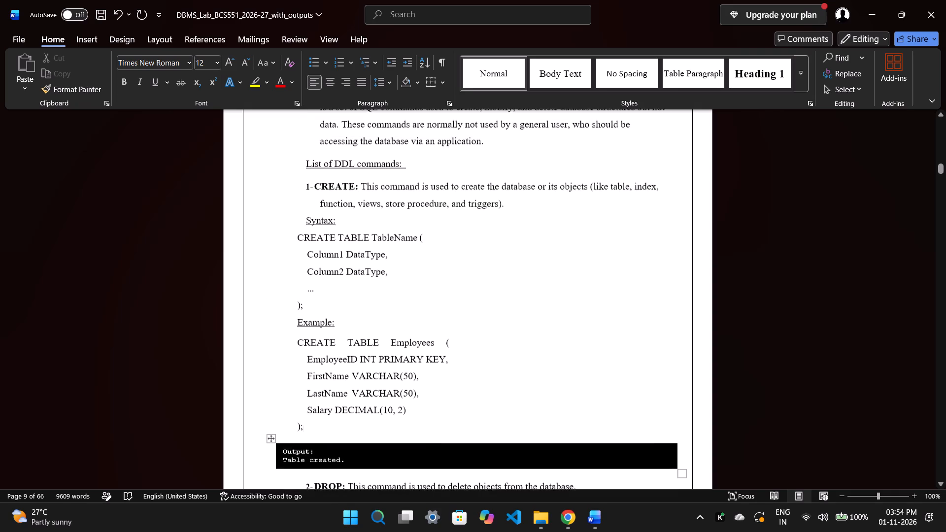
pyautogui.scroll(-2, 293, 381)
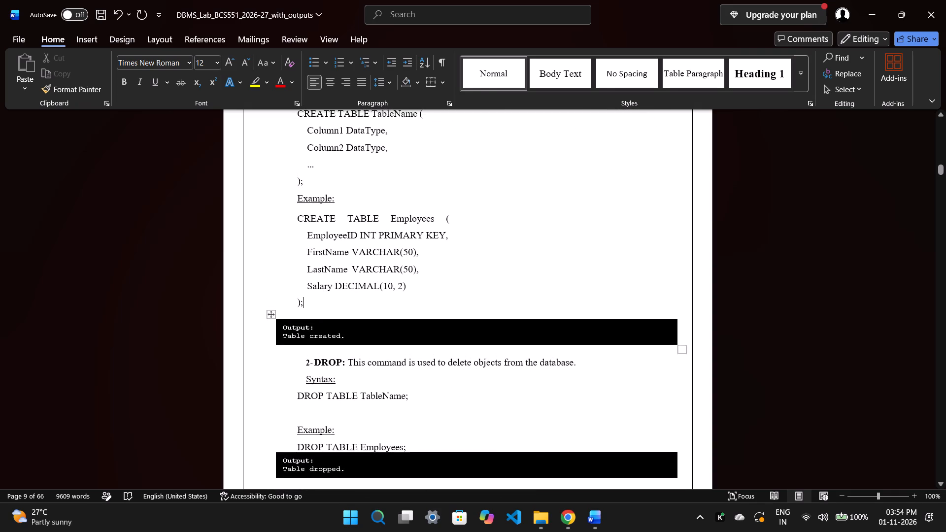
pyautogui.scroll(-1, 293, 381)
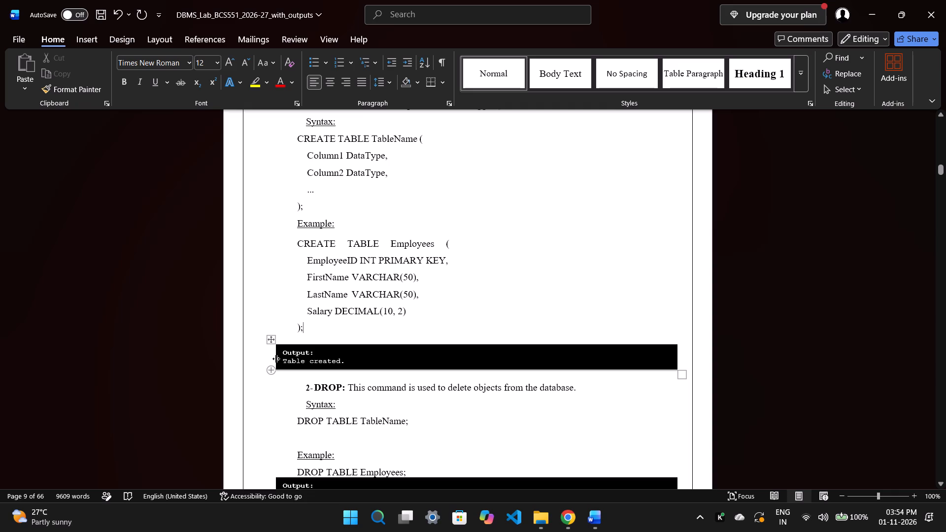
pyautogui.moveTo(276, 359); pyautogui.dragTo(297, 360)
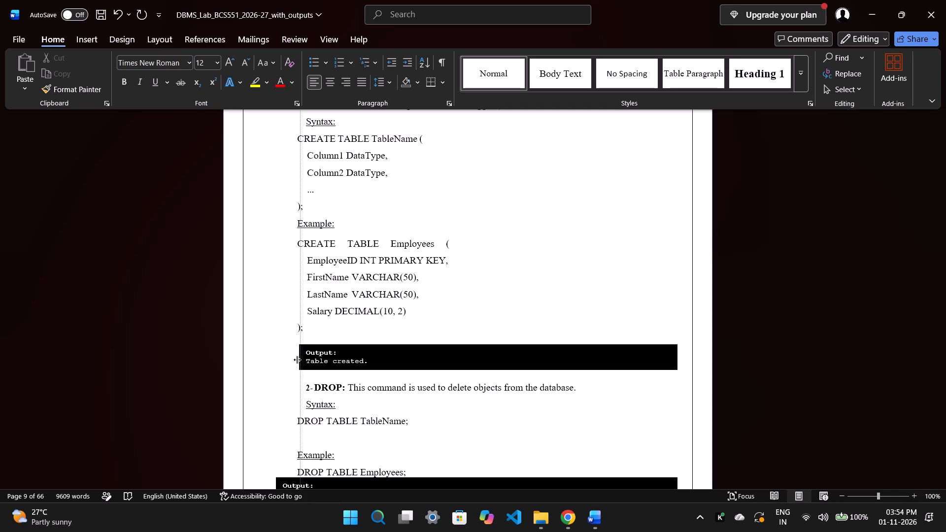
pyautogui.moveTo(297, 360); pyautogui.dragTo(289, 358)
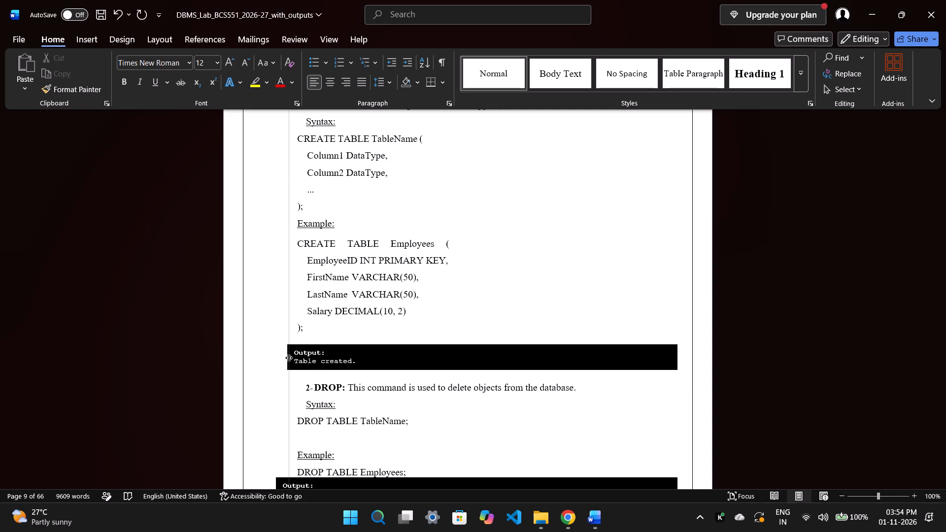
pyautogui.moveTo(289, 358); pyautogui.dragTo(292, 358)
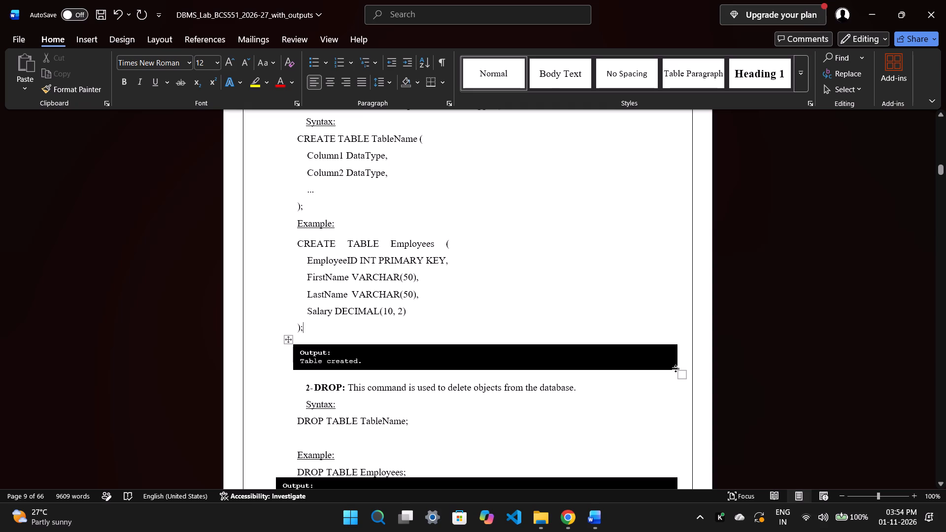
# Narrow the black "Table created." output box by moving its right edge inward, away from the page border.
pyautogui.moveTo(676, 359); pyautogui.dragTo(652, 359)
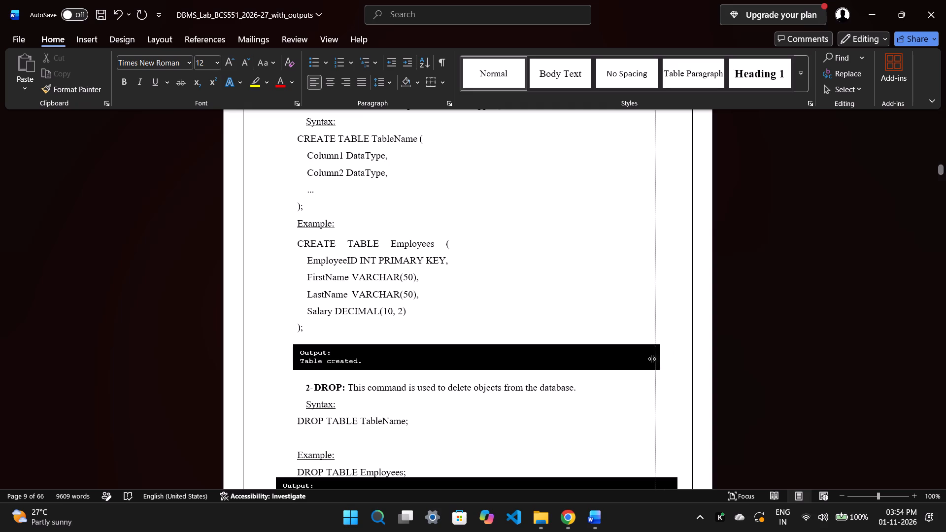
pyautogui.moveTo(652, 359); pyautogui.dragTo(643, 359)
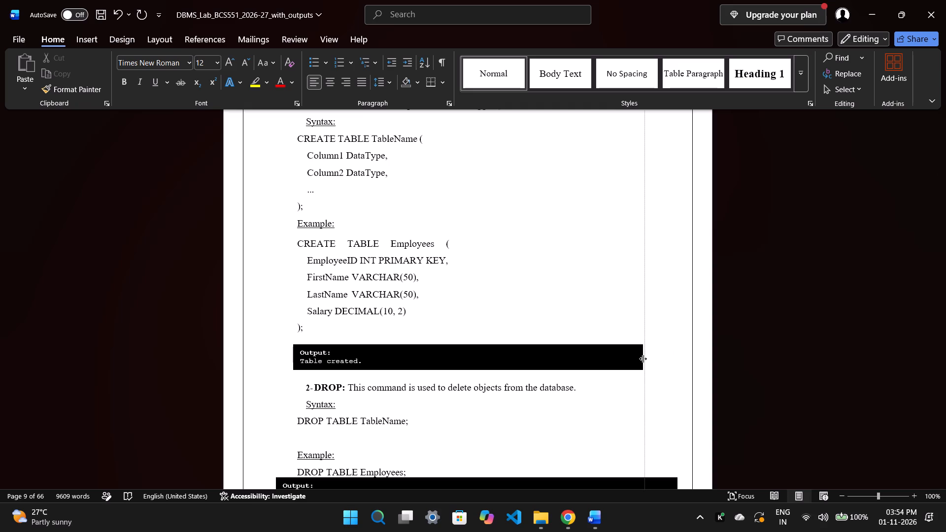
pyautogui.moveTo(643, 359); pyautogui.dragTo(640, 359)
pyautogui.moveTo(640, 359); pyautogui.dragTo(640, 359)
# Move the left edge of the black "Table dropped." output box inward to match the "Table created." box.
pyautogui.scroll(-1, 640, 359)
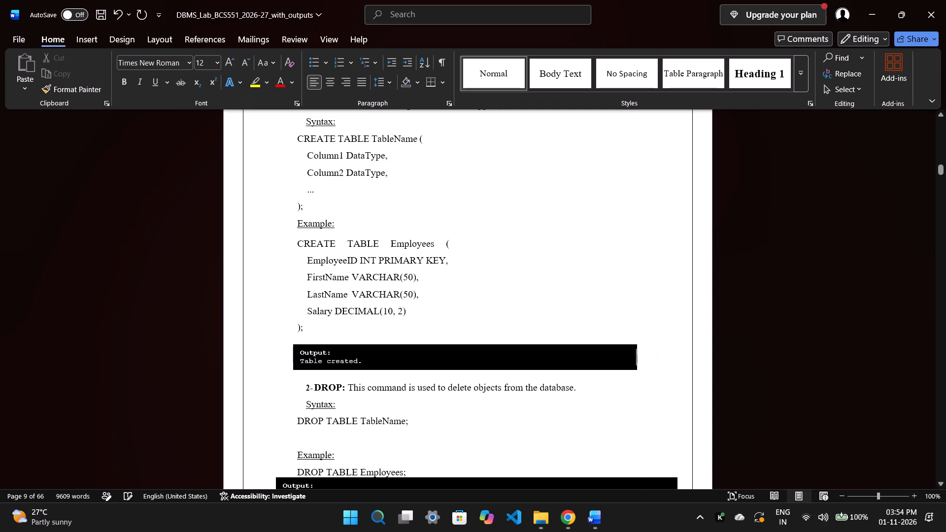
pyautogui.scroll(-3, 640, 359)
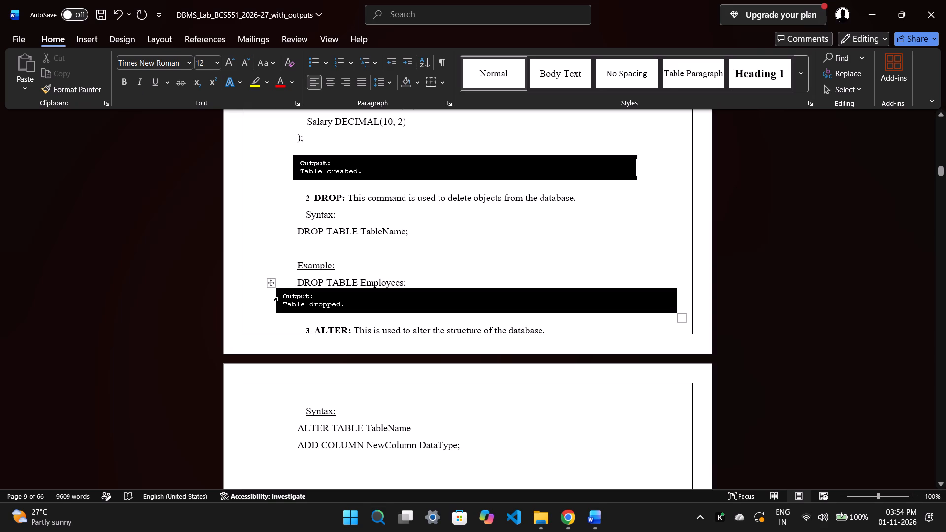
pyautogui.moveTo(275, 297); pyautogui.dragTo(295, 297)
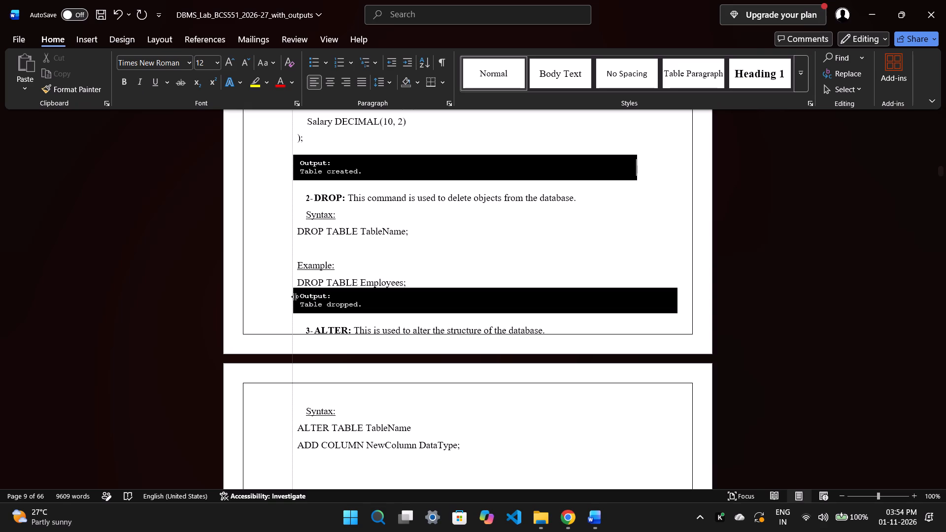
pyautogui.moveTo(295, 297); pyautogui.dragTo(292, 296)
pyautogui.moveTo(292, 296); pyautogui.dragTo(295, 296)
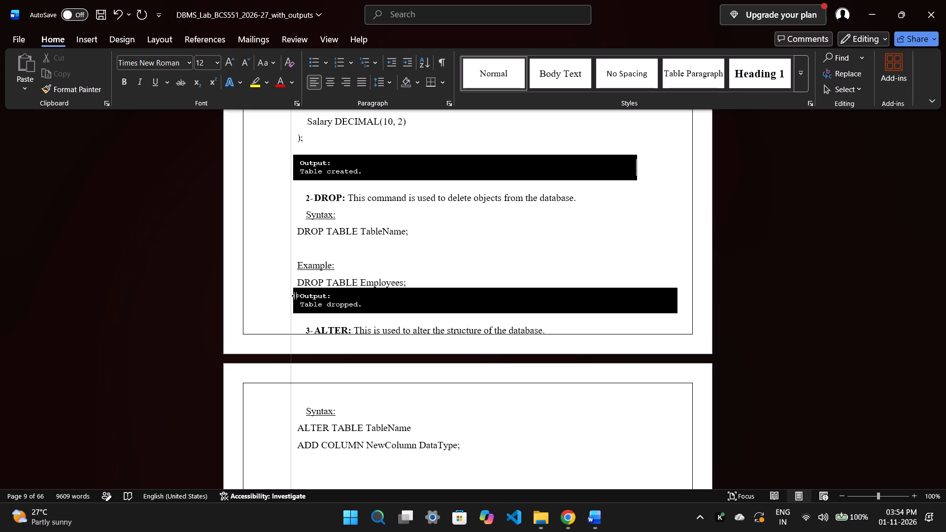
pyautogui.moveTo(295, 296); pyautogui.dragTo(292, 296)
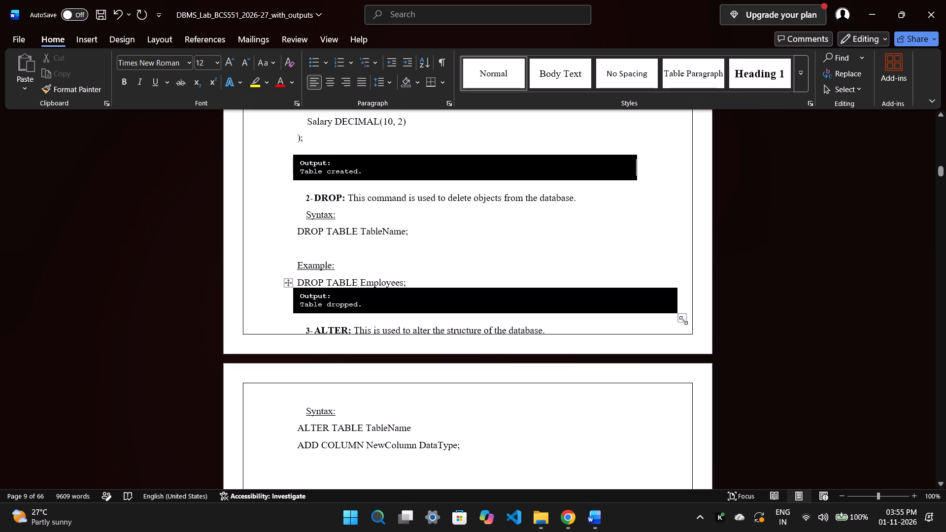
# Bring the right edge of the black "Table dropped." output box inward to match the width of the "Table created." box.
pyautogui.moveTo(682, 319); pyautogui.dragTo(639, 316)
pyautogui.moveTo(645, 321); pyautogui.dragTo(640, 316)
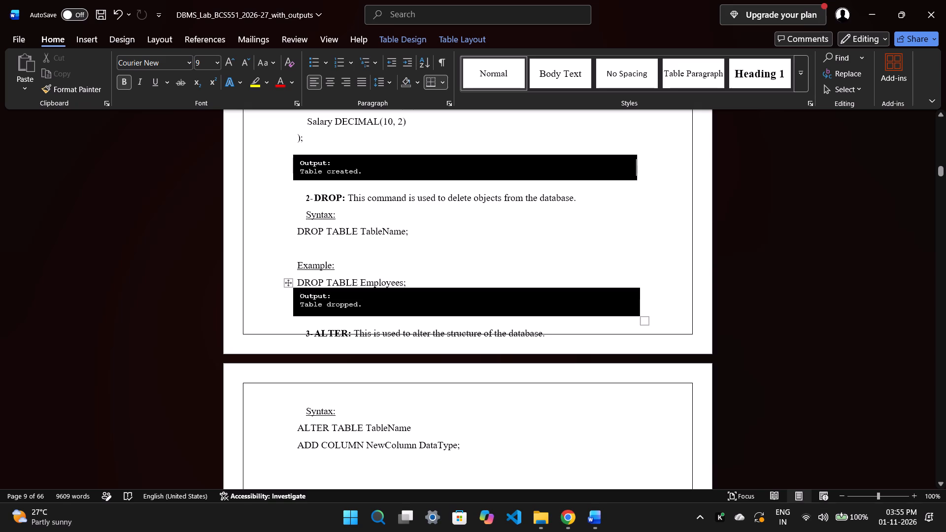
pyautogui.click(640, 308)
pyautogui.click(565, 417)
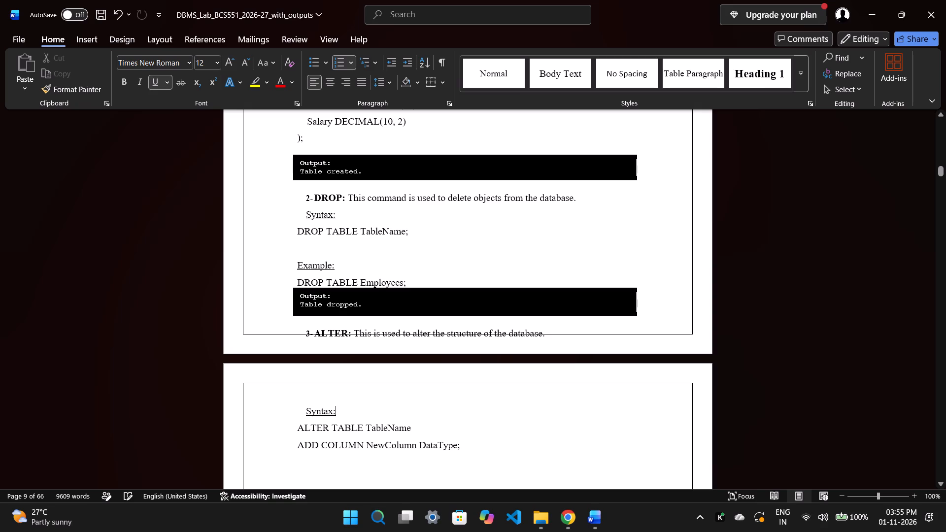
# Reduce the height of the black "Table dropped." output box so it fits its two lines of text.
pyautogui.moveTo(496, 314); pyautogui.dragTo(497, 307)
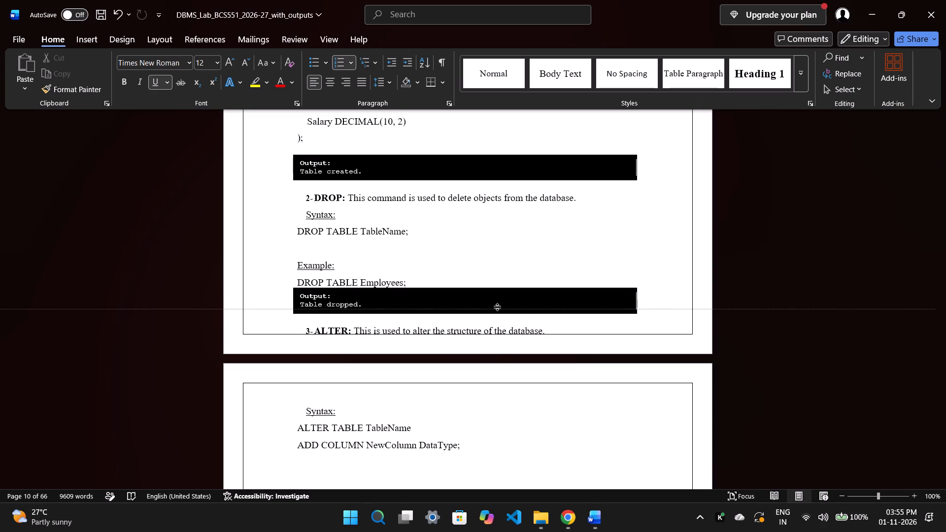
pyautogui.moveTo(497, 307); pyautogui.dragTo(497, 304)
pyautogui.click(494, 421)
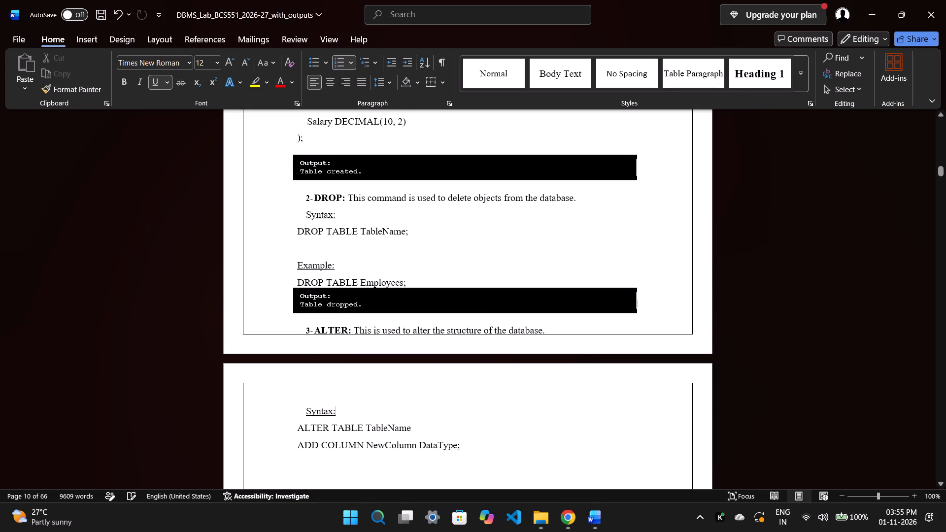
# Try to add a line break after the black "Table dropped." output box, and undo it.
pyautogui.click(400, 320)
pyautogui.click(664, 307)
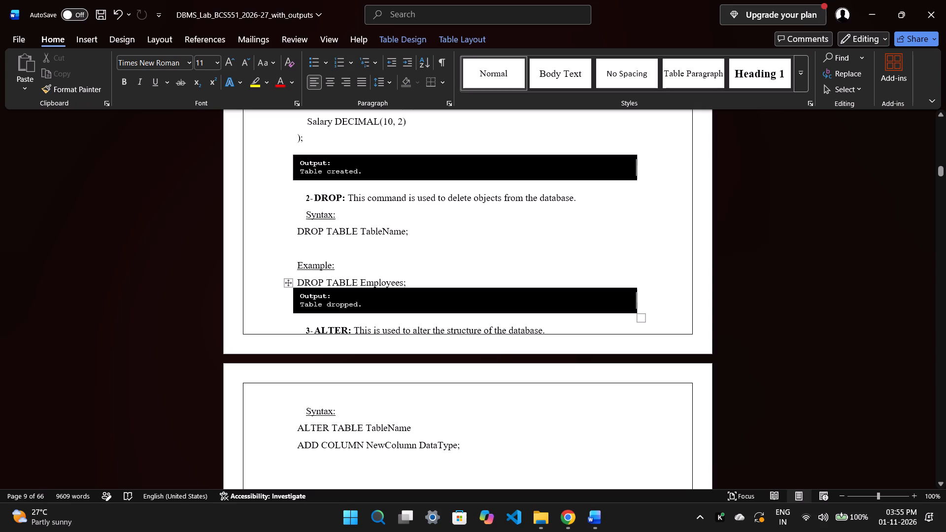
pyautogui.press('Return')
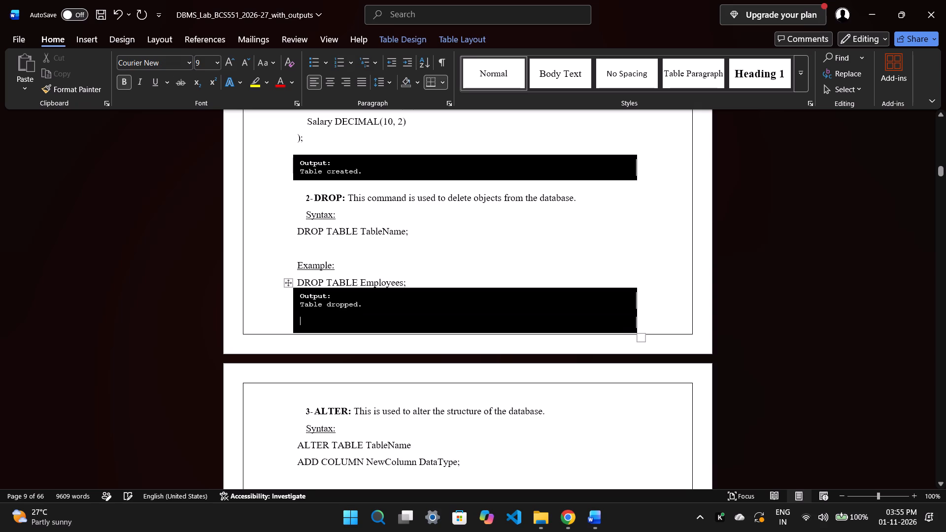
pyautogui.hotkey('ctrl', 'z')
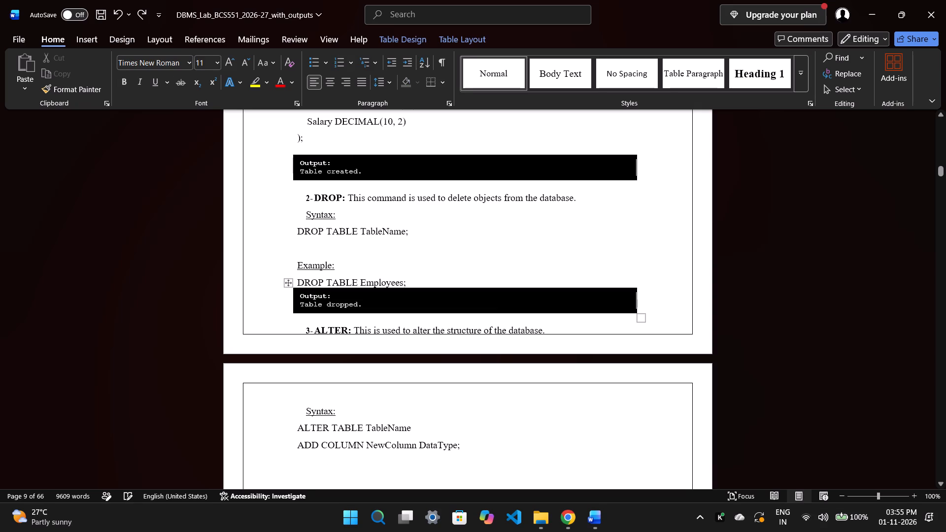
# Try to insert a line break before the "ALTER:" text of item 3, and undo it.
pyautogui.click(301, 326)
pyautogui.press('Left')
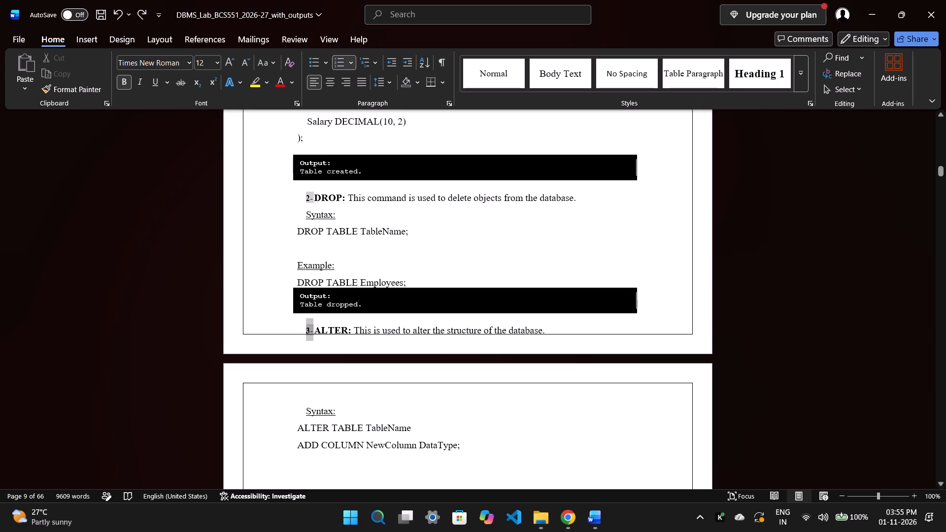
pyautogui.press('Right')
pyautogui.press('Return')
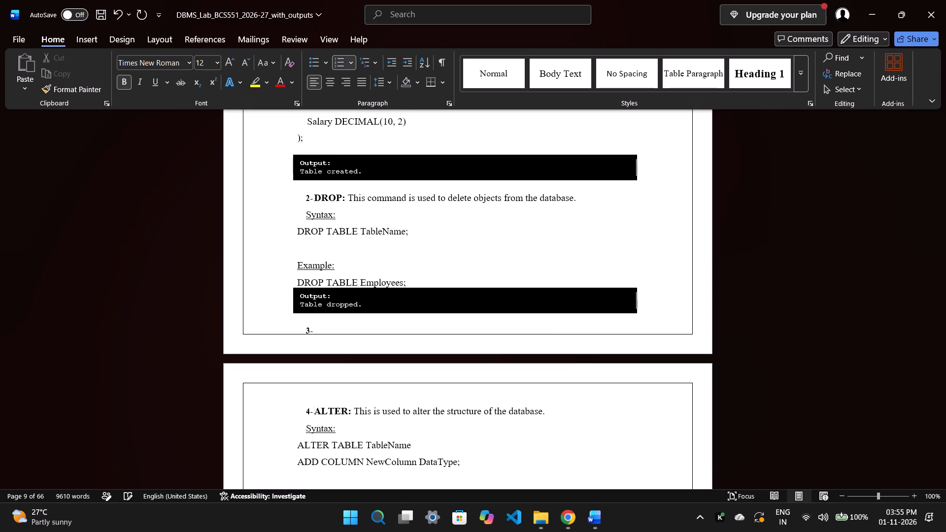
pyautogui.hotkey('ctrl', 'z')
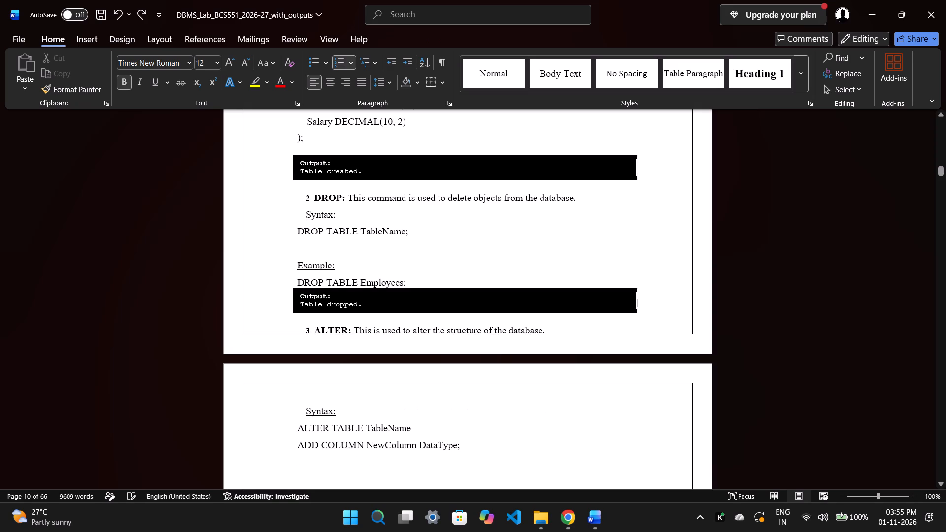
# Insert two line breaks below the black "Table dropped." output box to push item 3, "ALTER:", onto the next page.
pyautogui.click(650, 306)
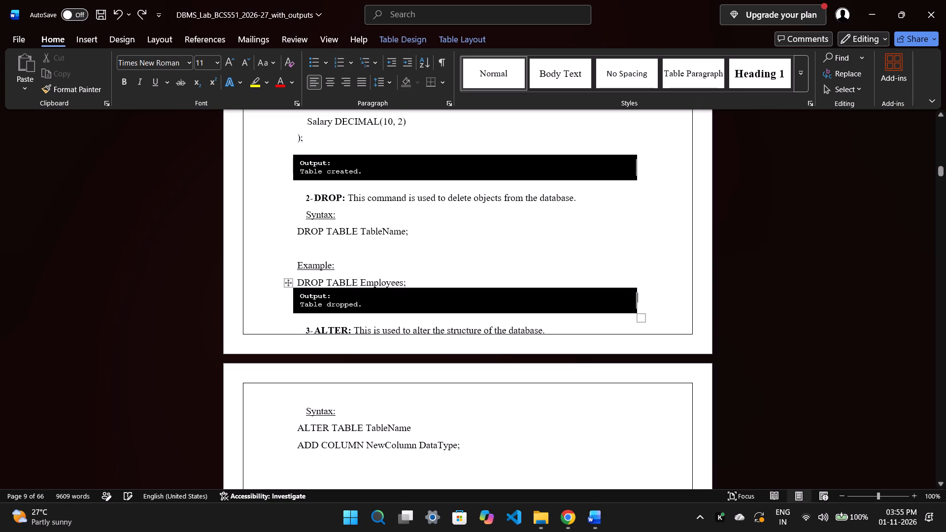
pyautogui.press('Down')
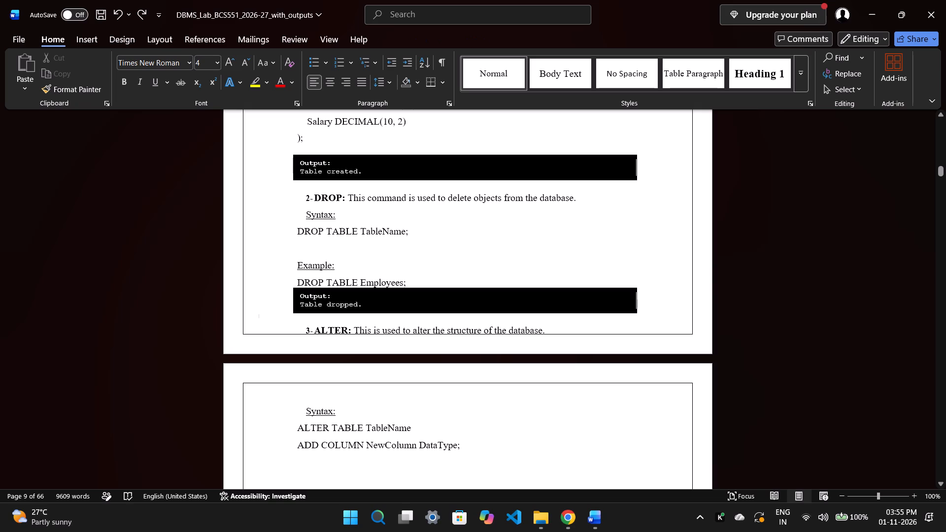
pyautogui.hotkey('shift', 'Return')
pyautogui.hotkey('shift', 'Return')
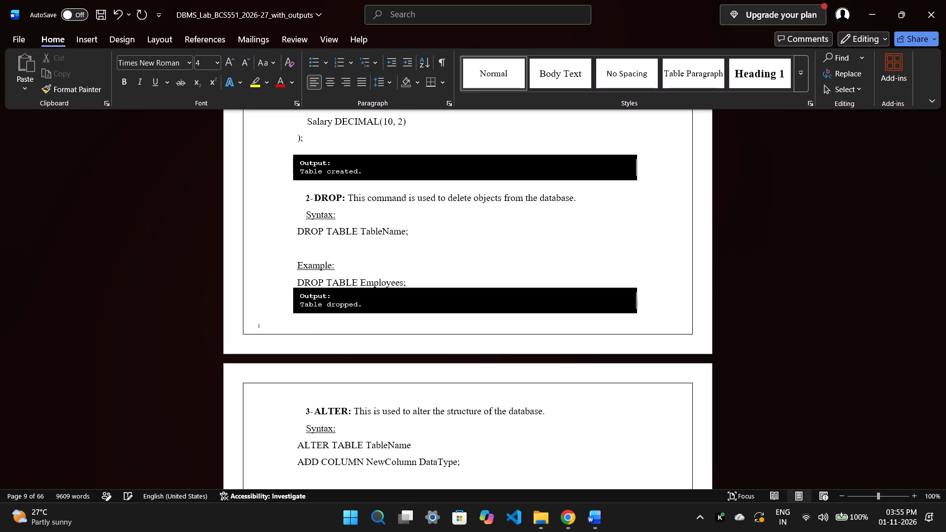
# Remove the break after "ADD COLUMN NewColumn DataType;" so the ALTER example moves up directly beneath the syntax.
pyautogui.scroll(-1, 714, 428)
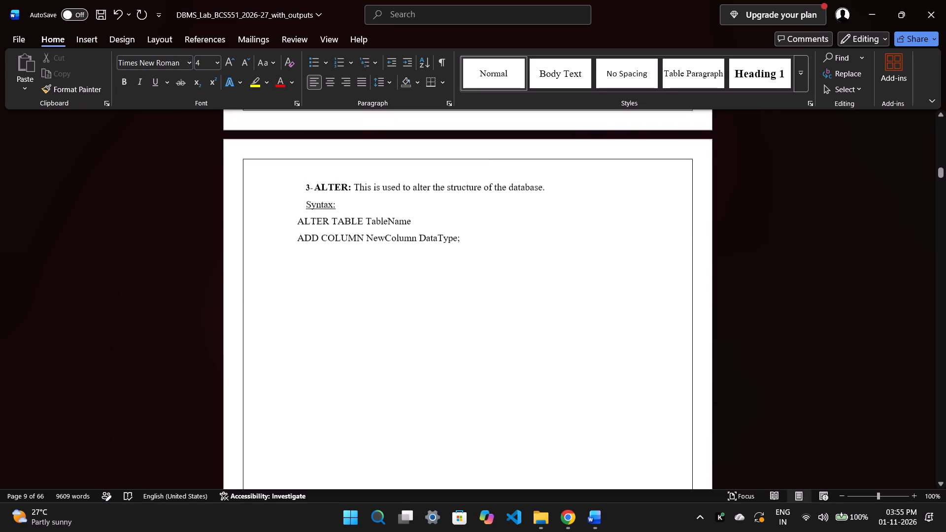
pyautogui.click(312, 258)
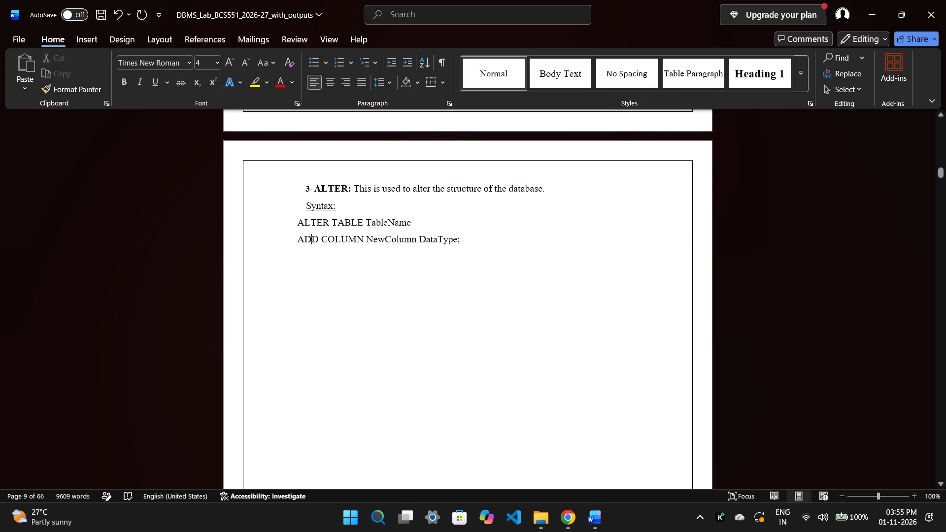
pyautogui.click(472, 237)
pyautogui.press('Delete')
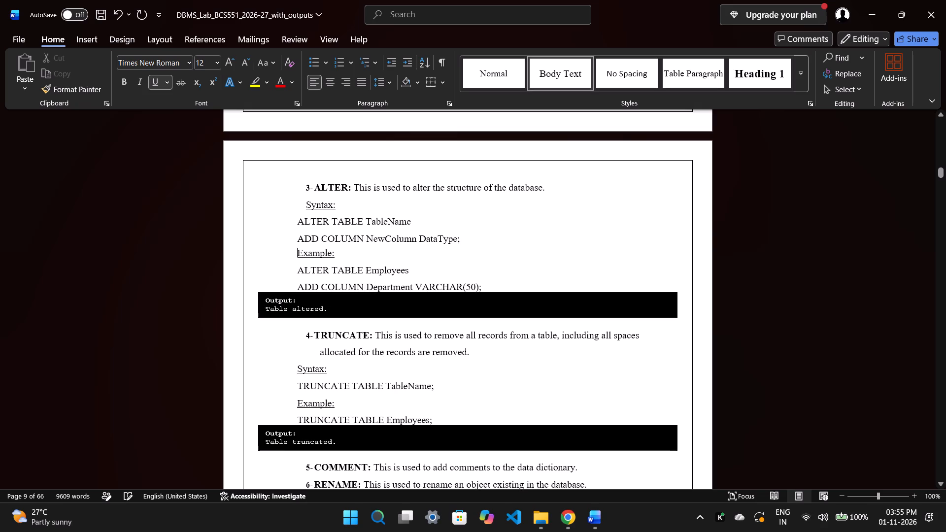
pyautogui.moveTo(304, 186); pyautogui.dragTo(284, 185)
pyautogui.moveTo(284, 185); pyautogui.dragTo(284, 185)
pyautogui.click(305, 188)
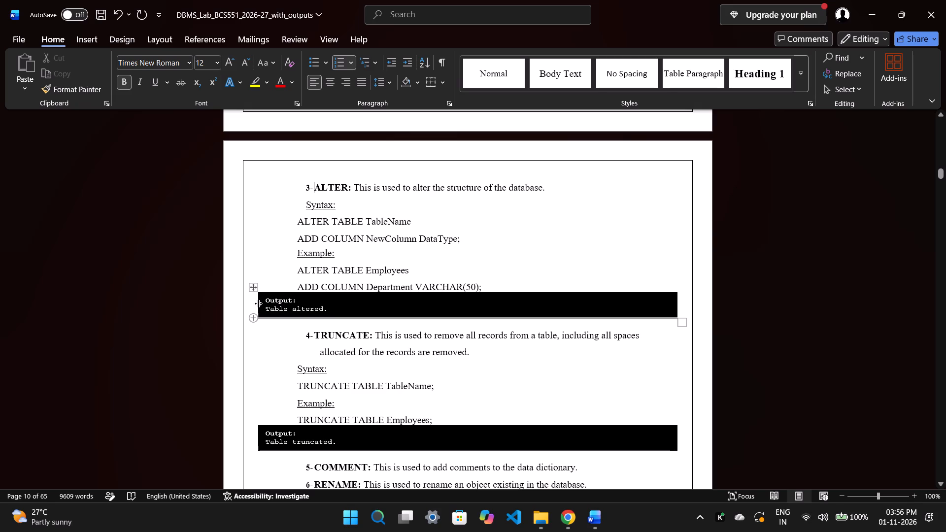
# Bring both side edges of the black "Table altered." output box inward to align with the "Table dropped." box.
pyautogui.moveTo(258, 303); pyautogui.dragTo(297, 301)
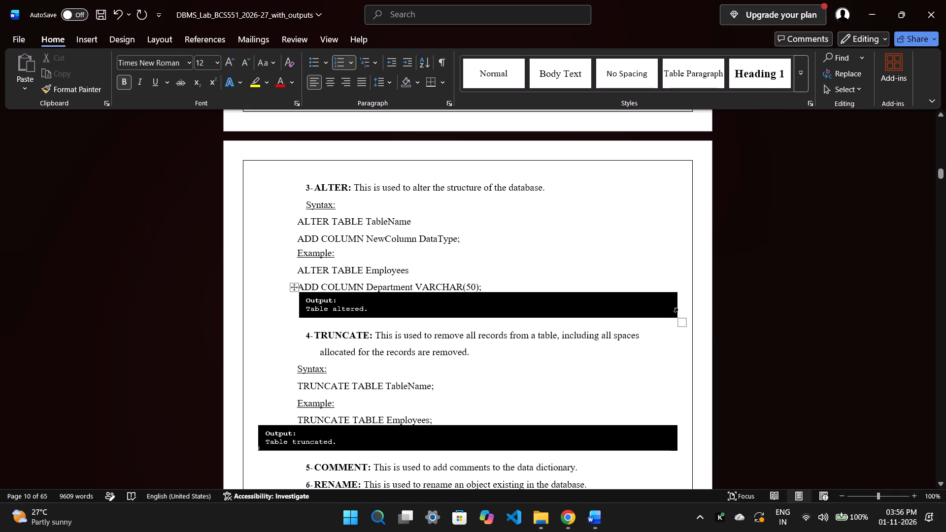
pyautogui.moveTo(676, 305); pyautogui.dragTo(635, 311)
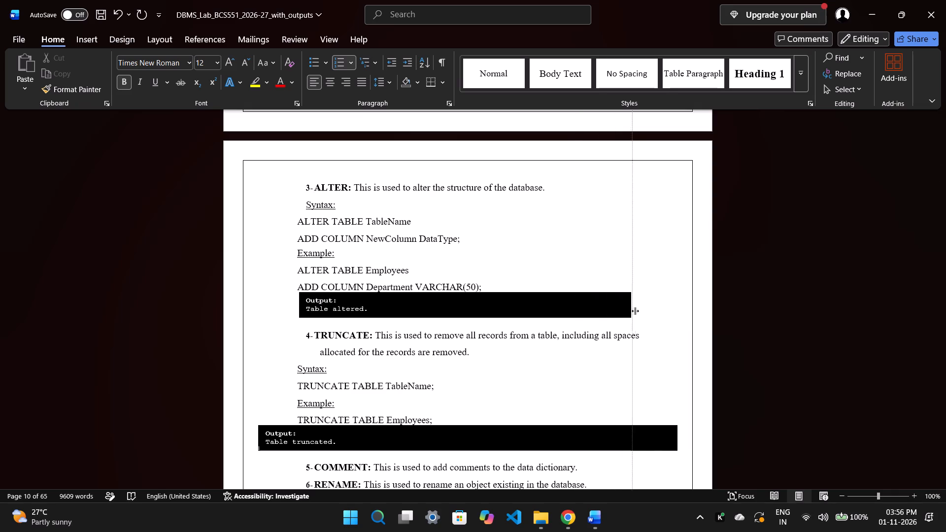
pyautogui.moveTo(635, 311); pyautogui.dragTo(645, 309)
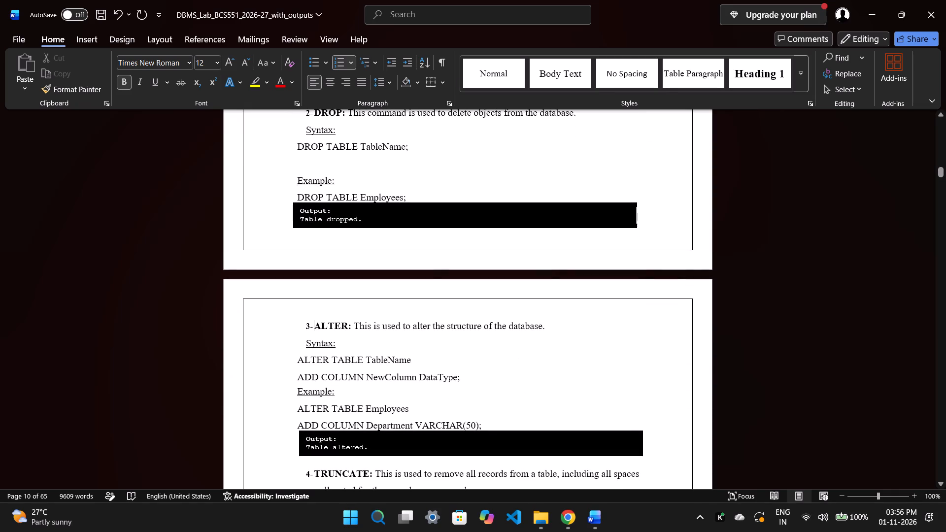
pyautogui.click(642, 446)
pyautogui.moveTo(642, 446); pyautogui.dragTo(637, 447)
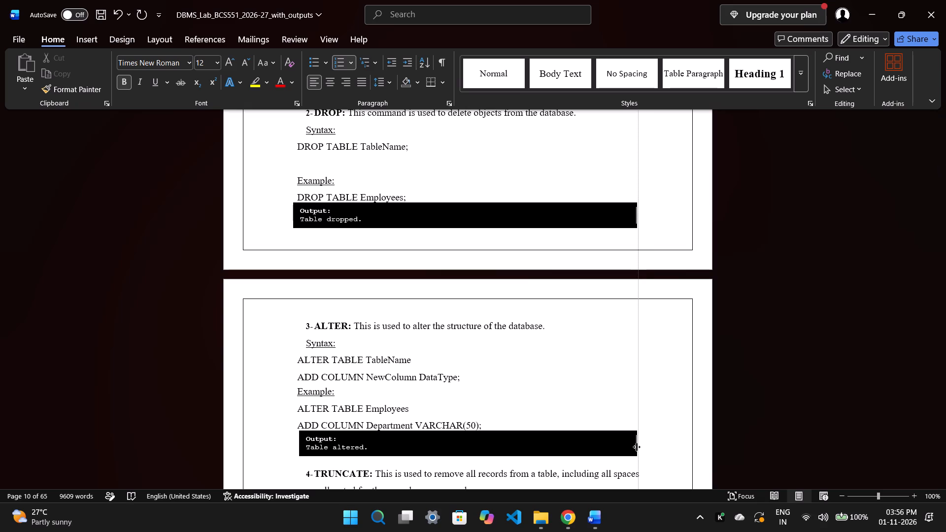
pyautogui.moveTo(637, 447); pyautogui.dragTo(636, 447)
pyautogui.click(299, 442)
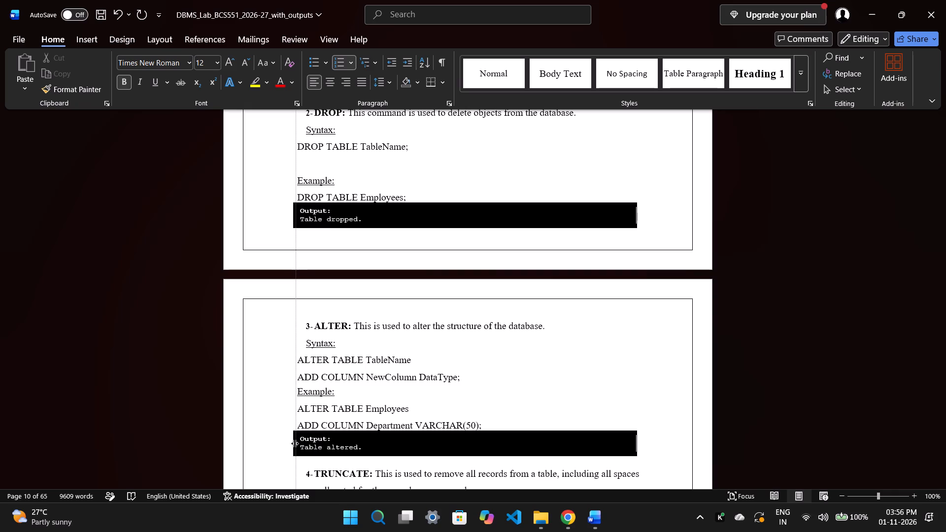
# Add a line break after "DROP TABLE Employees;" to leave a small gap above its output box.
pyautogui.scroll(-1, 390, 397)
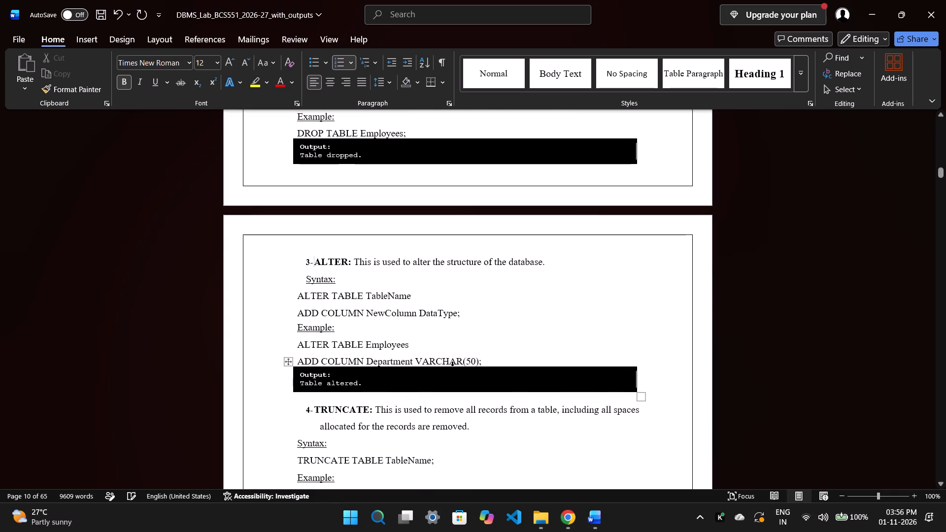
pyautogui.scroll(1, 432, 320)
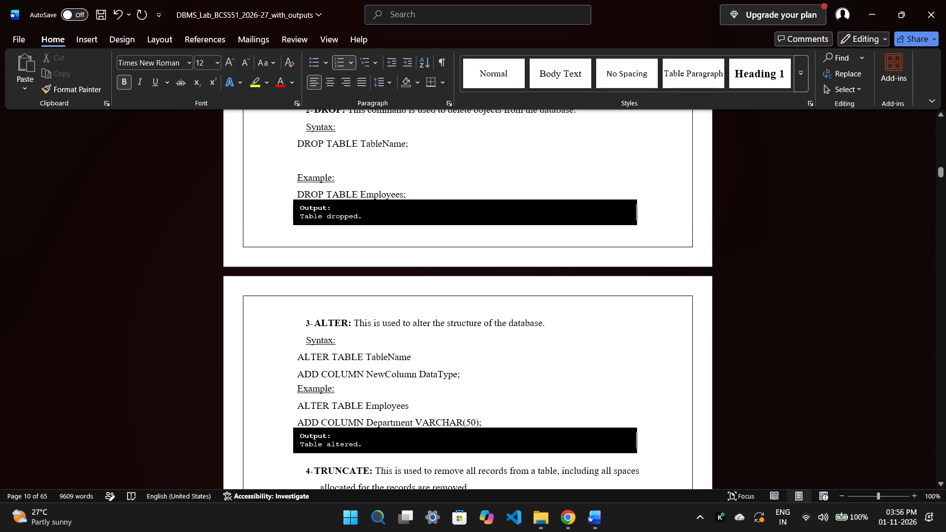
pyautogui.click(413, 197)
pyautogui.press('Return')
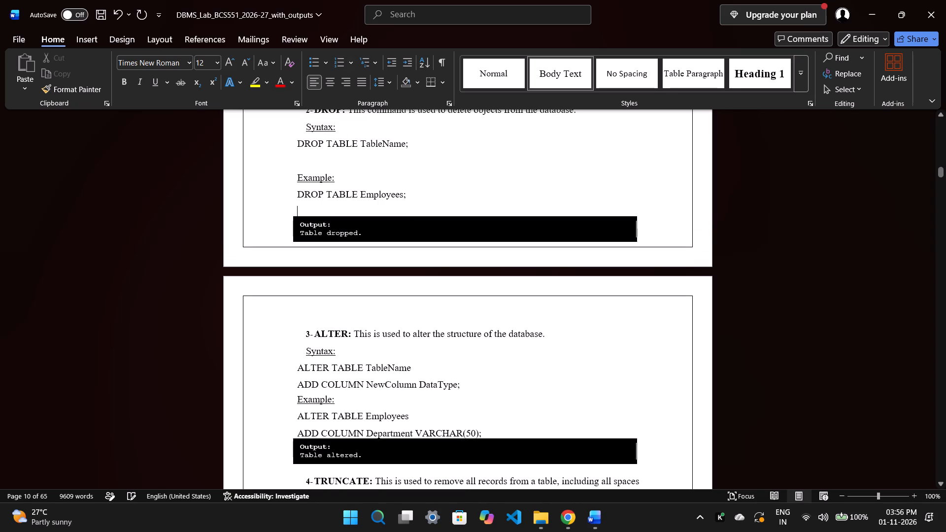
pyautogui.scroll(1, 458, 205)
pyautogui.press('BackSpace')
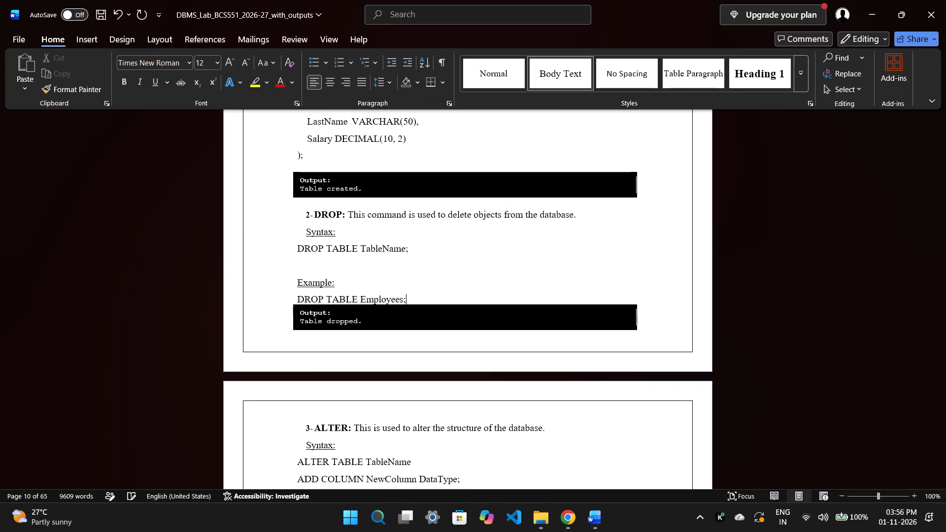
pyautogui.hotkey('shift', 'Return')
pyautogui.scroll(1, 461, 219)
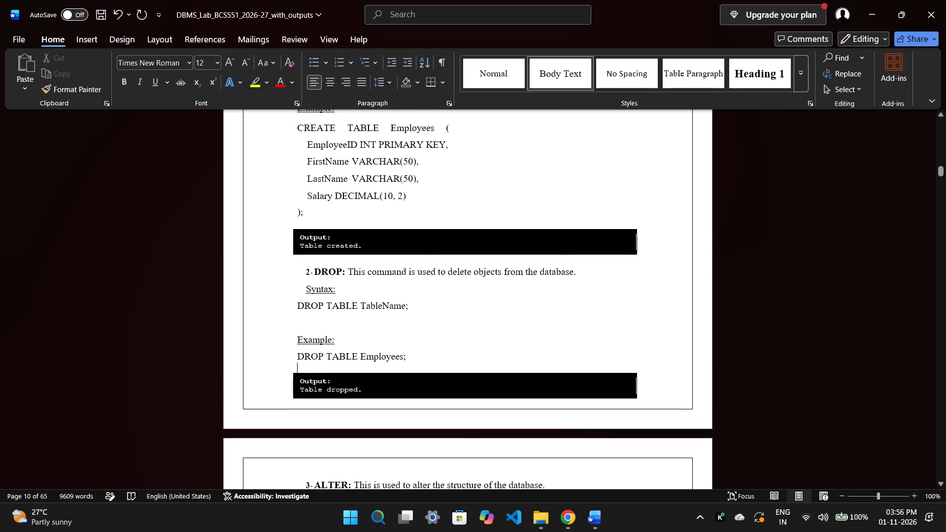
# Add a line break after "ADD COLUMN Department VARCHAR(50);" to separate it from the "Table altered." output box.
pyautogui.scroll(-1, 393, 221)
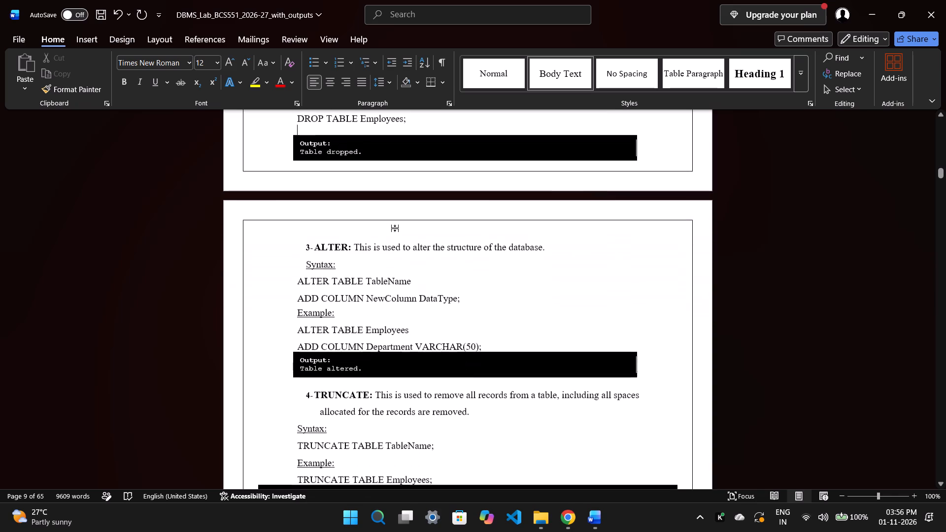
pyautogui.click(492, 345)
pyautogui.hotkey('shift', 'Return')
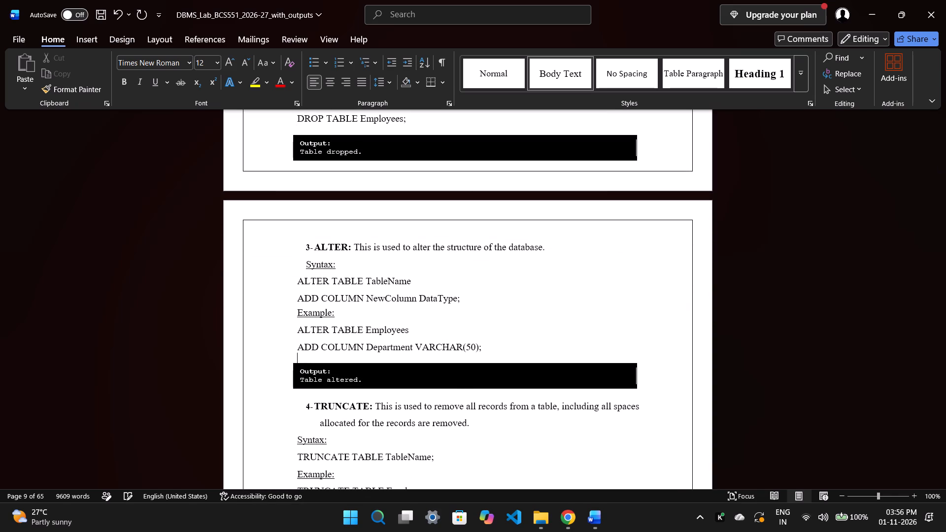
# Add a line break after "TRUNCATE TABLE Employees;" to separate it from the "Table truncated." output box.
pyautogui.scroll(-1, 492, 345)
pyautogui.scroll(-1, 447, 353)
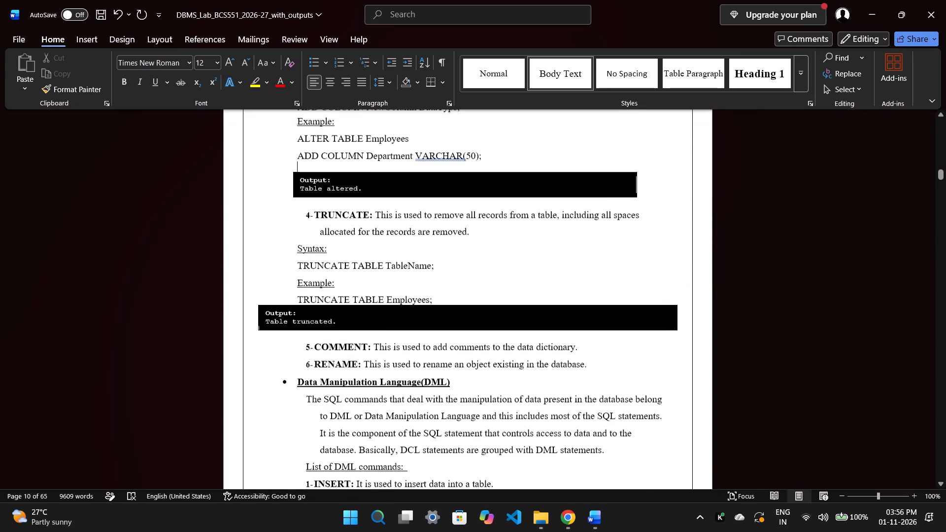
pyautogui.scroll(-1, 447, 353)
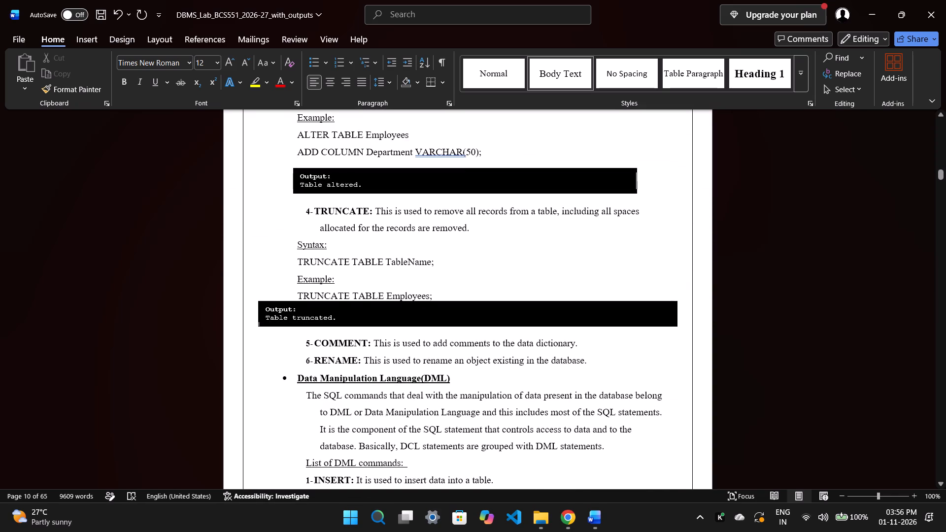
pyautogui.click(435, 298)
pyautogui.hotkey('shift', 'Return')
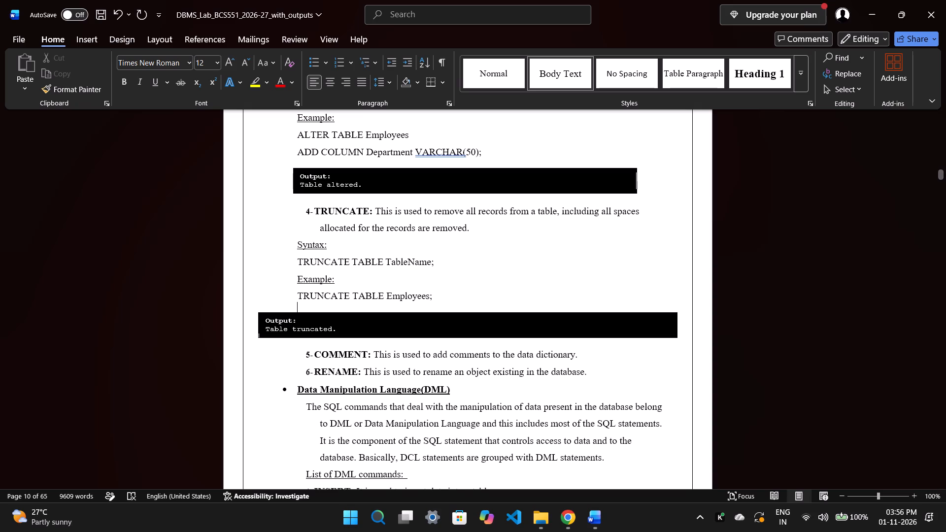
# Bring both side edges of the black "Table truncated." output box inward to align with the "Table altered." box.
pyautogui.scroll(-1, 435, 298)
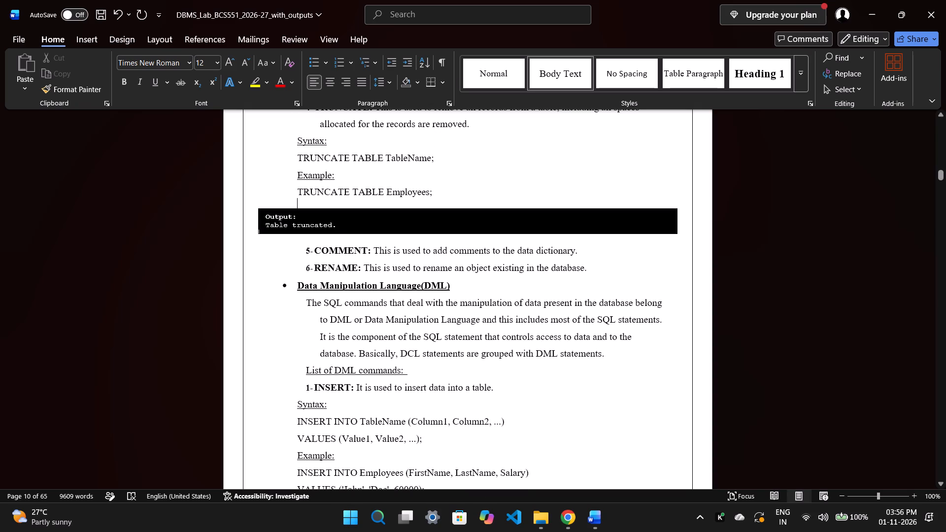
pyautogui.scroll(1, 276, 261)
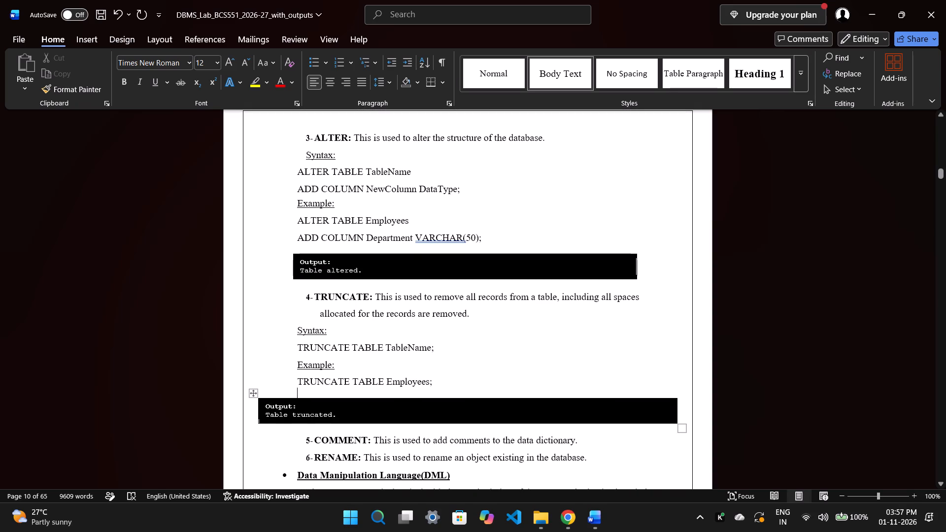
pyautogui.moveTo(257, 412); pyautogui.dragTo(296, 408)
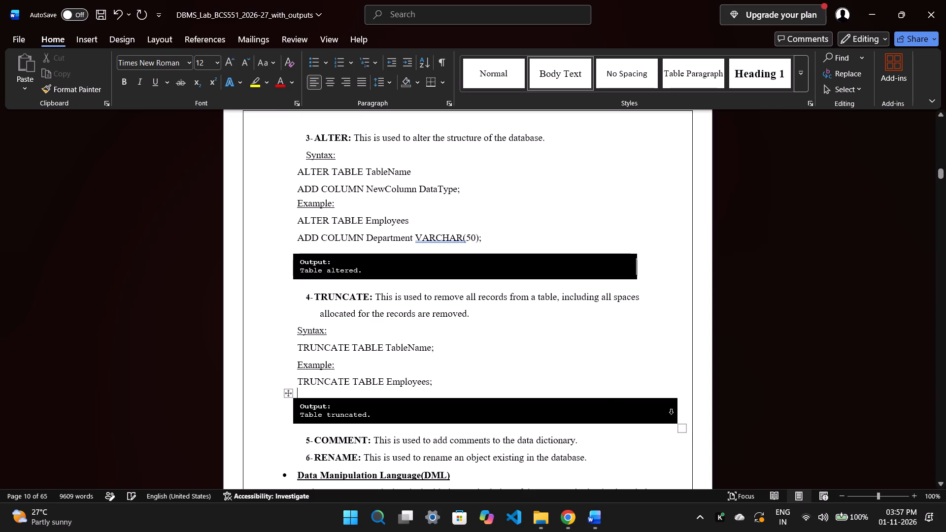
pyautogui.moveTo(677, 413); pyautogui.dragTo(634, 409)
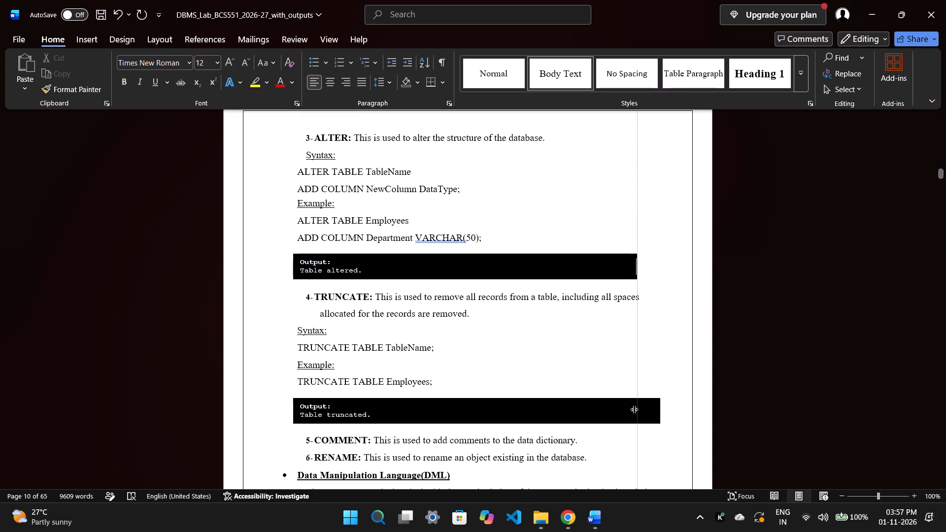
pyautogui.moveTo(634, 409); pyautogui.dragTo(636, 409)
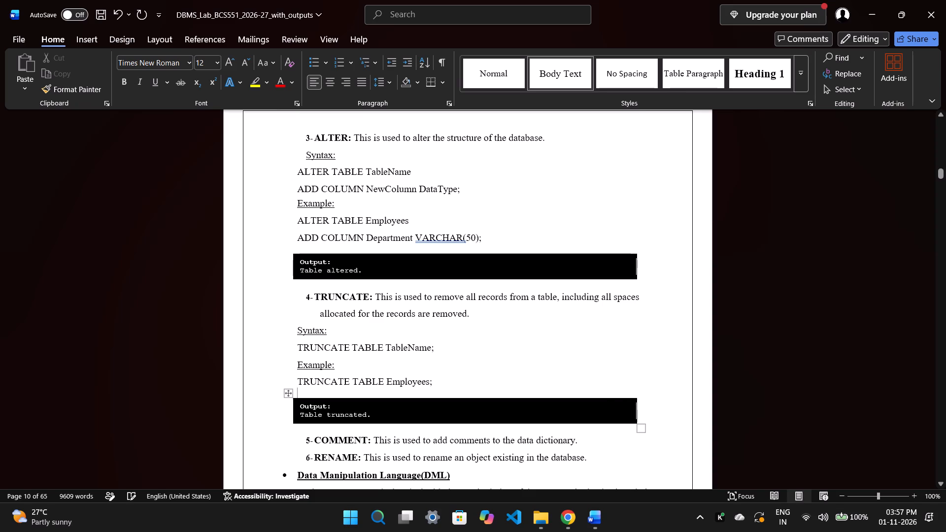
# Bring both side edges of the black "1 row created." output box inward to align with the "Table truncated." box.
pyautogui.scroll(-1, 561, 455)
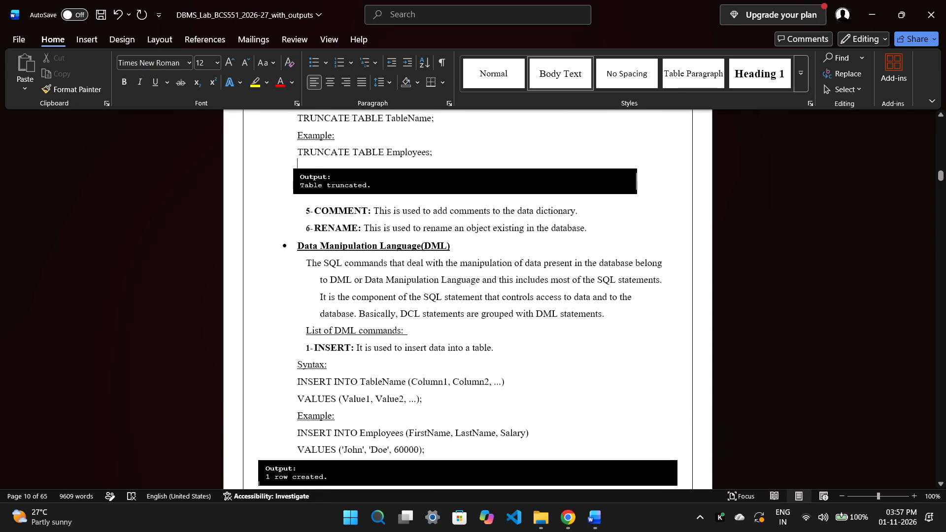
pyautogui.scroll(-1, 561, 455)
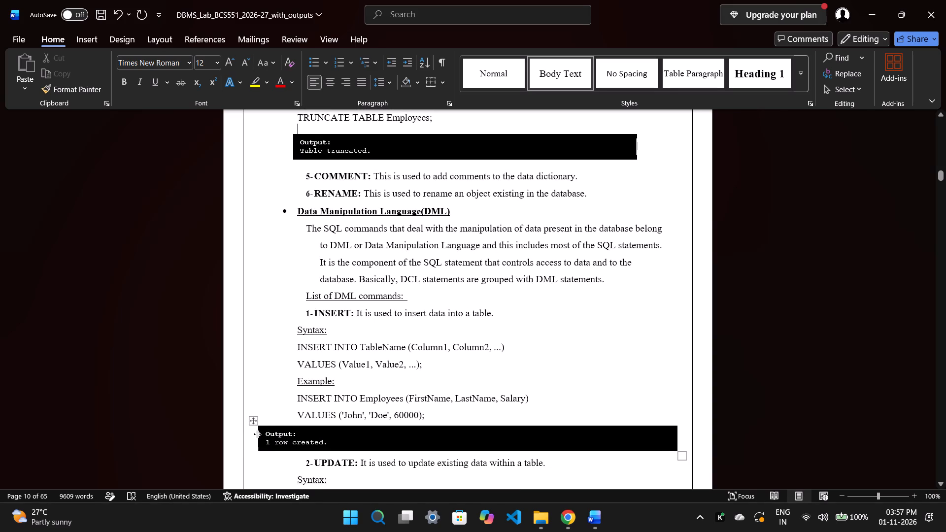
pyautogui.moveTo(257, 434); pyautogui.dragTo(291, 434)
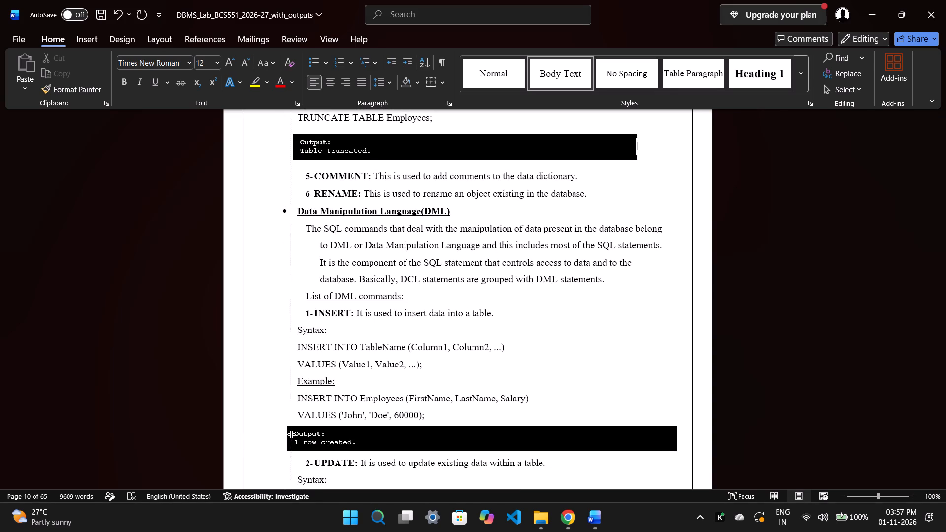
pyautogui.moveTo(291, 434); pyautogui.dragTo(295, 435)
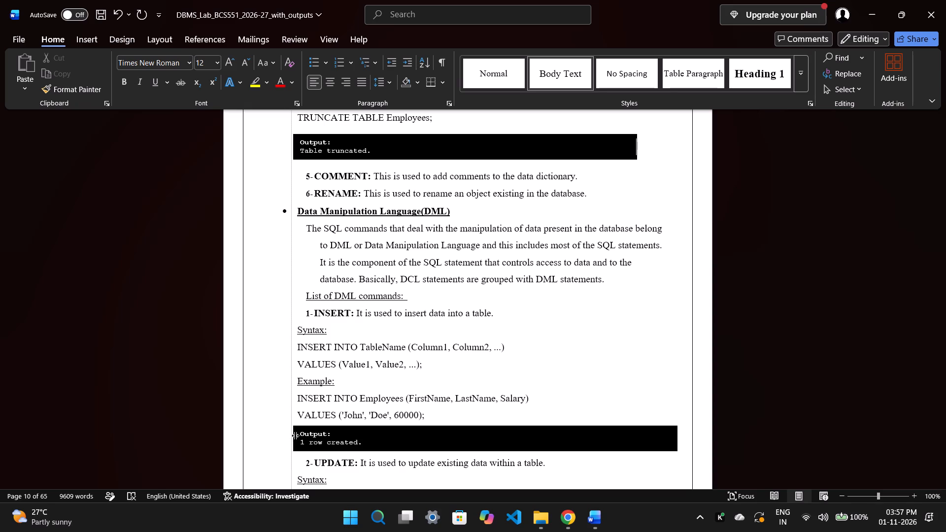
pyautogui.moveTo(295, 435); pyautogui.dragTo(293, 435)
pyautogui.moveTo(677, 436); pyautogui.dragTo(622, 435)
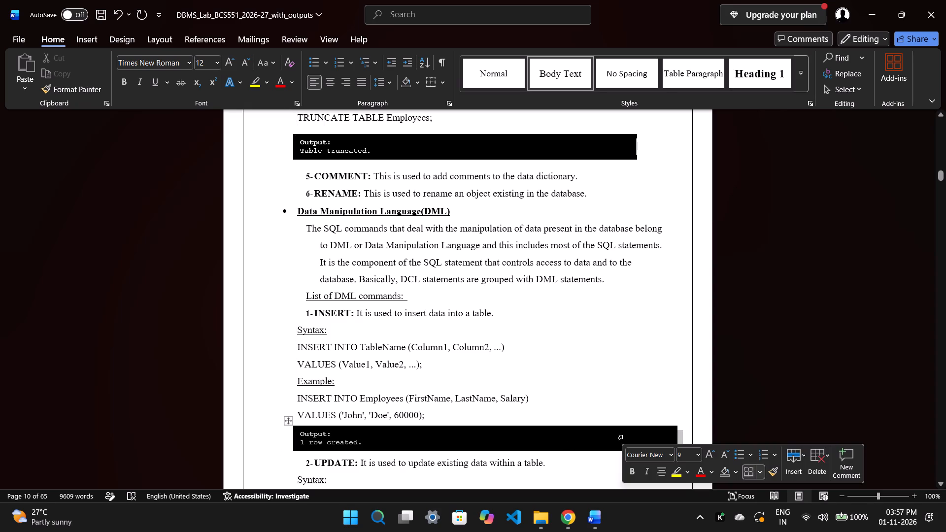
pyautogui.click(684, 423)
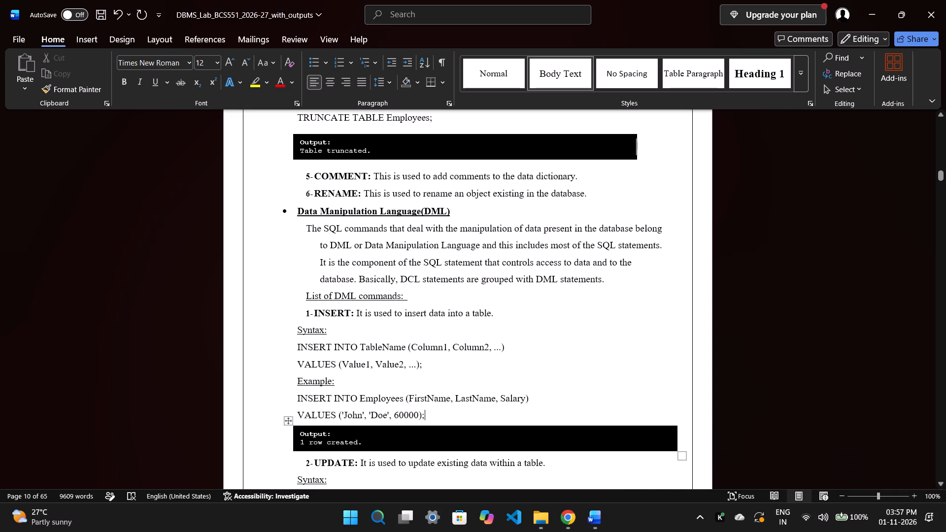
pyautogui.moveTo(677, 438); pyautogui.dragTo(662, 440)
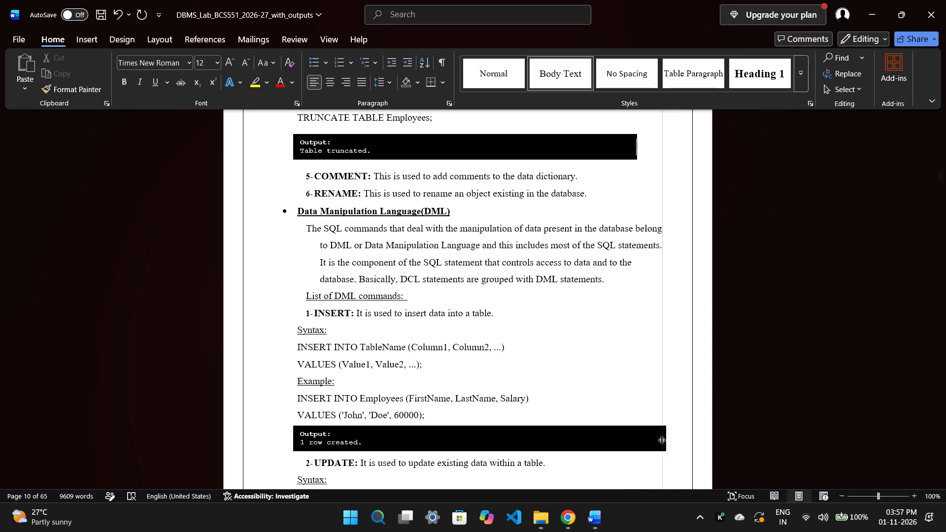
pyautogui.moveTo(662, 440); pyautogui.dragTo(631, 439)
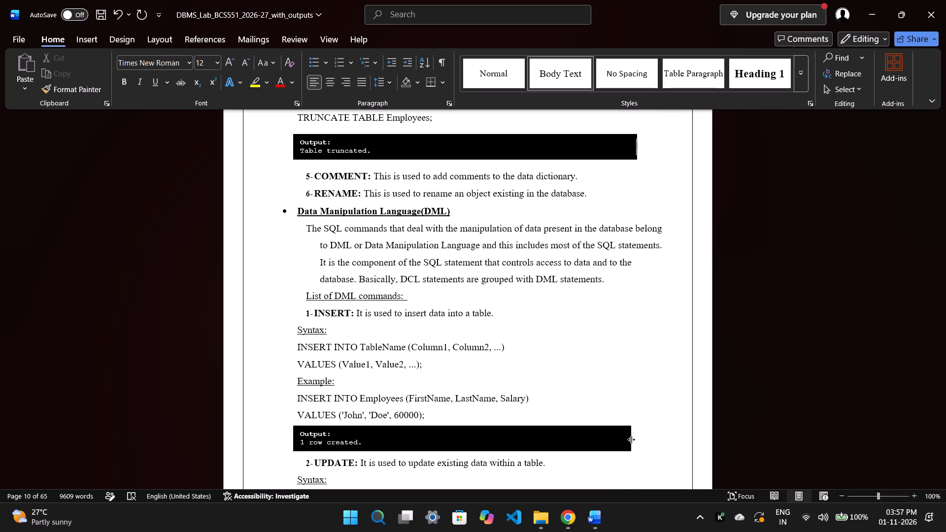
pyautogui.click(631, 439)
pyautogui.click(631, 439)
pyautogui.click(640, 436)
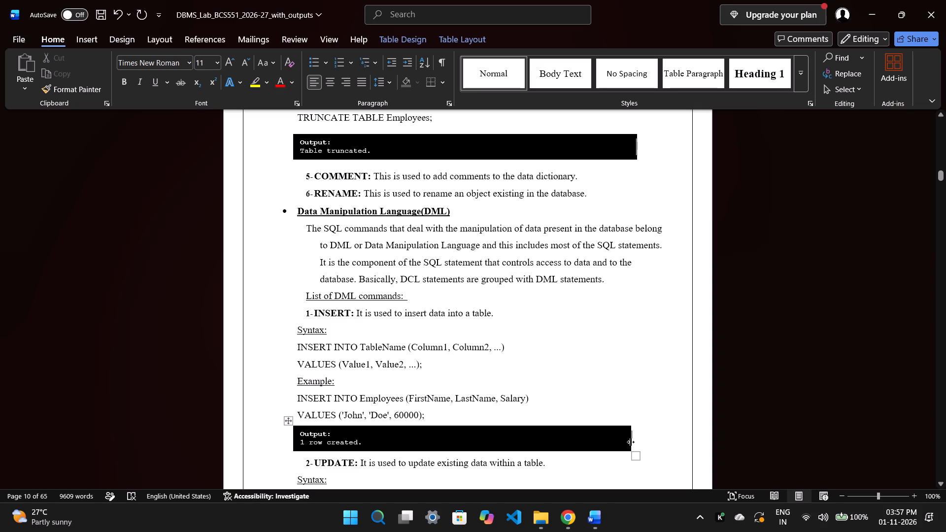
pyautogui.moveTo(631, 442); pyautogui.dragTo(637, 441)
# Reduce the font size of the blank line between "TRUNCATE TABLE Employees;" and its output box to 7.
pyautogui.scroll(-1, 597, 478)
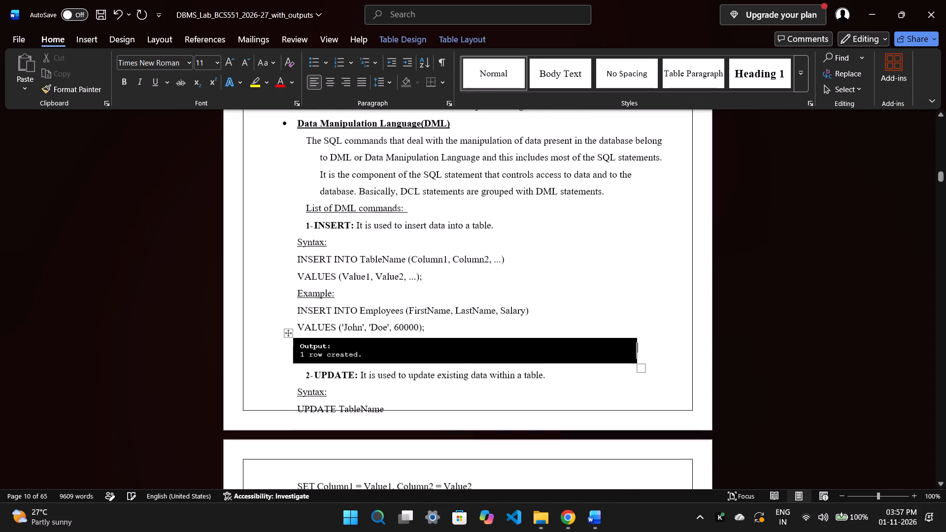
pyautogui.scroll(-1, 597, 478)
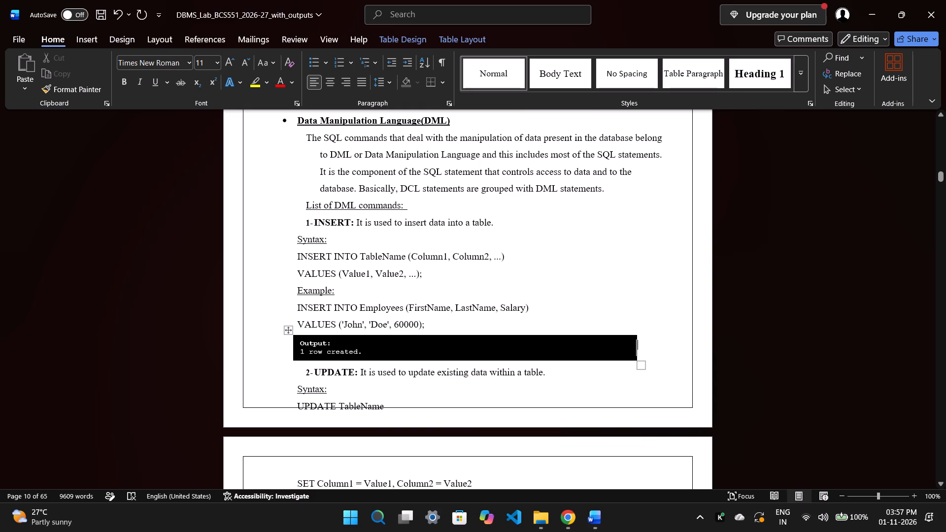
pyautogui.scroll(1, 486, 374)
pyautogui.click(391, 167)
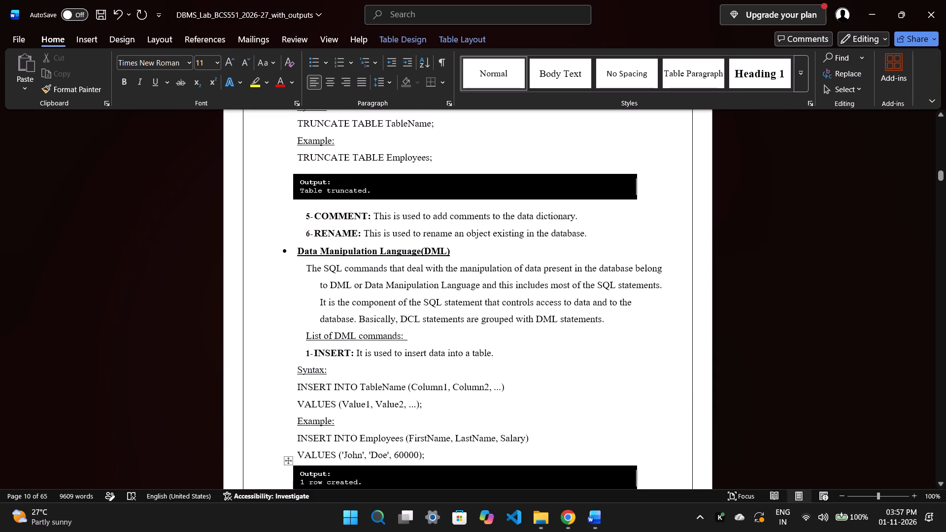
pyautogui.click(253, 63)
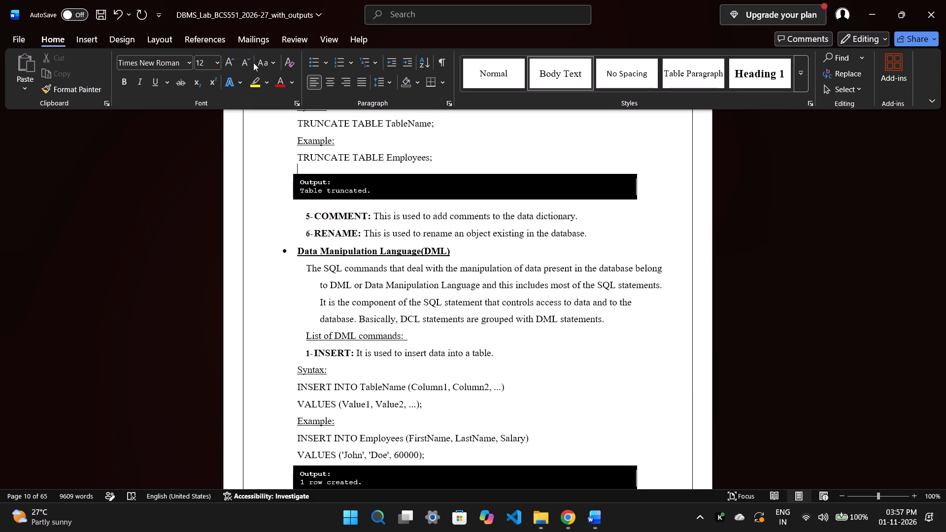
pyautogui.click(251, 62)
pyautogui.click(251, 62)
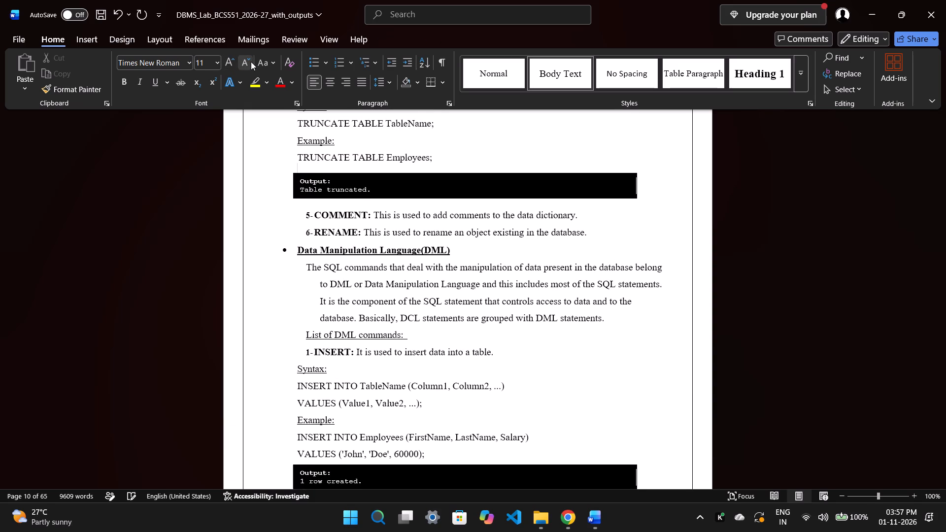
pyautogui.click(251, 62)
pyautogui.click(251, 62)
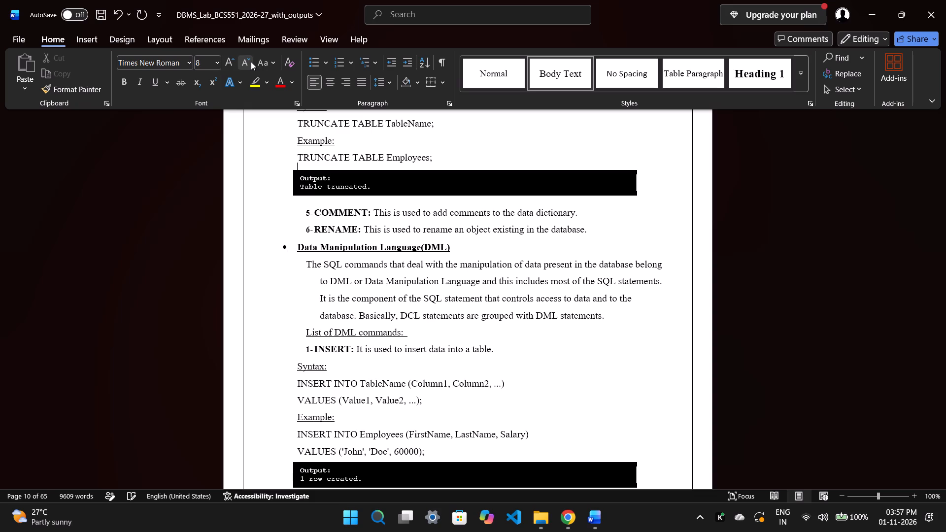
pyautogui.click(251, 62)
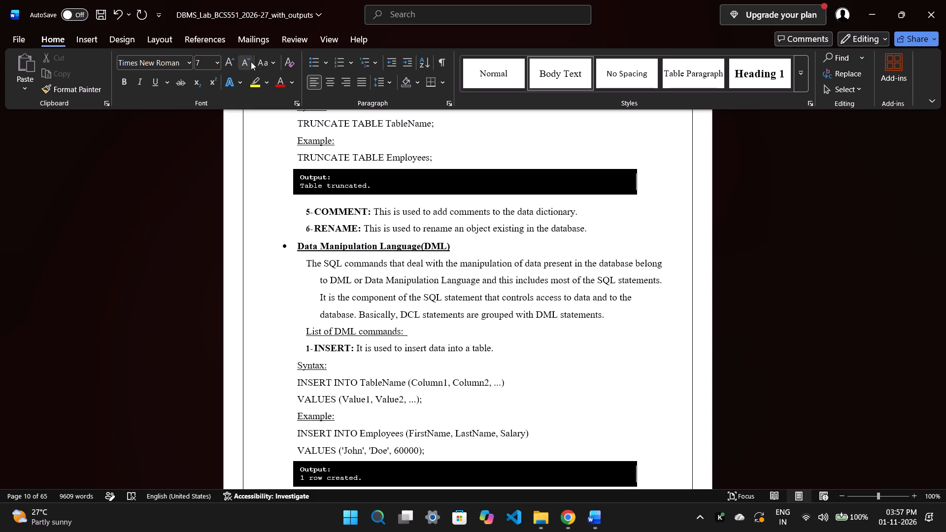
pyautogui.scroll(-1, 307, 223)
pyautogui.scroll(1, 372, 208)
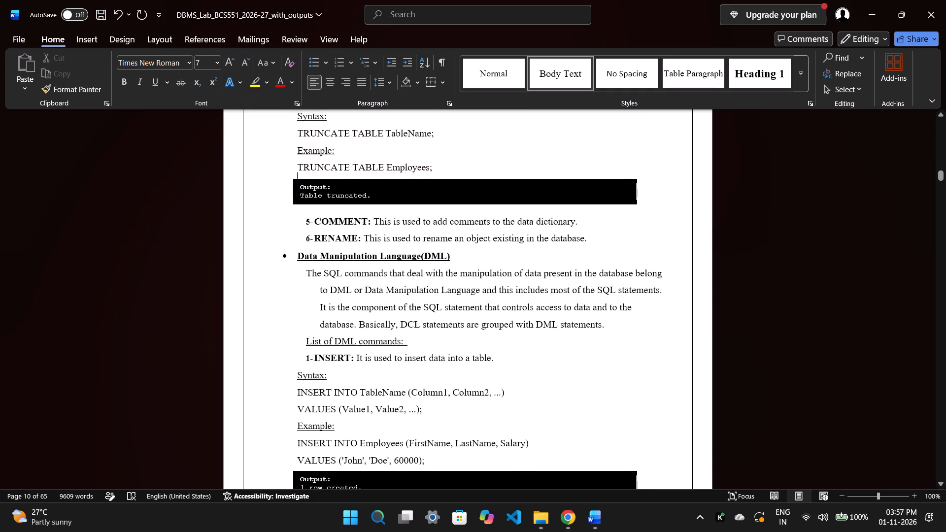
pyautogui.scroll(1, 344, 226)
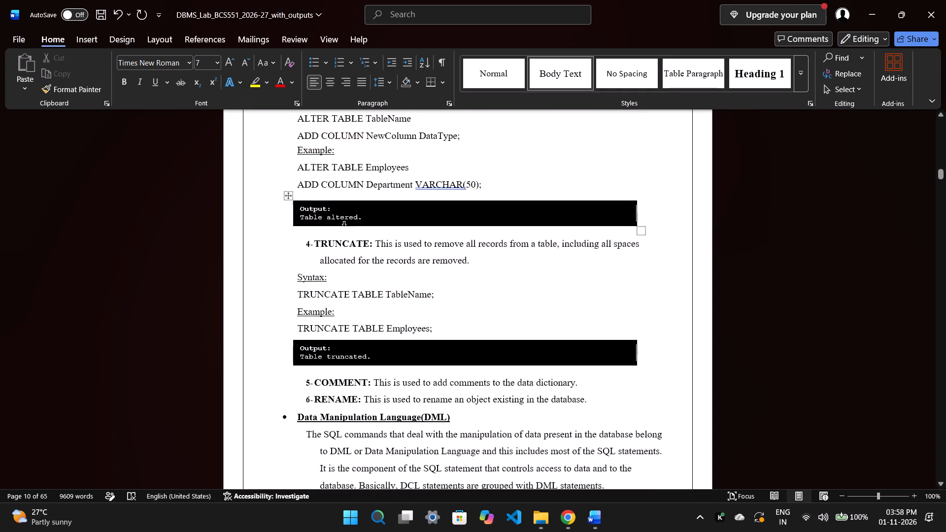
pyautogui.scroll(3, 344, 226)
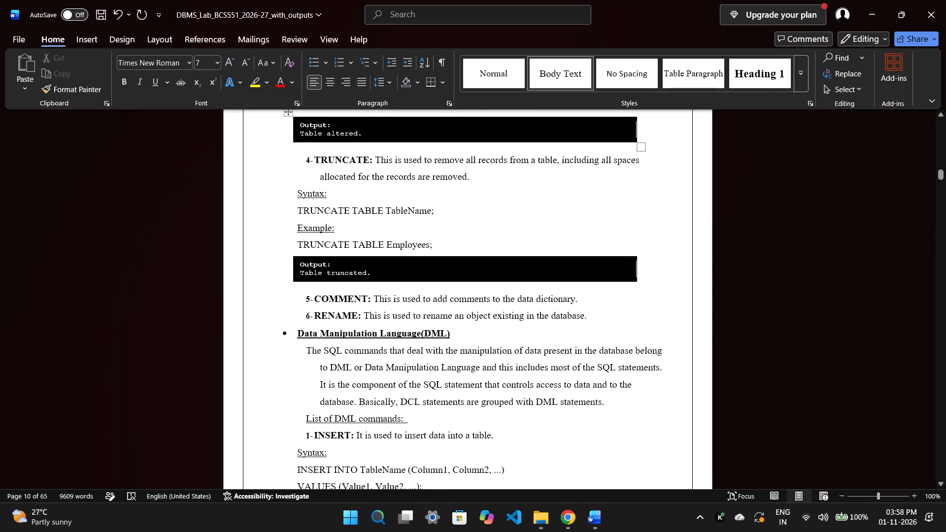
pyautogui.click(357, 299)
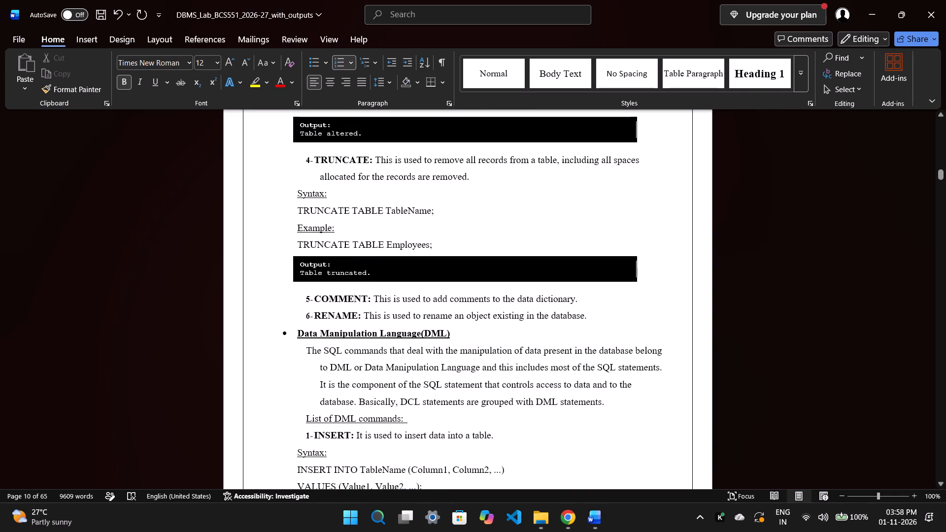
# Insert nine blank lines below the "1 row created." output box to push the "2- UPDATE" section onto the following page.
pyautogui.scroll(-1, 523, 382)
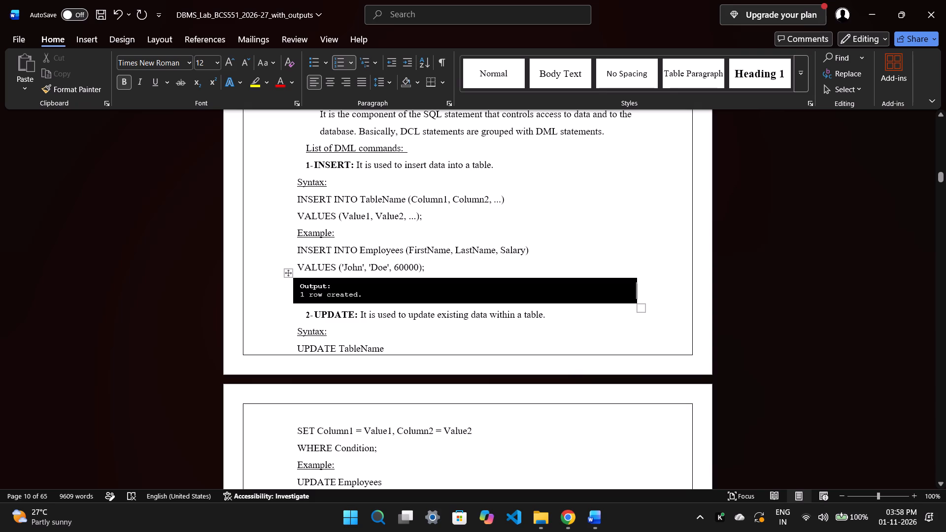
pyautogui.click(301, 317)
pyautogui.click(608, 308)
pyautogui.click(648, 295)
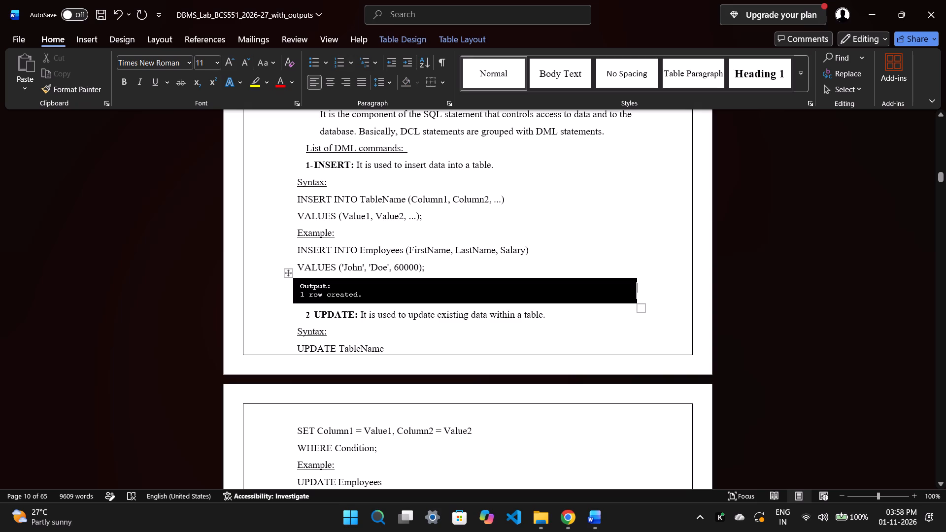
pyautogui.press('Down')
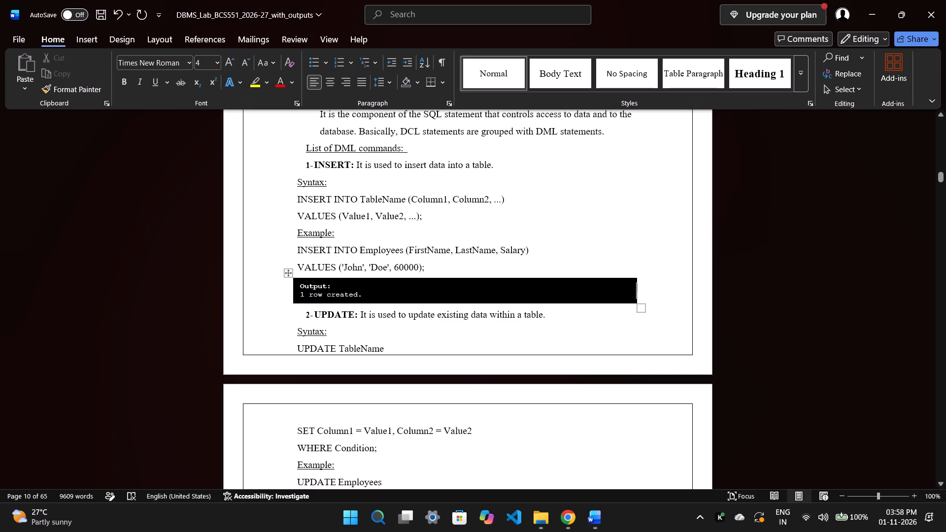
pyautogui.press('Return')
pyautogui.press('Return')
pyautogui.press('Return')
pyautogui.press('Return')
pyautogui.press('Return')
pyautogui.press('Return')
pyautogui.press('Return')
pyautogui.press('Return')
pyautogui.press('Return')
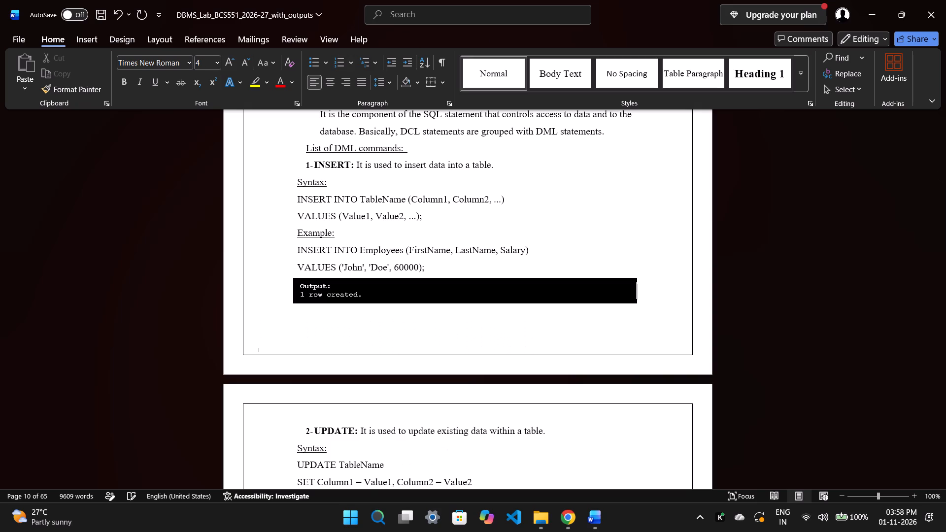
# Bring the left edge of the black "1 row updated." output box inward to align with the UPDATE example text.
pyautogui.scroll(-1, 649, 284)
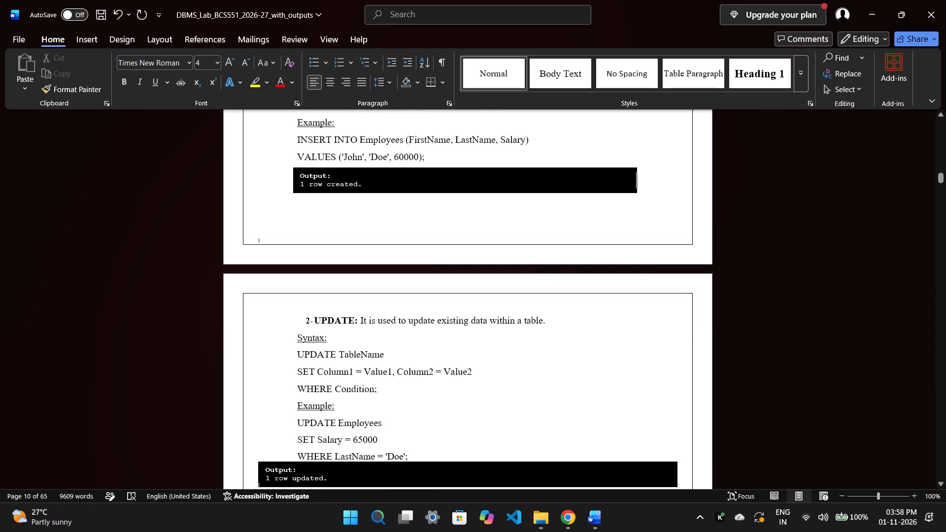
pyautogui.scroll(-1, 649, 284)
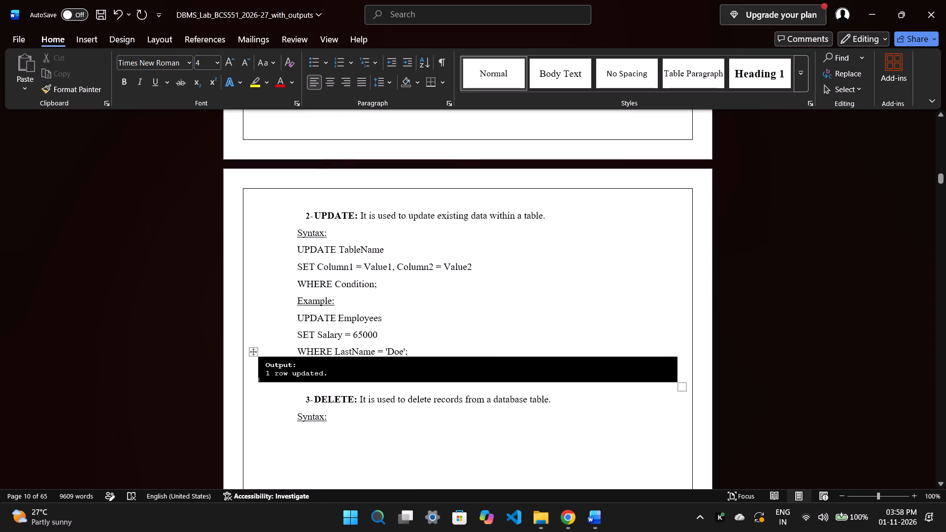
pyautogui.click(256, 366)
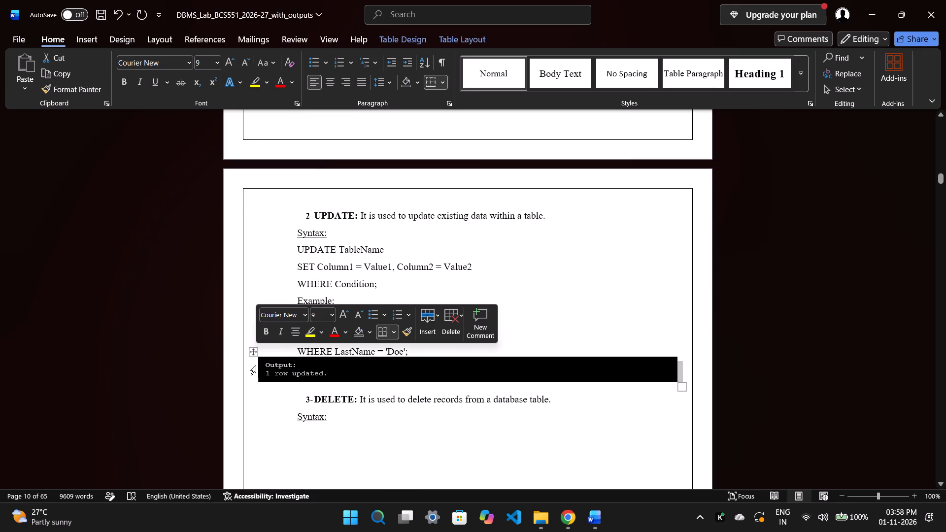
pyautogui.click(265, 440)
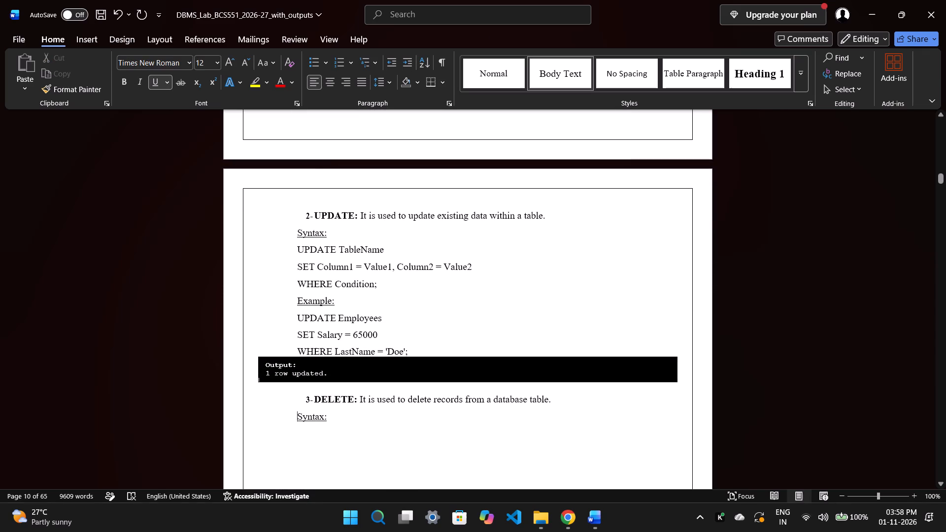
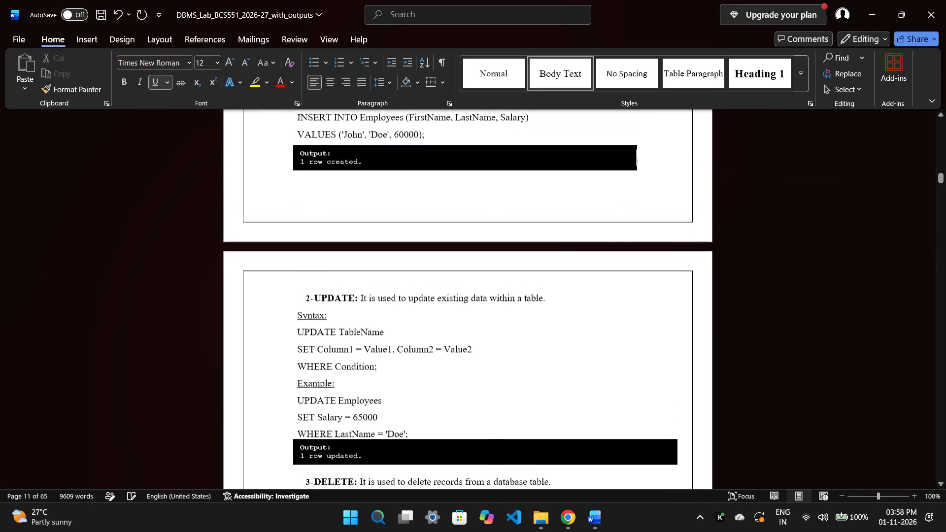
# Bring the right edge of the black "1 row updated." output box inward to align with the "1 row created." box.
pyautogui.click(289, 452)
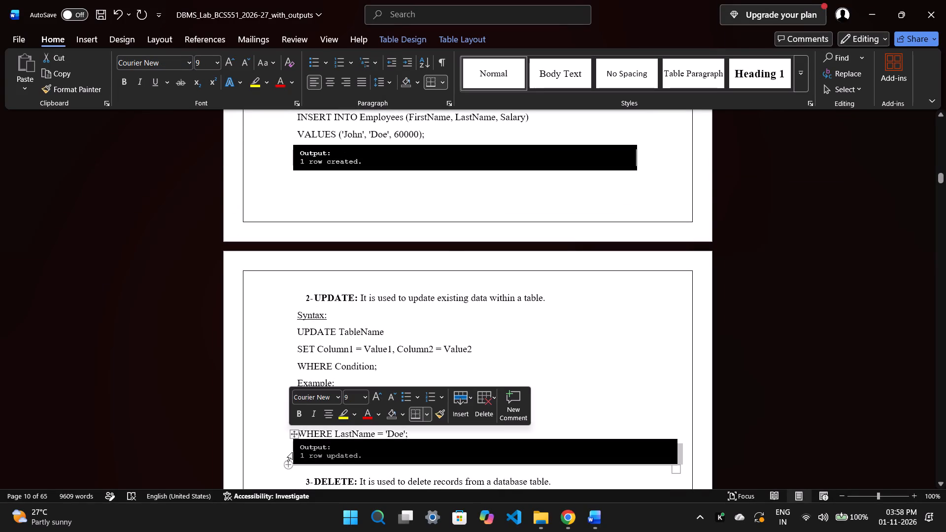
pyautogui.click(316, 454)
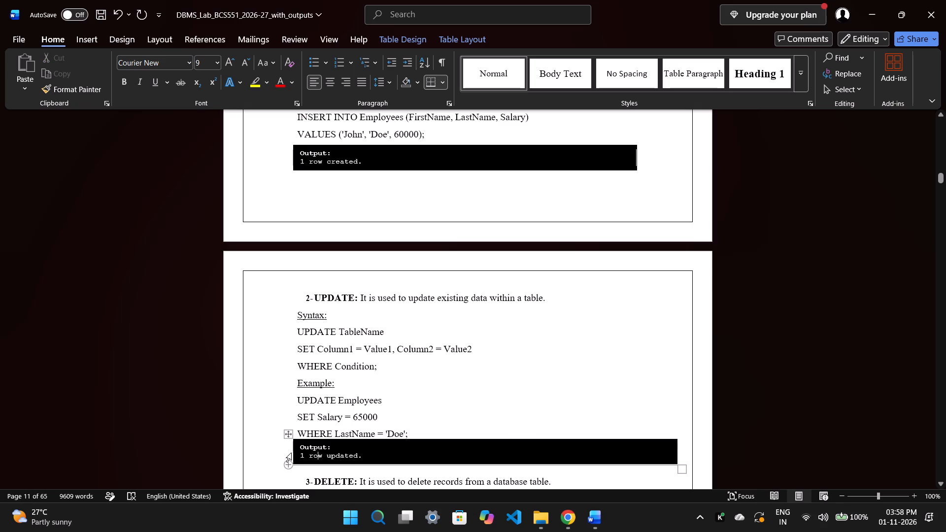
pyautogui.click(293, 452)
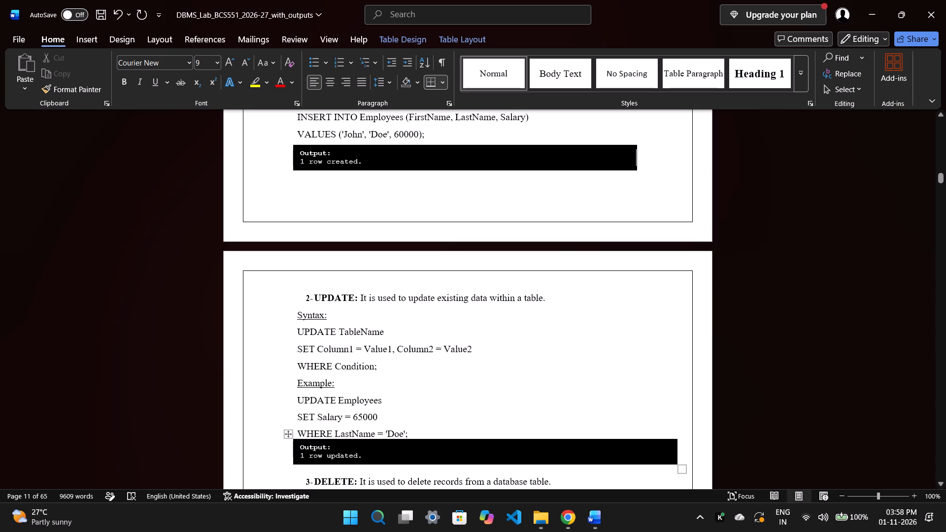
pyautogui.moveTo(676, 449); pyautogui.dragTo(638, 449)
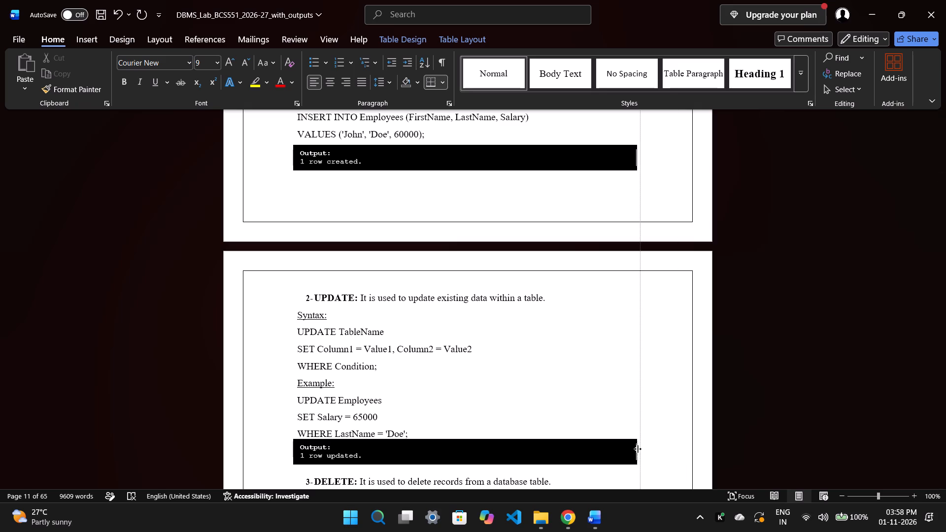
pyautogui.moveTo(638, 449); pyautogui.dragTo(634, 449)
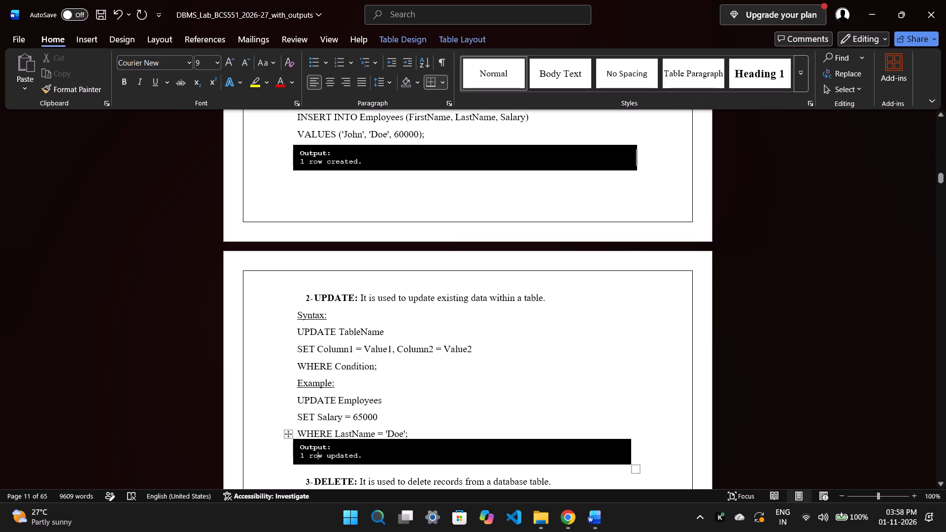
pyautogui.moveTo(630, 428); pyautogui.dragTo(635, 428)
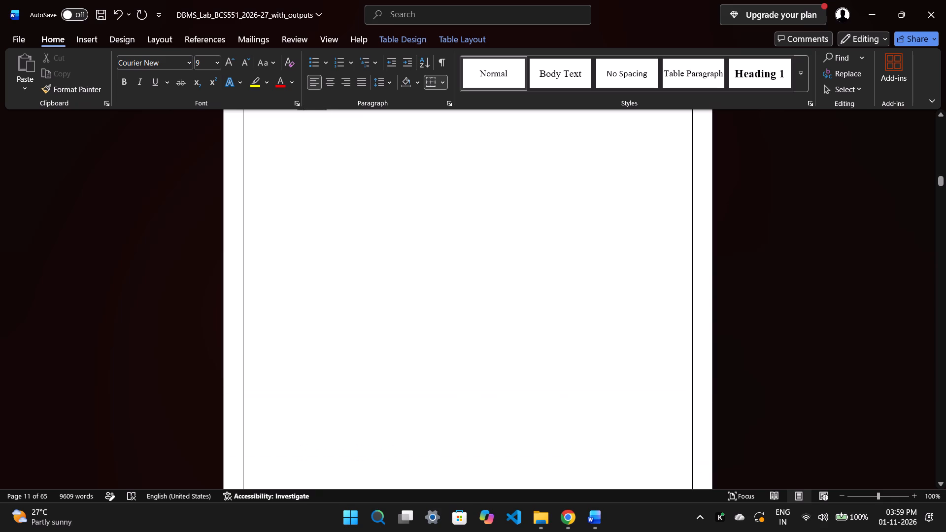
# Remove the break after "Syntax:" in the DELETE section to pull the "DELETE FROM TableName" text up onto the same page.
pyautogui.click(332, 202)
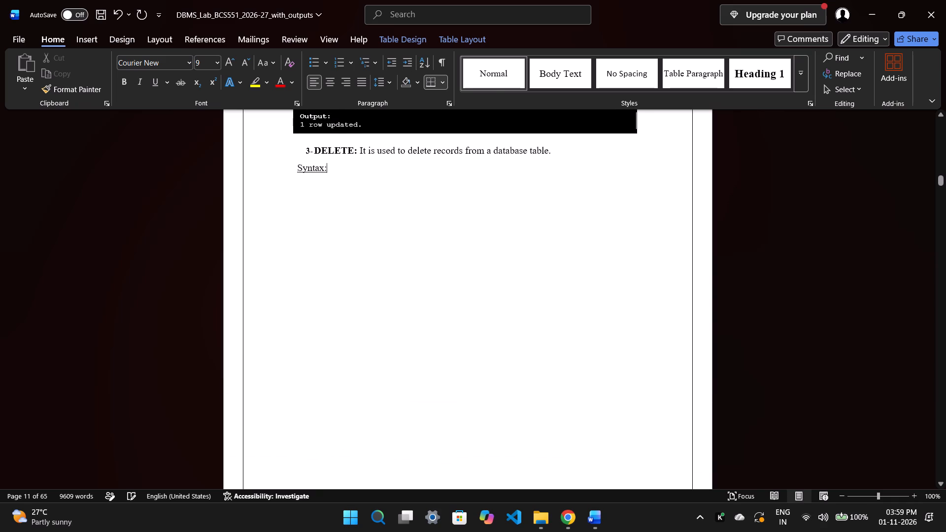
pyautogui.press('Delete')
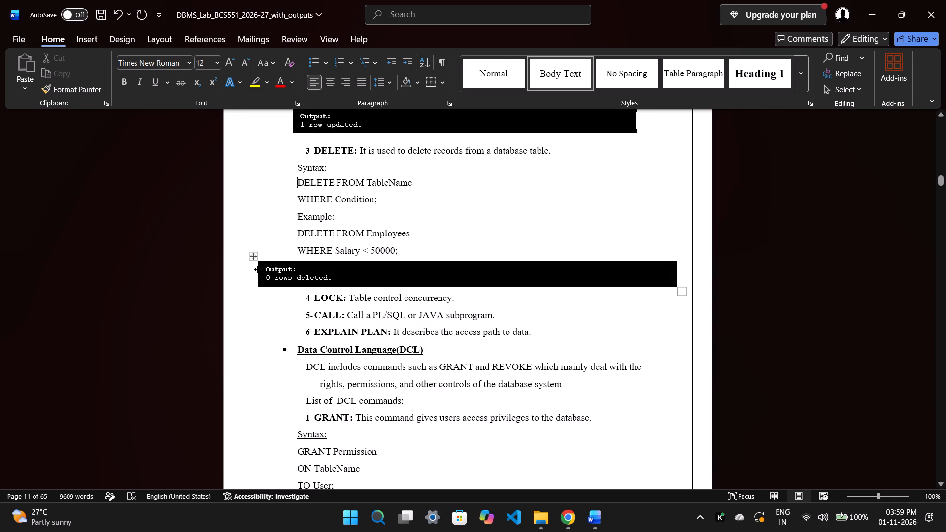
# Bring both side edges of the black "0 rows deleted." output box inward to align with the "1 row updated." box.
pyautogui.moveTo(258, 269); pyautogui.dragTo(296, 269)
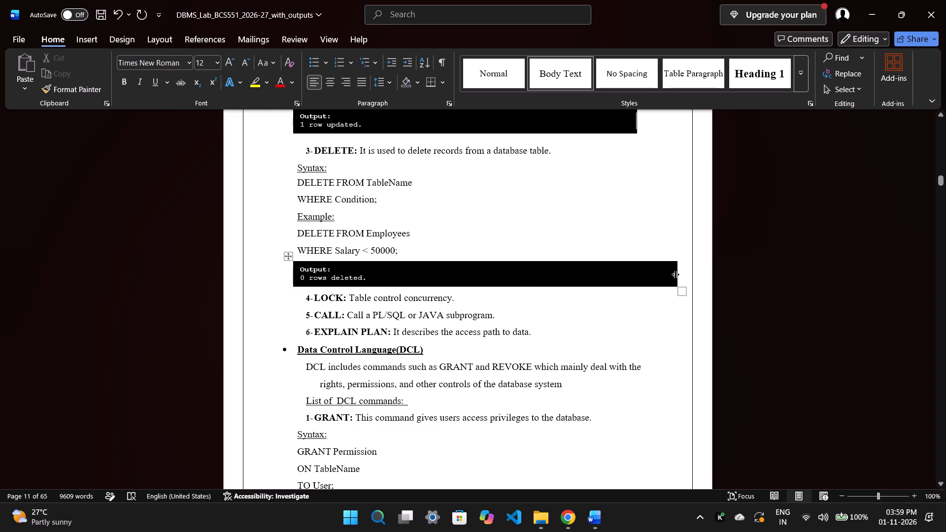
pyautogui.moveTo(676, 275); pyautogui.dragTo(634, 270)
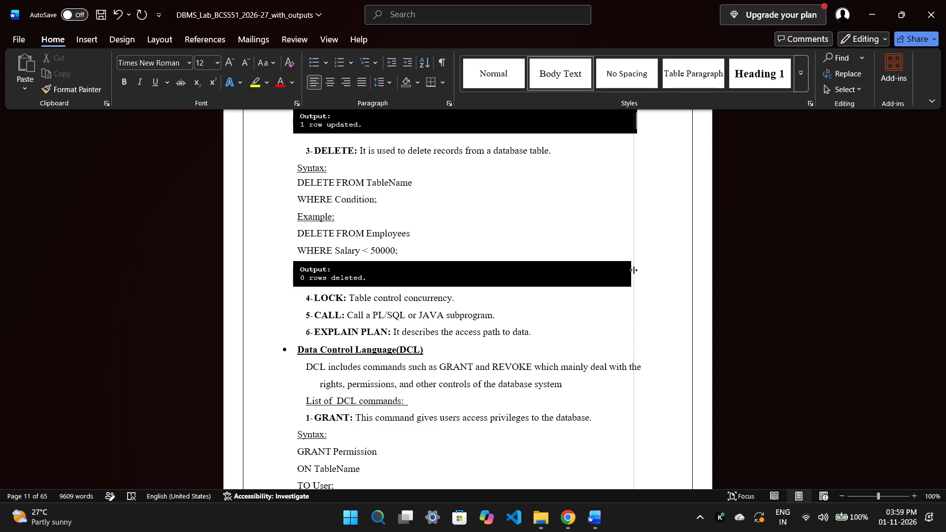
pyautogui.moveTo(634, 270); pyautogui.dragTo(635, 271)
pyautogui.moveTo(635, 271); pyautogui.dragTo(635, 271)
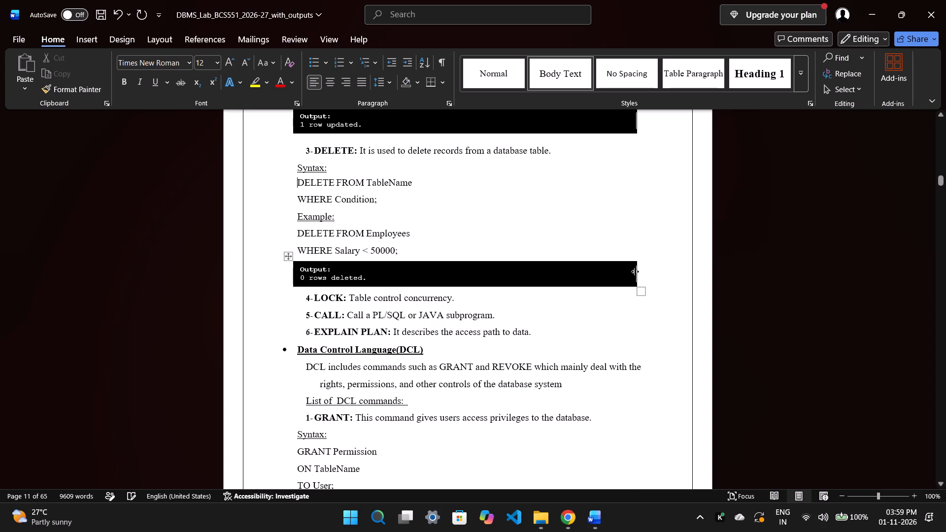
# Examine the placement of the "Grant succeeded." and "Revoke succeeded." output boxes in the GRANT and REVOKE sections.
pyautogui.scroll(-2, 545, 322)
pyautogui.scroll(1, 545, 322)
pyautogui.scroll(-1, 545, 322)
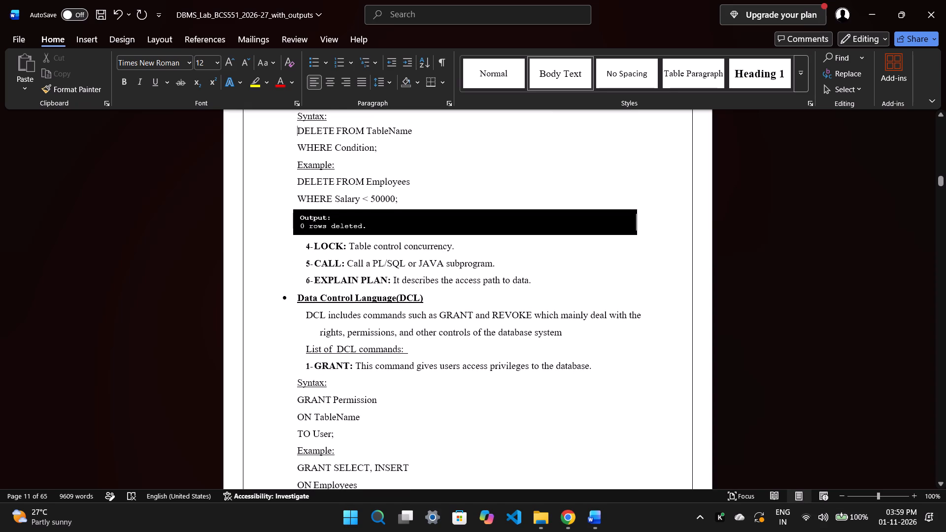
pyautogui.scroll(-1, 482, 324)
pyautogui.click(409, 232)
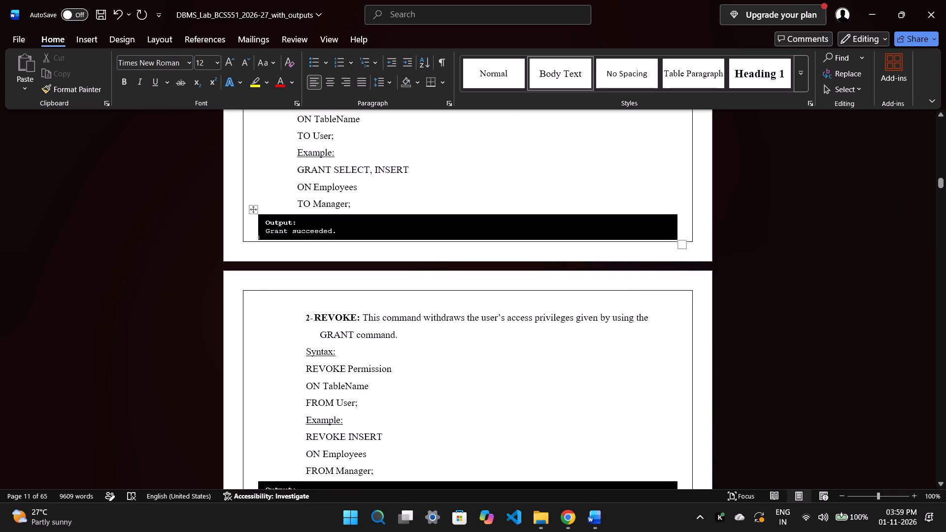
pyautogui.scroll(-1, 409, 232)
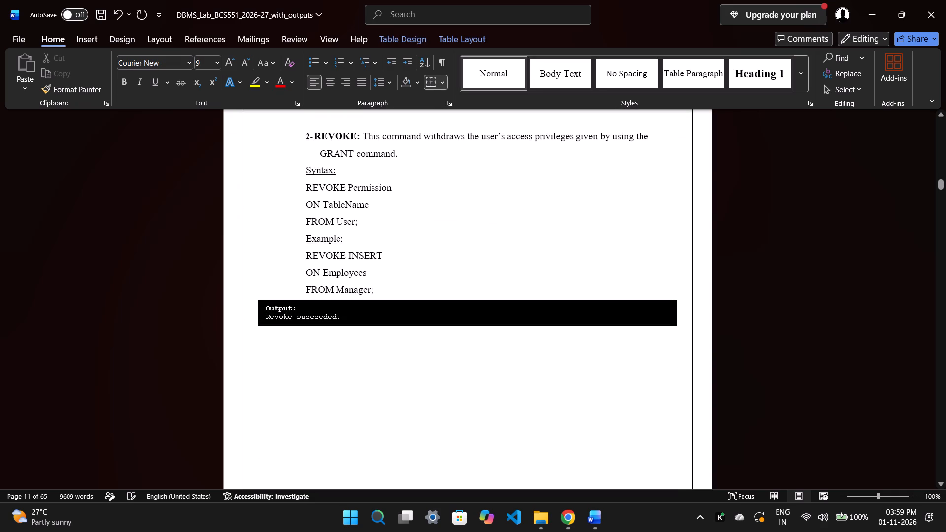
pyautogui.keyDown('ctrl'); pyautogui.click(398, 315); pyautogui.keyUp('ctrl')
pyautogui.scroll(1, 398, 315)
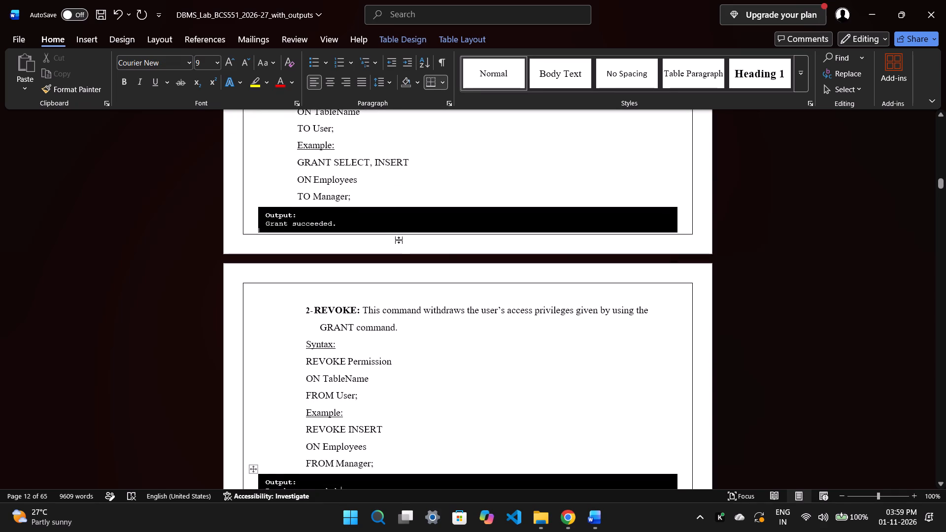
pyautogui.keyDown('shift'); pyautogui.click(399, 221); pyautogui.keyUp('shift')
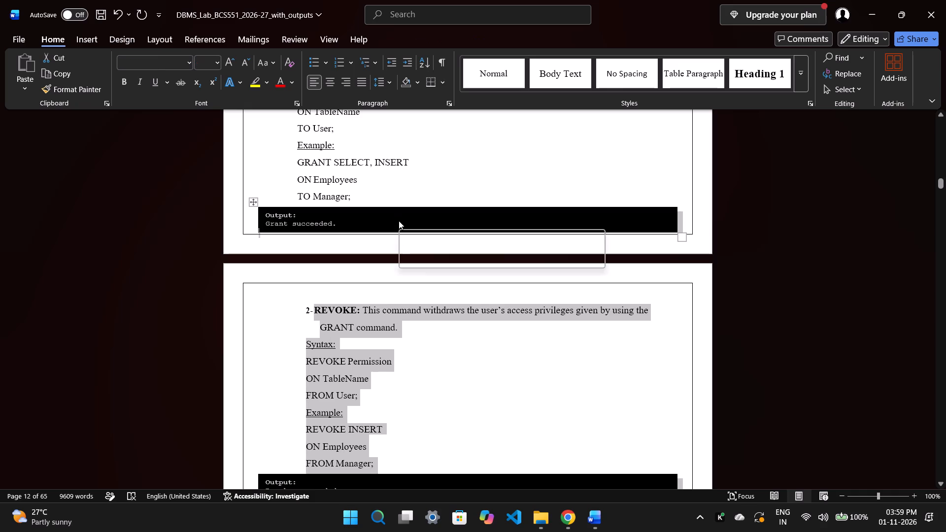
pyautogui.click(399, 221)
pyautogui.scroll(-1, 371, 367)
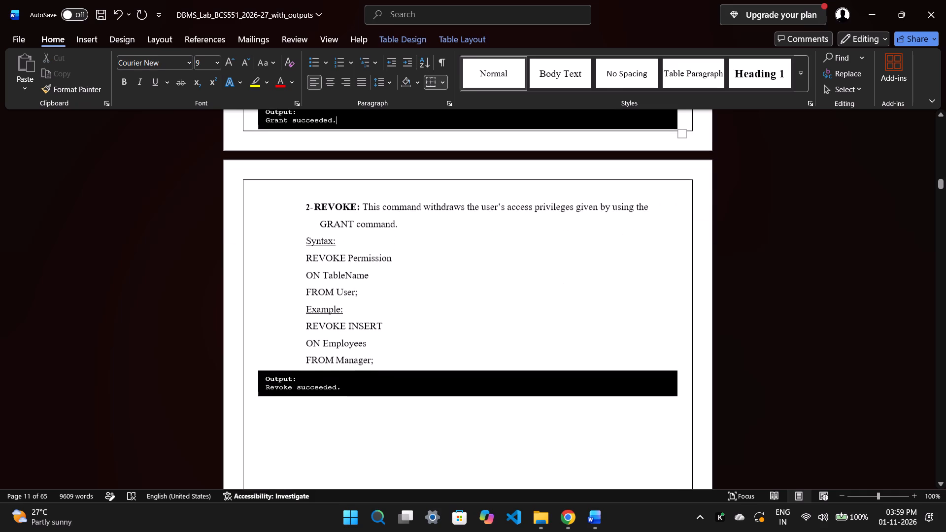
pyautogui.keyDown('ctrl'); pyautogui.click(364, 386); pyautogui.keyUp('ctrl')
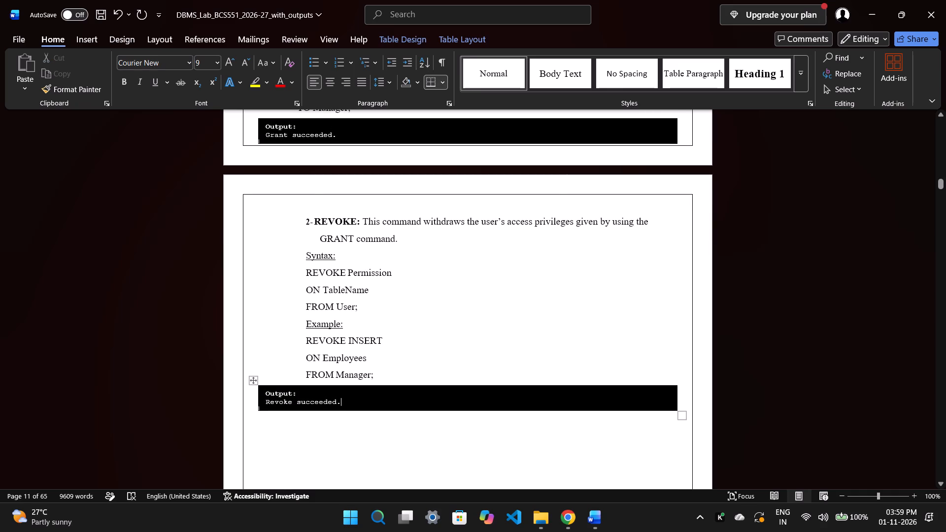
pyautogui.scroll(1, 271, 133)
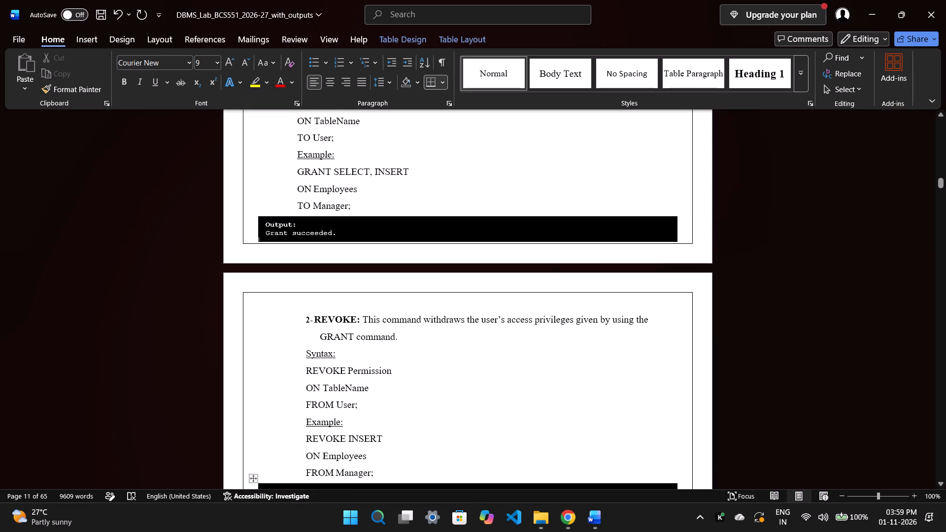
# Bring both side edges of the black "Grant succeeded." output box inward to align with the "0 rows deleted." box.
pyautogui.scroll(1, 259, 229)
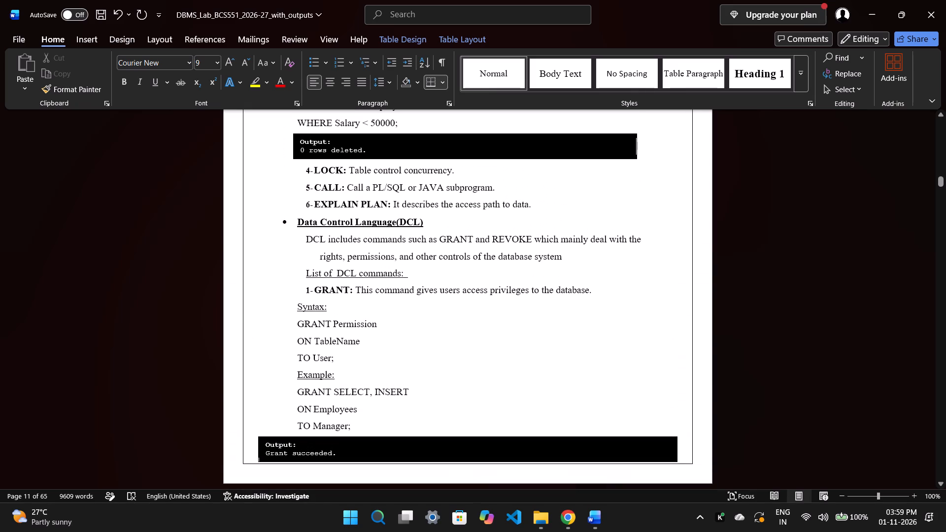
pyautogui.scroll(1, 259, 229)
pyautogui.moveTo(258, 452); pyautogui.dragTo(298, 451)
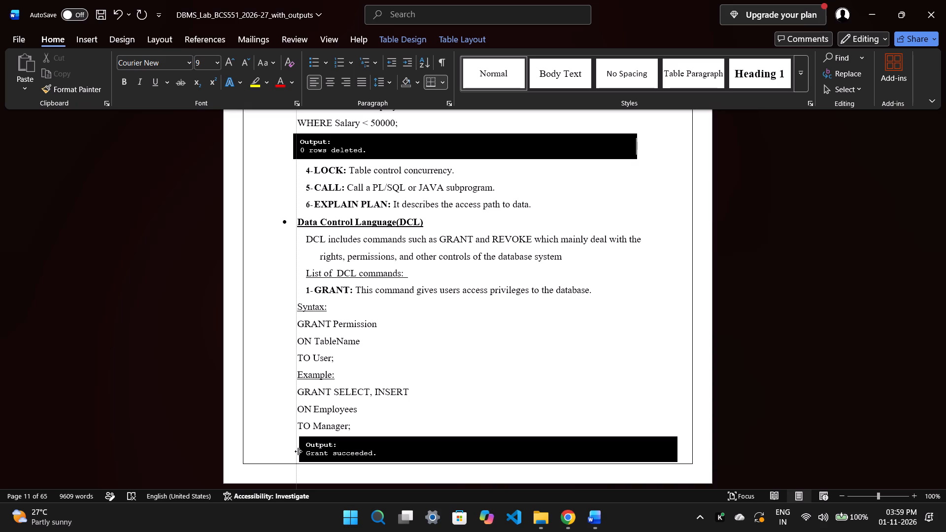
pyautogui.moveTo(298, 451); pyautogui.dragTo(295, 451)
pyautogui.scroll(1, 664, 321)
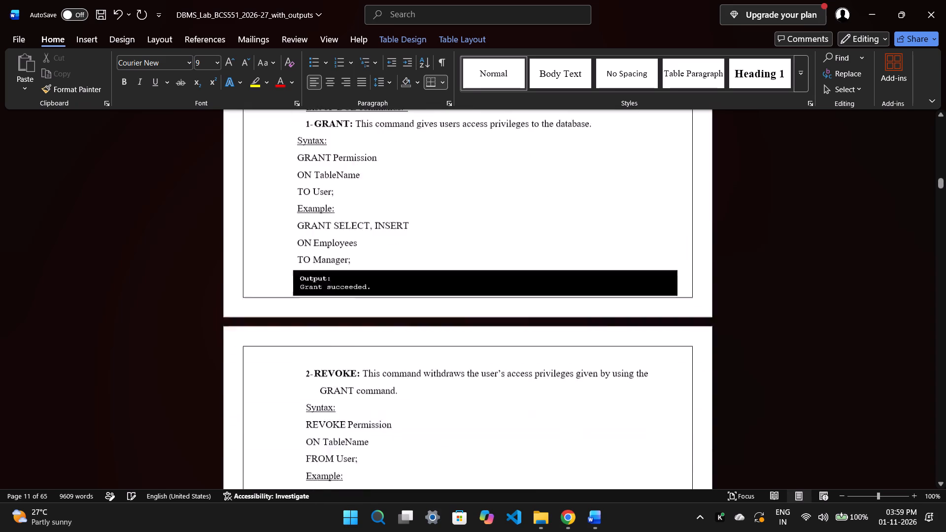
pyautogui.scroll(1, 664, 321)
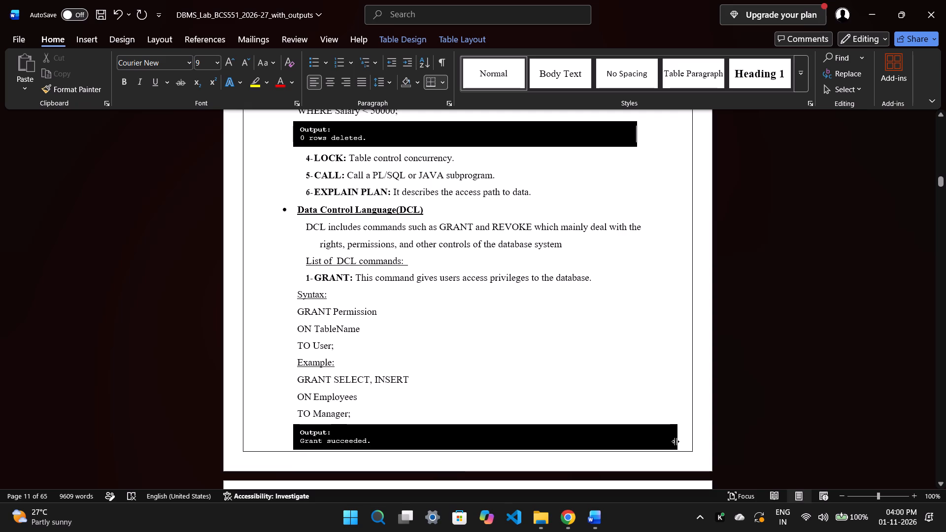
pyautogui.moveTo(676, 441); pyautogui.dragTo(634, 437)
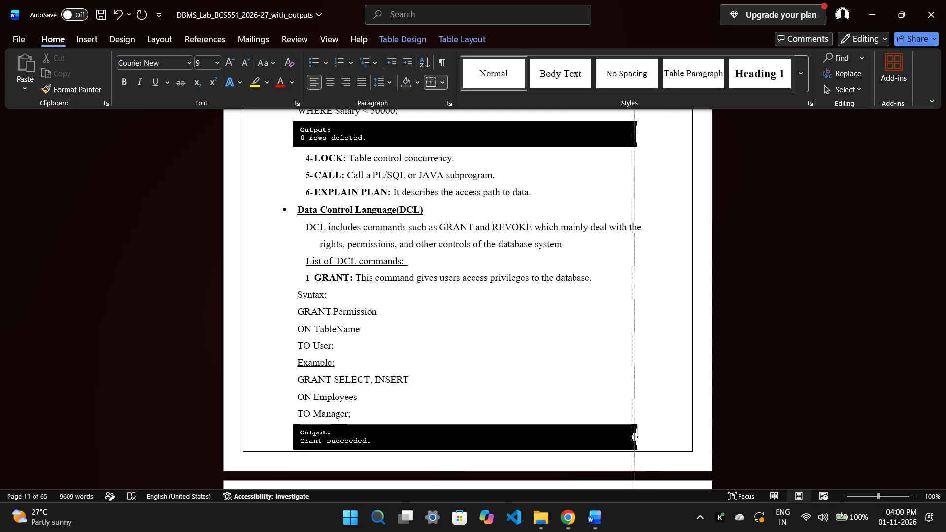
pyautogui.moveTo(634, 437); pyautogui.dragTo(637, 437)
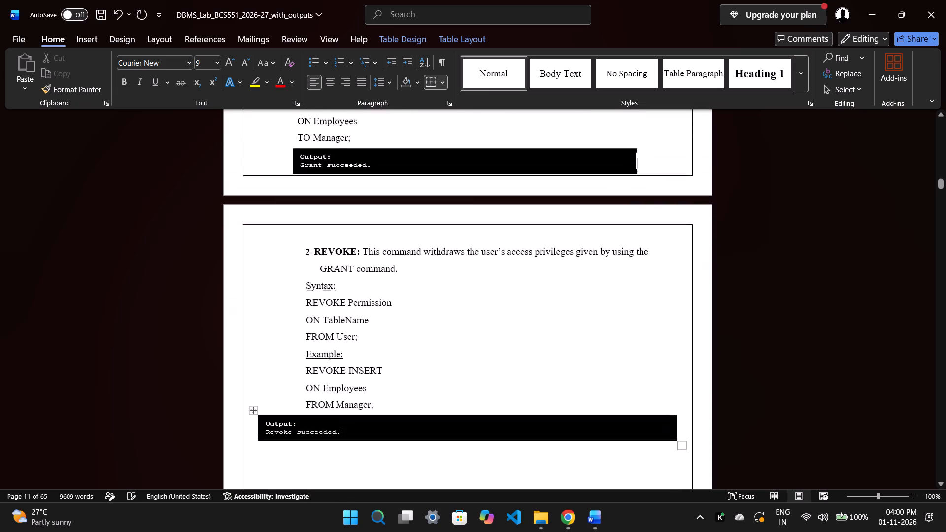
# Bring both side edges of the black "Revoke succeeded." output box inward to align with the "Grant succeeded." box.
pyautogui.moveTo(259, 418); pyautogui.dragTo(286, 414)
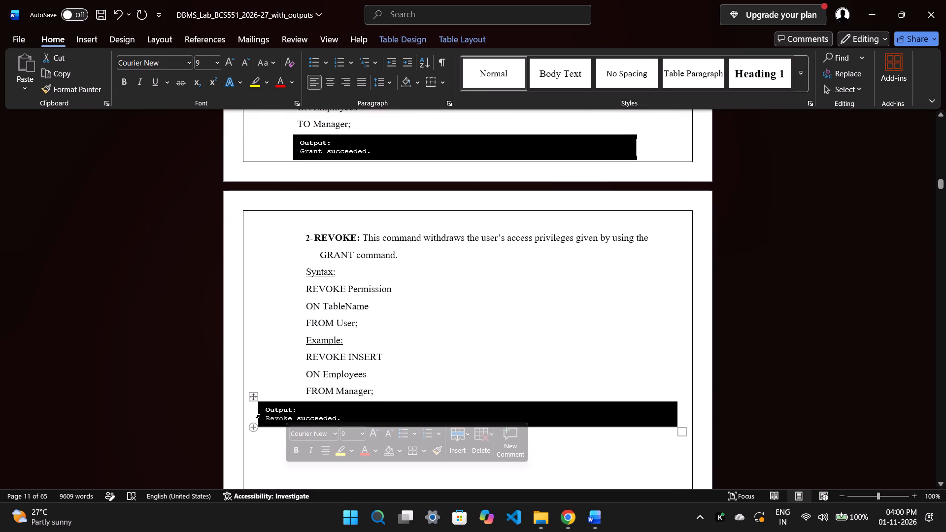
pyautogui.click(260, 445)
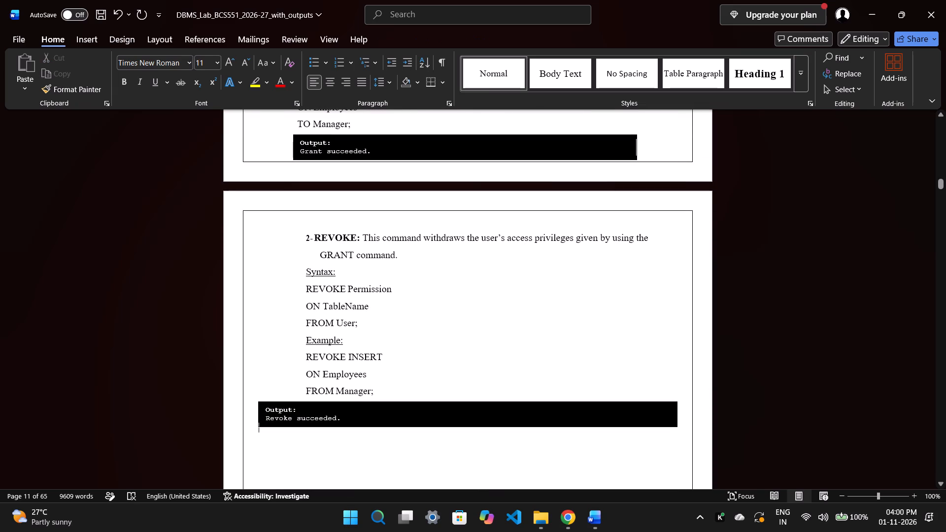
pyautogui.moveTo(258, 421); pyautogui.dragTo(299, 415)
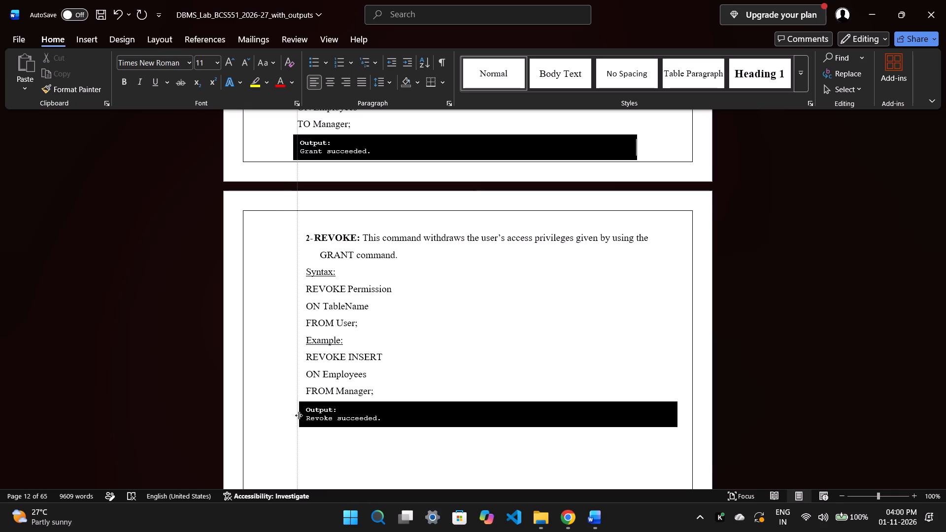
pyautogui.moveTo(299, 415); pyautogui.dragTo(296, 416)
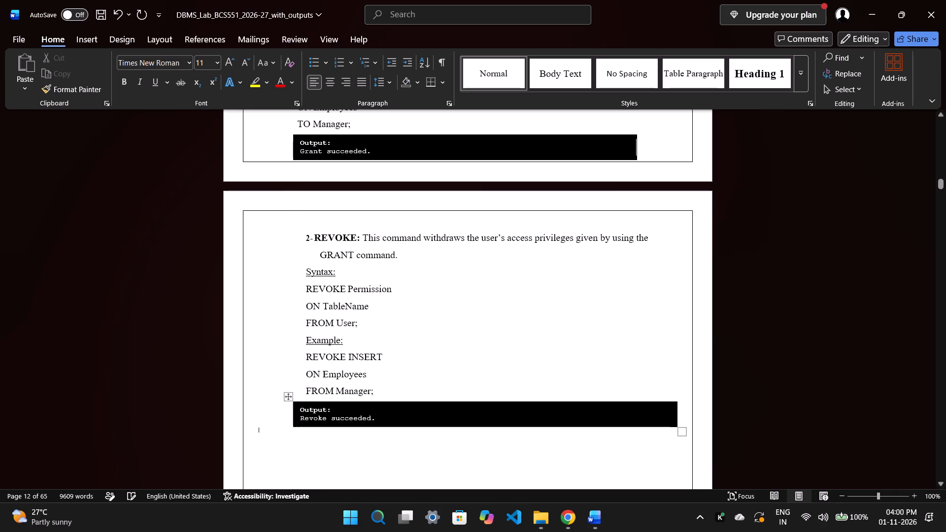
pyautogui.doubleClick(677, 417)
pyautogui.click(671, 419)
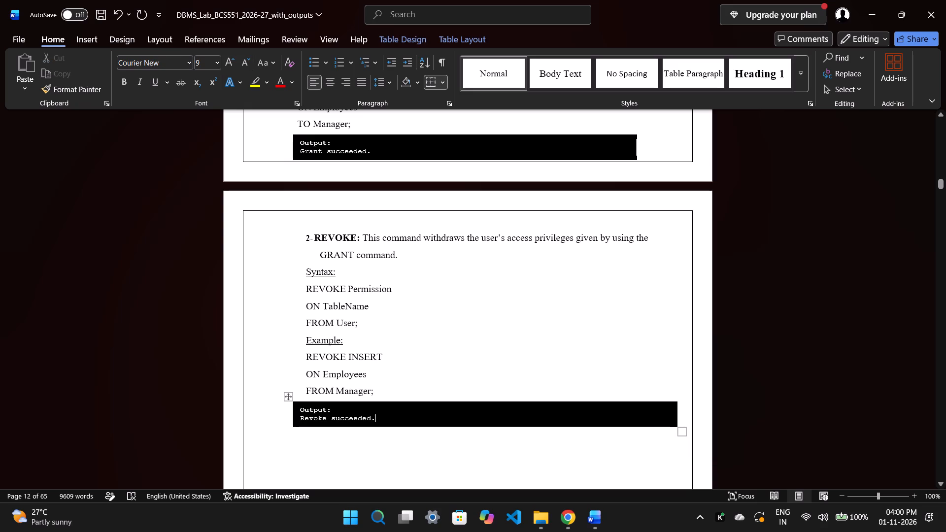
pyautogui.moveTo(676, 419); pyautogui.dragTo(635, 418)
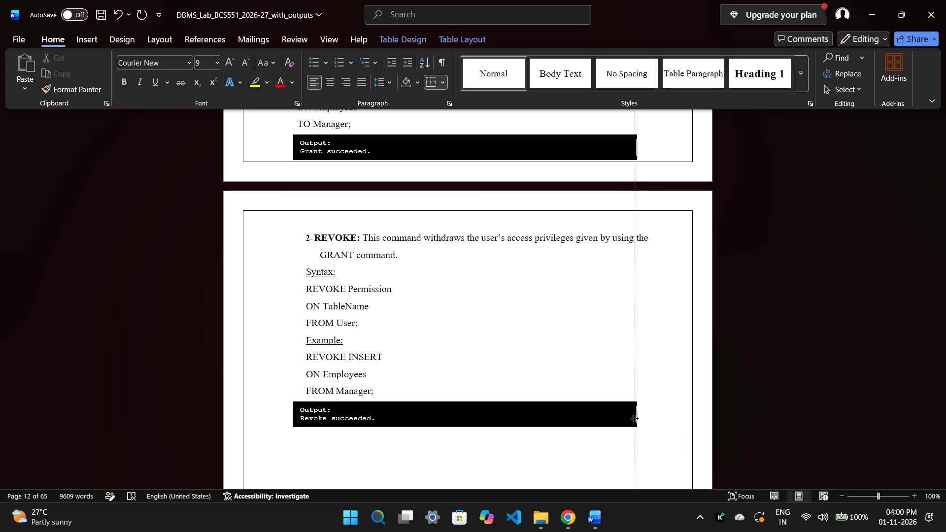
pyautogui.moveTo(635, 418); pyautogui.dragTo(640, 416)
pyautogui.scroll(-1, 581, 458)
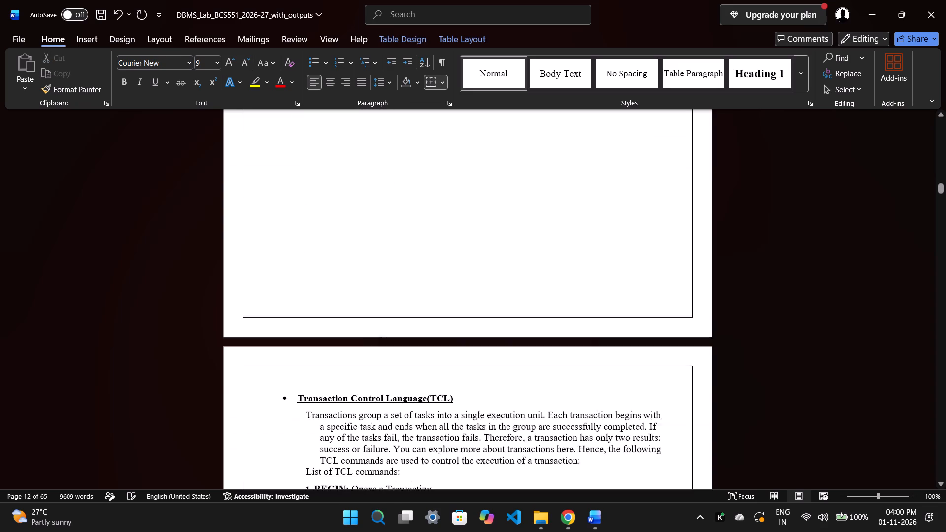
# Remove the break after the "Revoke succeeded." output box so the Transaction Control Language(TCL) section follows directly beneath it.
pyautogui.scroll(-1, 581, 458)
pyautogui.scroll(1, 581, 458)
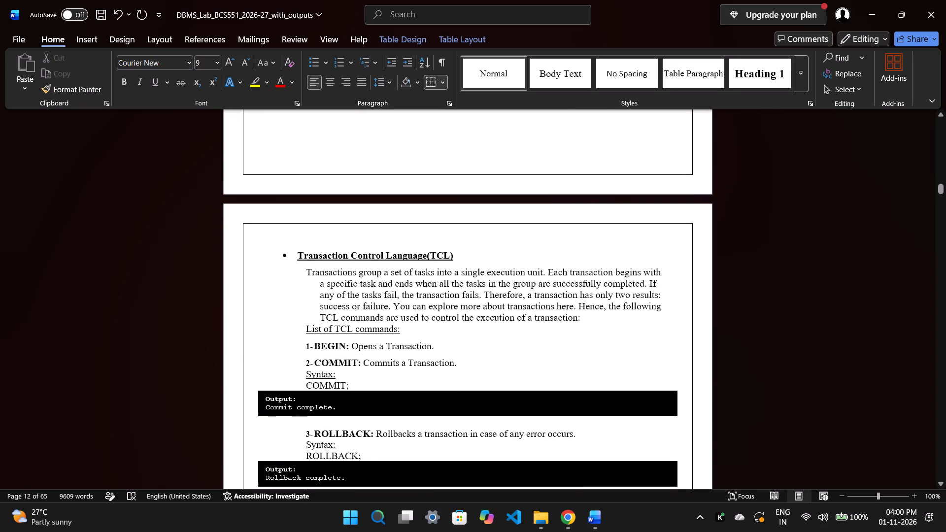
pyautogui.scroll(2, 581, 458)
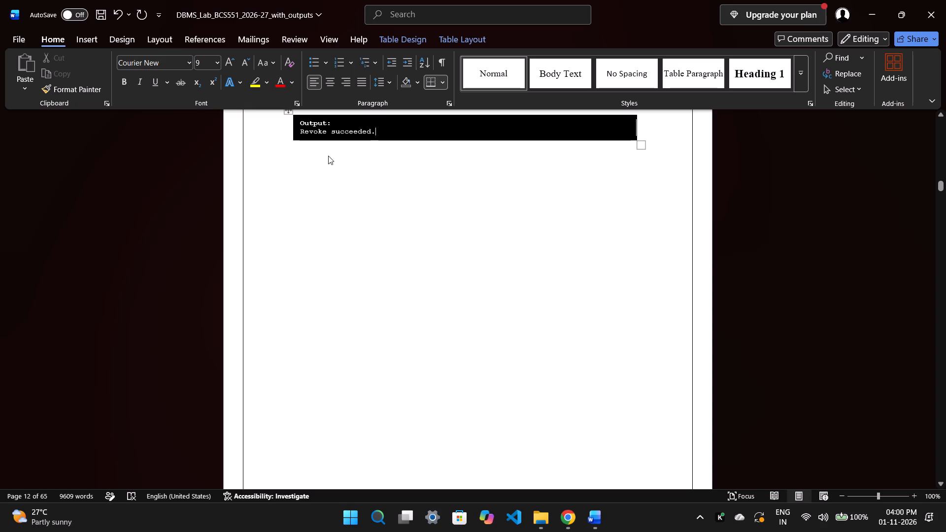
pyautogui.click(328, 156)
pyautogui.press('Delete')
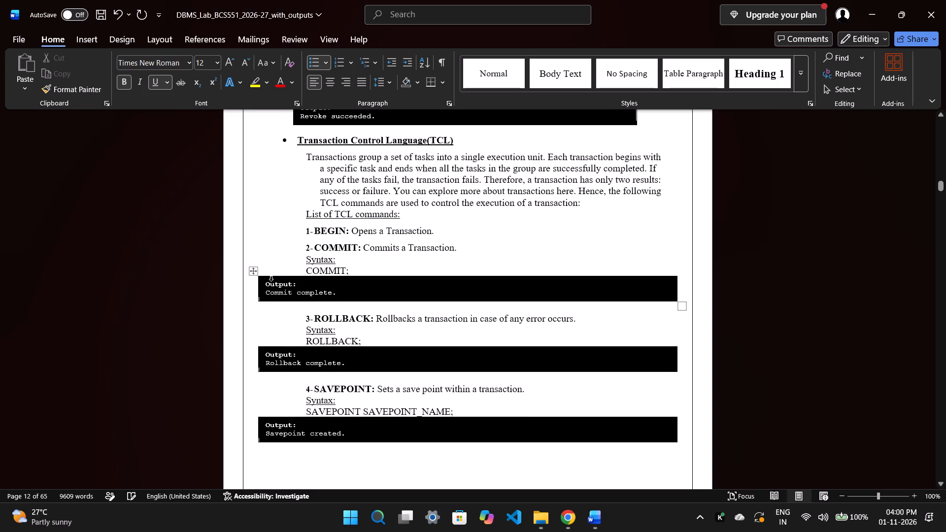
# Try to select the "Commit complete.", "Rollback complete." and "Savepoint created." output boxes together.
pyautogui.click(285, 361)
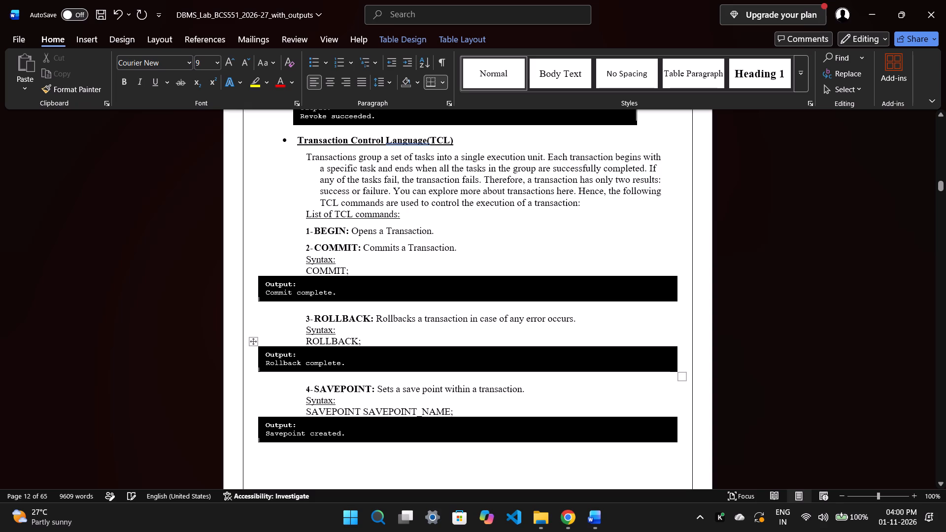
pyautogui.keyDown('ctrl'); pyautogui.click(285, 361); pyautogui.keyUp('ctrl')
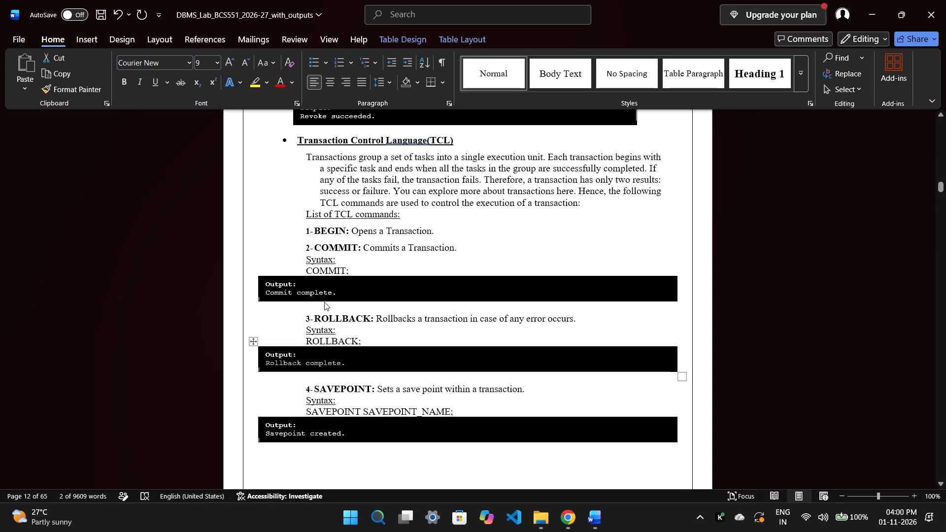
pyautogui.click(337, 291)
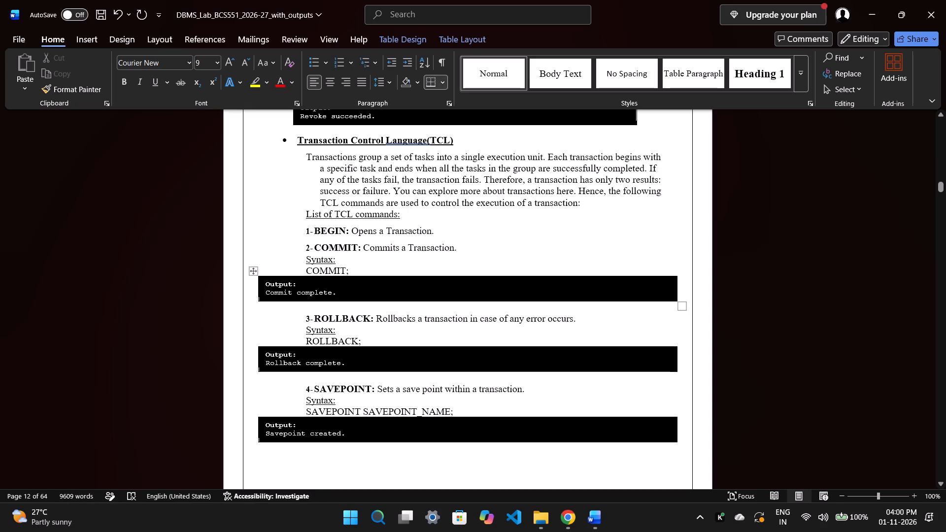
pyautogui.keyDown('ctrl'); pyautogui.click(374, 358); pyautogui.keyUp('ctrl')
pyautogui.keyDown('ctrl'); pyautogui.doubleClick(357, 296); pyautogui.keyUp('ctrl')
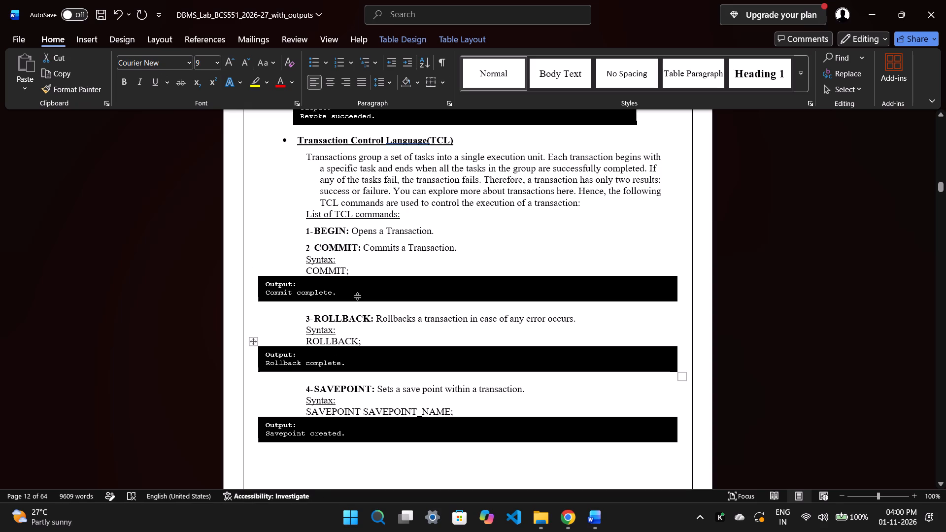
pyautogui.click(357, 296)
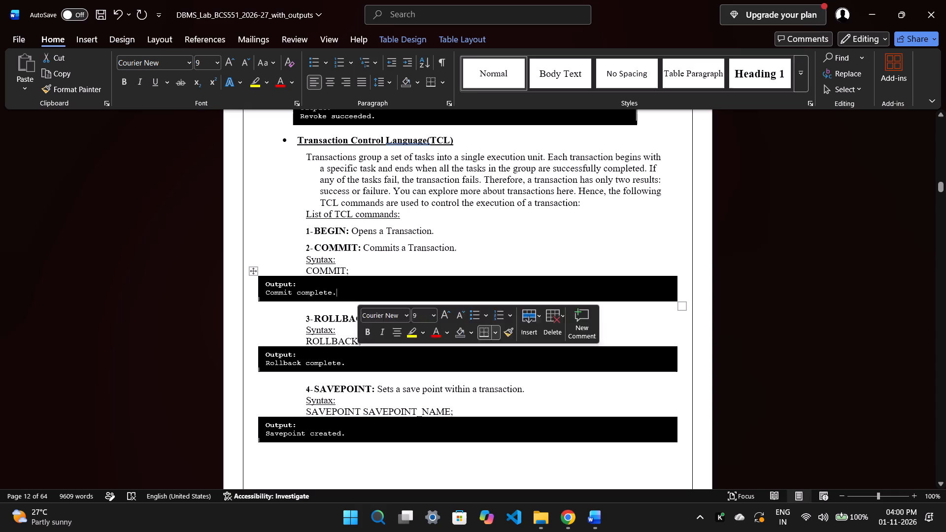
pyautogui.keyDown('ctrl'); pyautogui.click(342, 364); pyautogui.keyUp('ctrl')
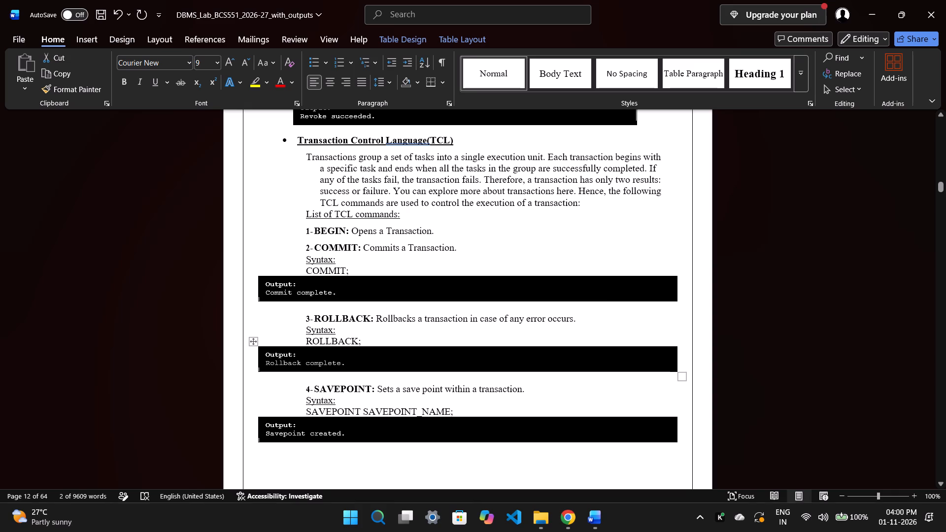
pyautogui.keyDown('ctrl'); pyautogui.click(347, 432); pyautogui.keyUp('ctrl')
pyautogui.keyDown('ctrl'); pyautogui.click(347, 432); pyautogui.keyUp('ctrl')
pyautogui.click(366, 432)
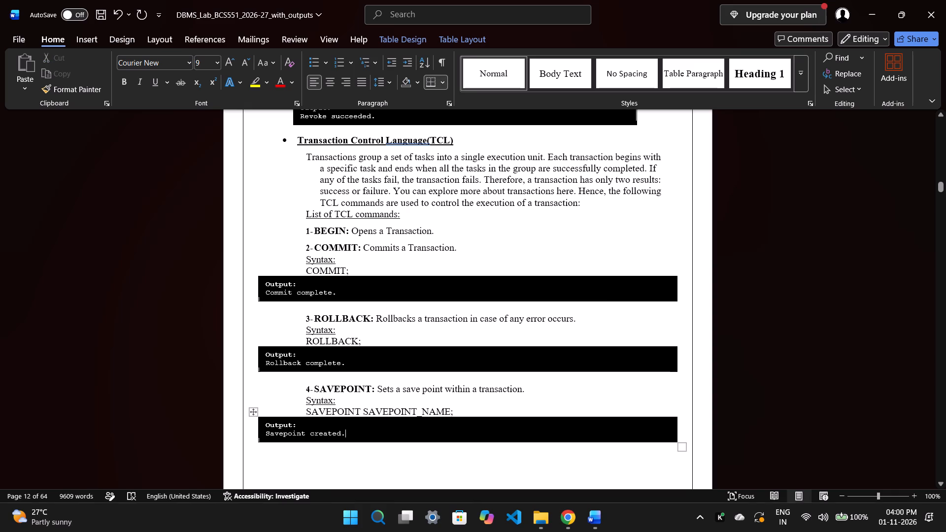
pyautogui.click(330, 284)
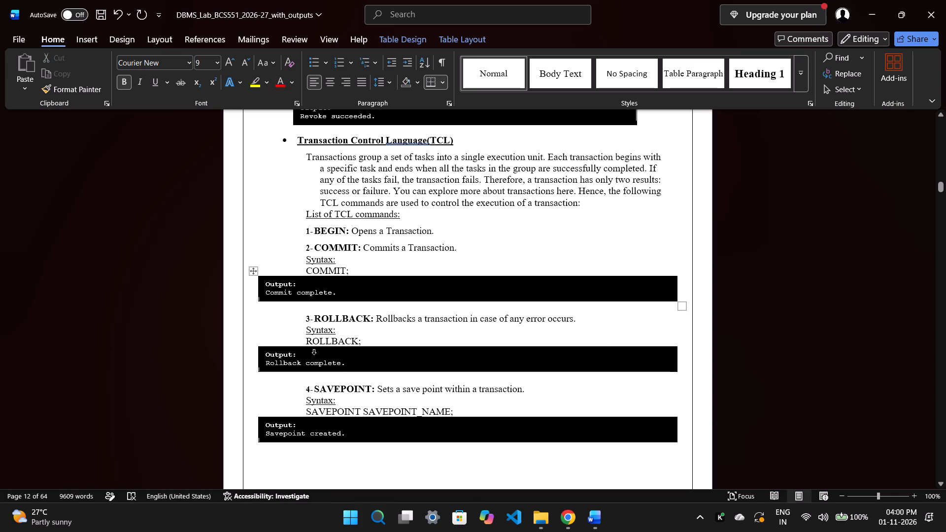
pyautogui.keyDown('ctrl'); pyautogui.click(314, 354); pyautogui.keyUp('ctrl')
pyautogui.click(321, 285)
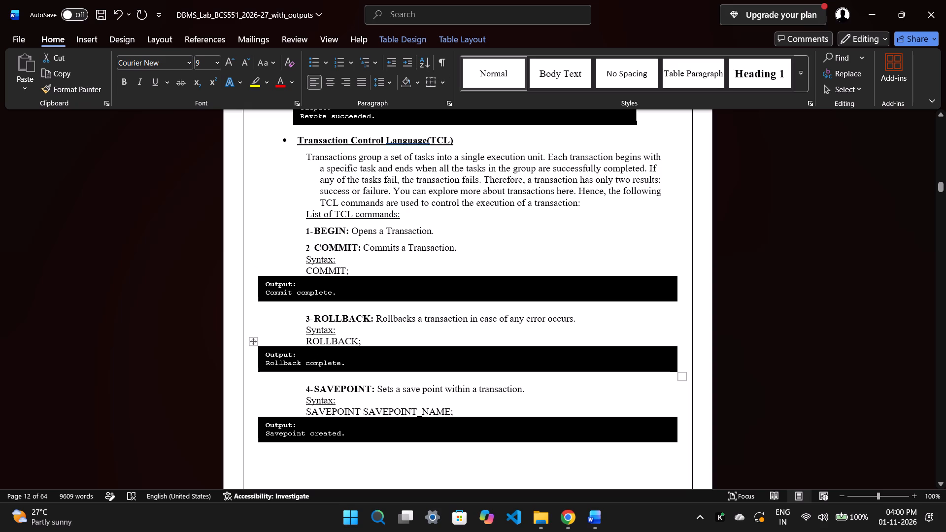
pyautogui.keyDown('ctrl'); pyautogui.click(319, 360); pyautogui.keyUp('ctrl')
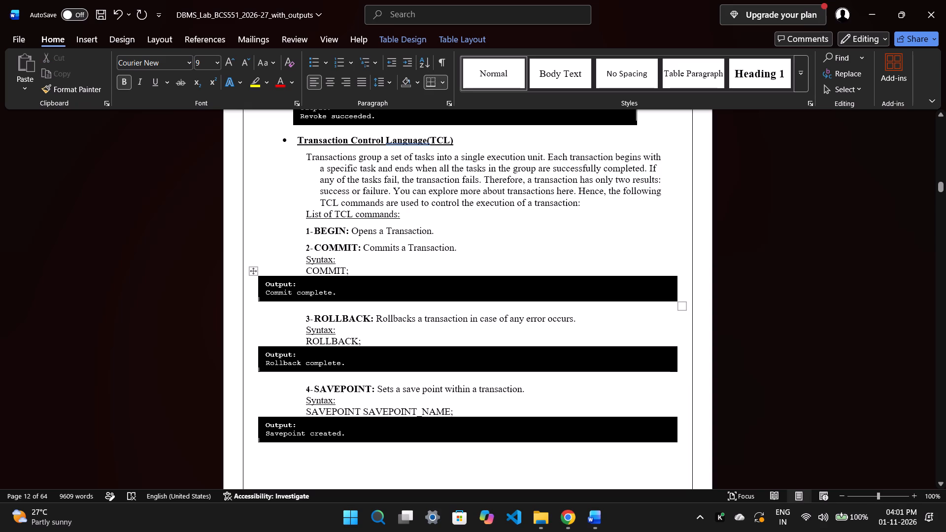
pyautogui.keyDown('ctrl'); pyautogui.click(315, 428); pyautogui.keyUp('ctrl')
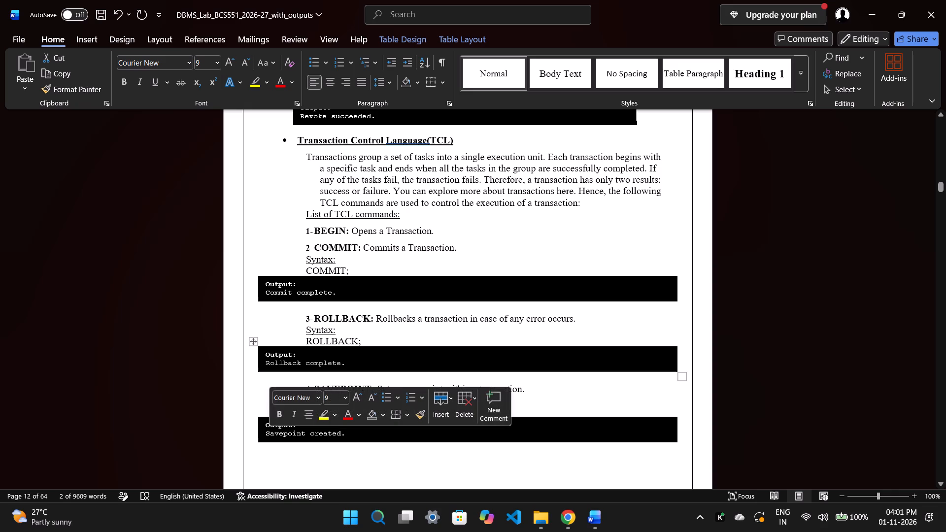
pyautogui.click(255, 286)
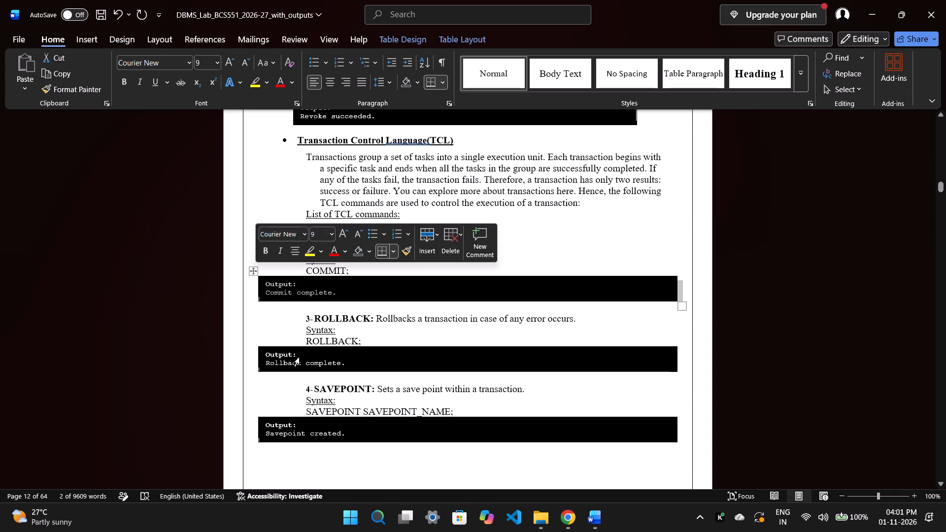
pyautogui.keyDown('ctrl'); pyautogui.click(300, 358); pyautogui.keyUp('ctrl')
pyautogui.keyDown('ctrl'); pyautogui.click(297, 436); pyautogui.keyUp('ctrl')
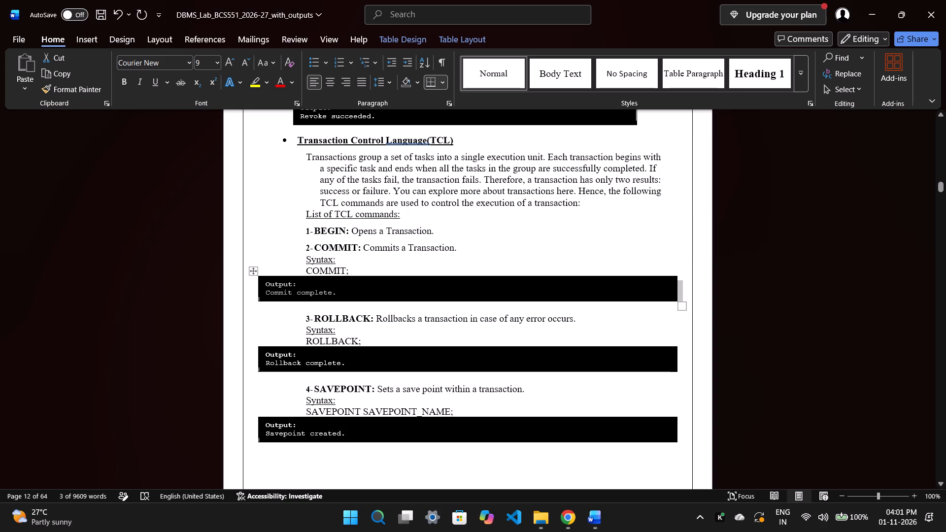
# Bring both side edges of the black "Commit complete." output box inward to align with the "Revoke succeeded." box.
pyautogui.click(256, 293)
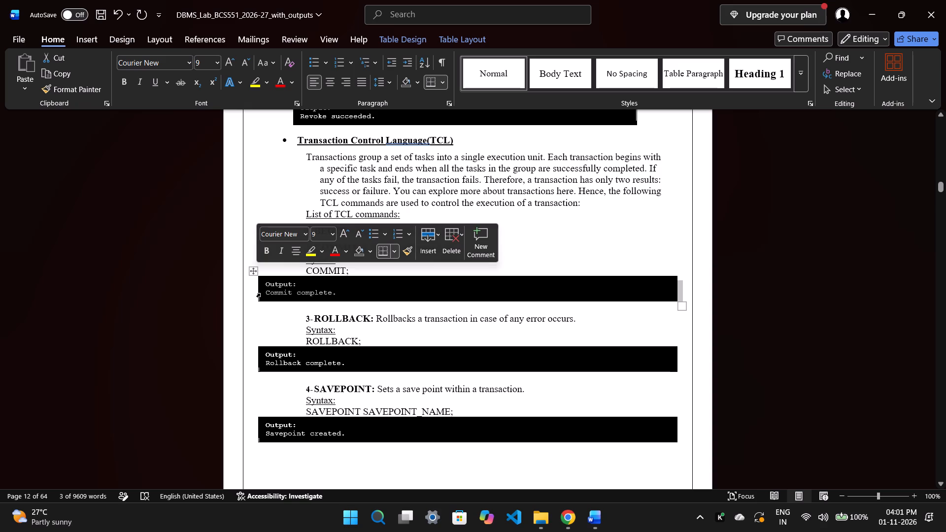
pyautogui.click(260, 294)
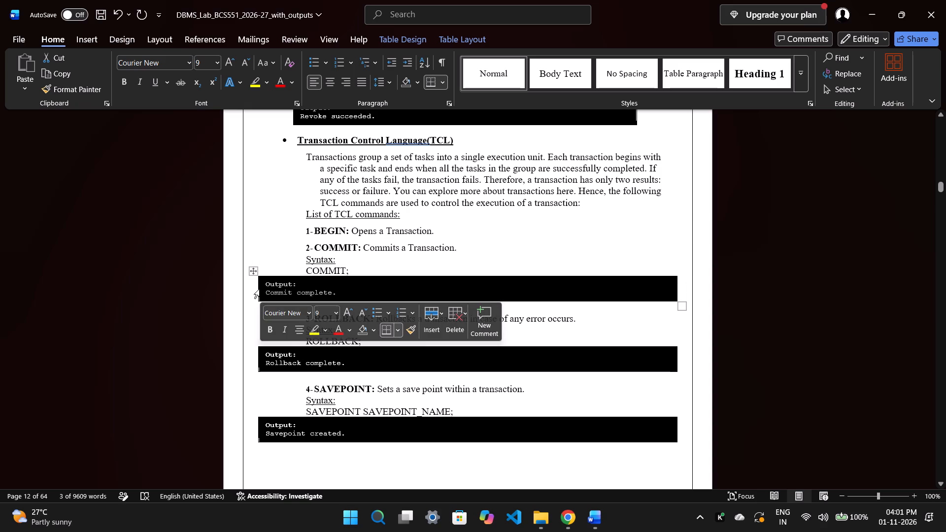
pyautogui.click(276, 260)
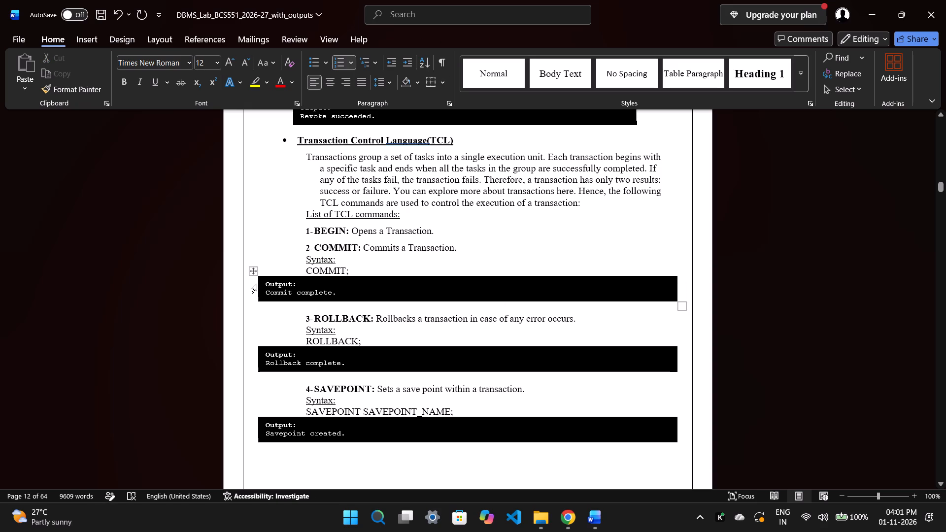
pyautogui.click(257, 284)
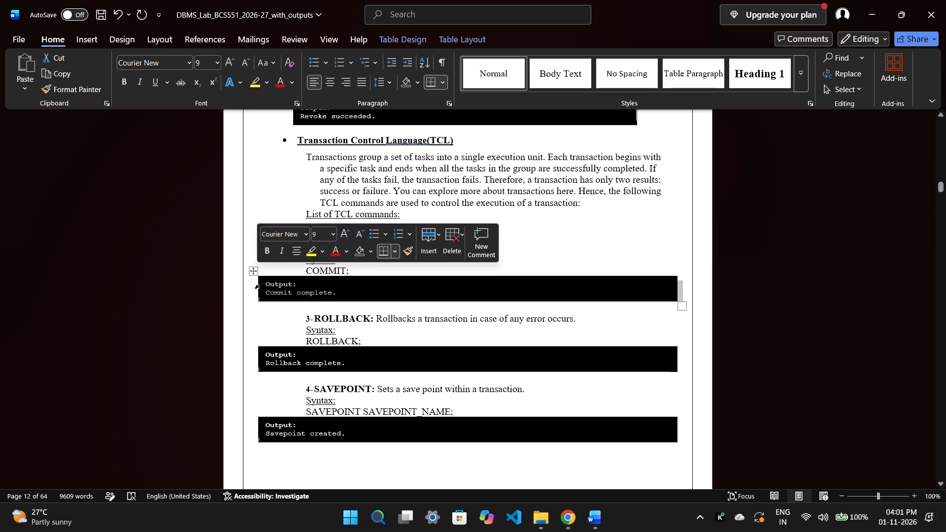
pyautogui.moveTo(258, 286); pyautogui.dragTo(275, 287)
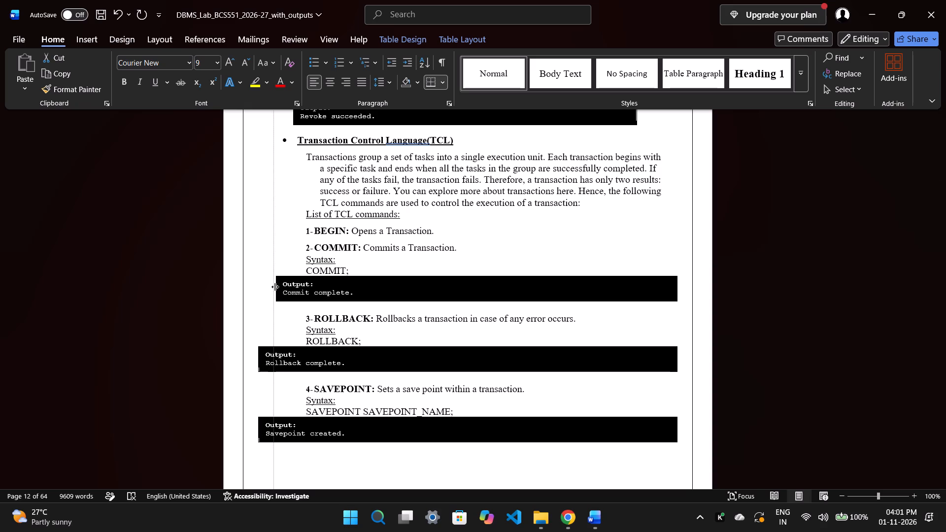
pyautogui.moveTo(275, 287); pyautogui.dragTo(294, 286)
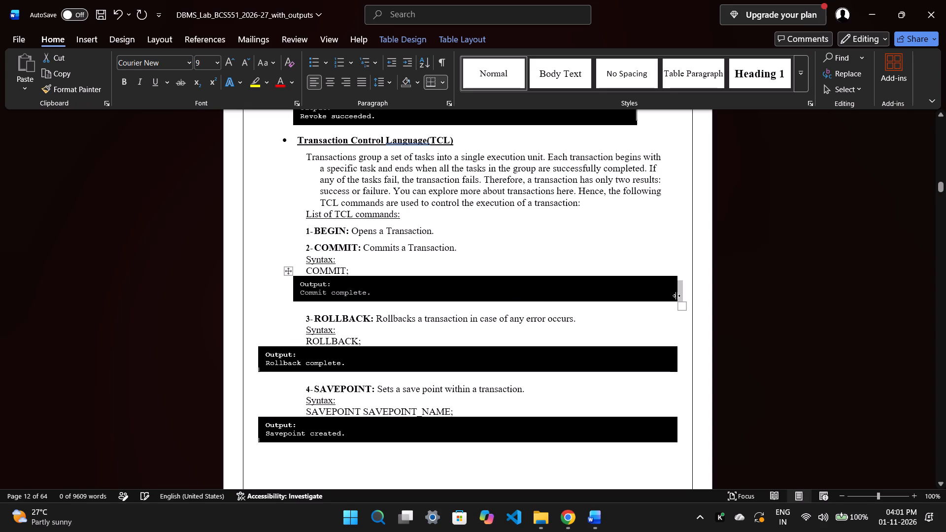
pyautogui.moveTo(676, 296); pyautogui.dragTo(639, 294)
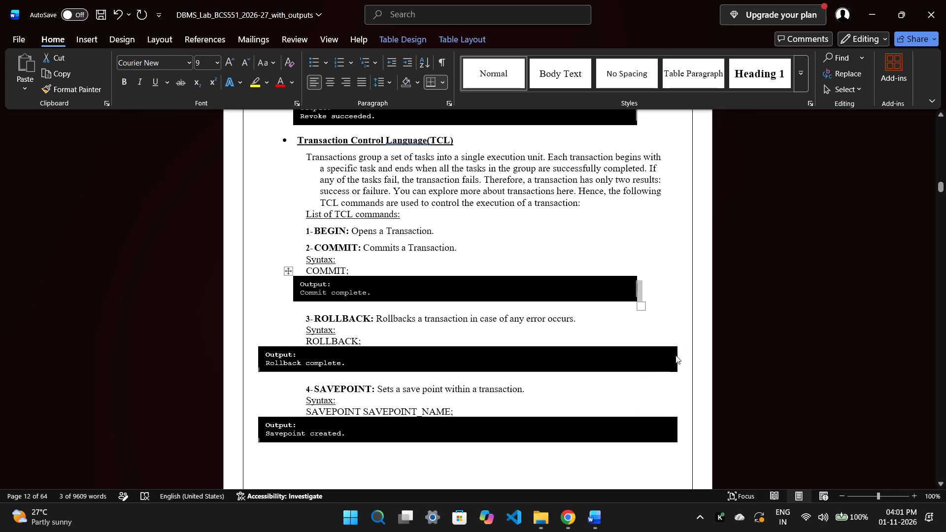
# Bring the right edges of the "Rollback complete." and "Savepoint created." output boxes inward to align with the "Commit complete." box.
pyautogui.moveTo(676, 356); pyautogui.dragTo(635, 352)
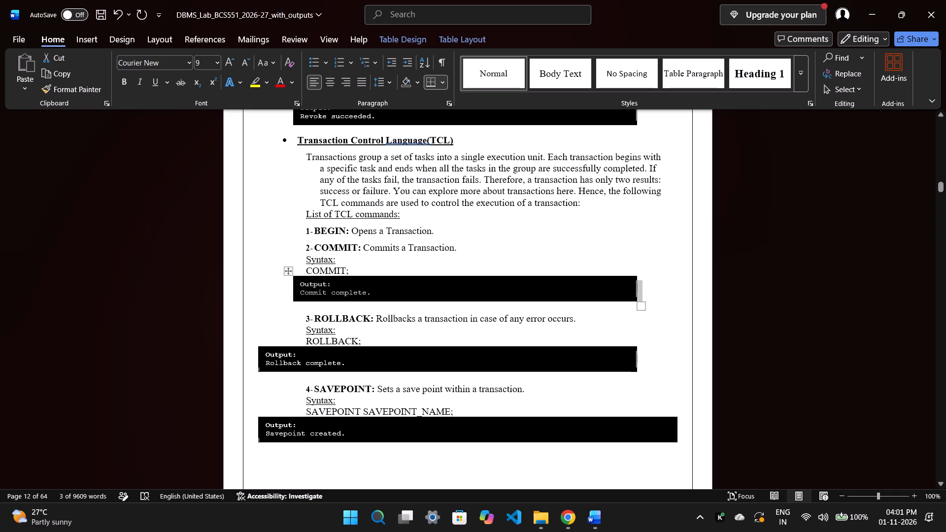
pyautogui.moveTo(676, 433); pyautogui.dragTo(645, 431)
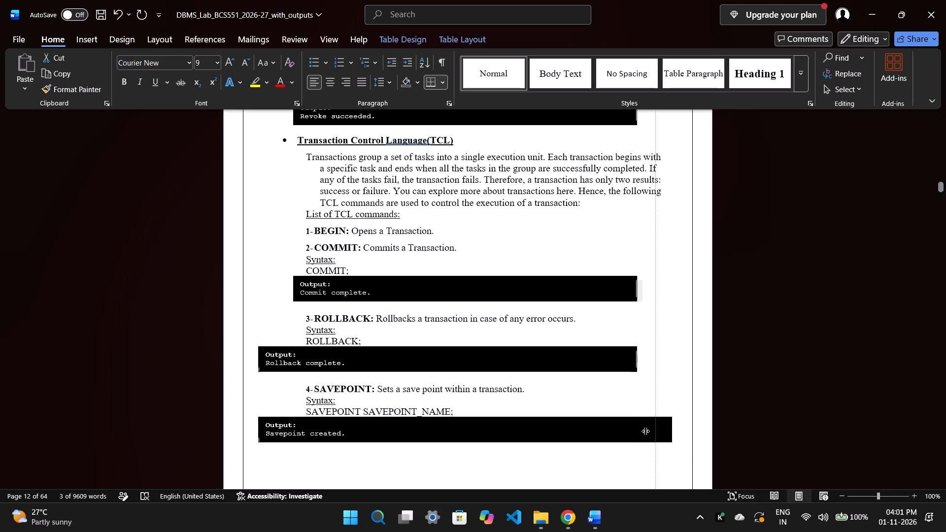
pyautogui.moveTo(645, 431); pyautogui.dragTo(635, 431)
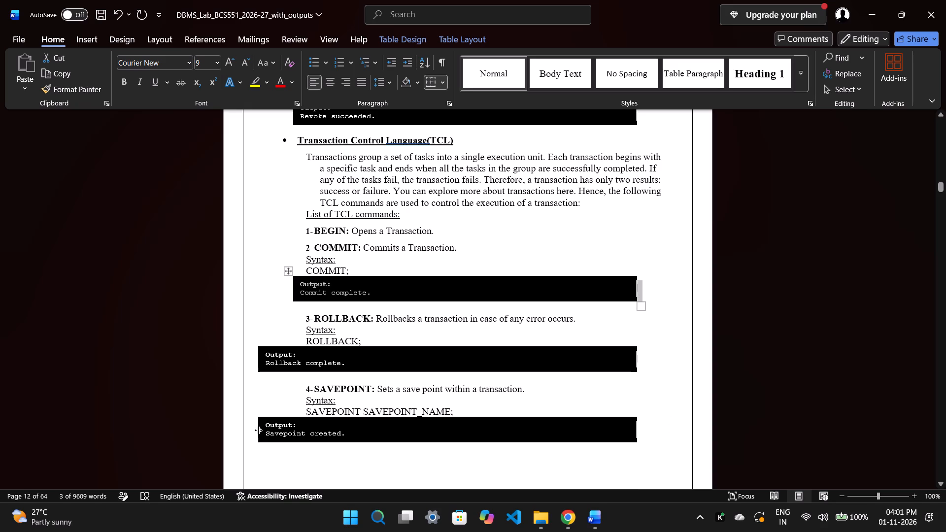
# Bring the left edges of the "Savepoint created." and "Rollback complete." output boxes inward to align with the "Commit complete." box.
pyautogui.moveTo(258, 430); pyautogui.dragTo(299, 429)
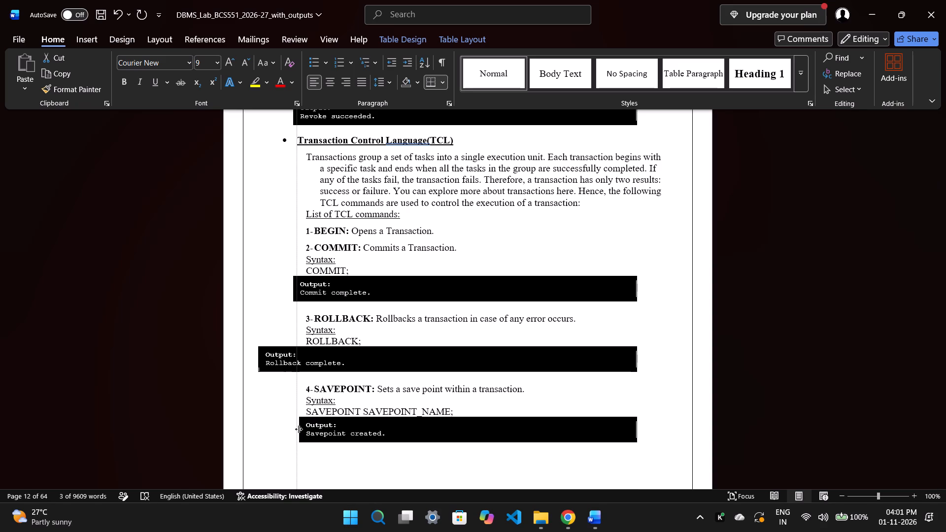
pyautogui.moveTo(299, 429); pyautogui.dragTo(294, 429)
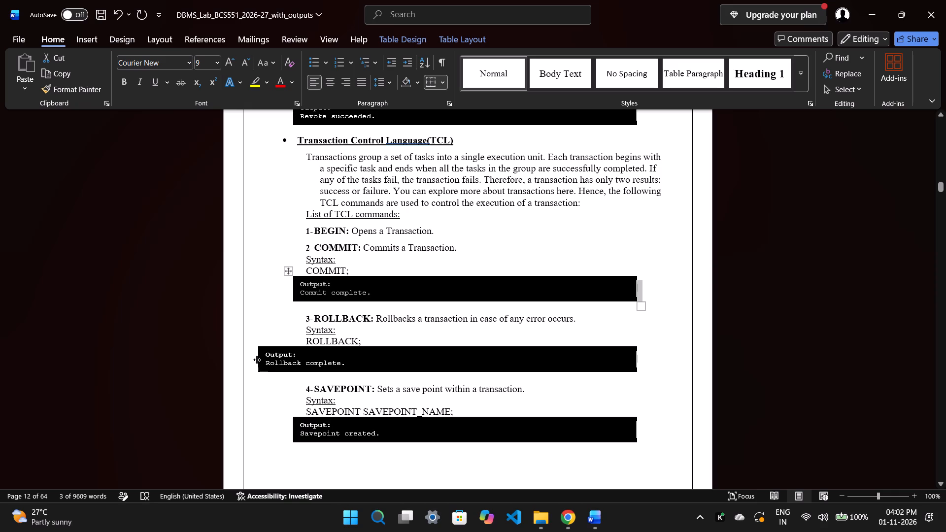
pyautogui.click(260, 360)
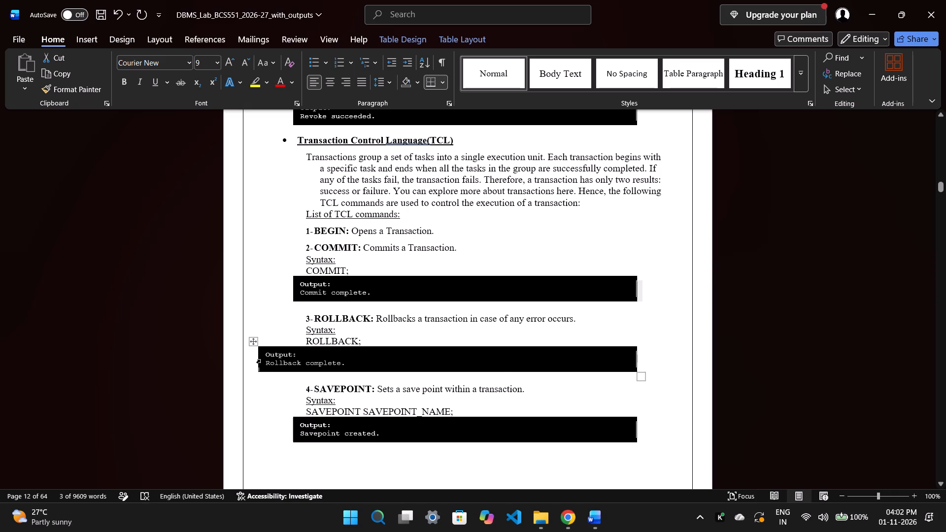
pyautogui.click(256, 359)
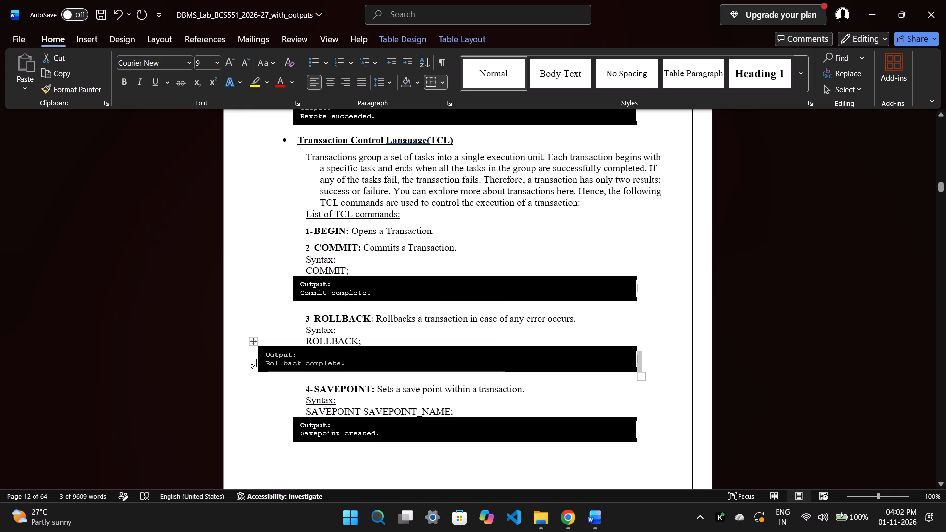
pyautogui.click(256, 359)
pyautogui.moveTo(258, 359); pyautogui.dragTo(293, 357)
# Delete the blank lines above "Signature:" after the "Savepoint created." box so the signature line moves up to the bottom of that page.
pyautogui.click(331, 467)
pyautogui.scroll(-1, 331, 467)
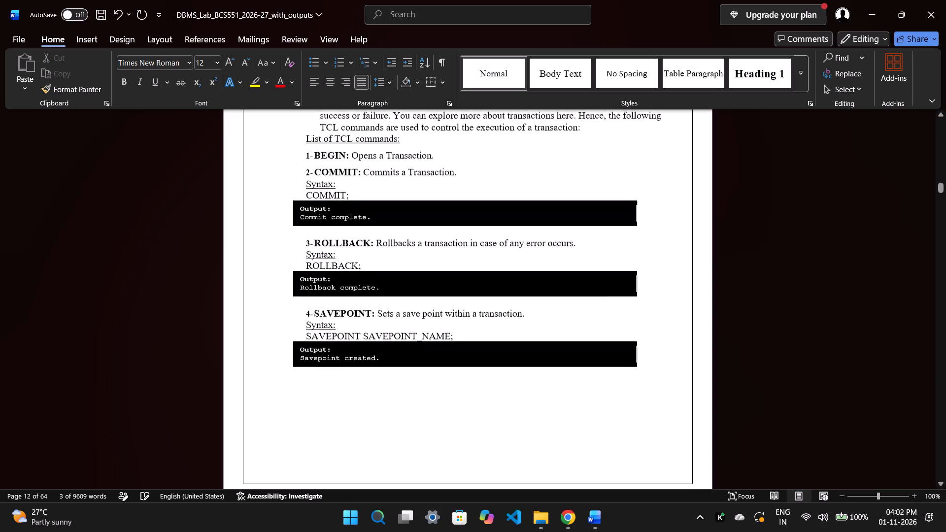
pyautogui.scroll(-2, 331, 467)
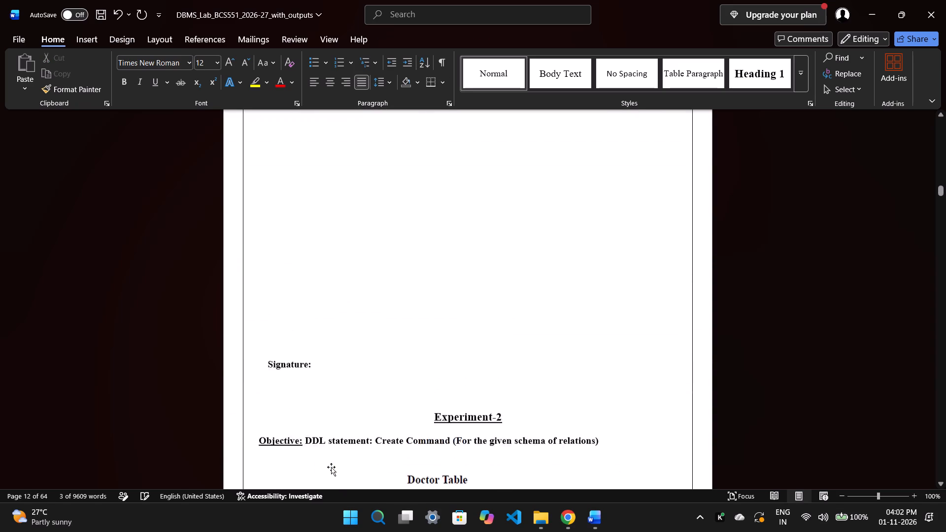
pyautogui.scroll(-1, 331, 467)
pyautogui.click(296, 465)
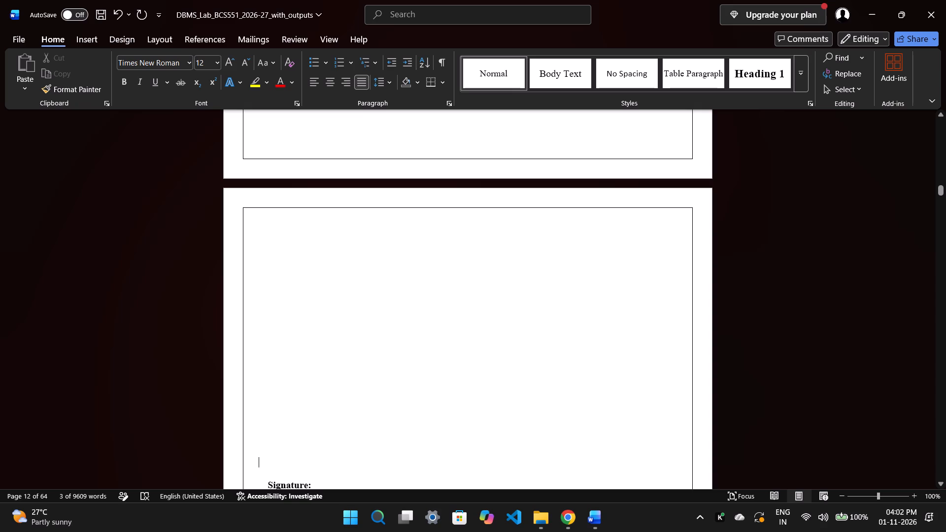
pyautogui.press('BackSpace')
pyautogui.press('BackSpace')
pyautogui.press('BackSpace')
pyautogui.press('BackSpace')
pyautogui.press('BackSpace')
pyautogui.press('BackSpace')
pyautogui.press('BackSpace')
pyautogui.press('BackSpace')
pyautogui.press('BackSpace')
pyautogui.press('BackSpace')
pyautogui.press('BackSpace')
pyautogui.press('BackSpace')
pyautogui.press('BackSpace')
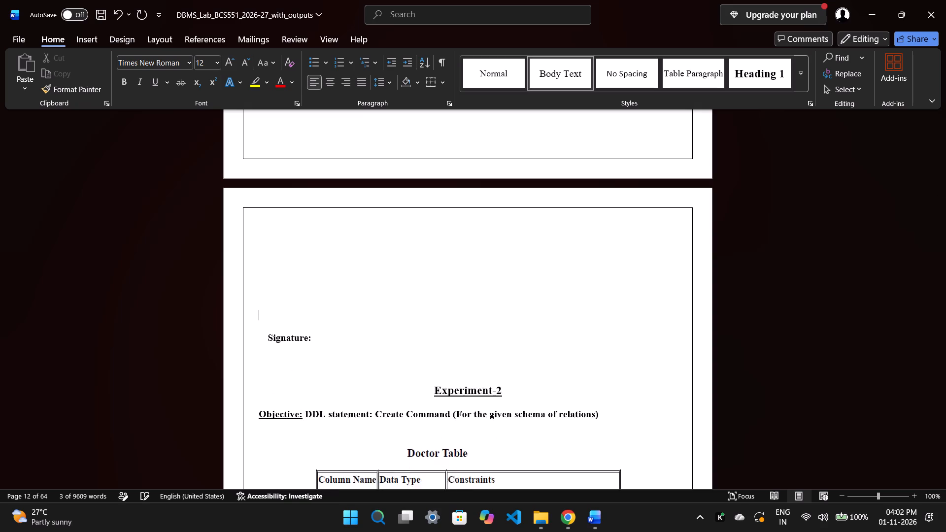
pyautogui.press('BackSpace')
pyautogui.press('BackSpace')
pyautogui.press('BackSpace')
pyautogui.press('BackSpace')
pyautogui.press('BackSpace')
pyautogui.press('BackSpace')
pyautogui.press('BackSpace')
pyautogui.press('BackSpace')
pyautogui.press('BackSpace')
pyautogui.press('BackSpace')
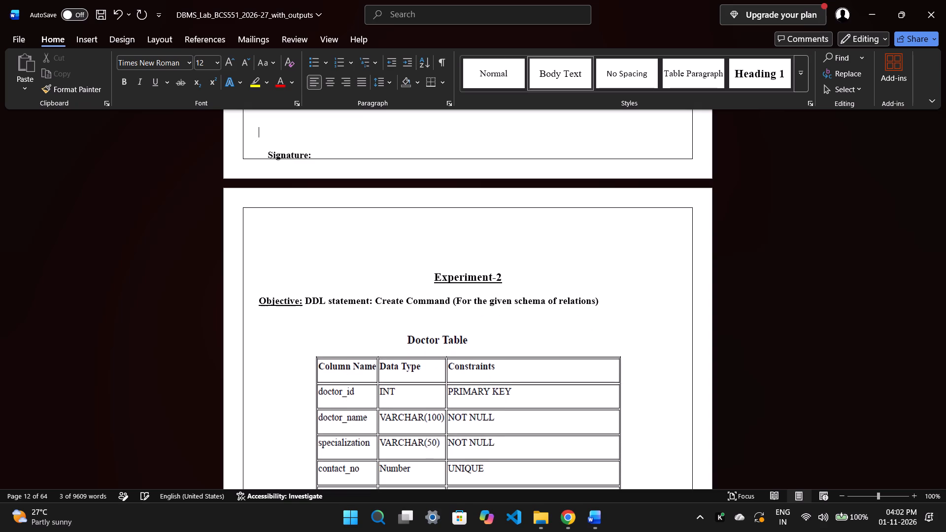
pyautogui.press('BackSpace')
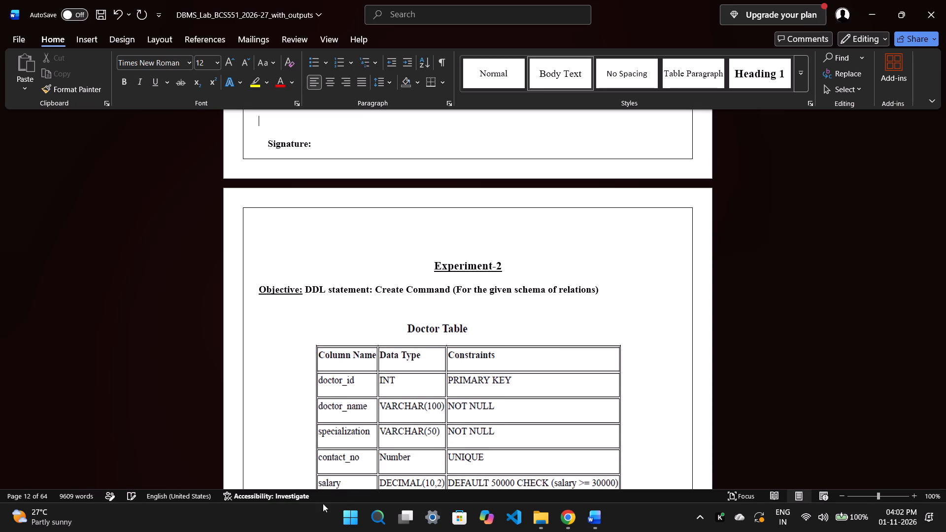
# Remove the extra blank lines above the "Experiment-2" heading so it sits near the top of its page.
pyautogui.scroll(1, 333, 513)
pyautogui.scroll(1, 369, 354)
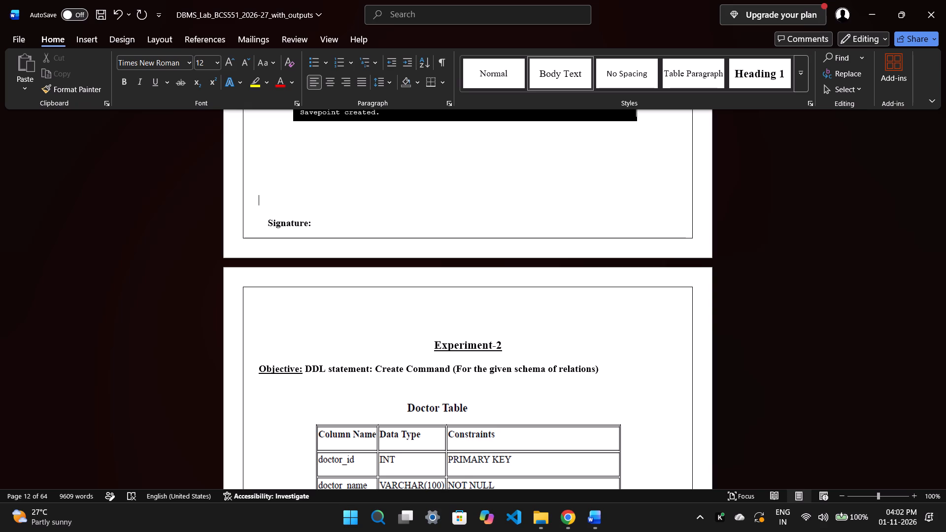
pyautogui.click(411, 330)
pyautogui.press('BackSpace')
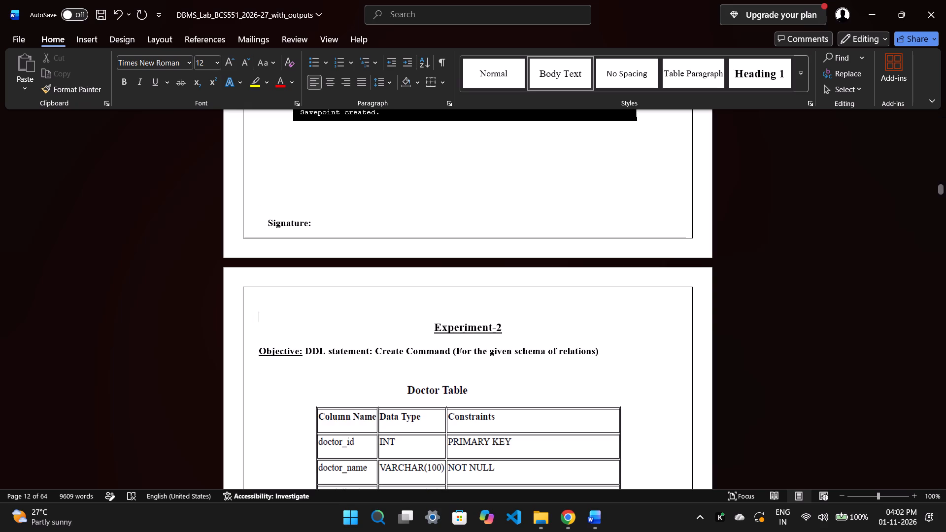
pyautogui.press('BackSpace')
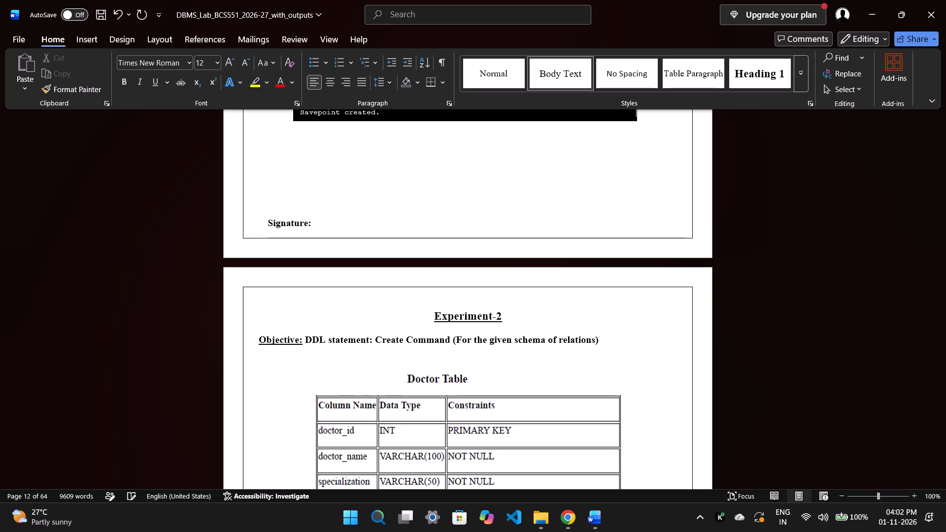
pyautogui.press('Down')
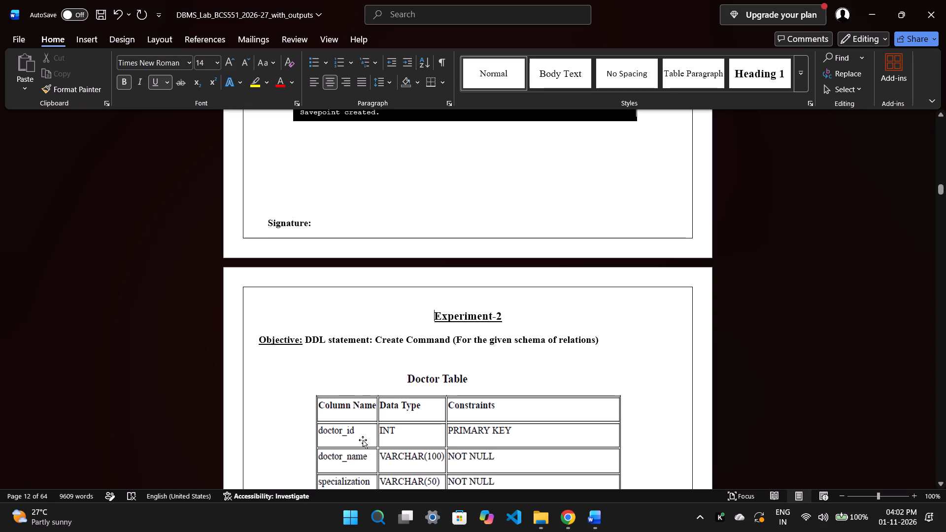
pyautogui.click(452, 302)
# Review the layout of the Experiment-2 schema tables and CREATE TABLE statements, including in a zoomed-out multi-page view.
pyautogui.scroll(-1, 452, 302)
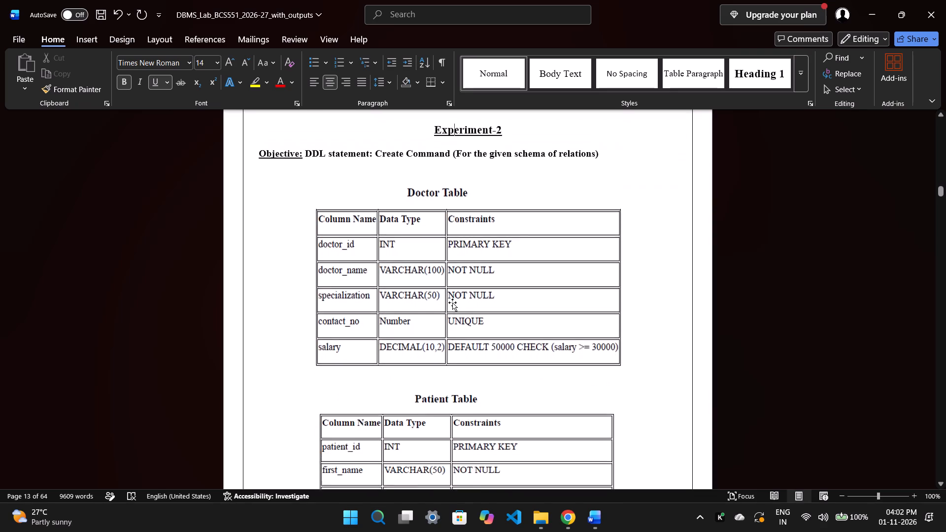
pyautogui.scroll(-2, 452, 302)
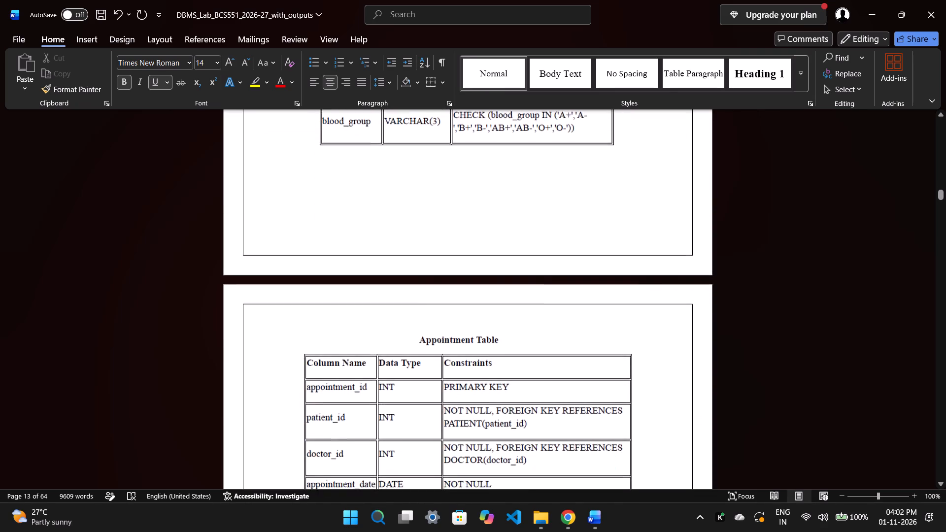
pyautogui.scroll(-2, 452, 302)
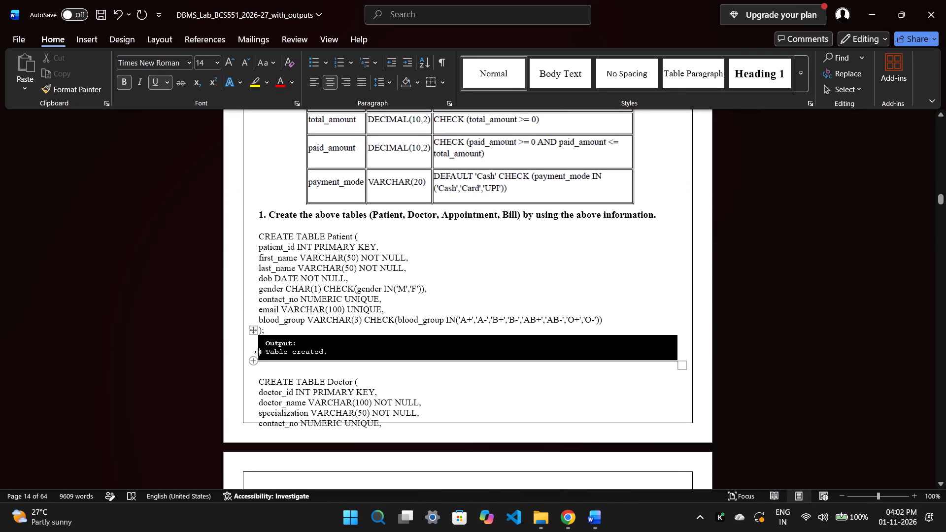
pyautogui.scroll(3, 297, 355)
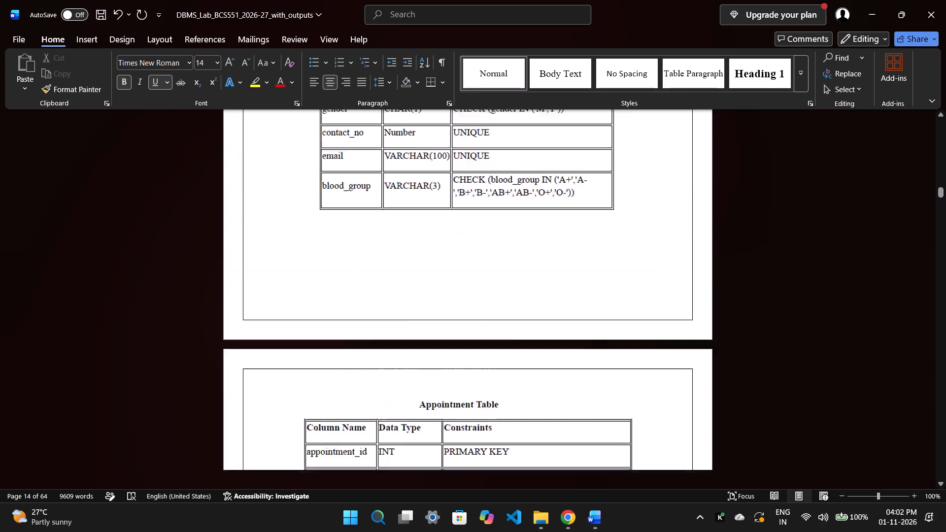
pyautogui.scroll(1, 297, 355)
pyautogui.scroll(-1, 297, 355)
pyautogui.keyDown('ctrl'); pyautogui.scroll(-3, 297, 355); pyautogui.keyUp('ctrl')
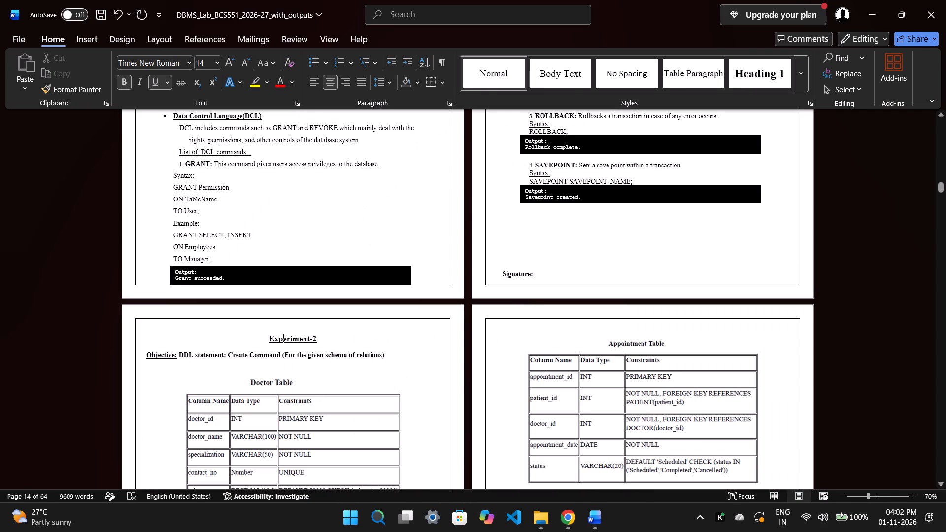
pyautogui.keyDown('ctrl'); pyautogui.scroll(-1, 297, 355); pyautogui.keyUp('ctrl')
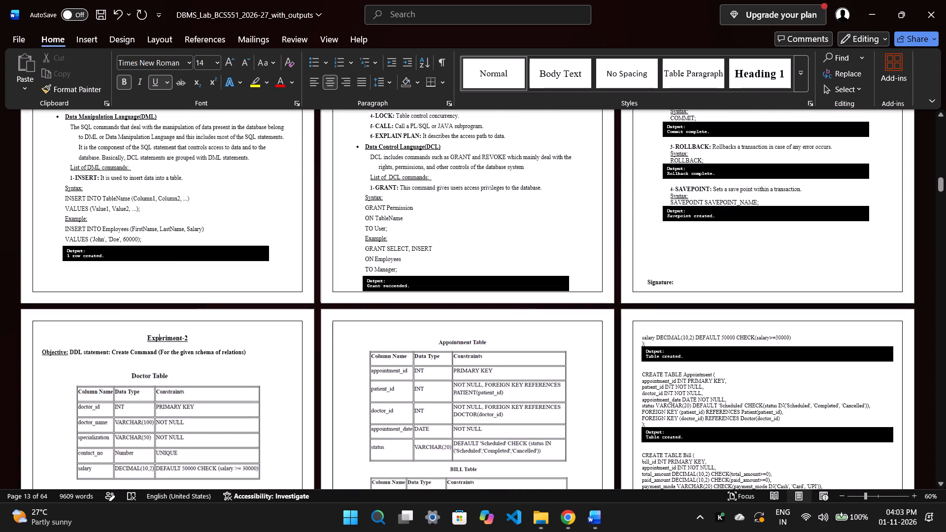
pyautogui.keyDown('ctrl'); pyautogui.scroll(-1, 344, 309); pyautogui.keyUp('ctrl')
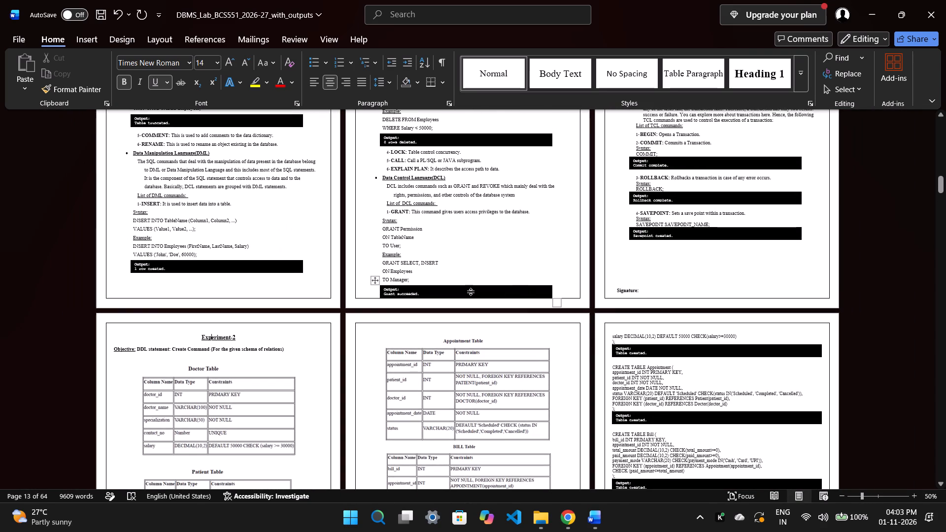
# Remove the small blank line between the DELETE command's output box and the "4-LOCK" item so the "Grant succeeded." box fits inside the page border.
pyautogui.click(448, 269)
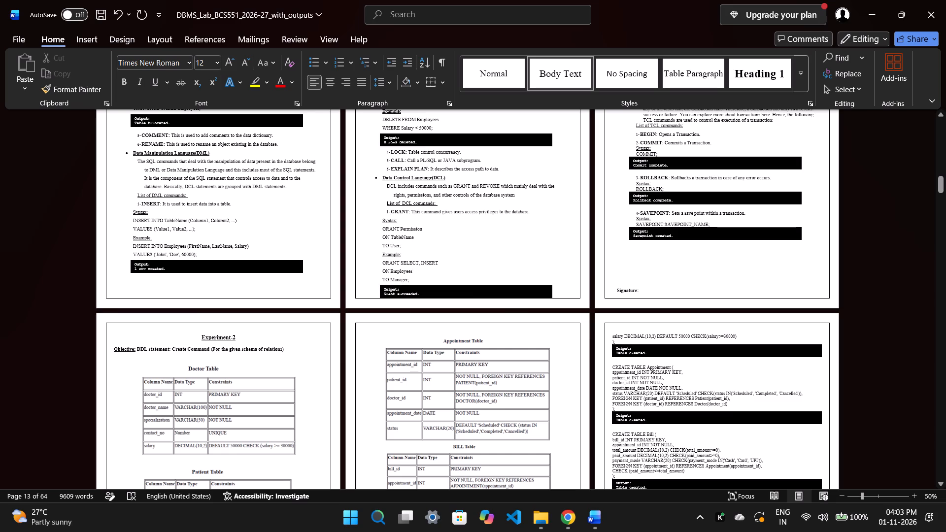
pyautogui.scroll(1, 440, 257)
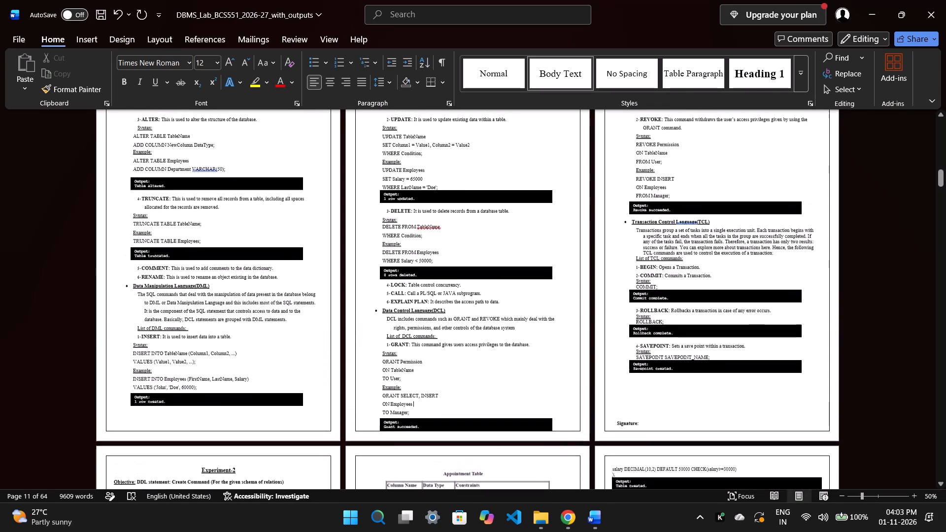
pyautogui.scroll(1, 440, 257)
pyautogui.click(390, 150)
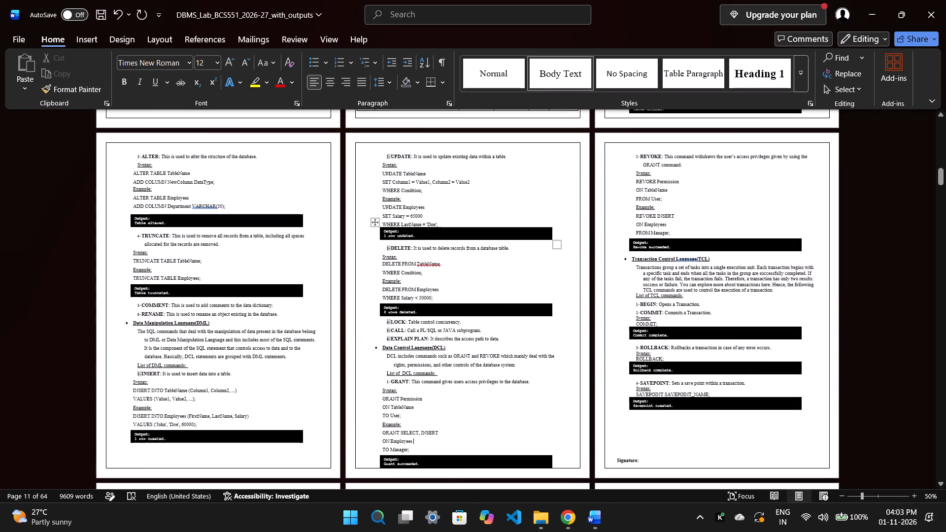
pyautogui.click(387, 149)
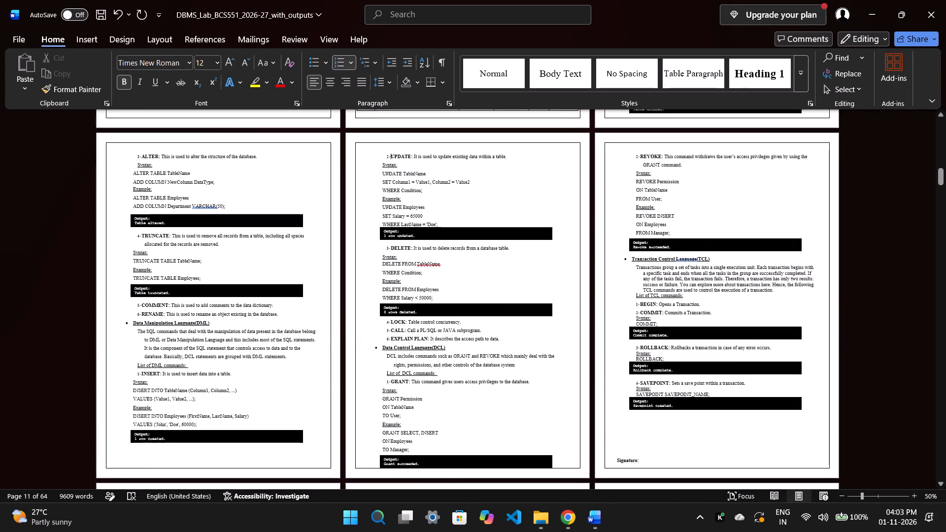
pyautogui.click(391, 243)
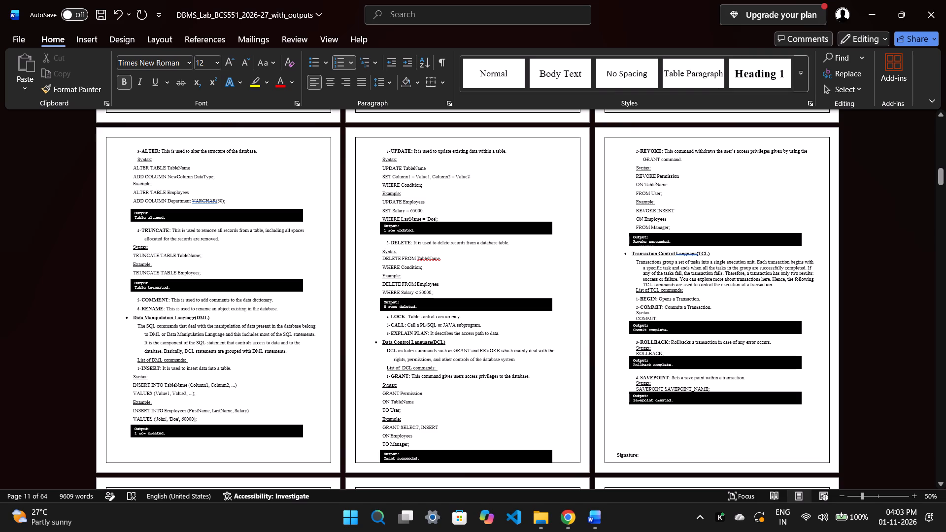
pyautogui.press('Down')
pyautogui.press('Down')
pyautogui.press('Down')
pyautogui.press('Down')
pyautogui.press('Down')
pyautogui.press('Down')
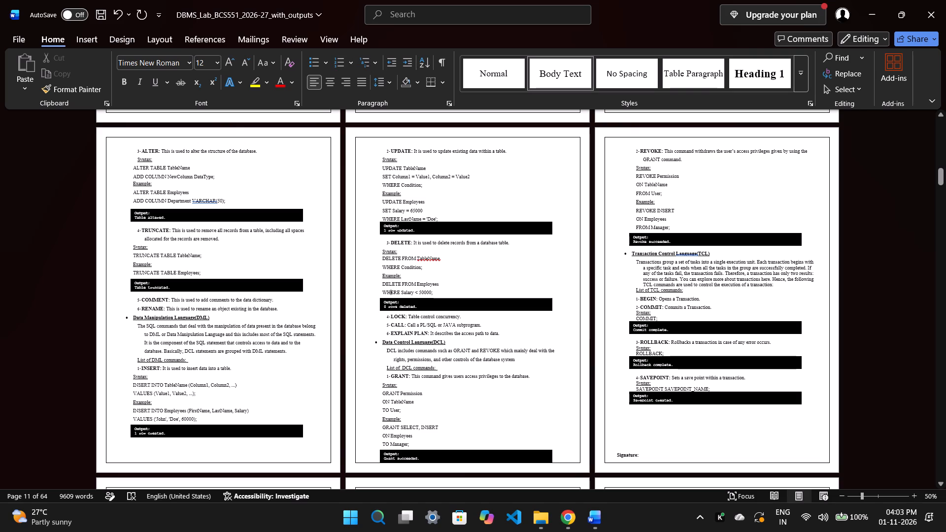
pyautogui.press('Down')
pyautogui.press('Down')
pyautogui.press('Down')
pyautogui.press('Down')
pyautogui.press('Up')
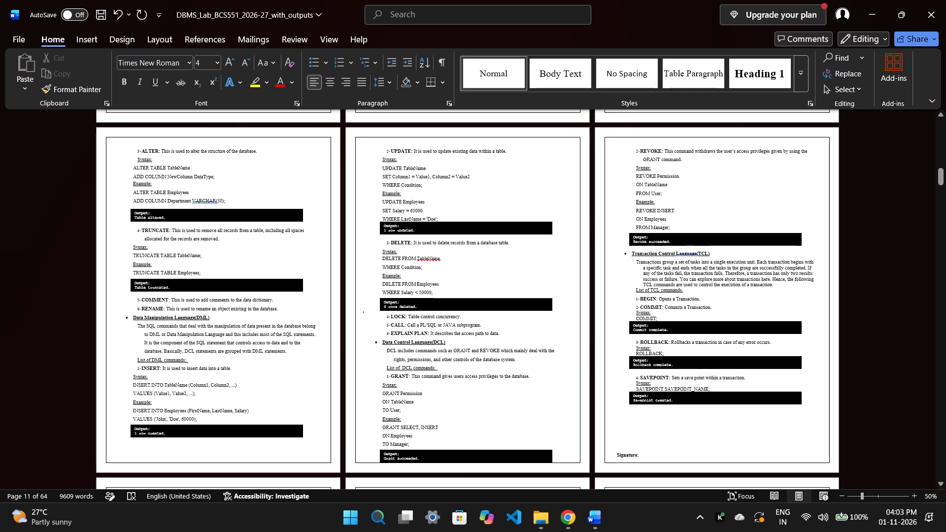
pyautogui.press('BackSpace')
pyautogui.press('BackSpace')
pyautogui.press('BackSpace')
pyautogui.press('BackSpace')
pyautogui.press('Delete')
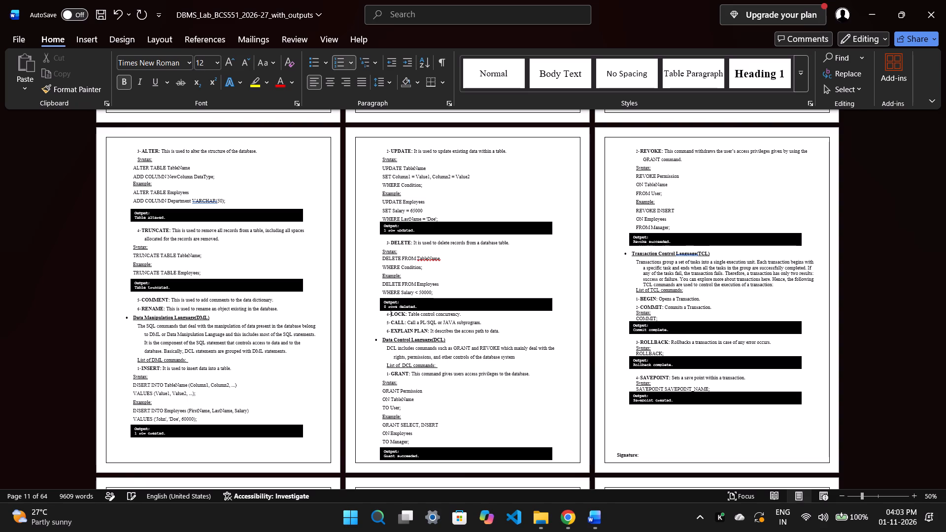
# Check the lines from the LOCK item down past the "Grant succeeded." box for leftover blank space.
pyautogui.press('Down')
pyautogui.press('Down')
pyautogui.press('Down')
pyautogui.press('Down')
pyautogui.press('Down')
pyautogui.press('Down')
pyautogui.press('Down')
pyautogui.press('Down')
pyautogui.press('Down')
pyautogui.press('Down')
pyautogui.press('Down')
pyautogui.press('Down')
pyautogui.press('Down')
pyautogui.press('Down')
pyautogui.press('Down')
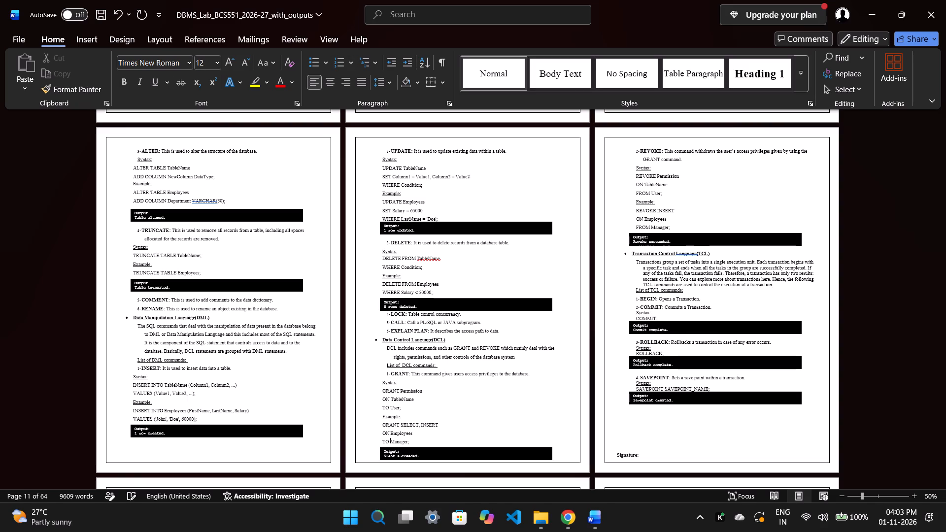
pyautogui.press('Down')
pyautogui.press('Down')
pyautogui.press('Down')
pyautogui.press('Down')
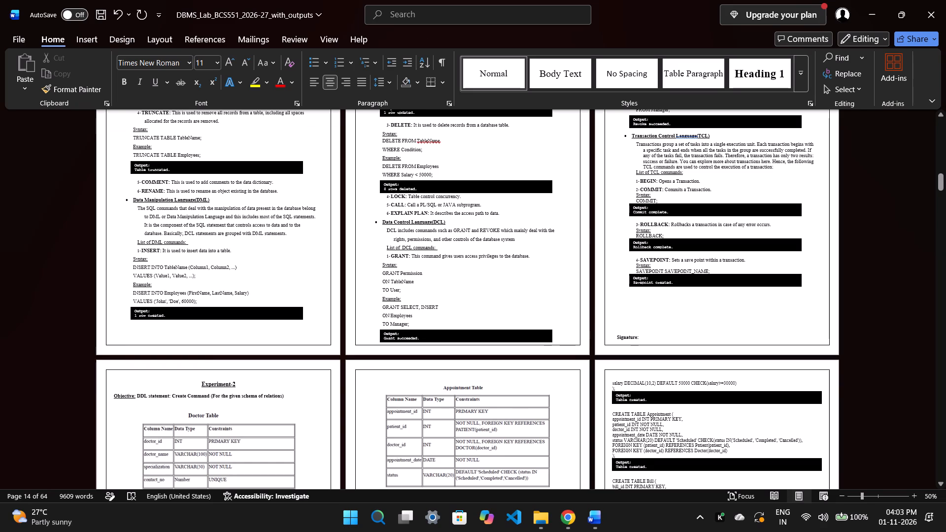
# Add a 5 pt blank line between the end of the CREATE TABLE Doctor statement and its output box.
pyautogui.scroll(1, 679, 242)
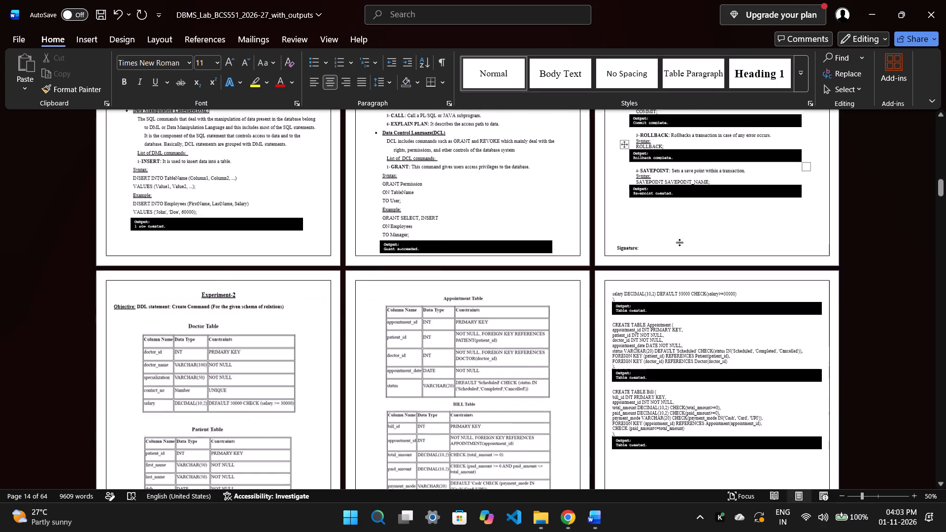
pyautogui.scroll(1, 679, 242)
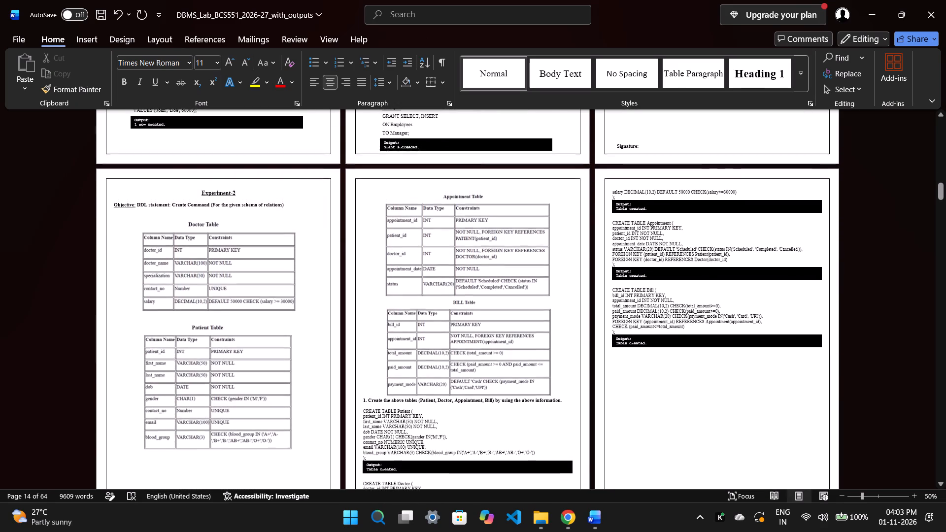
pyautogui.scroll(1, 679, 242)
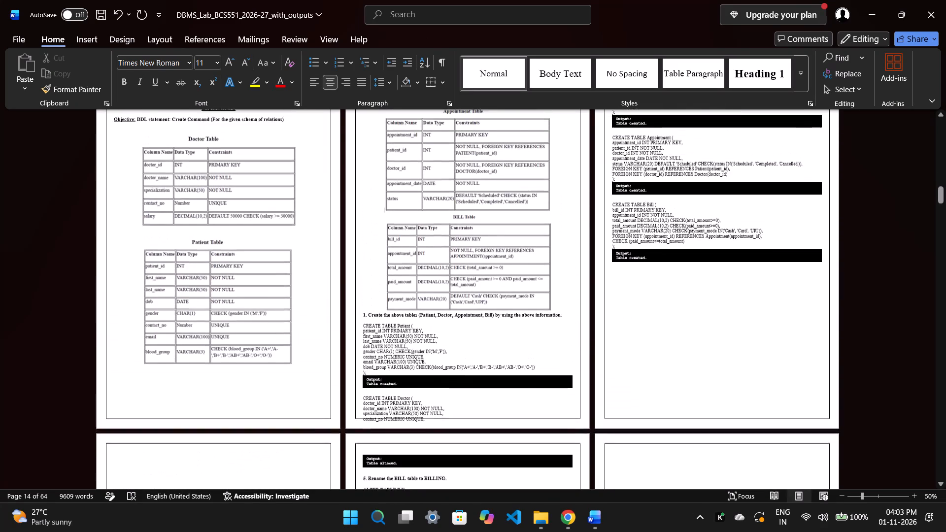
pyautogui.scroll(1, 679, 242)
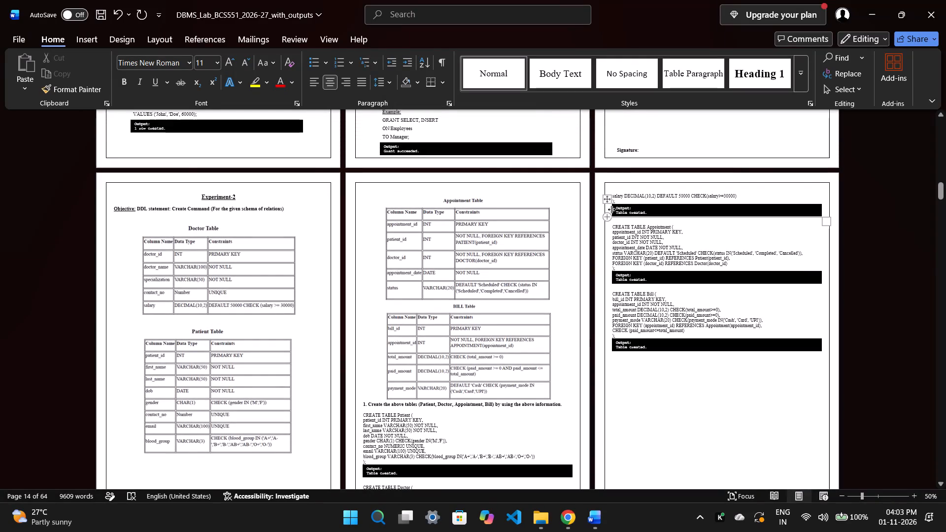
pyautogui.click(622, 202)
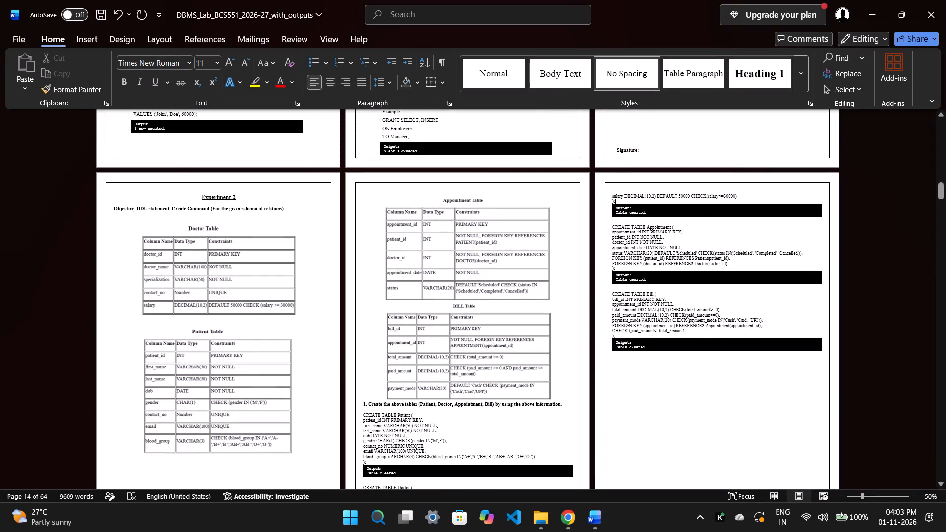
pyautogui.hotkey('shift', 'Return')
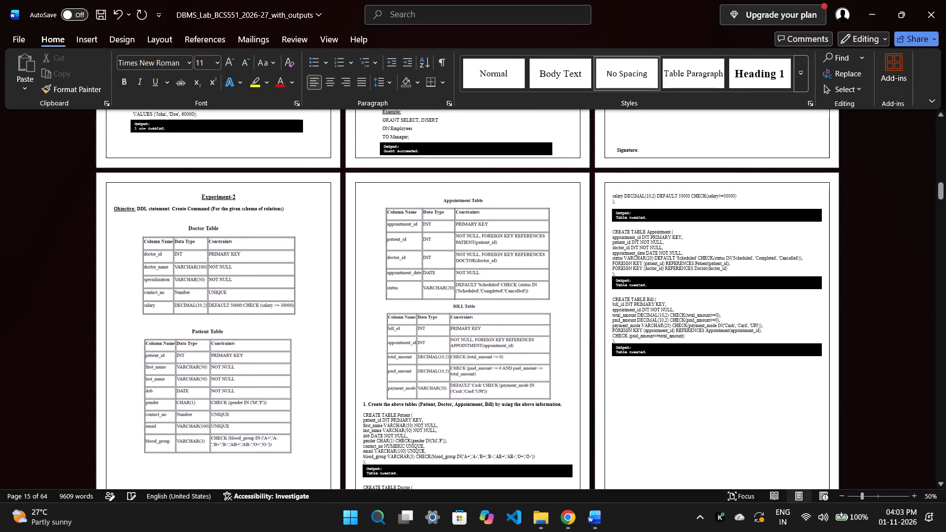
pyautogui.tripleClick(248, 61)
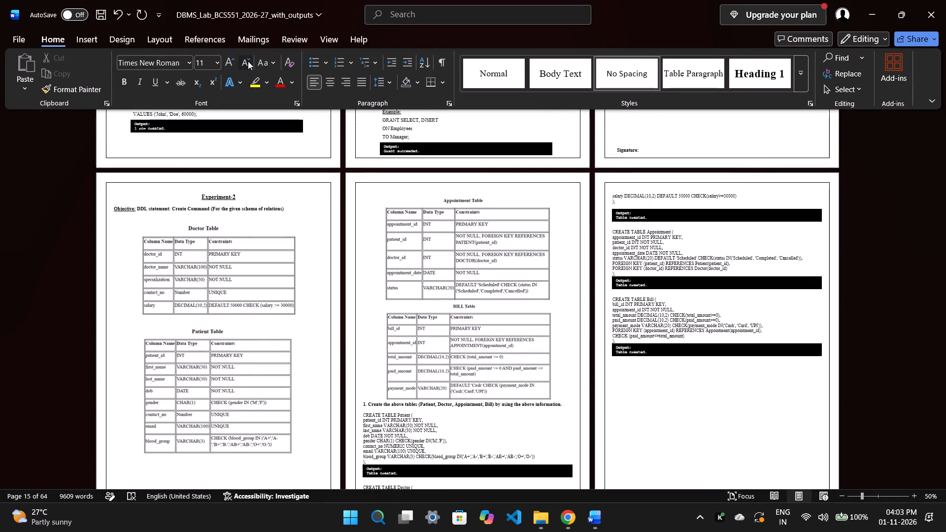
pyautogui.tripleClick(248, 61)
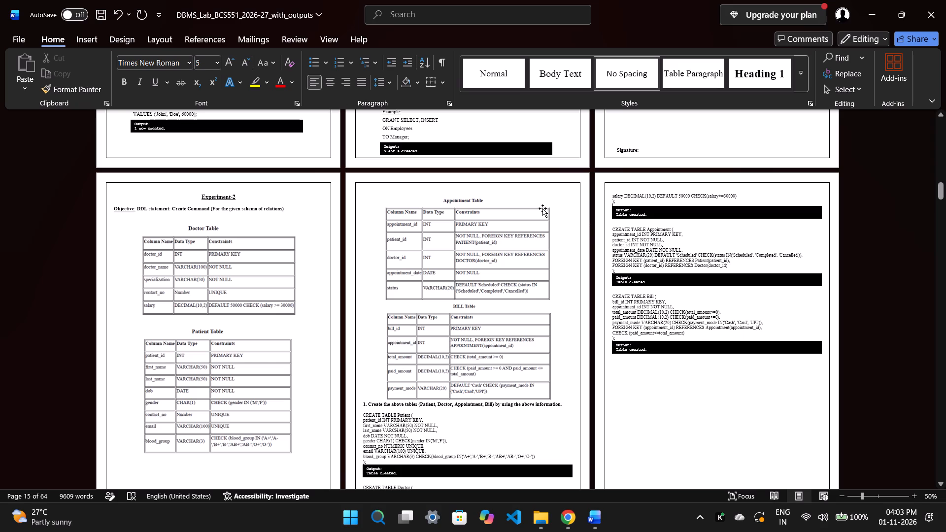
pyautogui.click(611, 212)
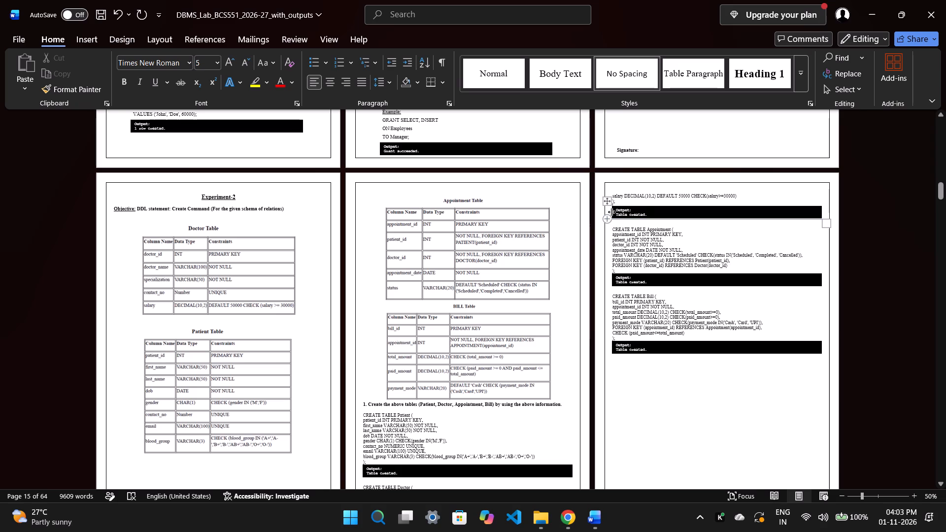
# Review the output box spacing and blank areas across the Experiment-2 and Experiment-3 pages.
pyautogui.scroll(1, 574, 230)
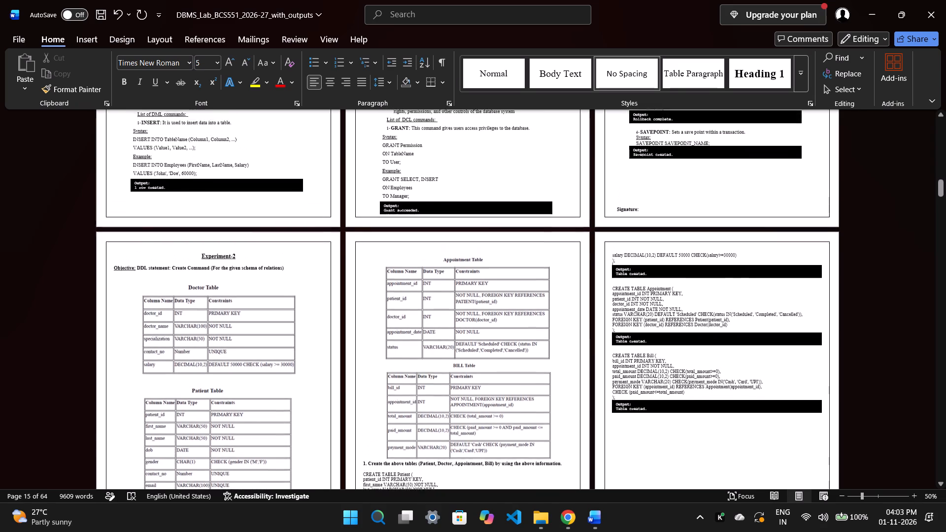
pyautogui.scroll(1, 574, 230)
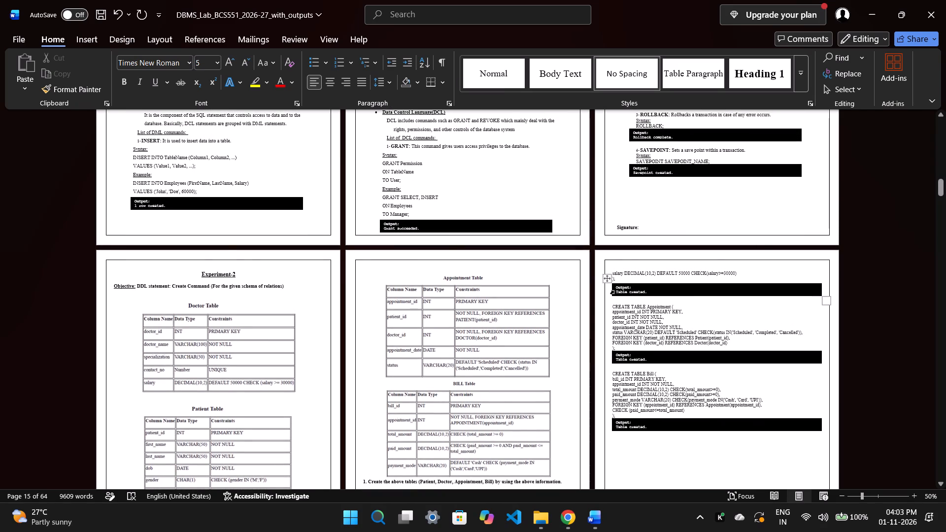
pyautogui.scroll(-1, 717, 355)
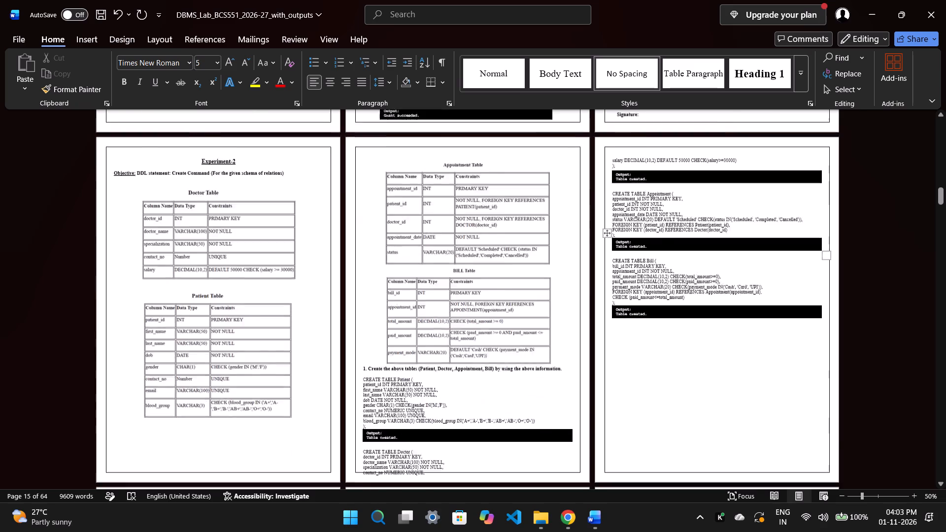
pyautogui.scroll(-1, 717, 355)
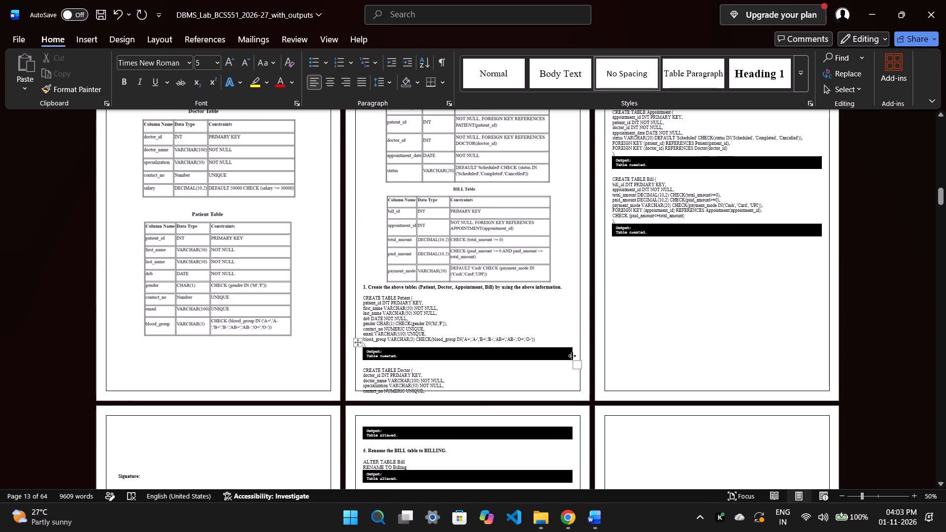
pyautogui.click(571, 356)
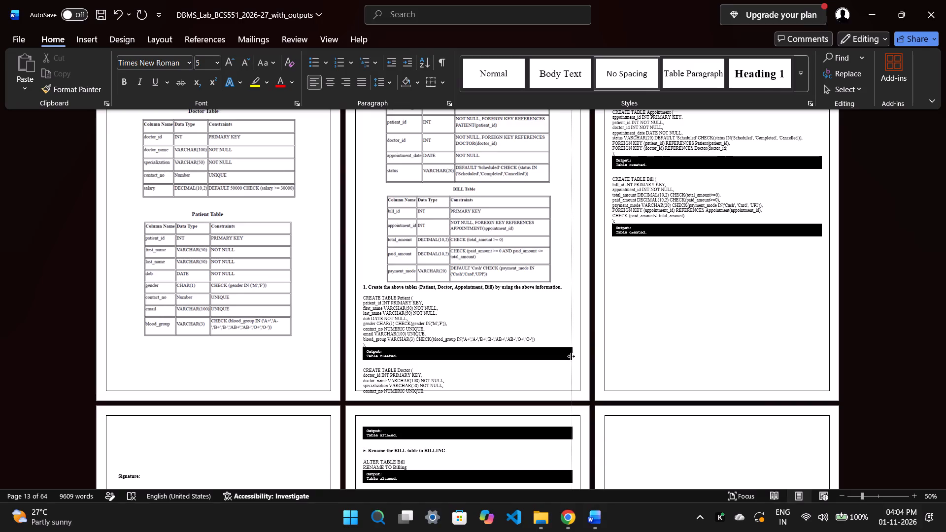
pyautogui.click(714, 309)
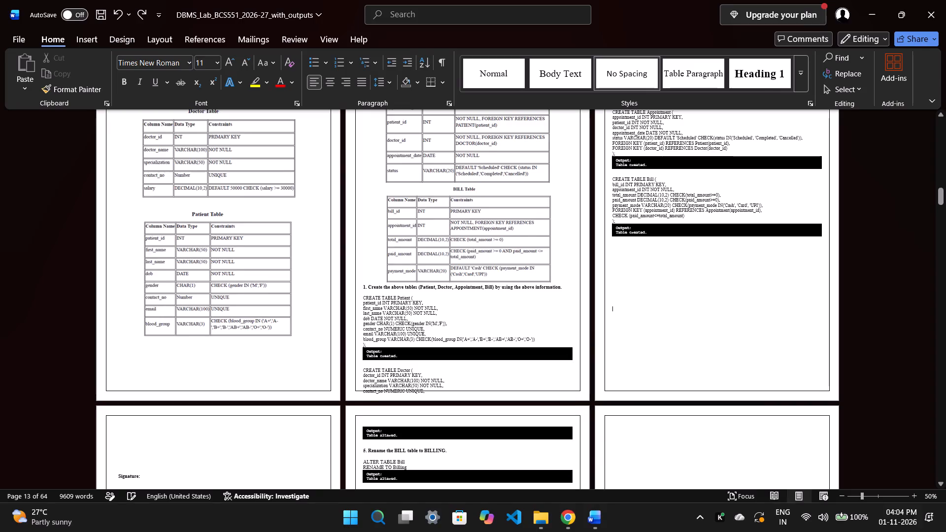
pyautogui.scroll(-3, 714, 309)
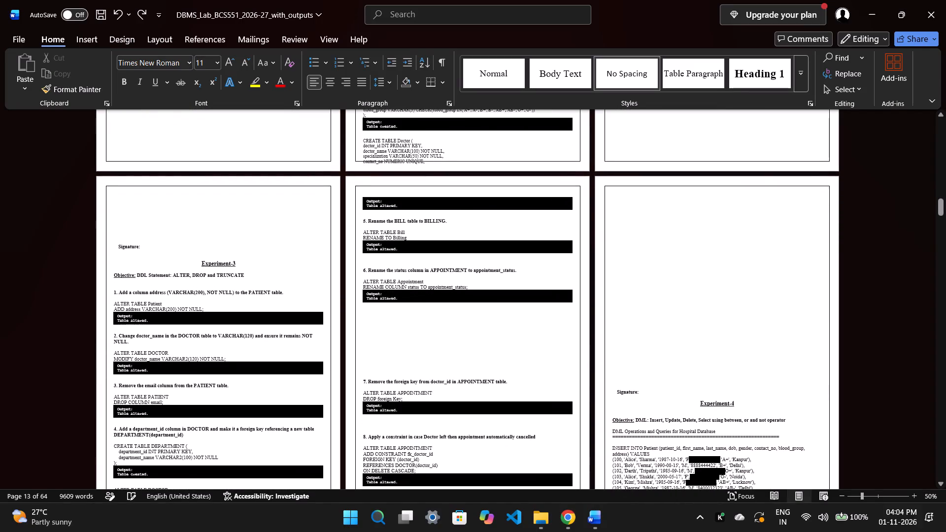
pyautogui.scroll(1, 511, 318)
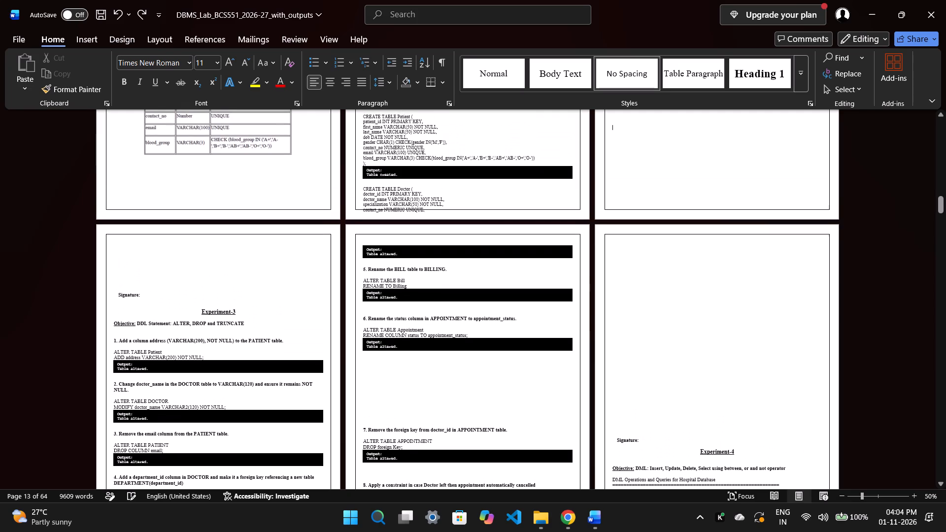
pyautogui.scroll(1, 455, 302)
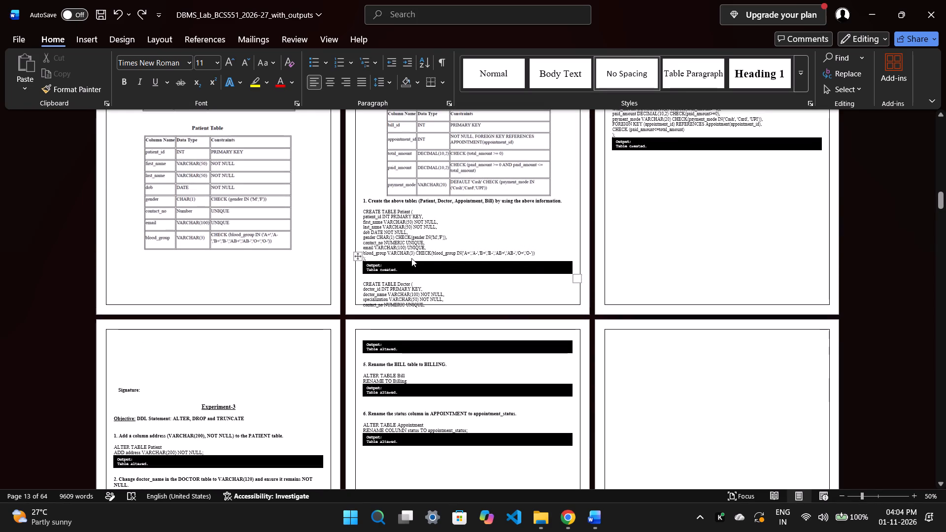
# Add a 4 pt blank line between the end of the CREATE TABLE Patient statement and its output box.
pyautogui.click(411, 258)
pyautogui.hotkey('shift', 'Return')
pyautogui.hscroll(-2, 411, 258)
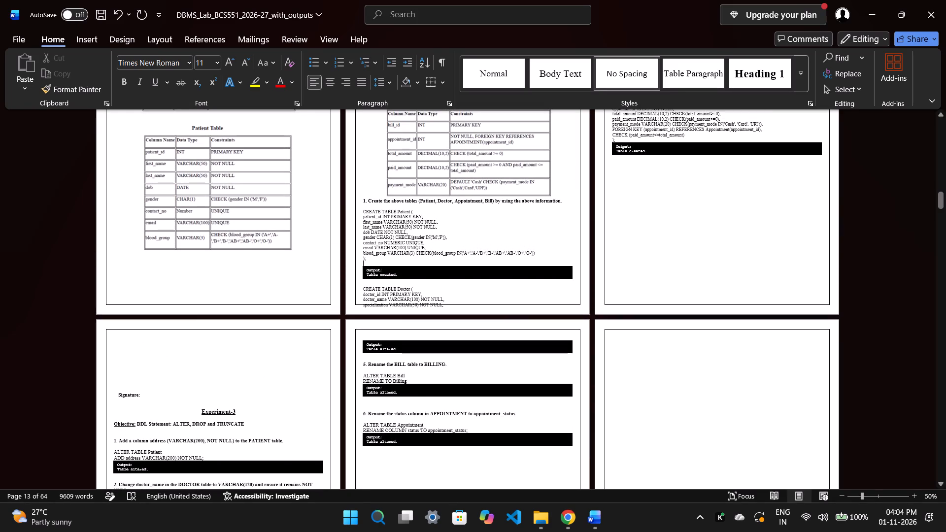
pyautogui.click(249, 64)
pyautogui.click(249, 64)
pyautogui.tripleClick(249, 64)
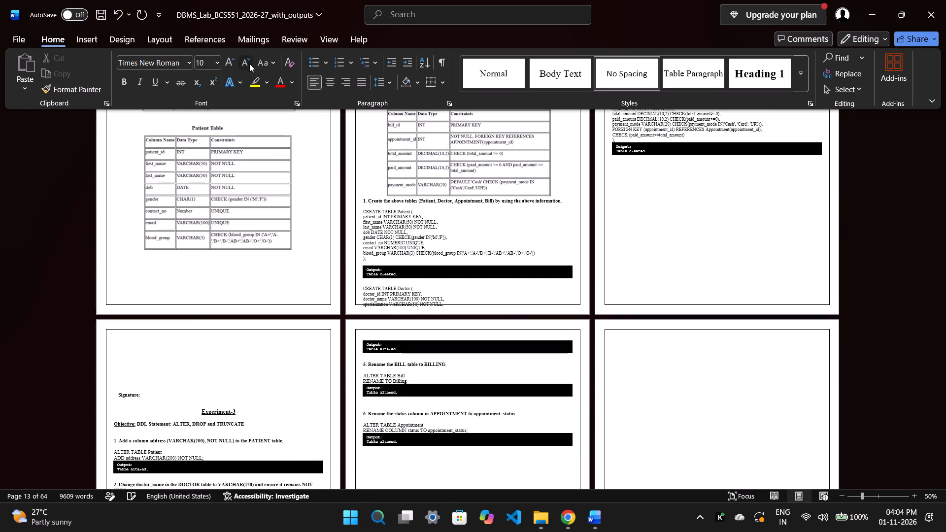
pyautogui.click(249, 64)
pyautogui.click(249, 64)
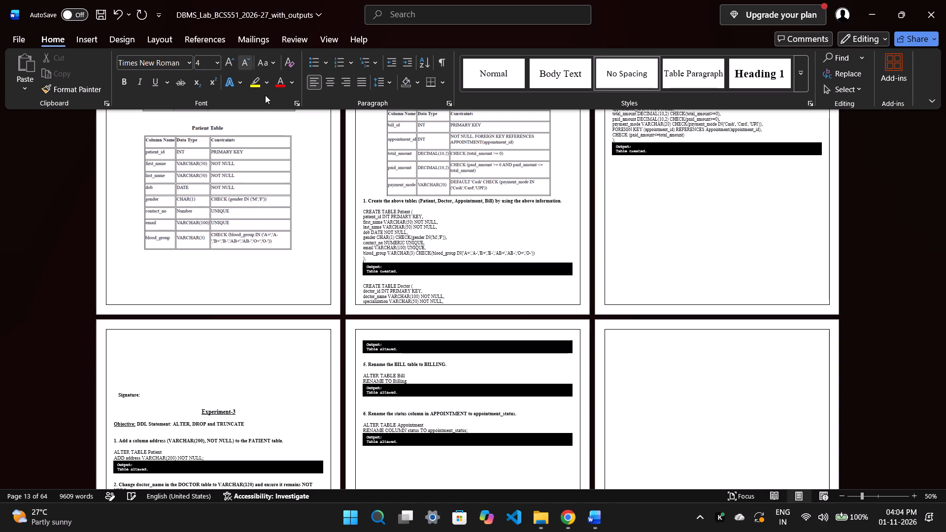
# Delete the blank lines between the Patient statement's output box and the CREATE TABLE Doctor statement.
pyautogui.scroll(2, 310, 188)
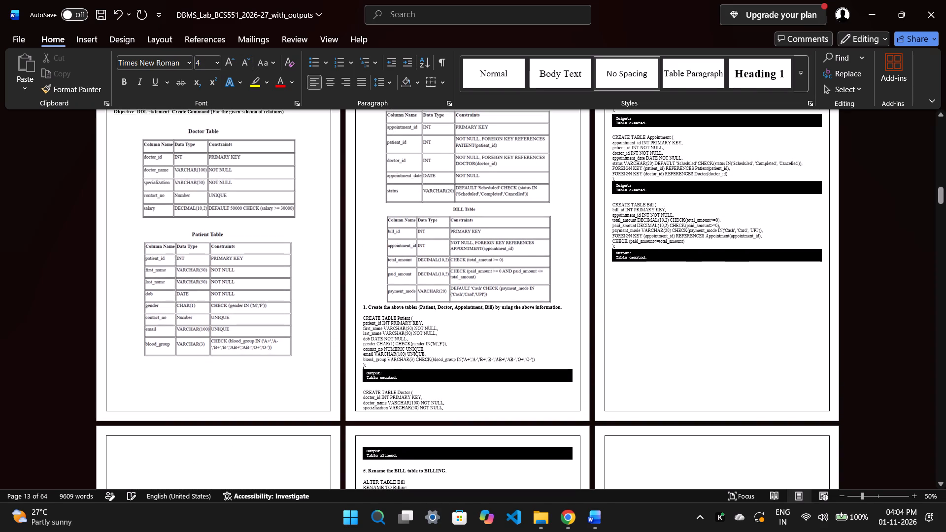
pyautogui.click(370, 384)
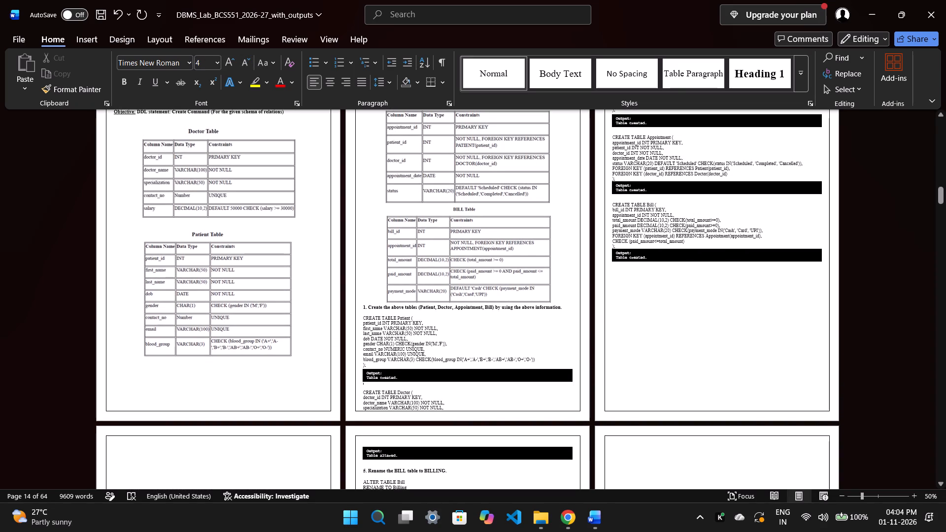
pyautogui.press('Delete')
pyautogui.press('Delete')
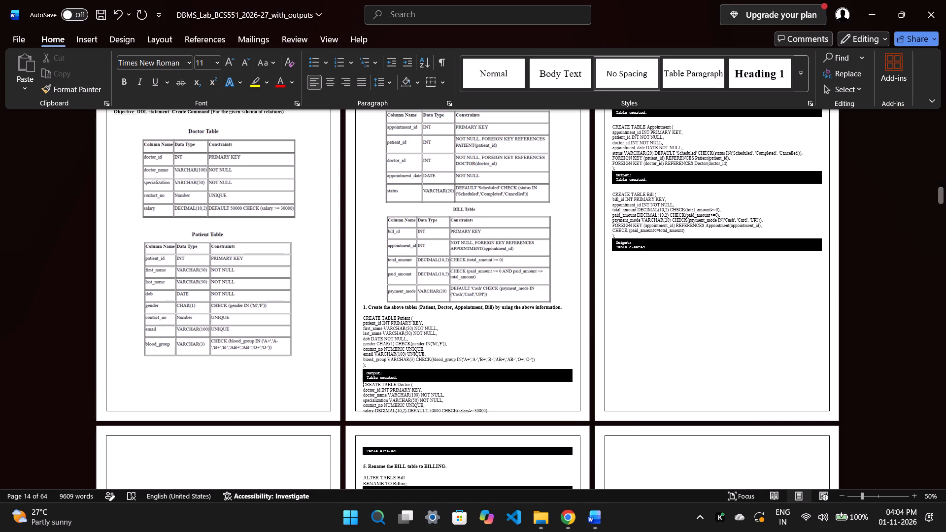
# Insert a single 11 pt blank line between the Patient statement's output box and the CREATE TABLE Doctor statement.
pyautogui.click(375, 366)
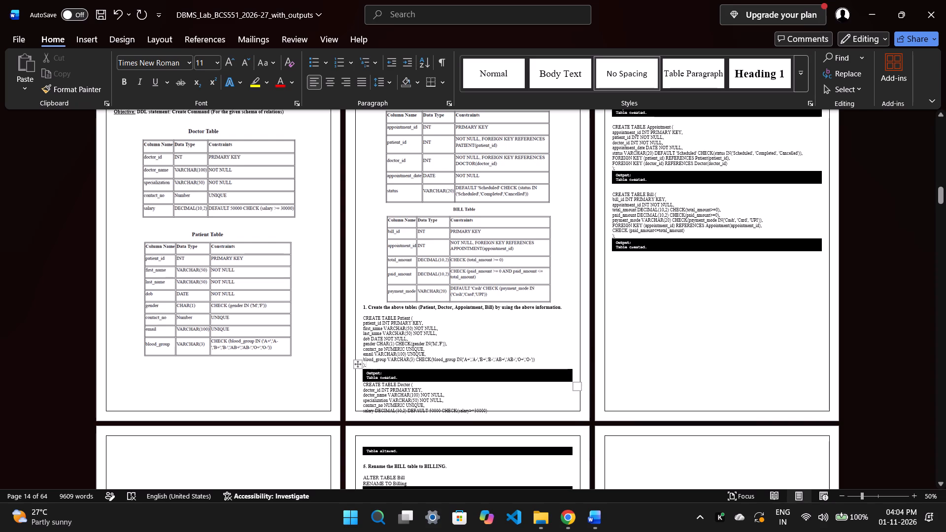
pyautogui.click(577, 377)
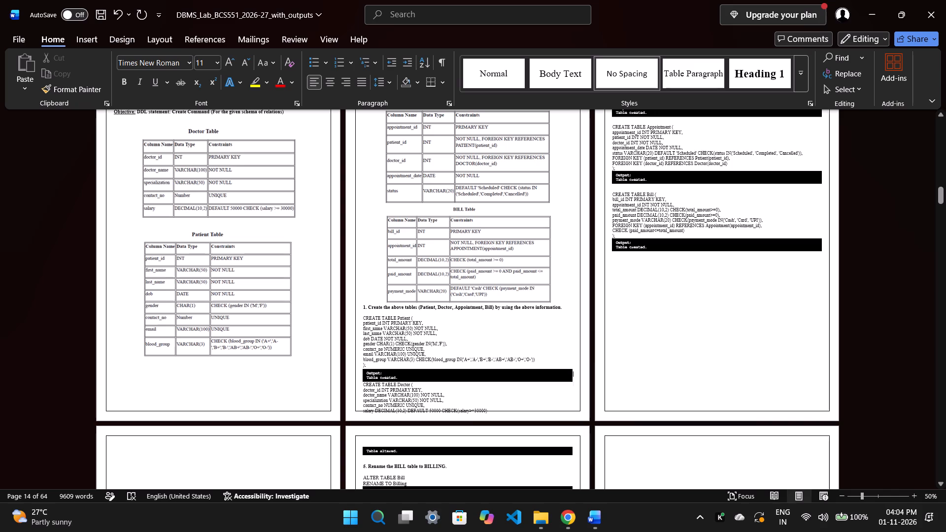
pyautogui.press('Down')
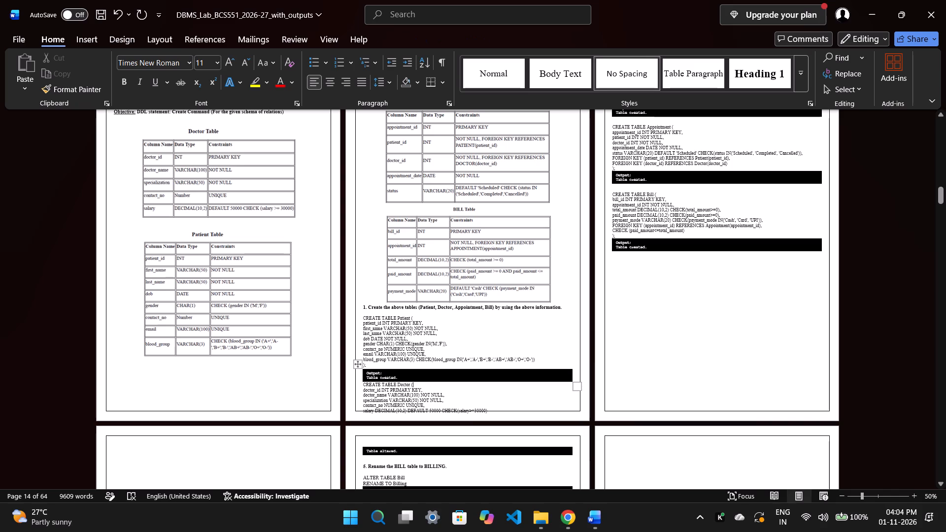
pyautogui.press('Left')
pyautogui.press('Left')
pyautogui.press('Left')
pyautogui.press('Left')
pyautogui.press('Left')
pyautogui.press('Left')
pyautogui.press('Left')
pyautogui.press('Left')
pyautogui.press('Left')
pyautogui.press('Left')
pyautogui.press('Left')
pyautogui.press('Left')
pyautogui.press('Left')
pyautogui.press('Left')
pyautogui.press('Left')
pyautogui.press('Left')
pyautogui.press('Left')
pyautogui.press('Left')
pyautogui.press('Left')
pyautogui.press('Left')
pyautogui.press('Left')
pyautogui.press('Return')
pyautogui.press('Up')
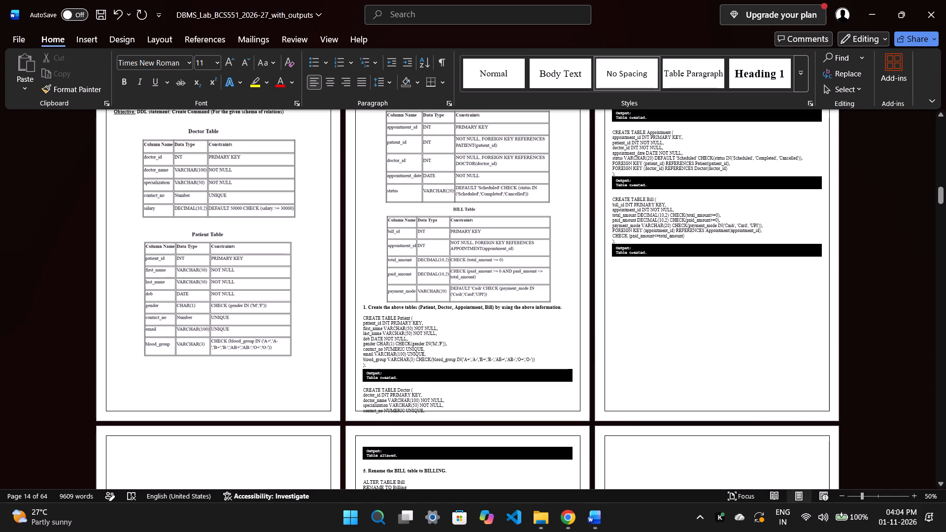
# Add five blank lines above CREATE TABLE Doctor so the whole statement moves onto the following page, and check the pagination.
pyautogui.click(452, 406)
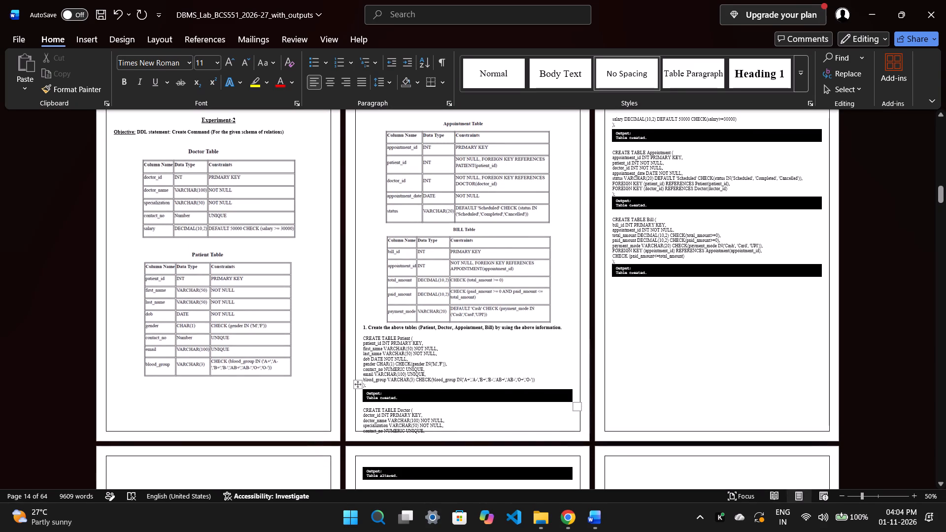
pyautogui.click(404, 405)
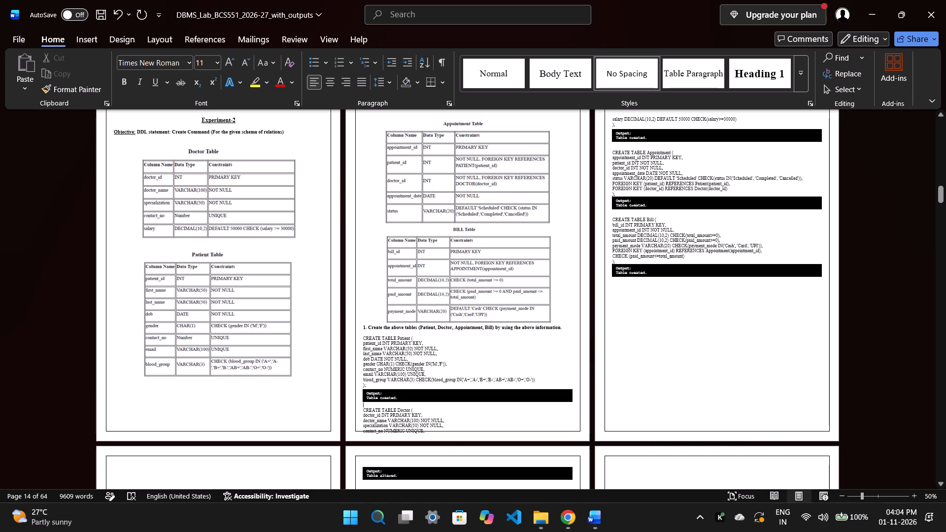
pyautogui.press('Return')
pyautogui.press('Return')
pyautogui.press('Return')
pyautogui.press('Return')
pyautogui.press('Return')
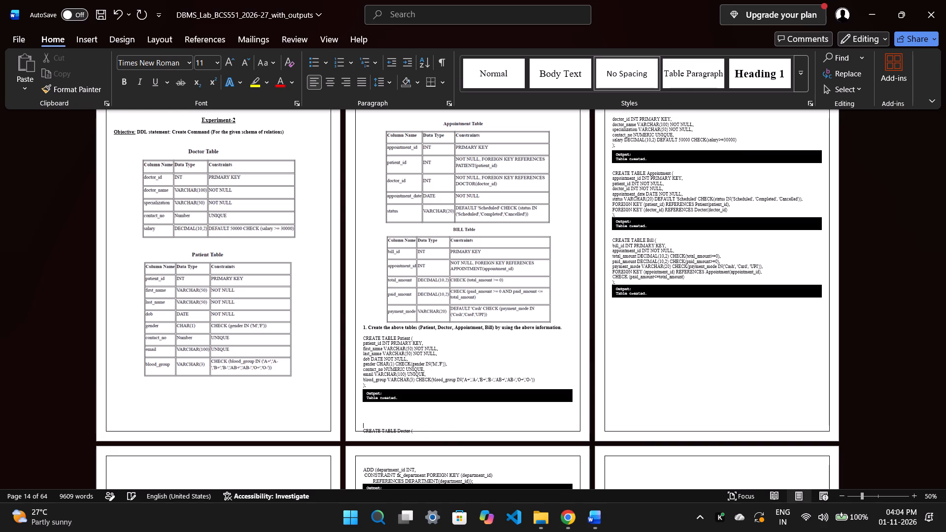
pyautogui.scroll(1, 551, 361)
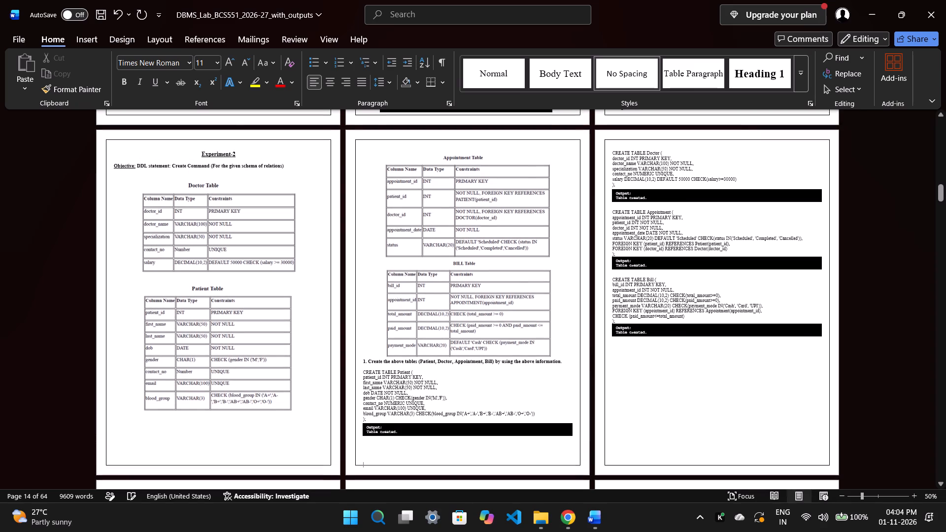
pyautogui.scroll(1, 551, 361)
pyautogui.scroll(-1, 631, 304)
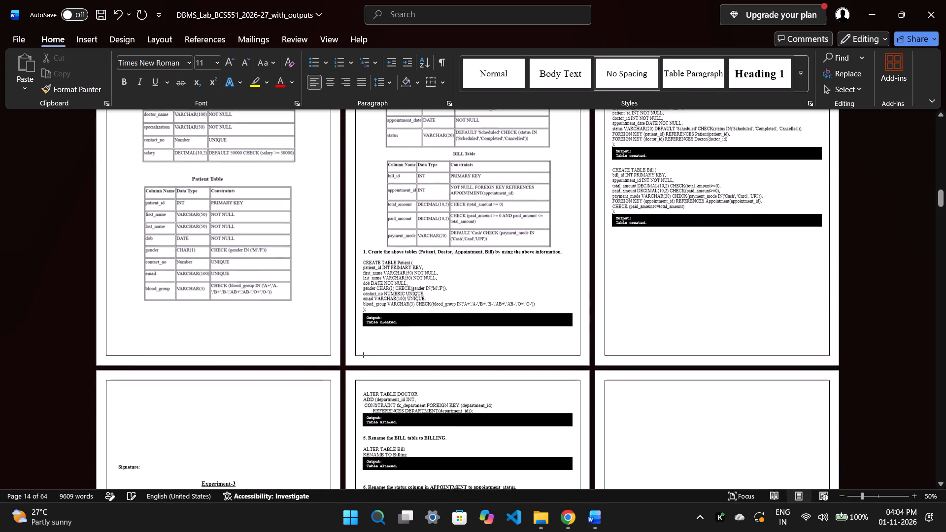
# Add a blank line between each of the CREATE TABLE Appointment and CREATE TABLE Bill statements and its output box.
pyautogui.scroll(-1, 631, 304)
pyautogui.click(622, 229)
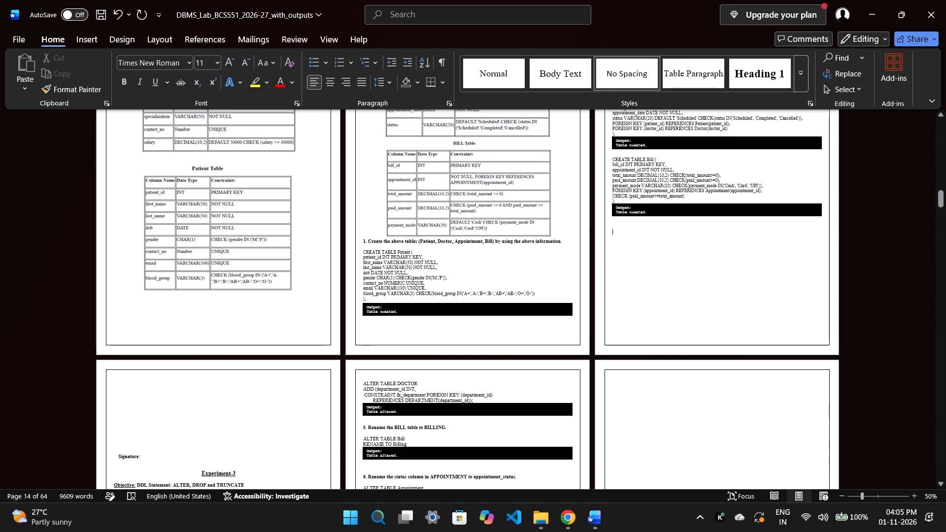
pyautogui.scroll(1, 622, 229)
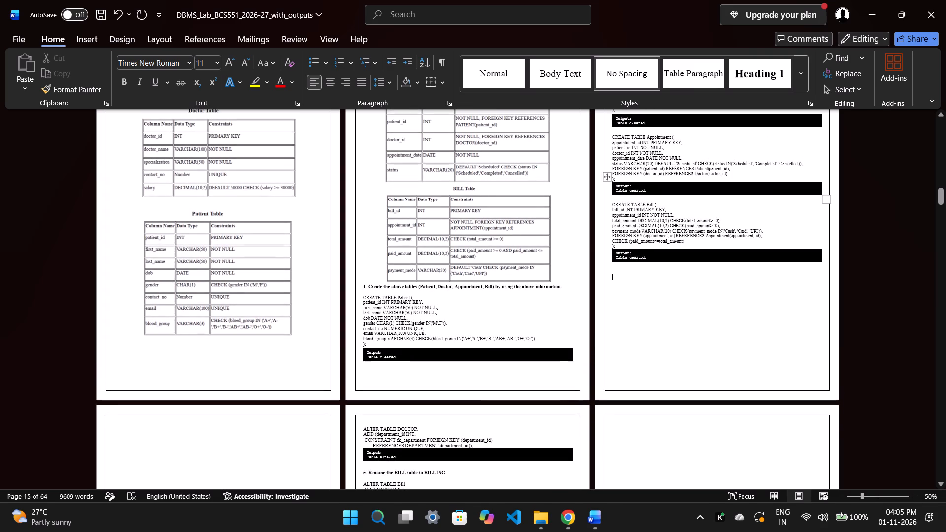
pyautogui.click(620, 179)
pyautogui.press('Return')
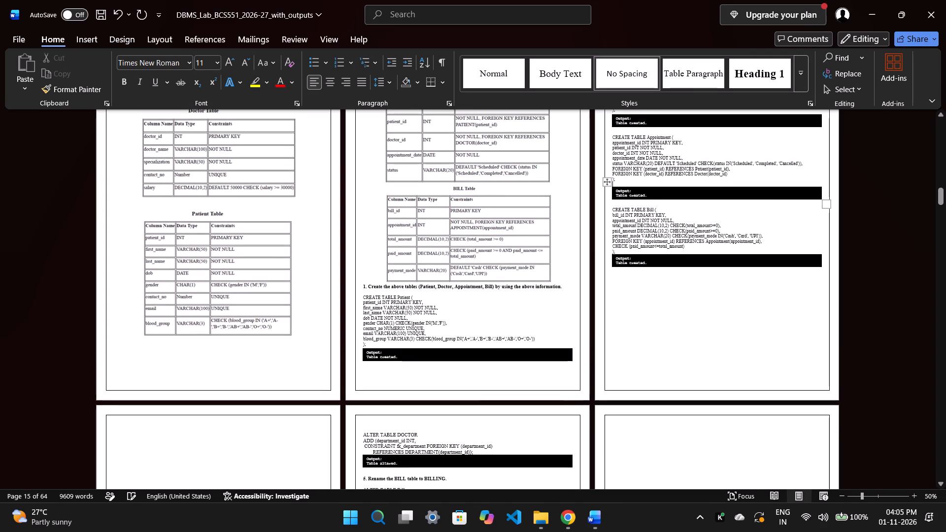
pyautogui.click(646, 250)
pyautogui.press('Return')
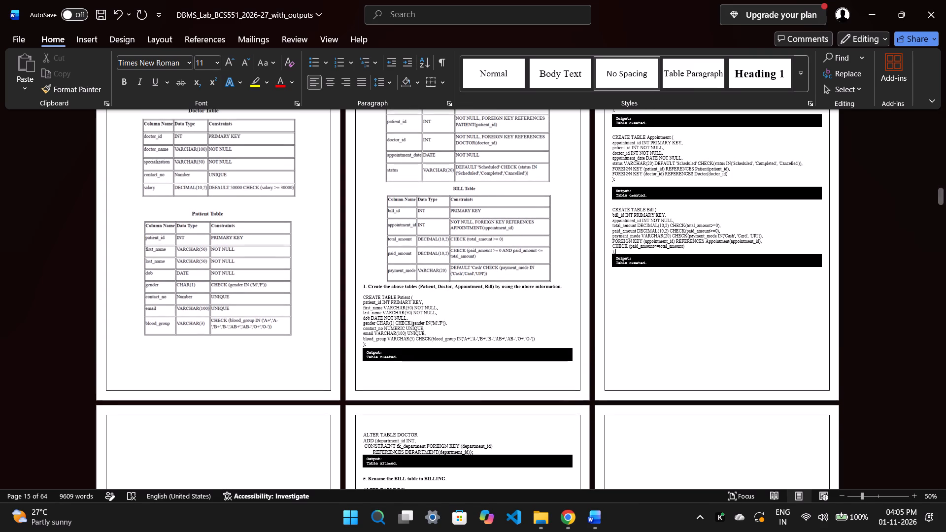
# Delete the blank lines after the Bill statement's output box so Signature moves up to that page and Experiment-3 starts the following page.
pyautogui.scroll(-2, 642, 274)
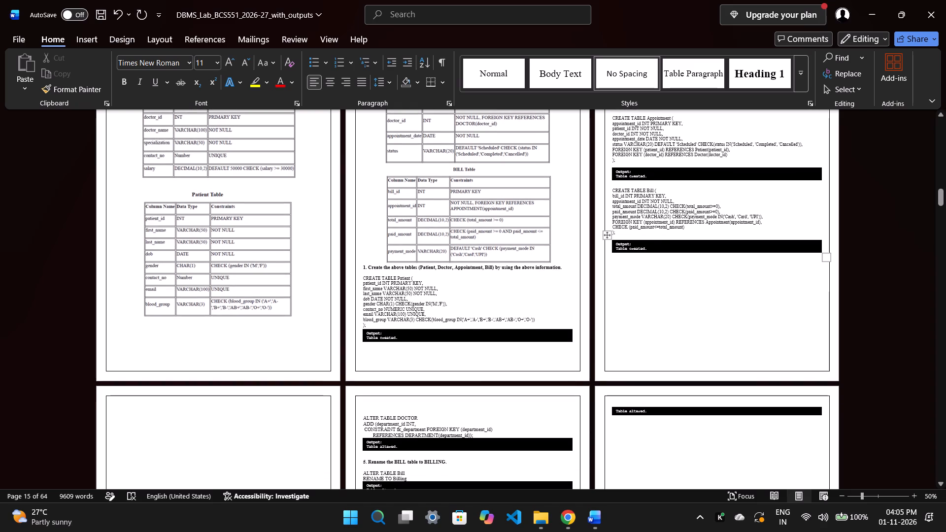
pyautogui.click(626, 266)
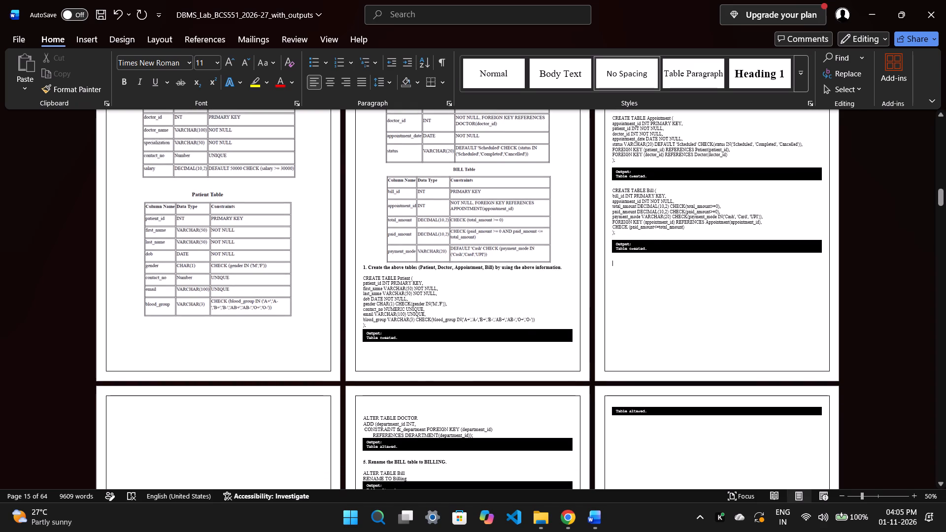
pyautogui.press('Delete')
pyautogui.press('Delete')
pyautogui.press('Delete')
pyautogui.press('Delete')
pyautogui.press('Delete')
pyautogui.press('Delete')
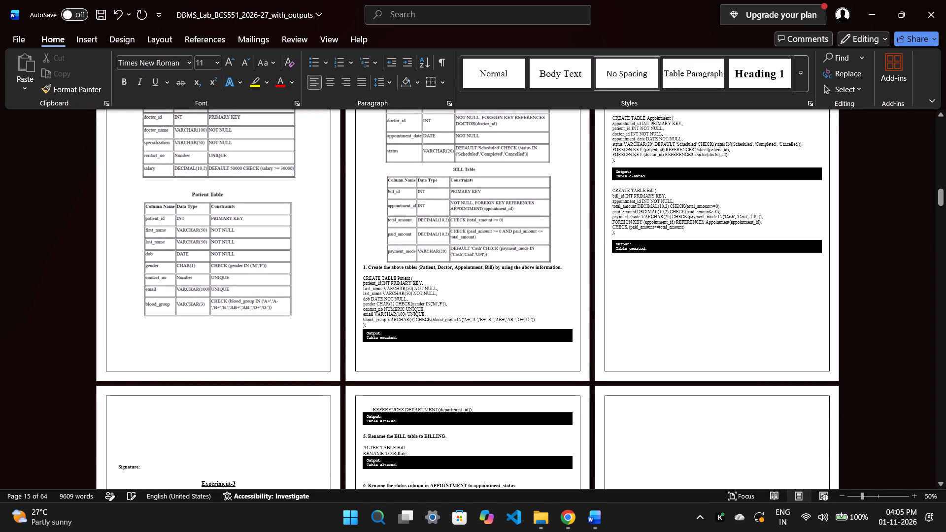
pyautogui.press('Delete')
pyautogui.press('Delete')
pyautogui.press('Delete')
pyautogui.press('Delete')
pyautogui.press('Delete')
pyautogui.press('Delete')
pyautogui.press('Delete')
pyautogui.press('Delete')
pyautogui.press('Delete')
pyautogui.press('Delete')
pyautogui.press('Delete')
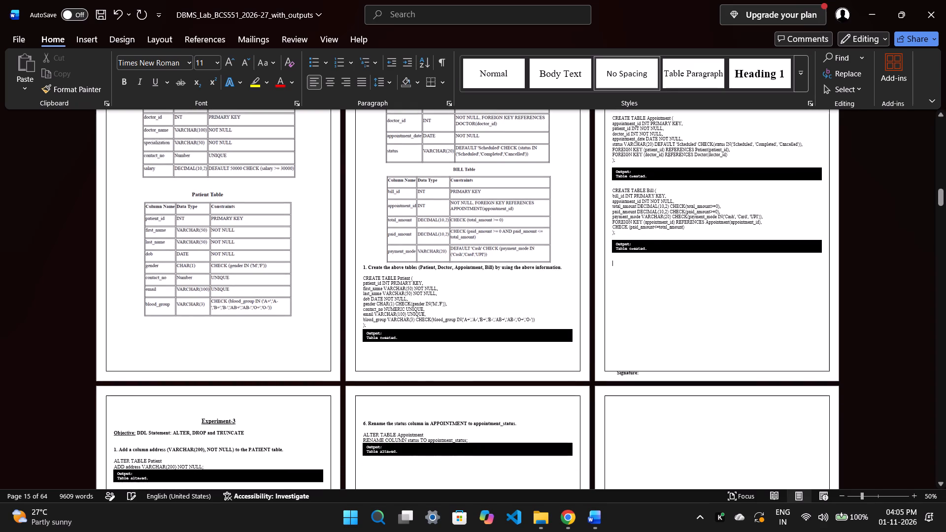
pyautogui.press('Delete')
pyautogui.press('Delete')
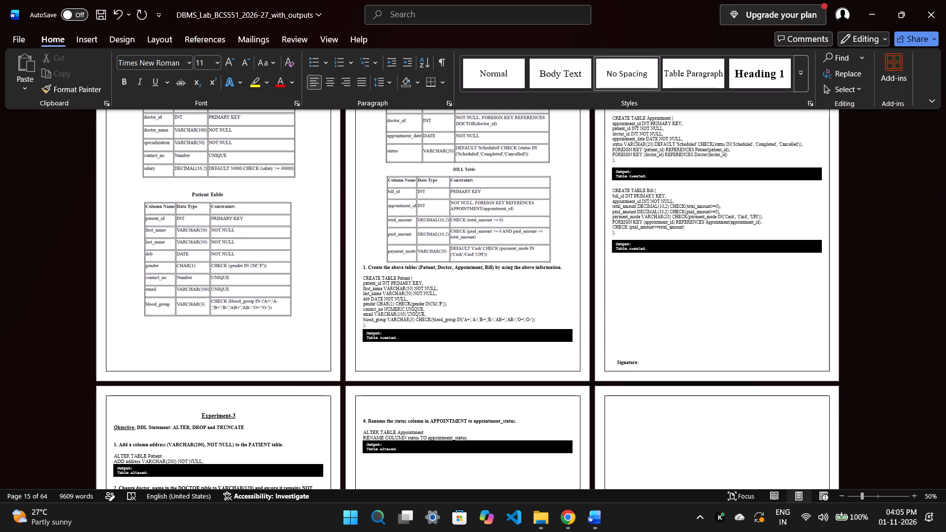
# Review the page layout from the SQL command pages through Experiment-2 to the start of Experiment-4.
pyautogui.scroll(-1, 631, 344)
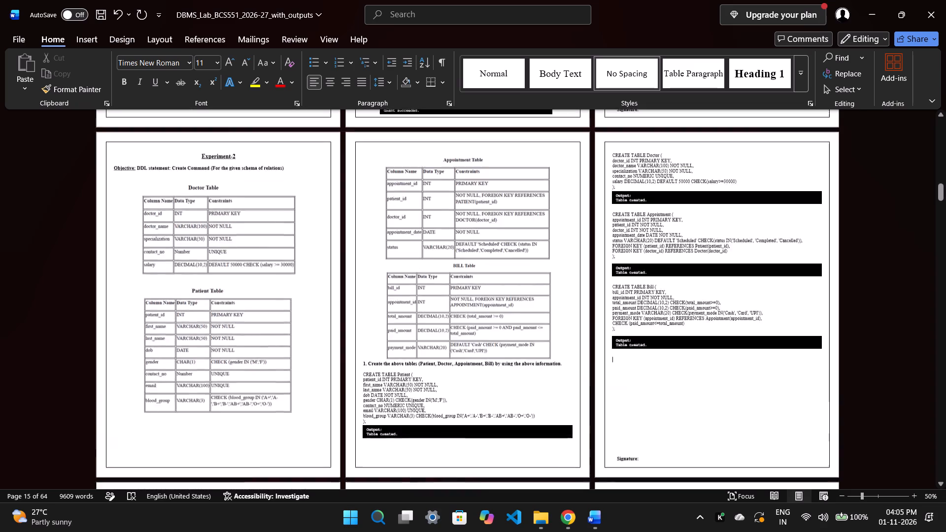
pyautogui.scroll(-1, 631, 344)
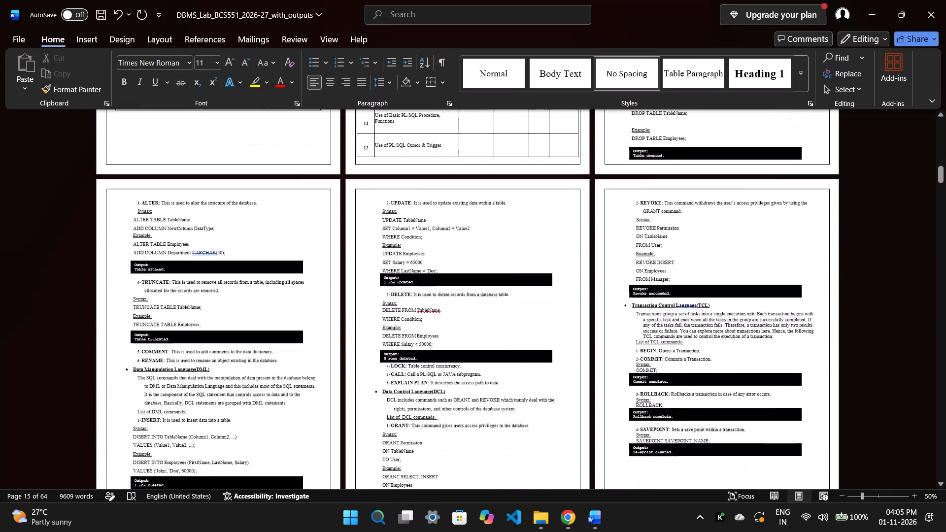
pyautogui.scroll(-2, 631, 344)
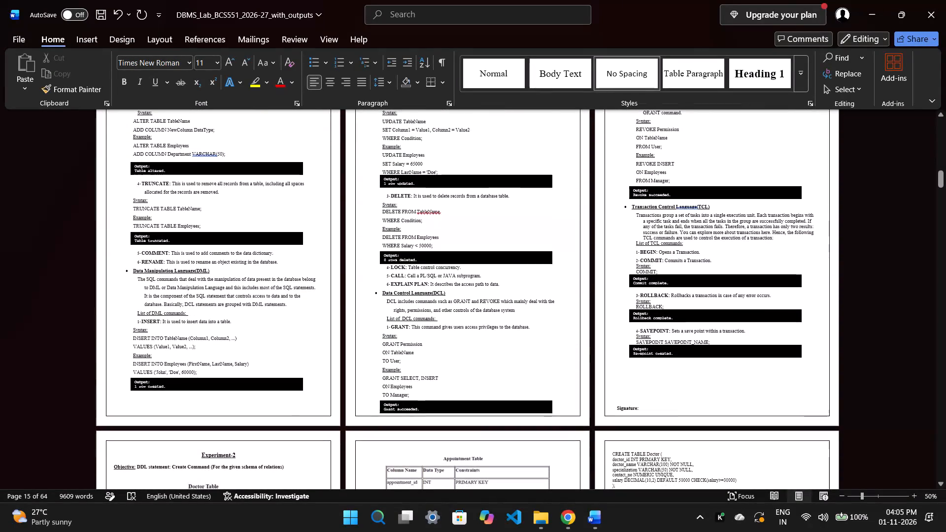
pyautogui.scroll(-2, 631, 344)
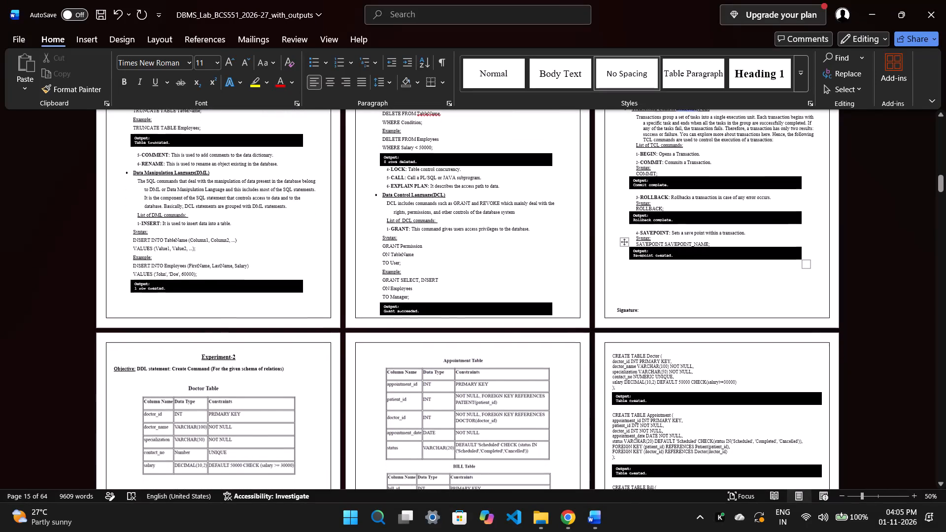
pyautogui.scroll(-2, 631, 344)
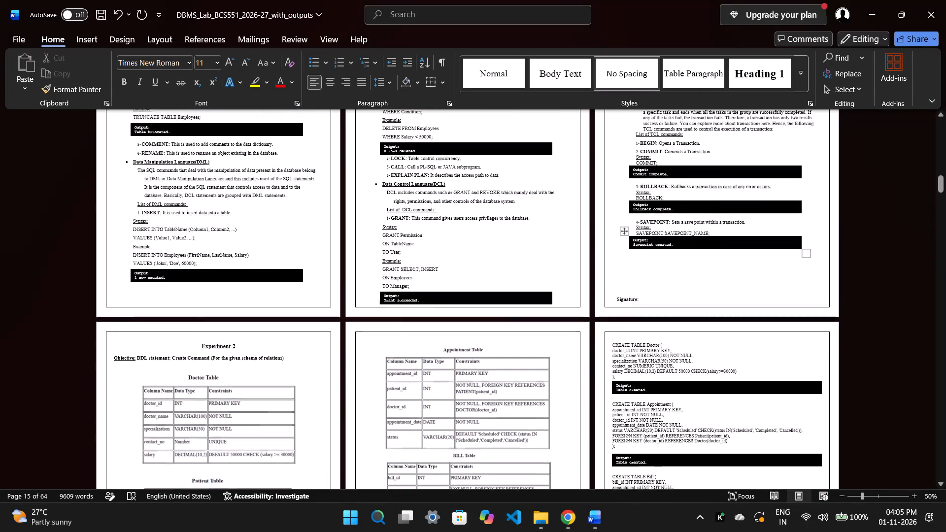
pyautogui.scroll(-2, 631, 344)
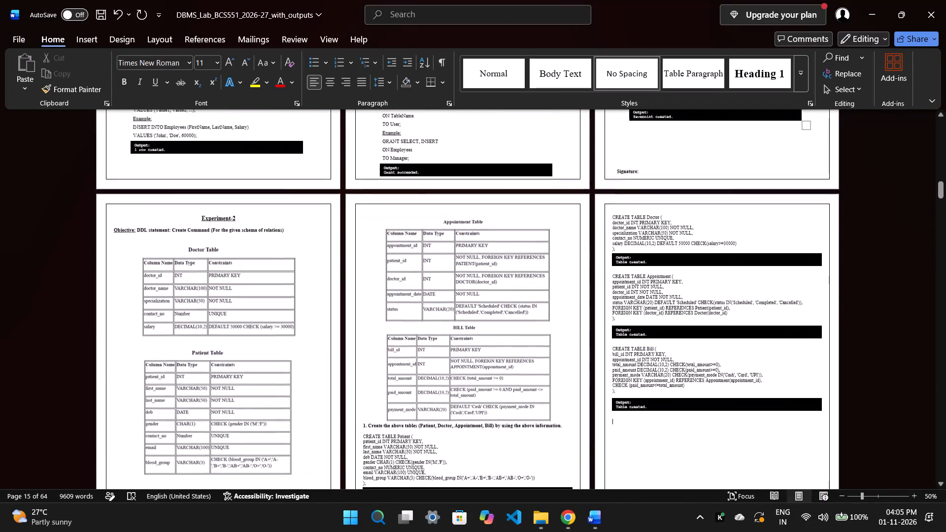
pyautogui.scroll(-1, 631, 344)
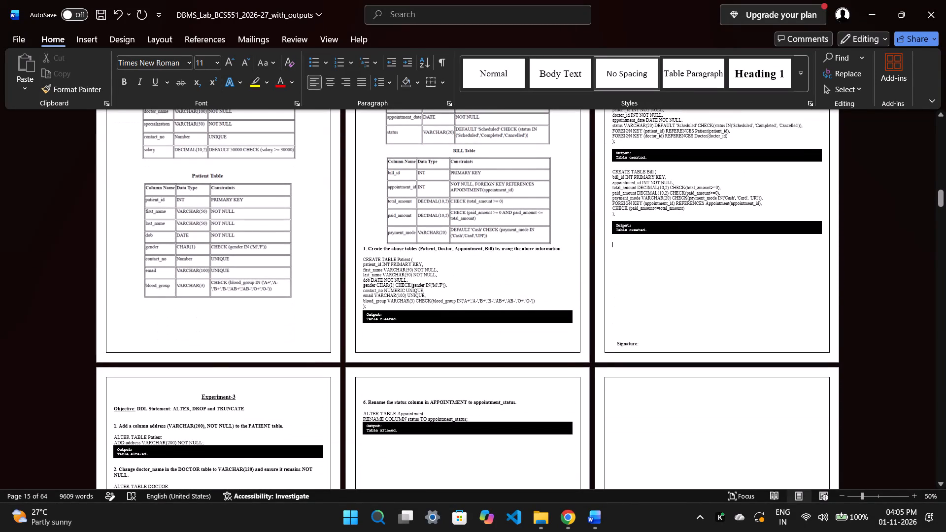
pyautogui.scroll(-1, 631, 344)
pyautogui.scroll(-1, 416, 353)
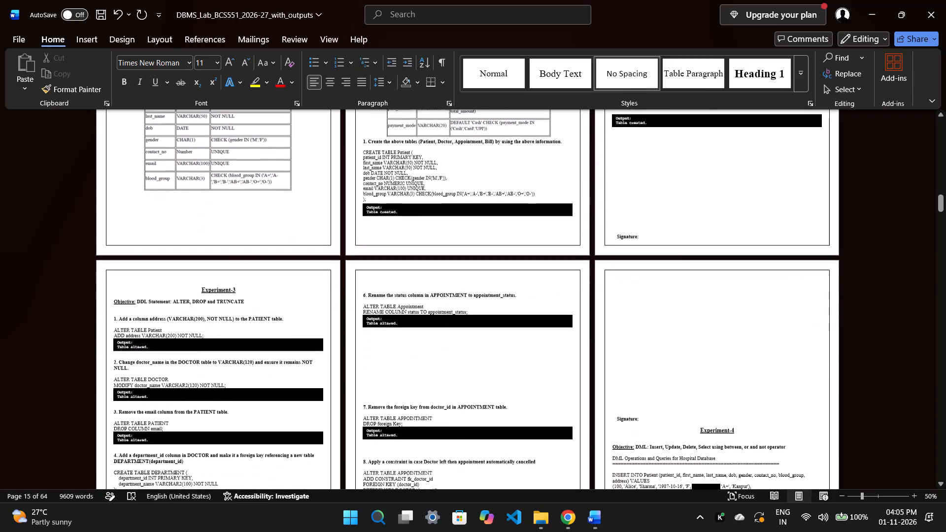
# Delete the blank line between the Experiment-3 objective and question 1.
pyautogui.click(207, 328)
pyautogui.click(205, 333)
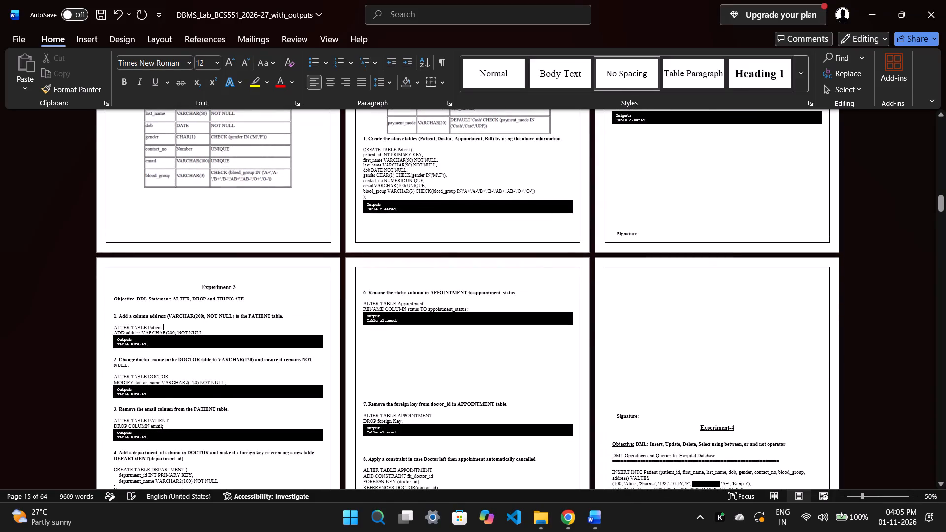
pyautogui.click(182, 304)
pyautogui.press('Down')
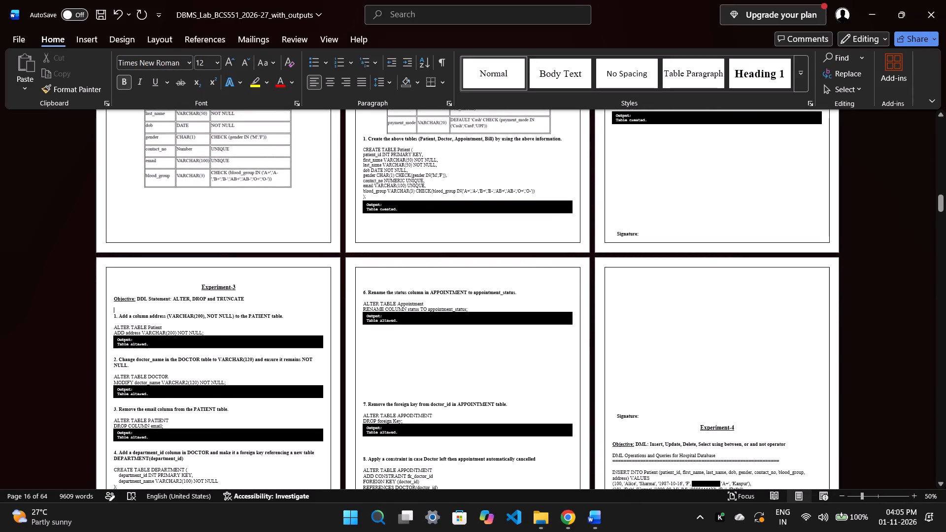
pyautogui.press('Delete')
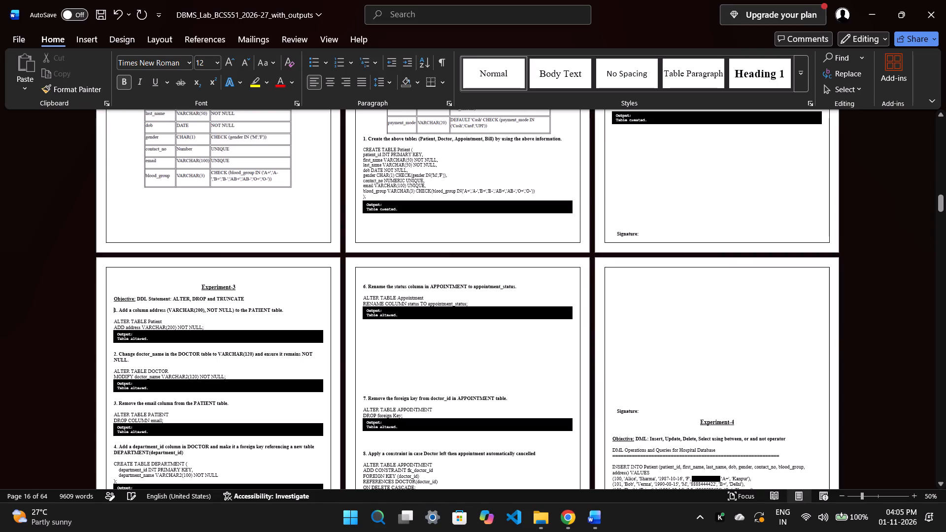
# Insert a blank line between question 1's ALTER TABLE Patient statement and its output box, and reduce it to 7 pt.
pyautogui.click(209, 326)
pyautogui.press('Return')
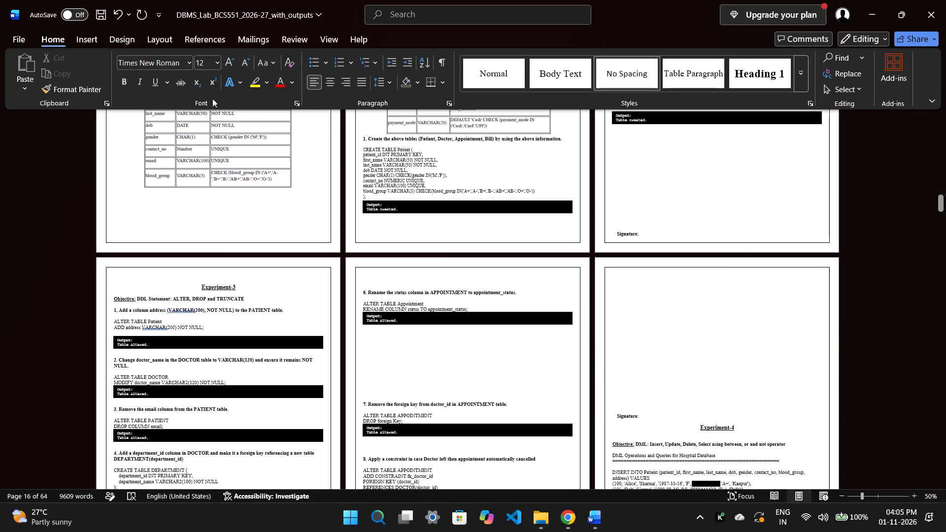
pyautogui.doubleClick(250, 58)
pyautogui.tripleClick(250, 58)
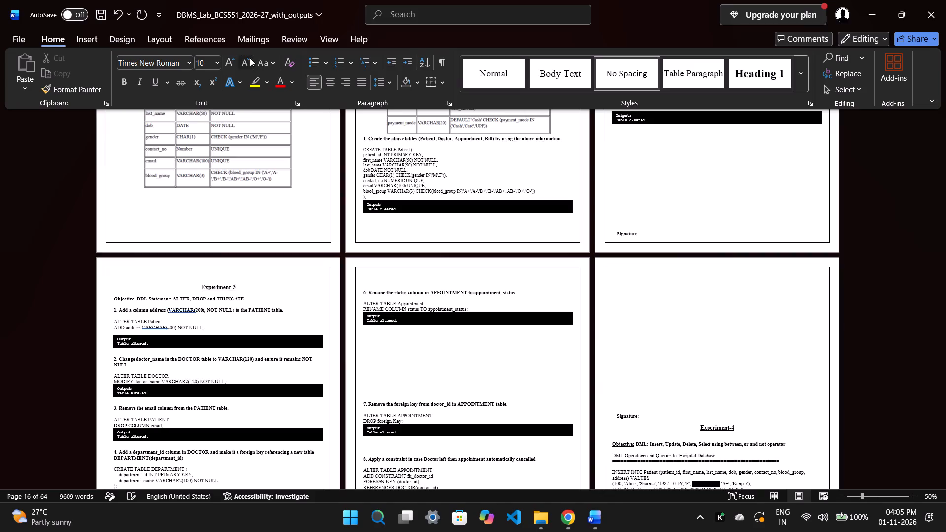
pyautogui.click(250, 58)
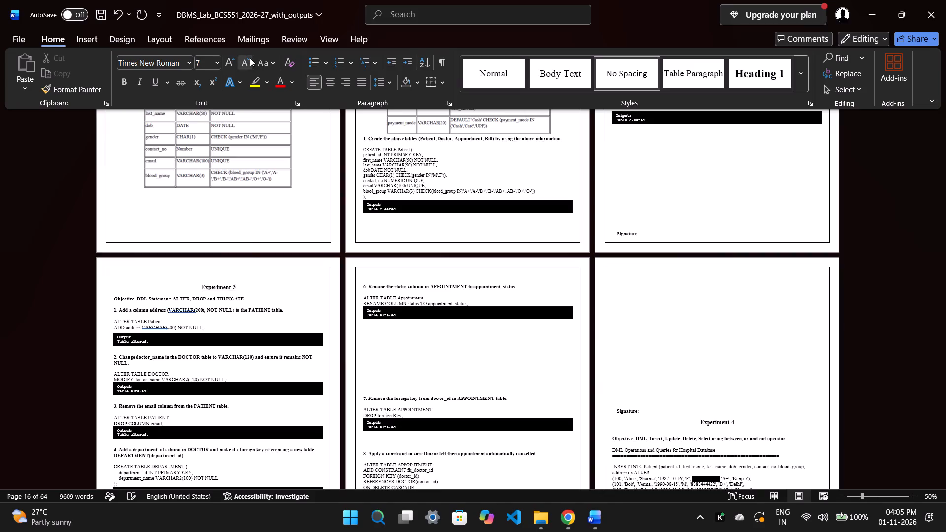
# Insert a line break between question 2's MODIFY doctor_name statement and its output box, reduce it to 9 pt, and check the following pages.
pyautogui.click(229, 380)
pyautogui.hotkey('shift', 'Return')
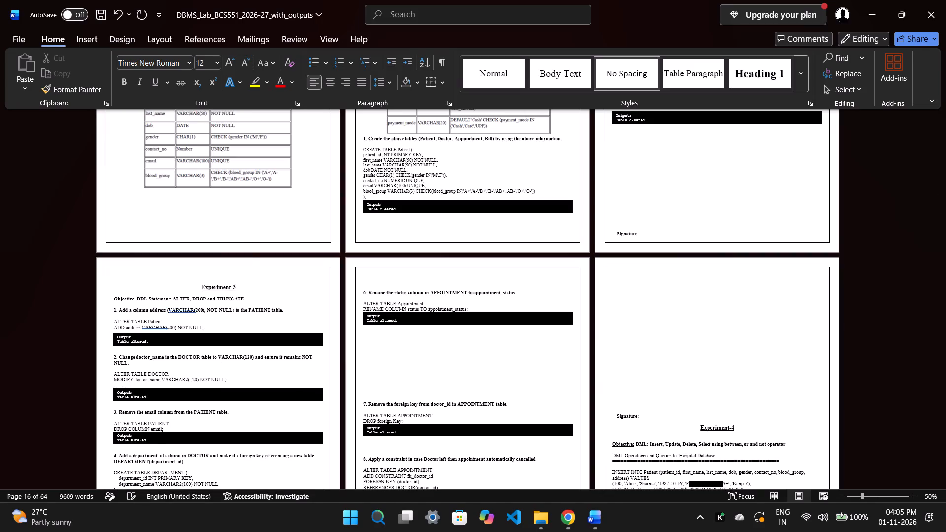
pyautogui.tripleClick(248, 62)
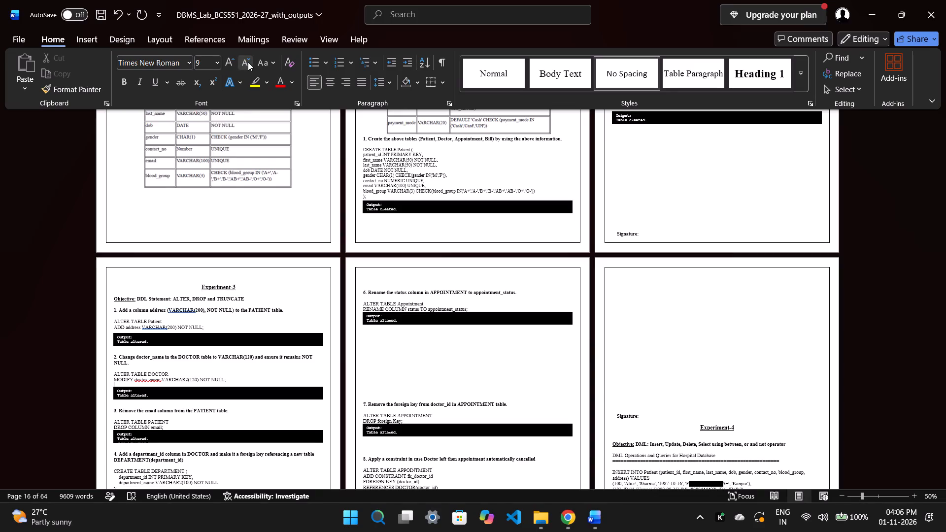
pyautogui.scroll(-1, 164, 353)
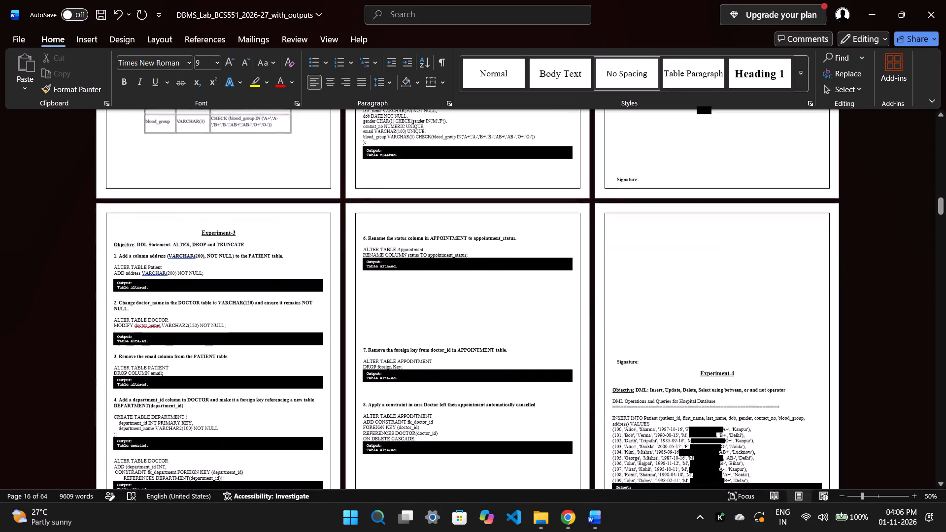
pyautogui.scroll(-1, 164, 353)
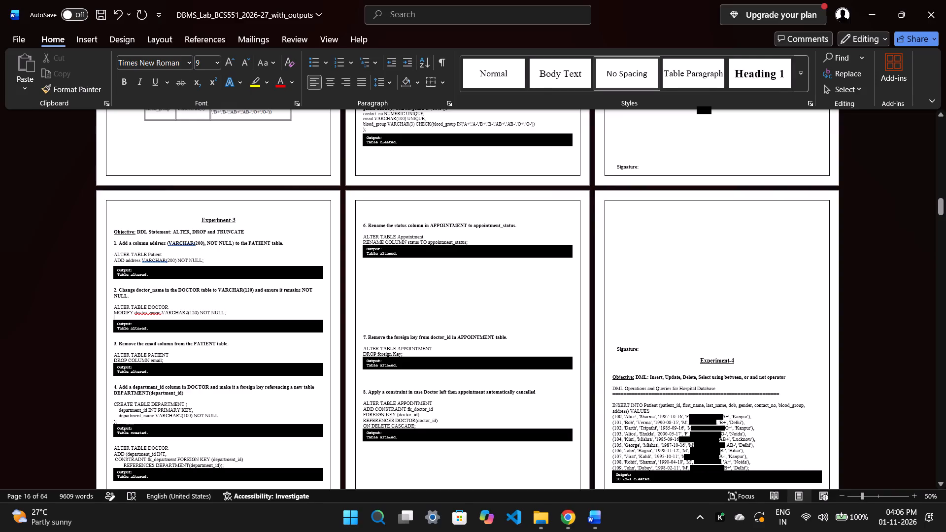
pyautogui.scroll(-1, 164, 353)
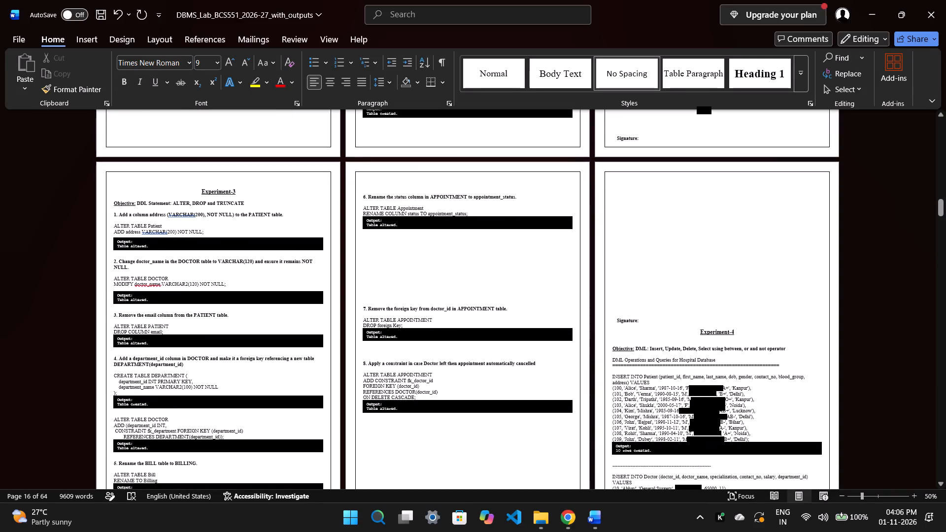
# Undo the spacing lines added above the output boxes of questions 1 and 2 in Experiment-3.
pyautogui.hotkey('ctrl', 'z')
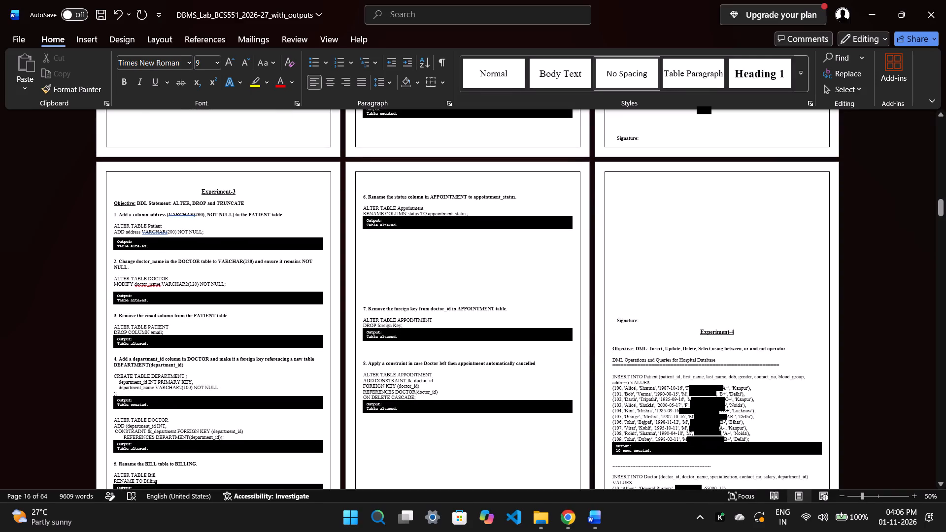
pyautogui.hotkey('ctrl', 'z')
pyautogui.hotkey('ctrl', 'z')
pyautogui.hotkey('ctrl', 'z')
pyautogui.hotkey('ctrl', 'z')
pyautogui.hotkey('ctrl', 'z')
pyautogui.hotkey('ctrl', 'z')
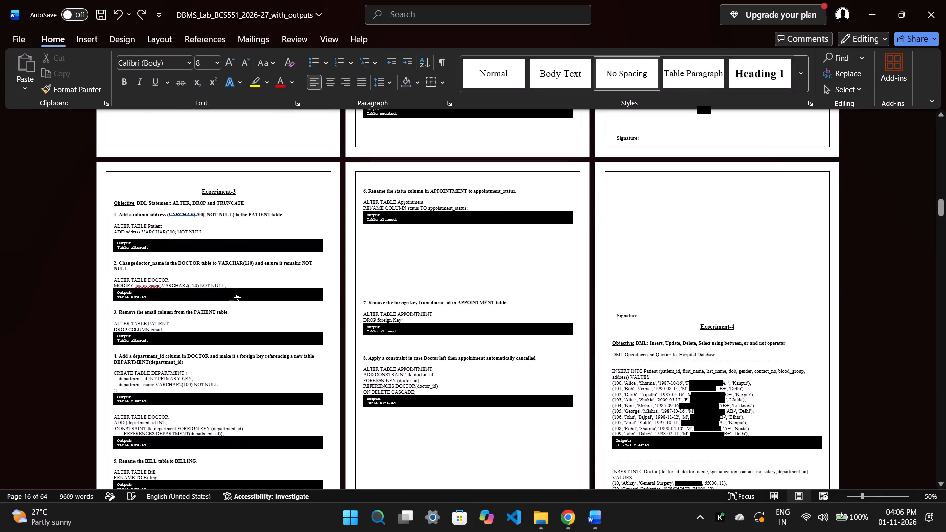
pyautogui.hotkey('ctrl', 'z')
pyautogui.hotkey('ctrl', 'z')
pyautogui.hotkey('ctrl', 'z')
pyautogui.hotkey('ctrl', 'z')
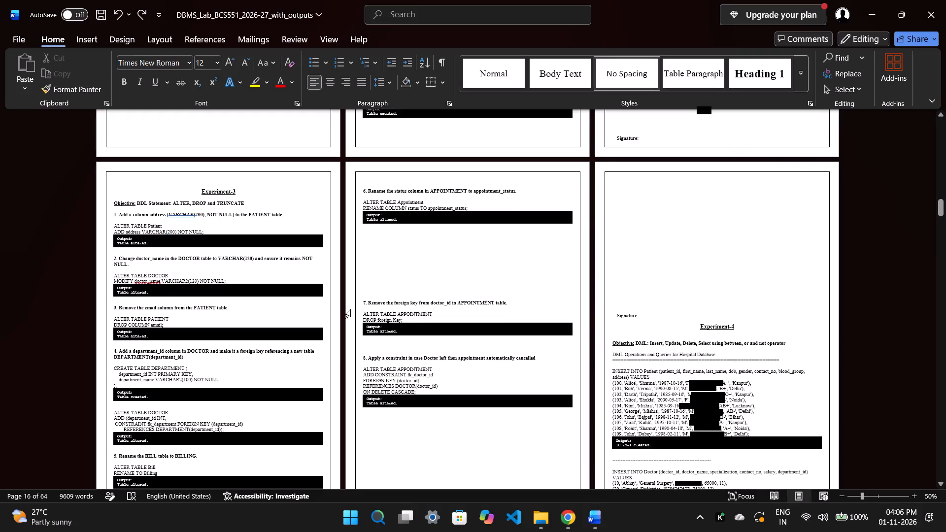
# Delete the blank lines between question 6's output box and the question 7 heading in Experiment-3.
pyautogui.click(390, 282)
pyautogui.press('Delete')
pyautogui.press('BackSpace')
pyautogui.press('BackSpace')
pyautogui.press('BackSpace')
pyautogui.press('BackSpace')
pyautogui.press('BackSpace')
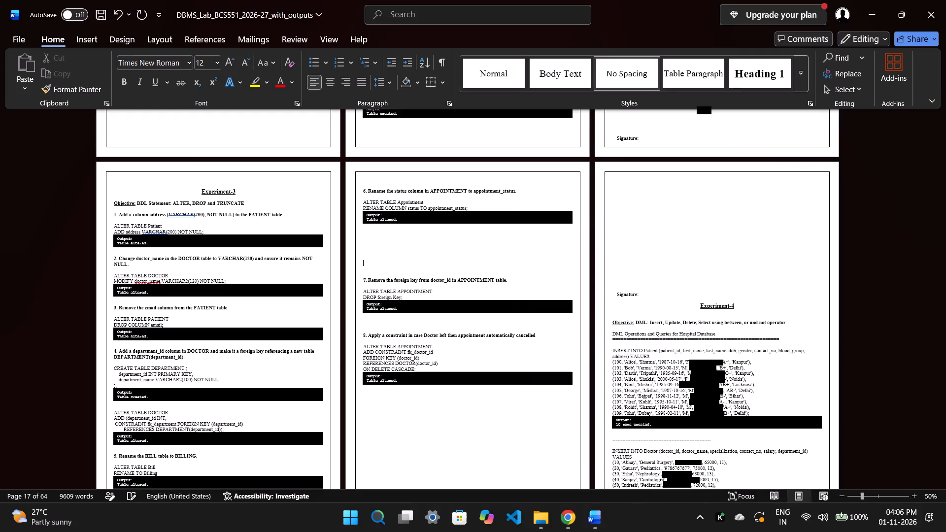
pyautogui.press('BackSpace')
pyautogui.press('BackSpace')
pyautogui.press('BackSpace')
pyautogui.press('BackSpace')
pyautogui.press('BackSpace')
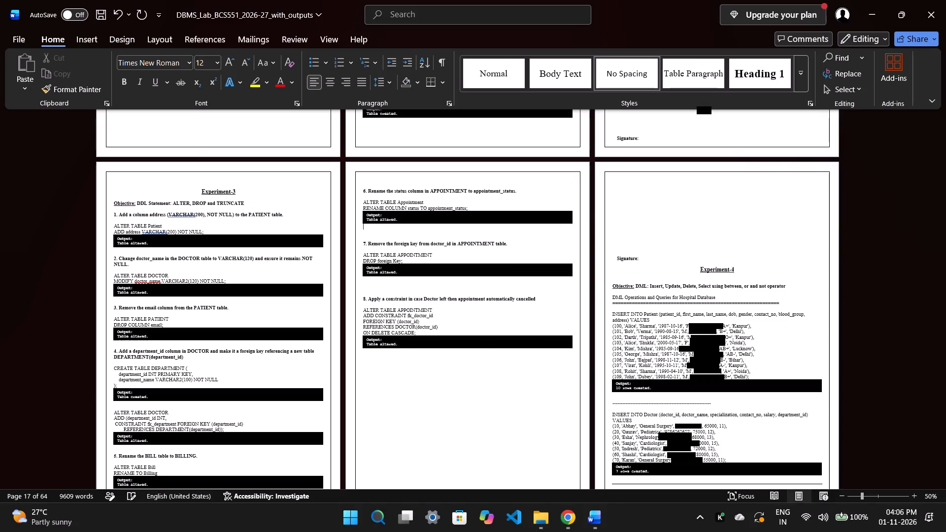
pyautogui.press('Delete')
pyautogui.press('Delete')
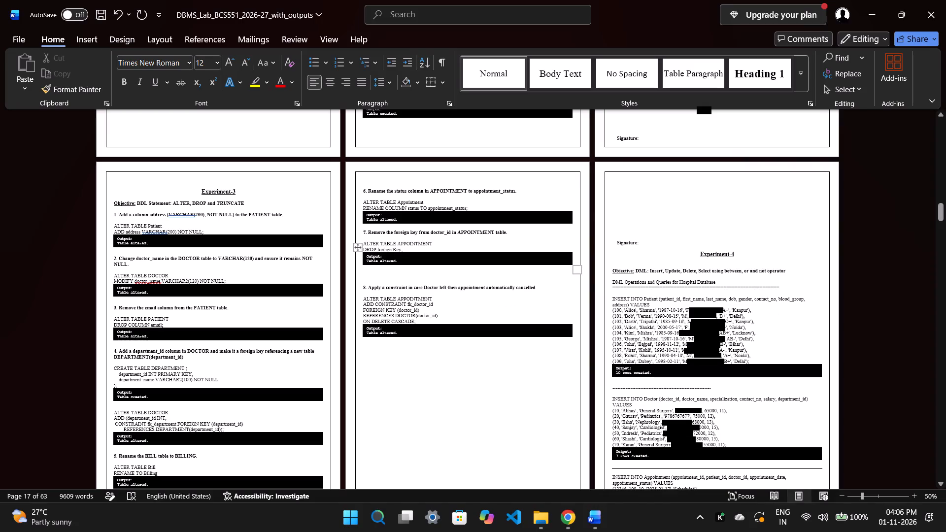
# Insert a blank line above question 7 and set it to 4 pt, matching the spacer lines above questions 3 and 4.
pyautogui.click(122, 301)
pyautogui.press('Up')
pyautogui.press('Down')
pyautogui.press('Up')
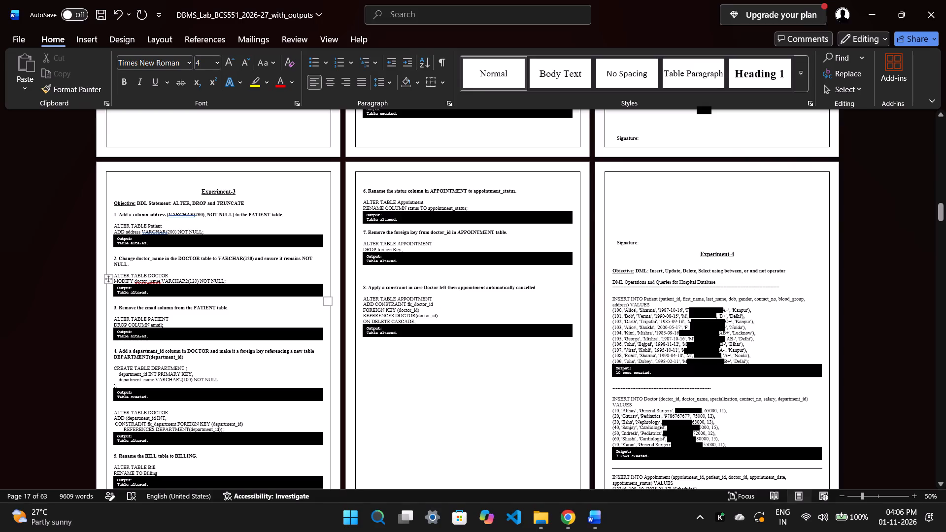
pyautogui.click(377, 227)
pyautogui.click(121, 349)
pyautogui.press('Up')
pyautogui.press('Up')
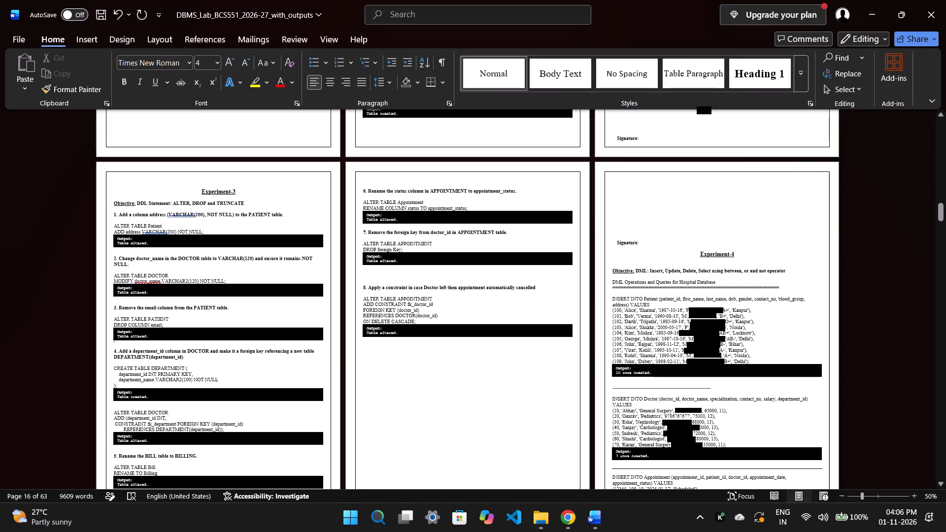
pyautogui.click(389, 225)
pyautogui.press('Return')
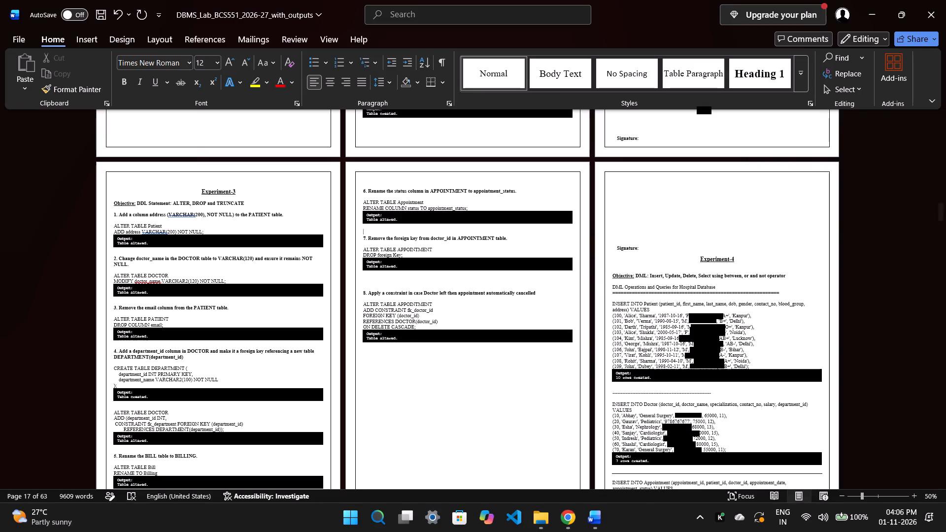
pyautogui.click(204, 64)
pyautogui.press('4')
pyautogui.press('Return')
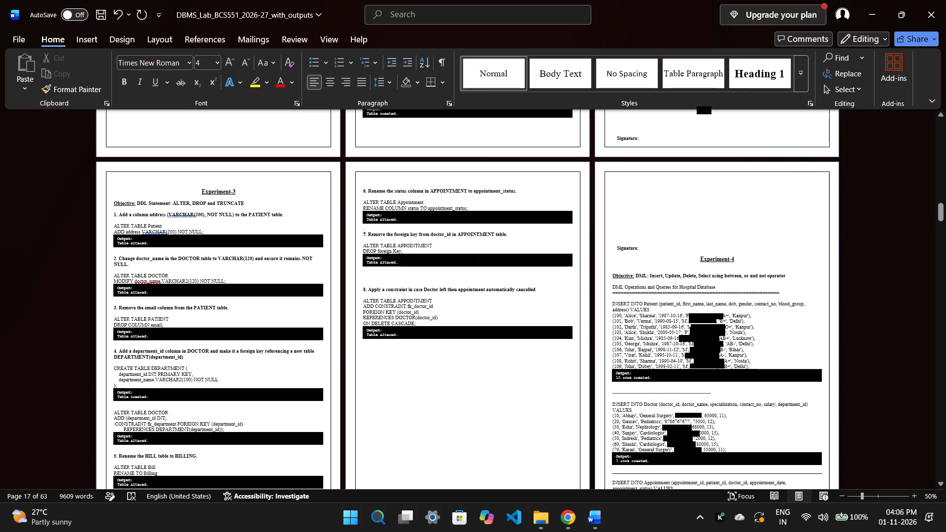
# Remove the extra blank lines between question 7's output box and question 8, and set the remaining spacer line to 4 pt.
pyautogui.click(374, 280)
pyautogui.press('Delete')
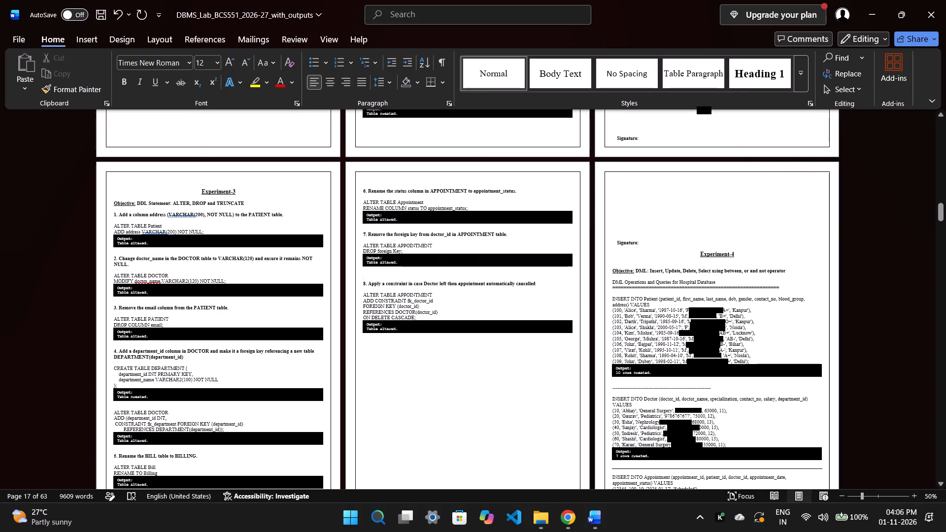
pyautogui.click(200, 62)
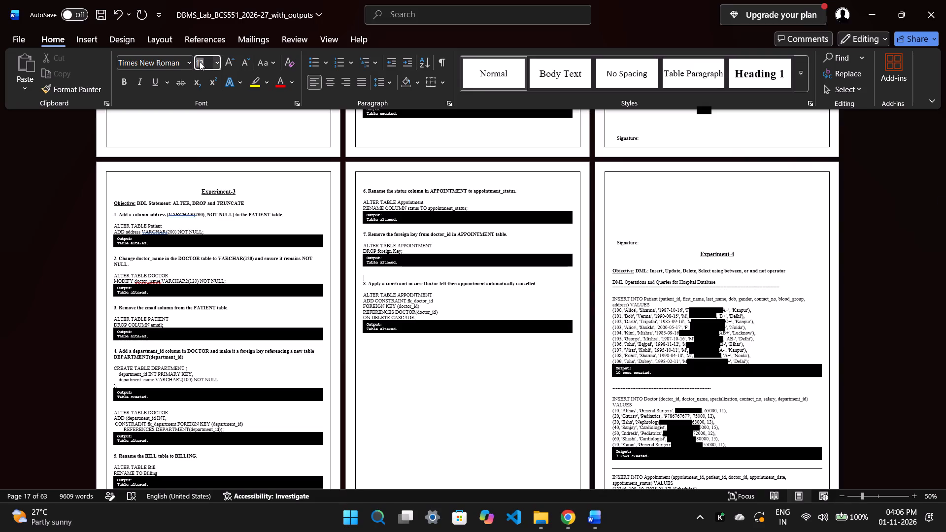
pyautogui.press('4')
pyautogui.press('Return')
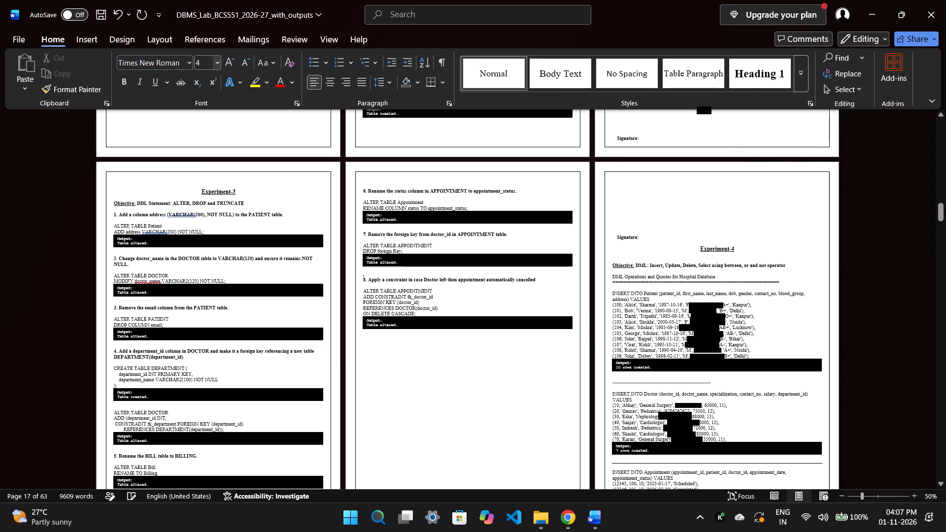
pyautogui.click(370, 268)
pyautogui.press('Down')
pyautogui.press('Down')
pyautogui.press('Delete')
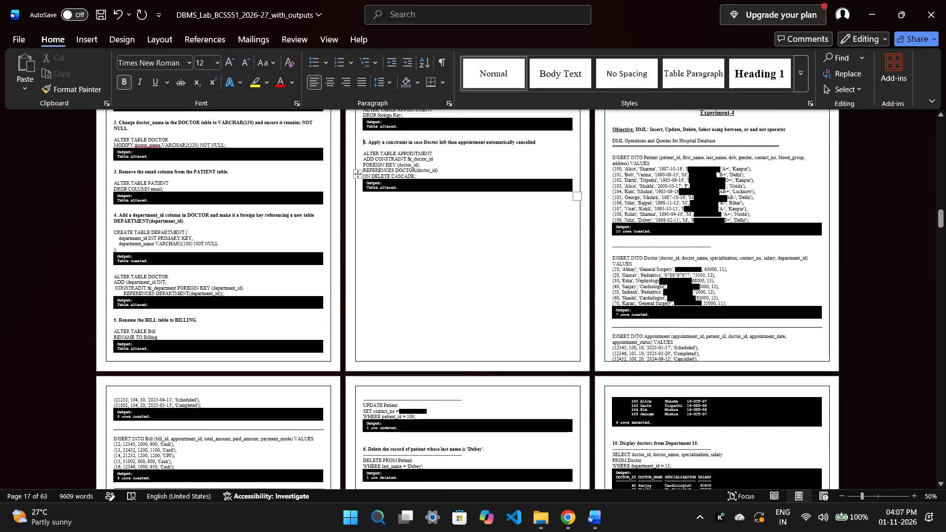
# Delete the blank lines below question 8's output box until the Signature line moves up onto the same page.
pyautogui.click(372, 200)
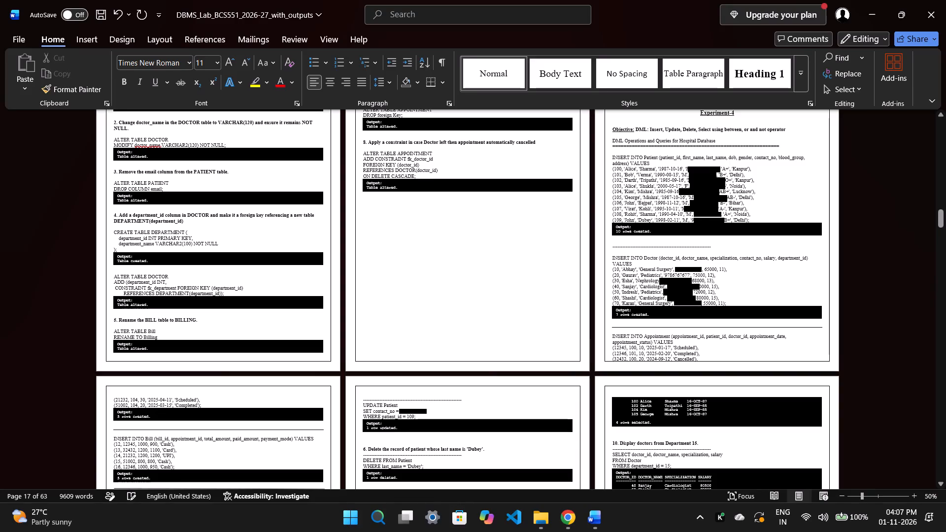
pyautogui.scroll(1, 372, 200)
pyautogui.press('Delete')
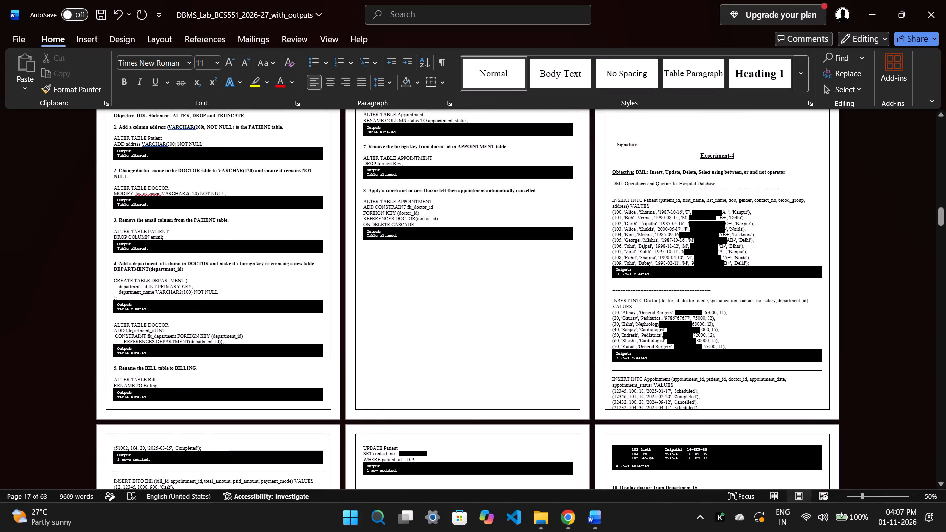
pyautogui.press('Delete')
pyautogui.press('Delete')
pyautogui.press('Delete')
pyautogui.press('Delete')
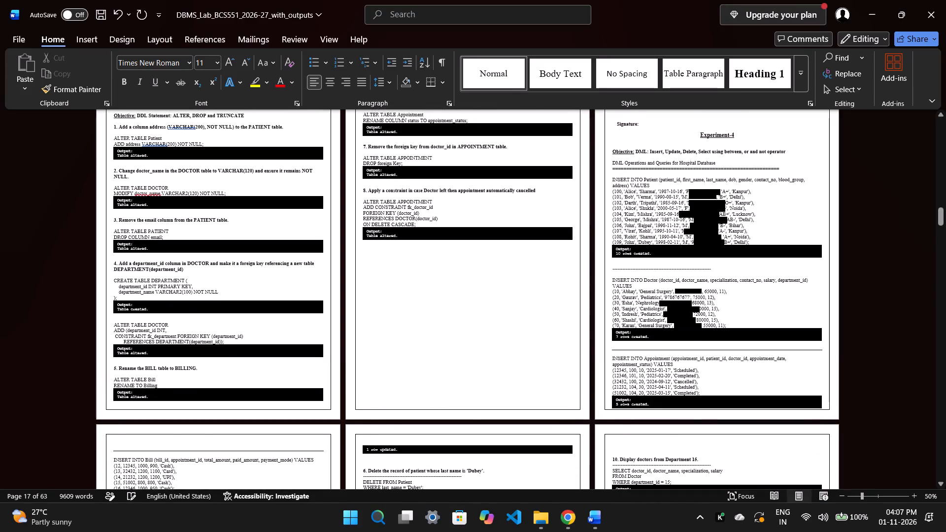
pyautogui.press('Delete')
pyautogui.press('Delete')
pyautogui.press('Delete')
pyautogui.press('Delete')
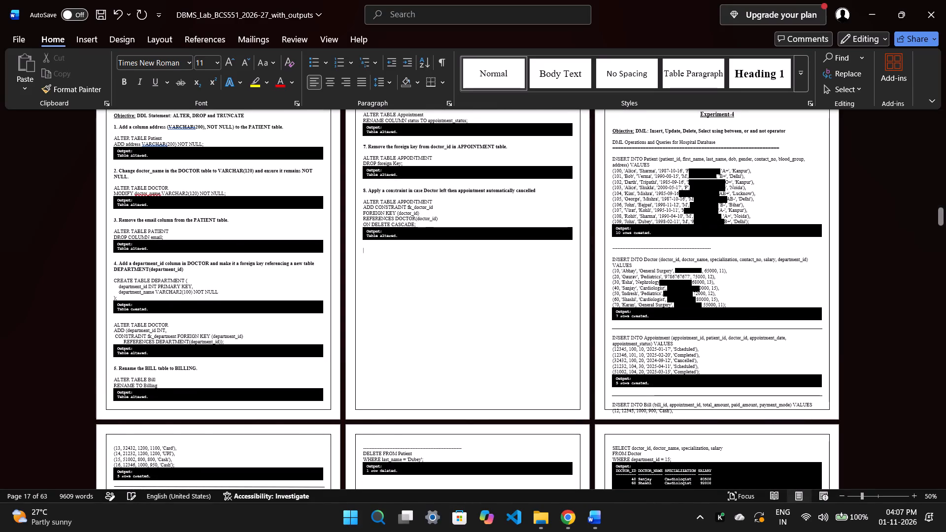
pyautogui.press('Delete')
pyautogui.press('Delete')
pyautogui.press('Delete')
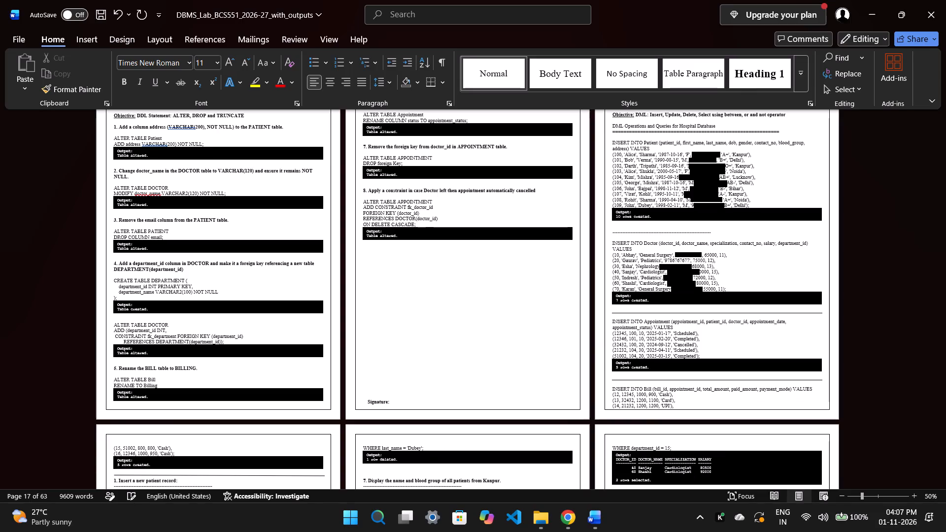
pyautogui.scroll(1, 484, 284)
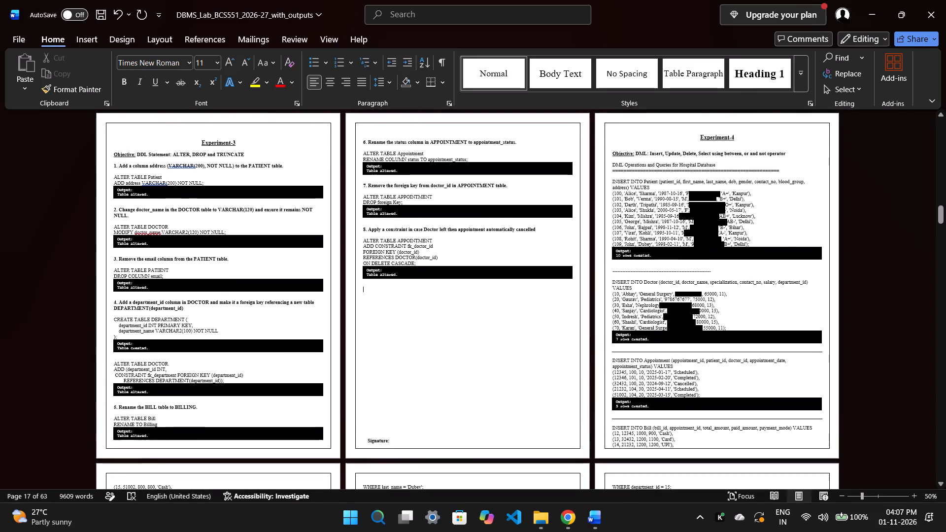
# Insert a line break between Experiment-4's INSERT INTO Patient statement and its output box, and set it to 4 pt.
pyautogui.click(666, 151)
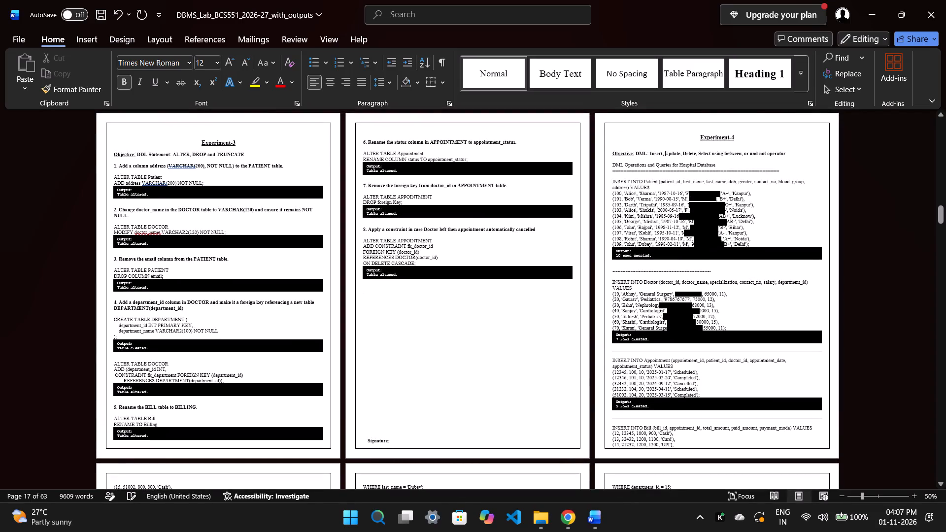
pyautogui.scroll(-1, 643, 237)
pyautogui.click(757, 237)
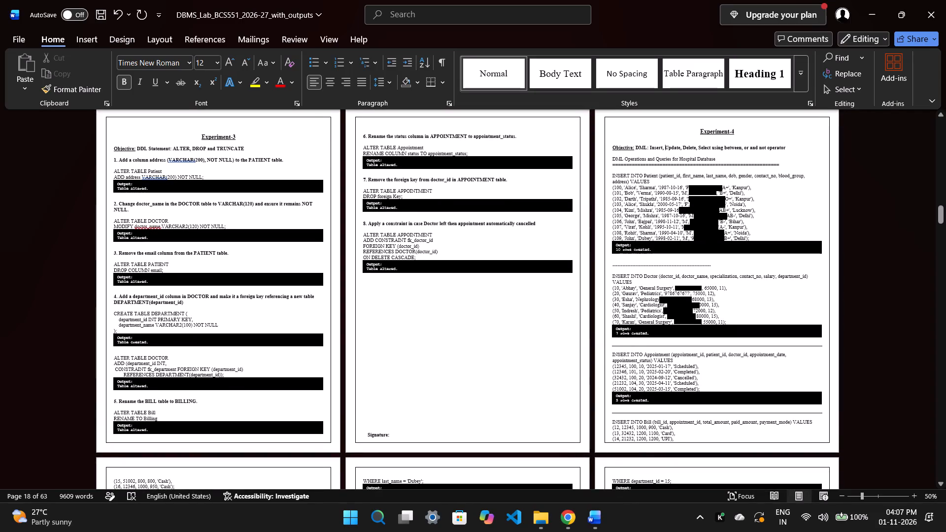
pyautogui.scroll(-1, 742, 327)
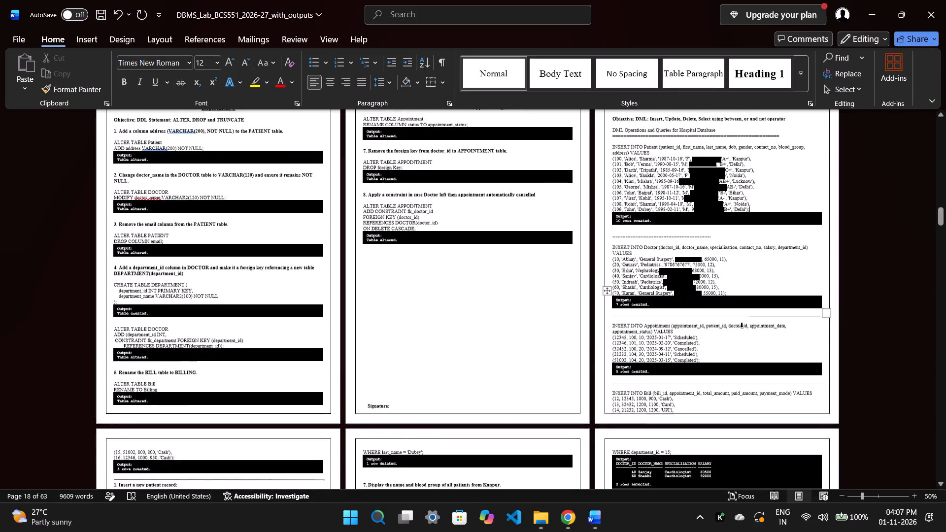
pyautogui.scroll(-1, 742, 327)
pyautogui.click(755, 204)
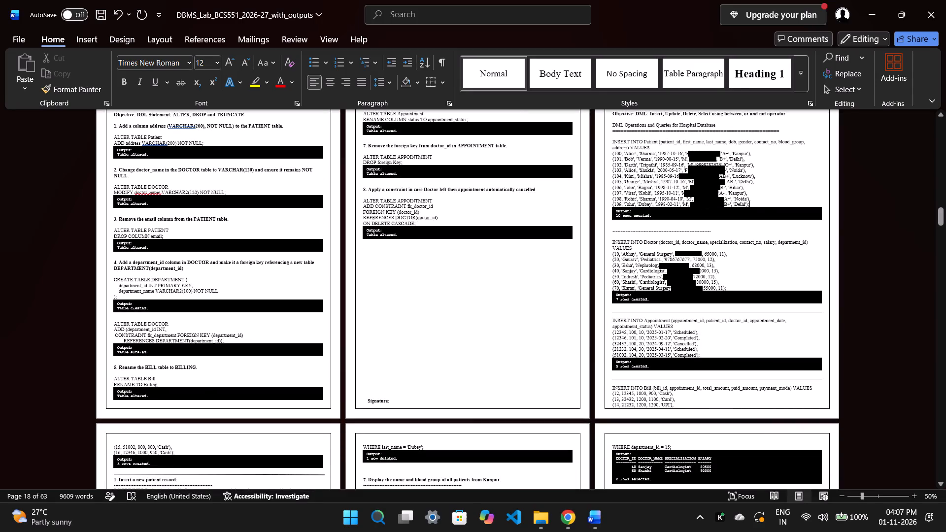
pyautogui.hotkey('shift', 'Return')
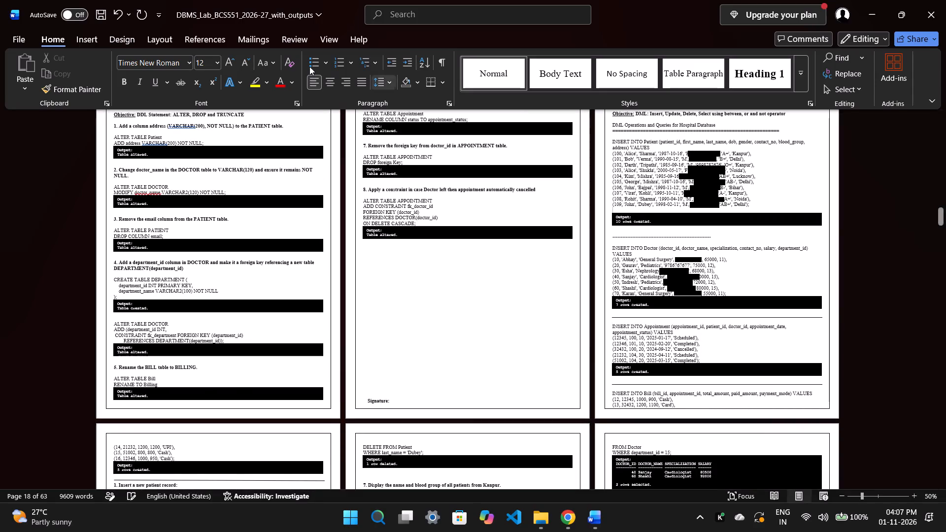
pyautogui.click(199, 60)
pyautogui.press('4')
pyautogui.press('Return')
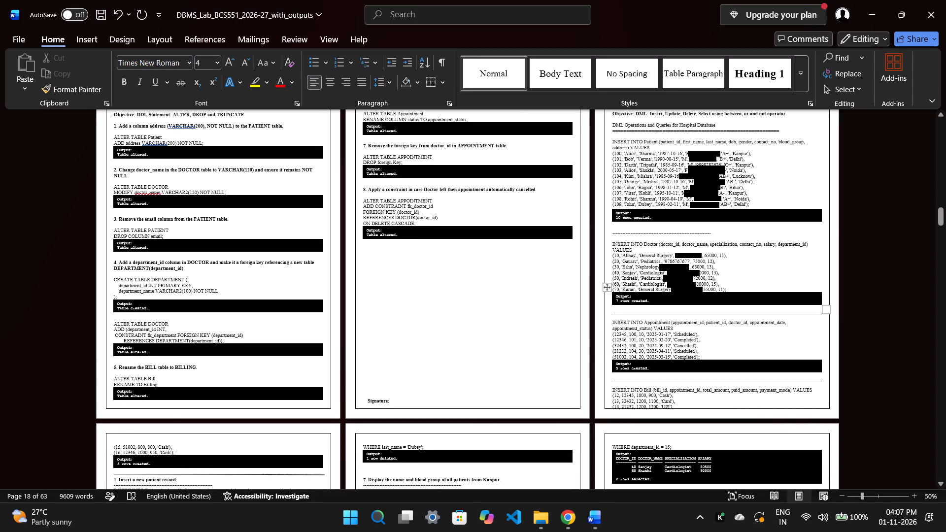
# Insert a blank line between the INSERT INTO Doctor statement and its output box, and set it to 4 pt.
pyautogui.click(738, 290)
pyautogui.press('Return')
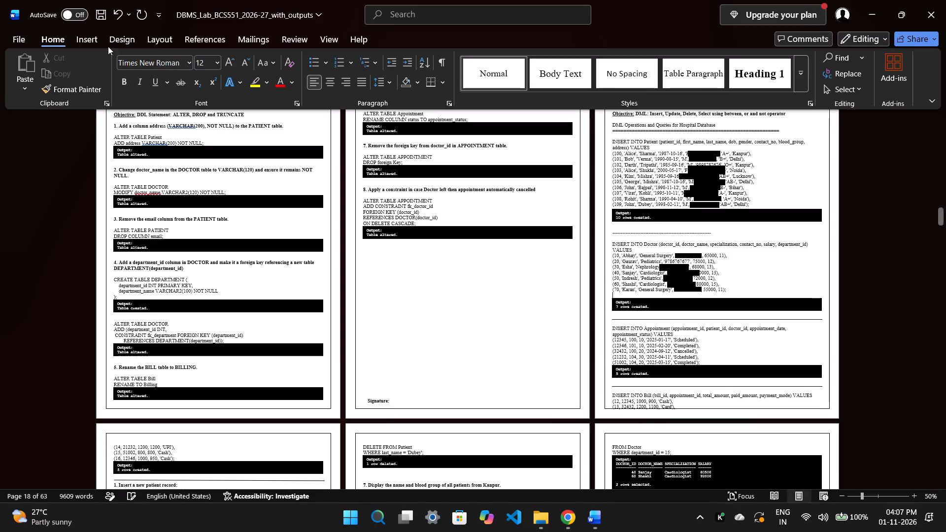
pyautogui.click(199, 62)
pyautogui.press('4')
pyautogui.press('Return')
# Insert a line break between the INSERT INTO Appointment statement and its output box, and set it to 4 pt.
pyautogui.click(716, 366)
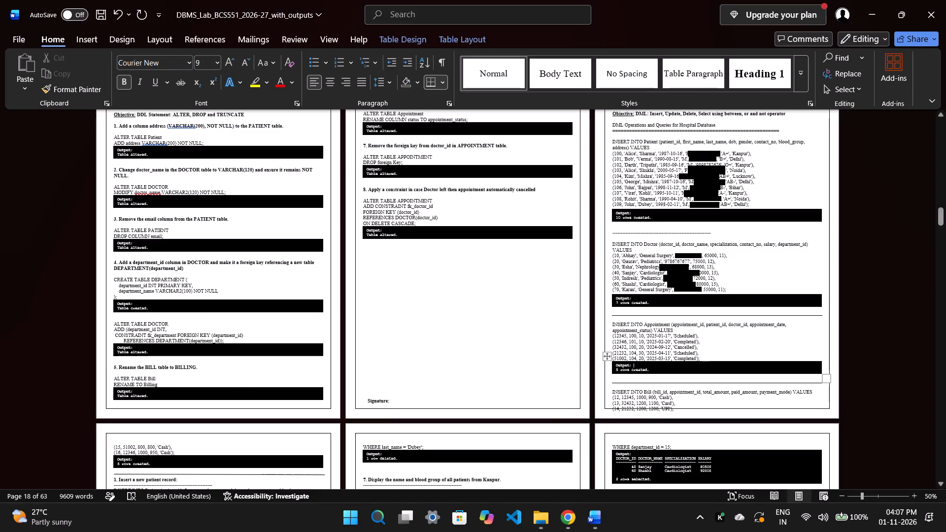
pyautogui.click(709, 357)
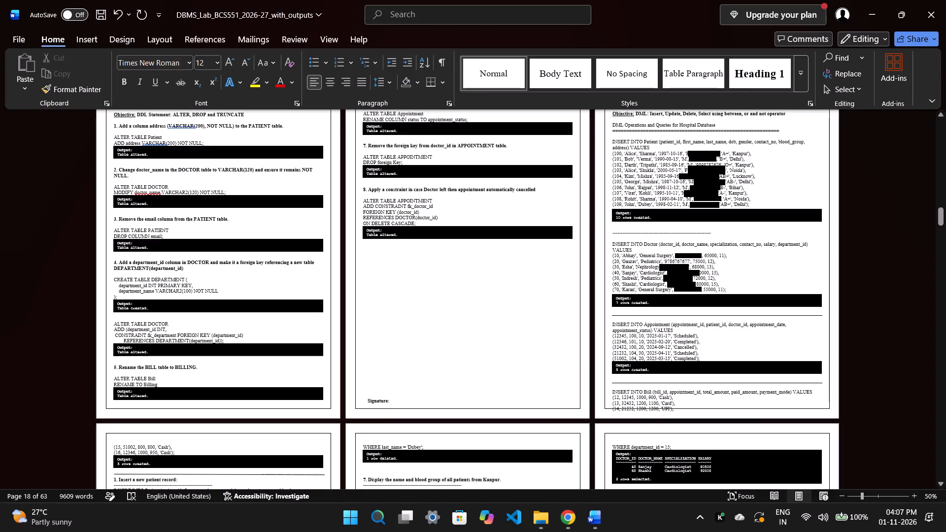
pyautogui.hotkey('shift', 'Return')
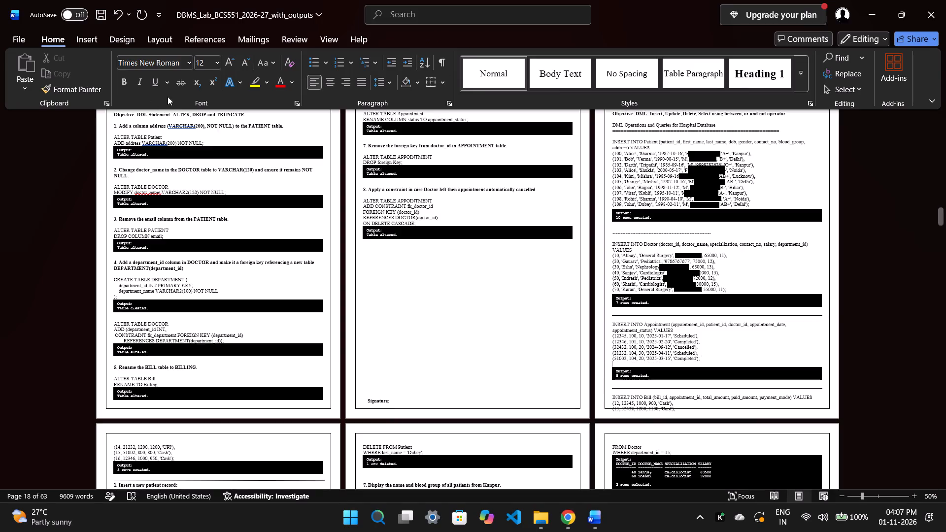
pyautogui.click(205, 62)
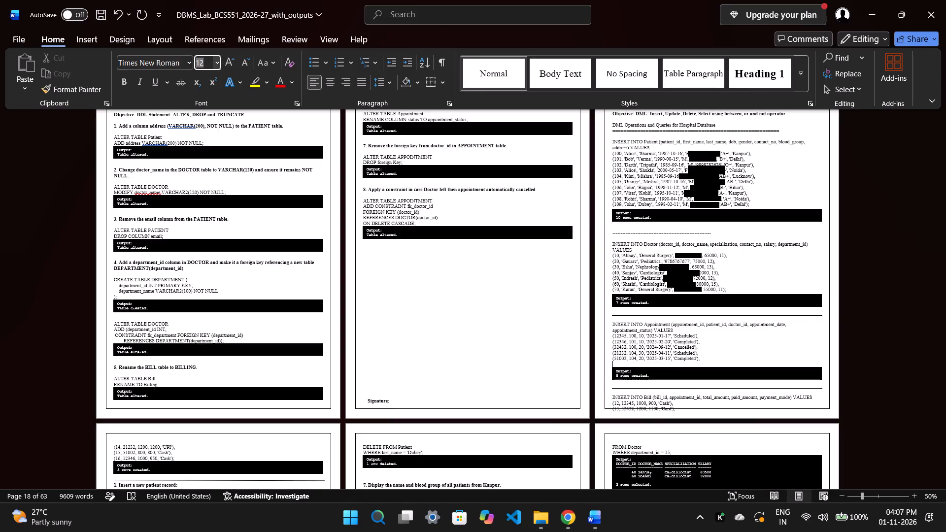
pyautogui.press('4')
pyautogui.press('Return')
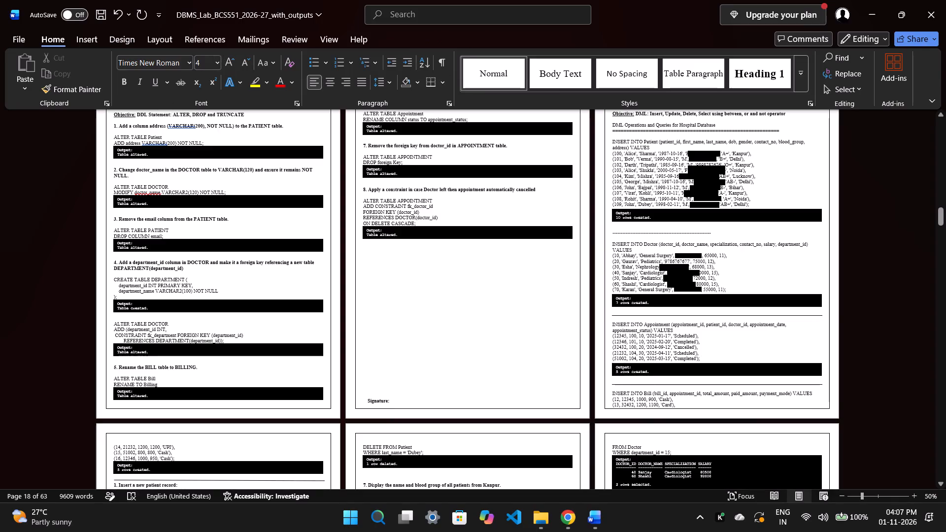
# Push the INSERT INTO Bill statement onto the next page by adding three blank lines above it.
pyautogui.click(654, 379)
pyautogui.click(705, 387)
pyautogui.press('Return')
pyautogui.press('Return')
pyautogui.press('Return')
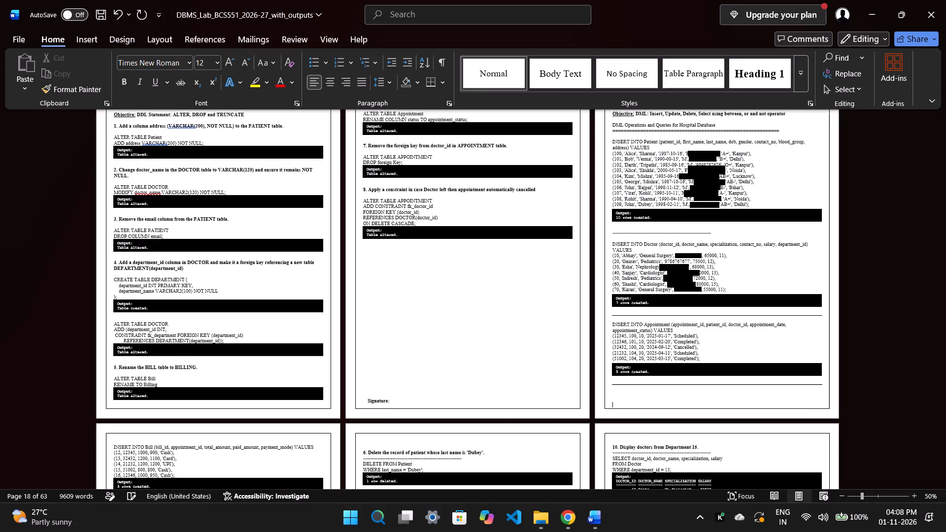
pyautogui.scroll(-1, 705, 387)
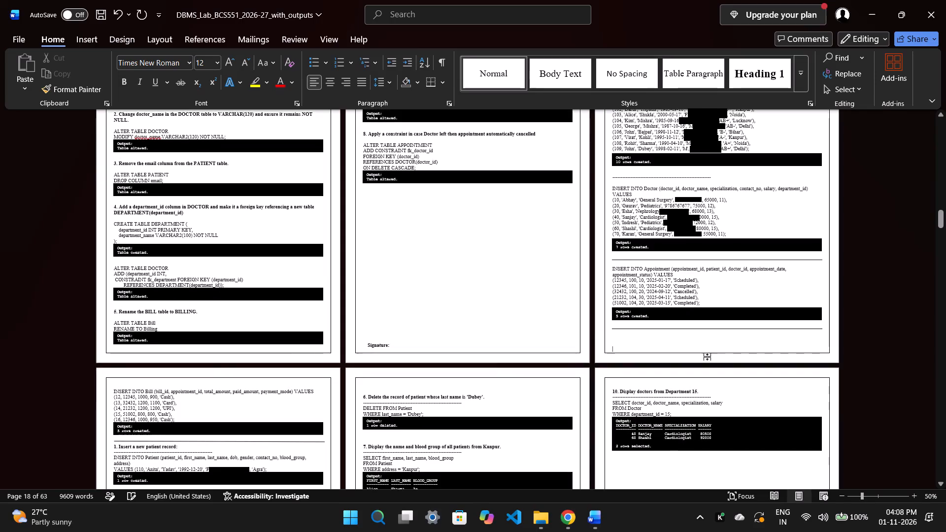
pyautogui.scroll(-1, 680, 346)
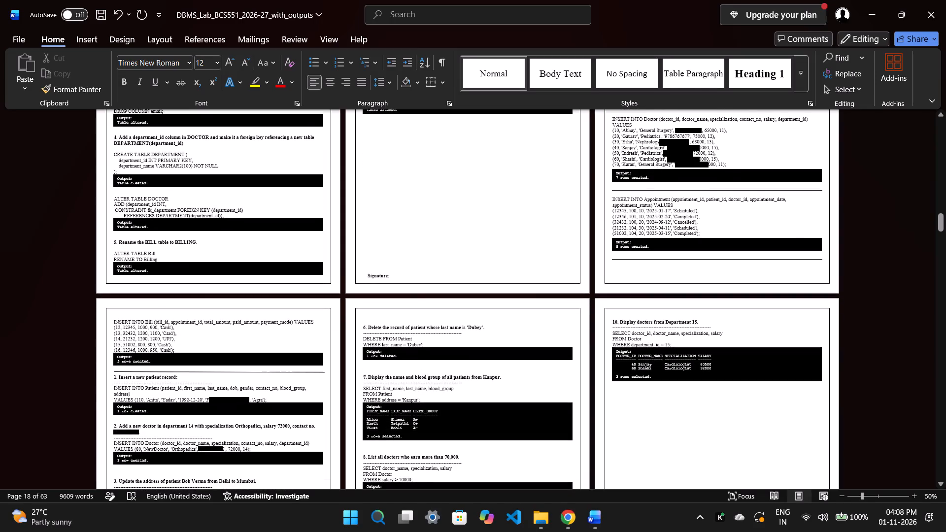
pyautogui.scroll(-1, 680, 346)
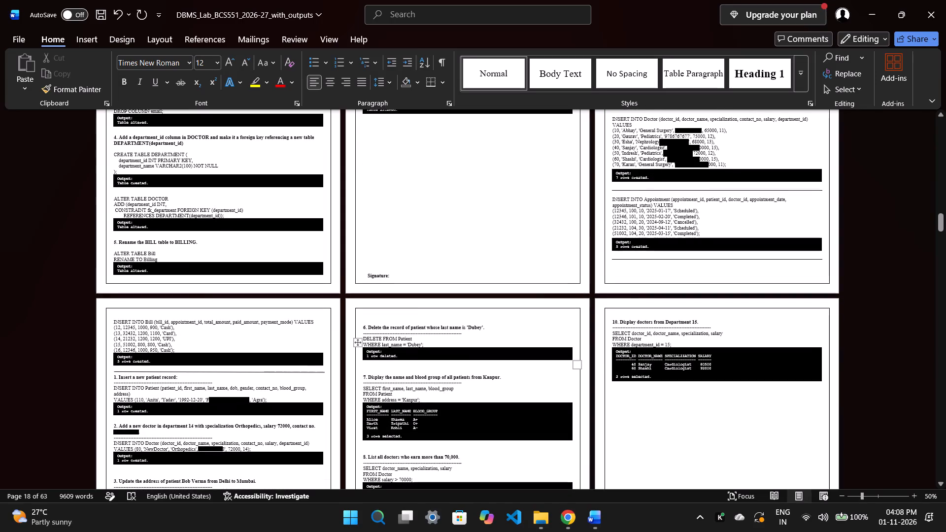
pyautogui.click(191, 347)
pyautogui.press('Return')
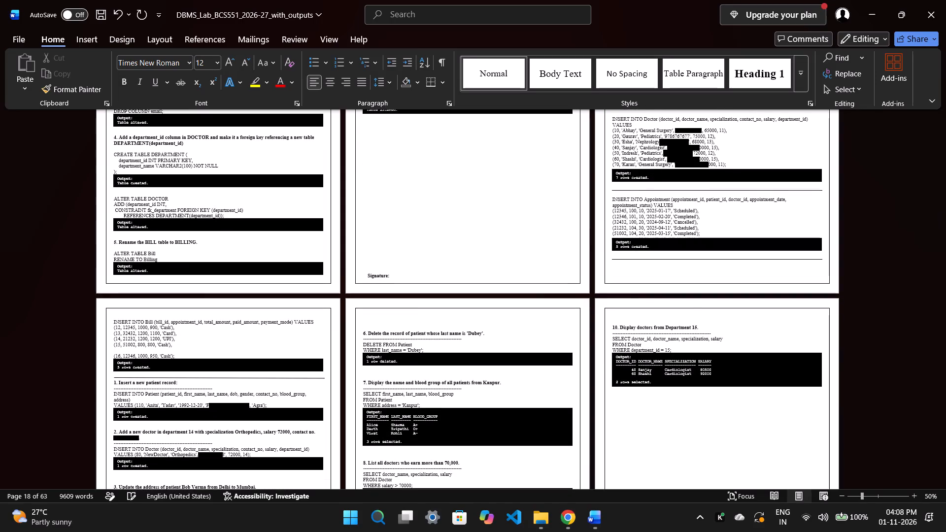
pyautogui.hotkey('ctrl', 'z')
# Insert a blank line between the end of the INSERT INTO Bill statement and its output box, and set it to 4 pt.
pyautogui.press('Down')
pyautogui.press('Right')
pyautogui.press('Right')
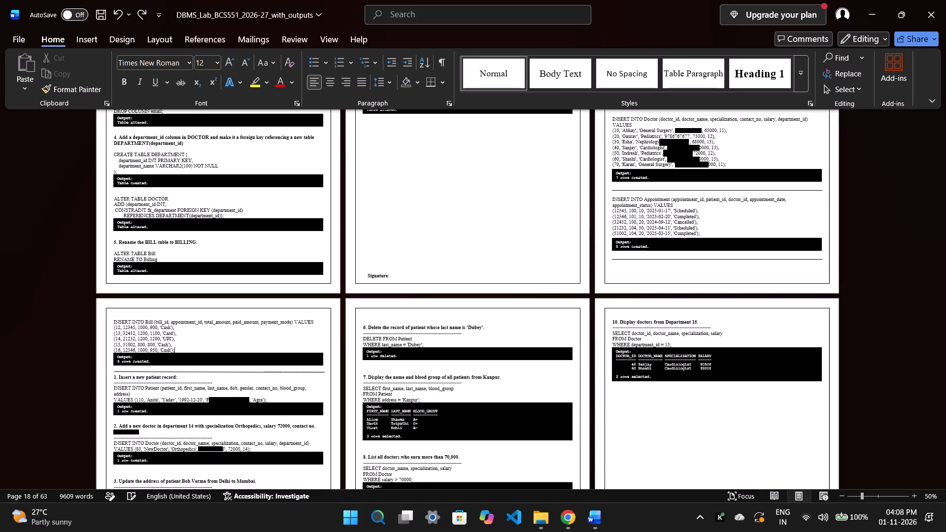
pyautogui.press('Return')
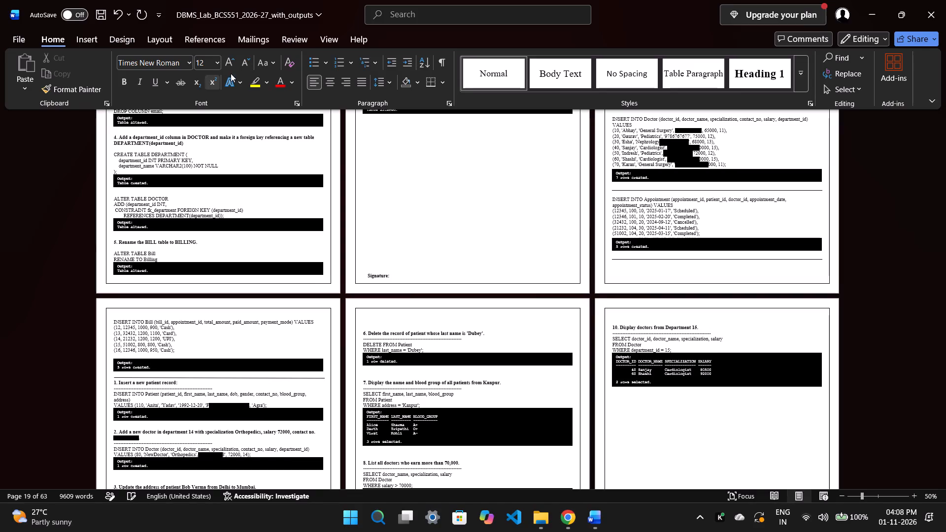
pyautogui.click(200, 62)
pyautogui.press('4')
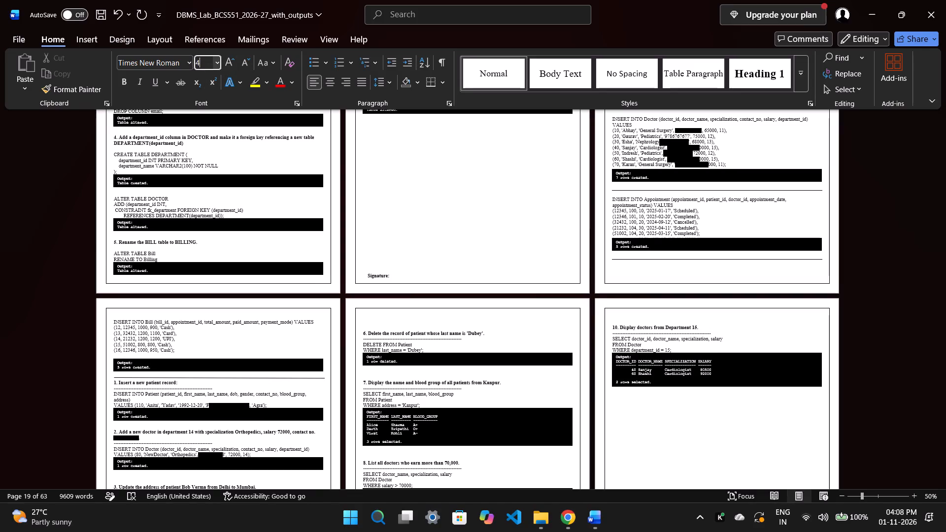
pyautogui.press('Return')
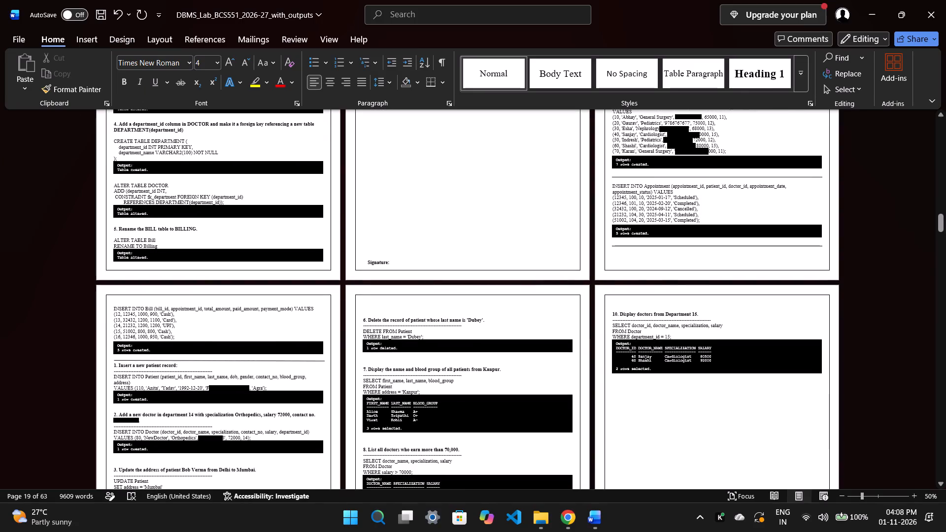
# Insert a line break between question 1's INSERT INTO Patient statement and its output box, and set it to 4 pt.
pyautogui.click(272, 389)
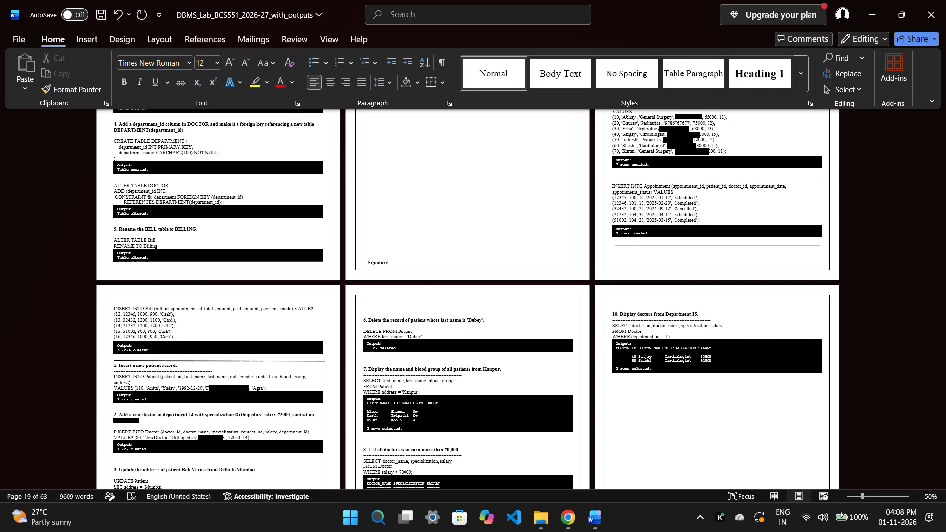
pyautogui.hotkey('shift', 'Return')
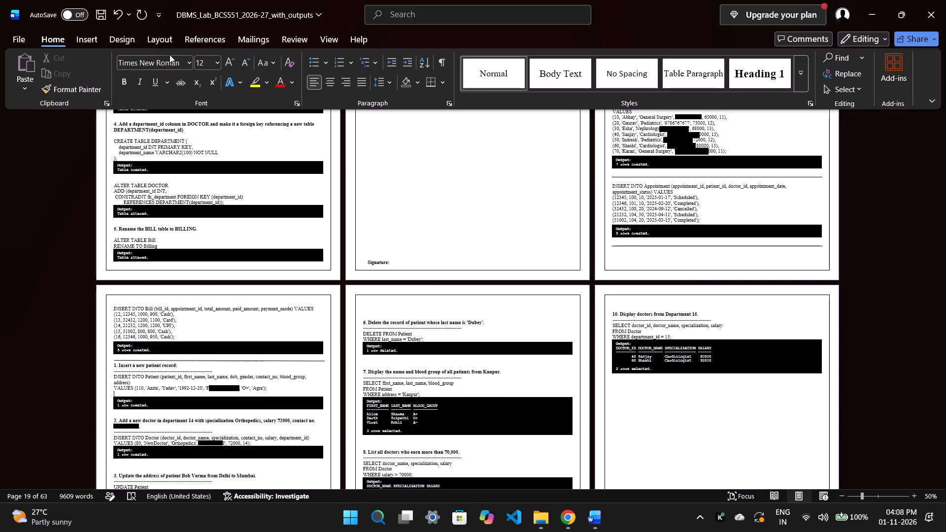
pyautogui.click(196, 62)
pyautogui.press('4')
pyautogui.press('Return')
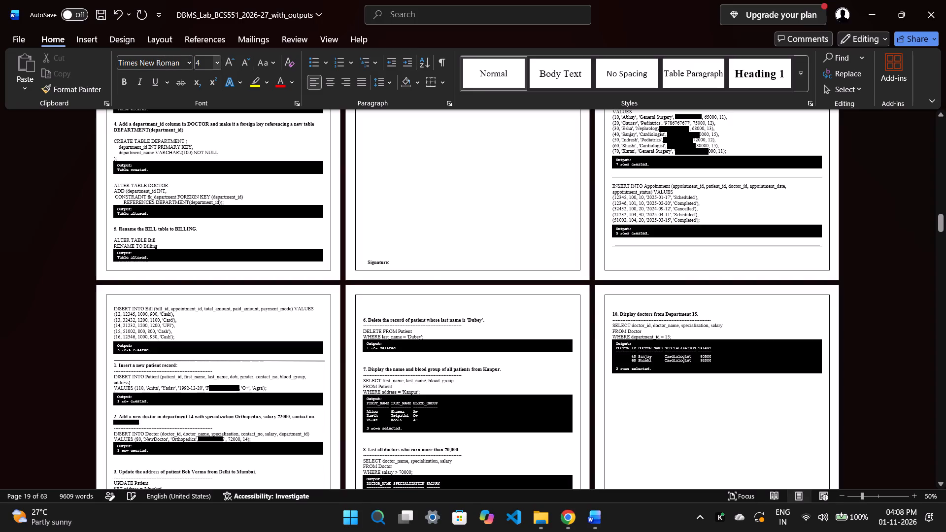
# Insert a blank line between question 2's INSERT INTO Doctor statement and its output box, and set it to 4 pt.
pyautogui.scroll(-1, 149, 367)
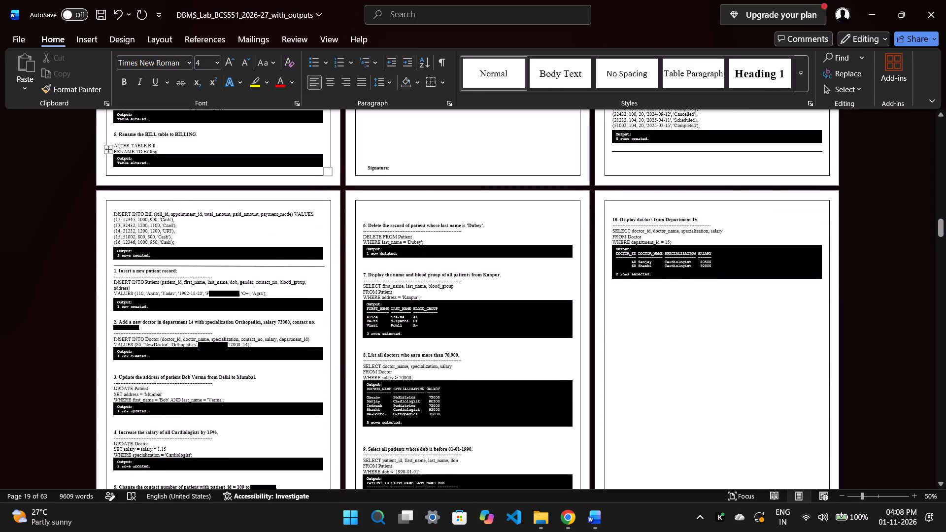
pyautogui.click(268, 349)
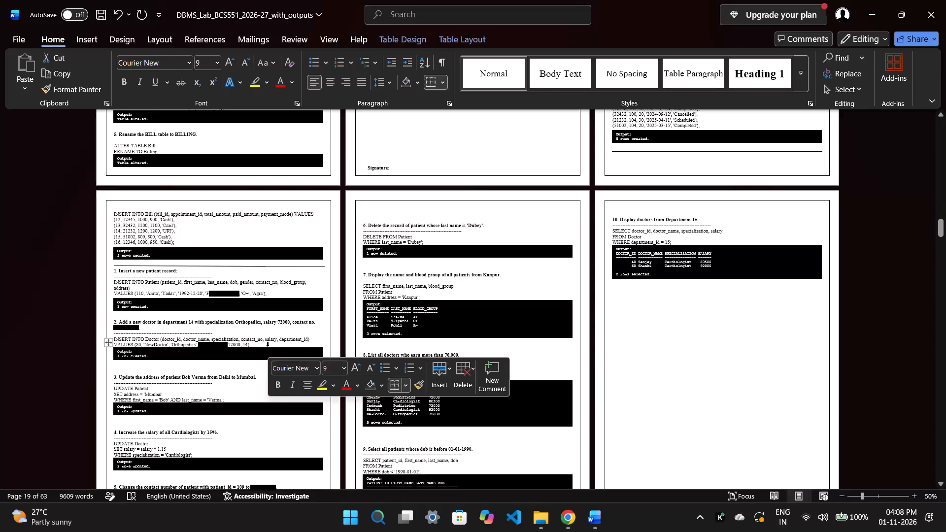
pyautogui.click(267, 344)
pyautogui.press('Return')
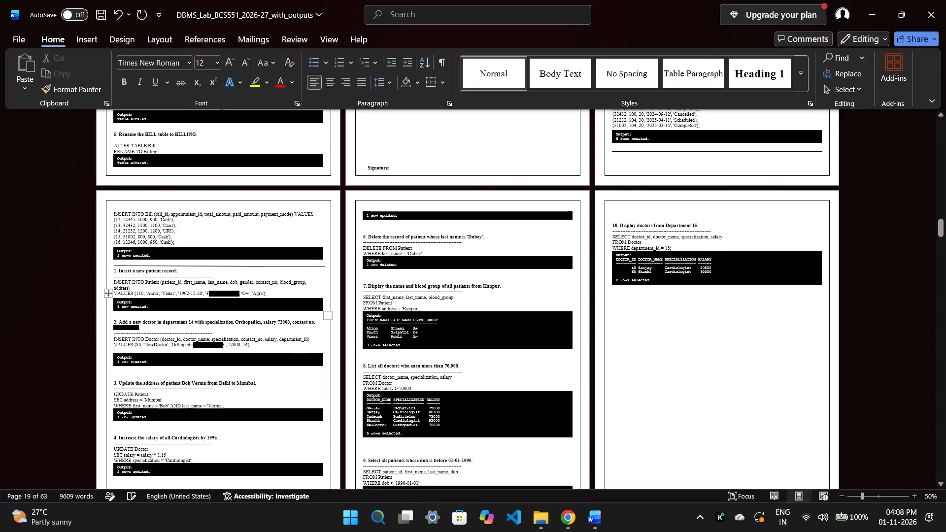
pyautogui.click(203, 69)
pyautogui.click(202, 68)
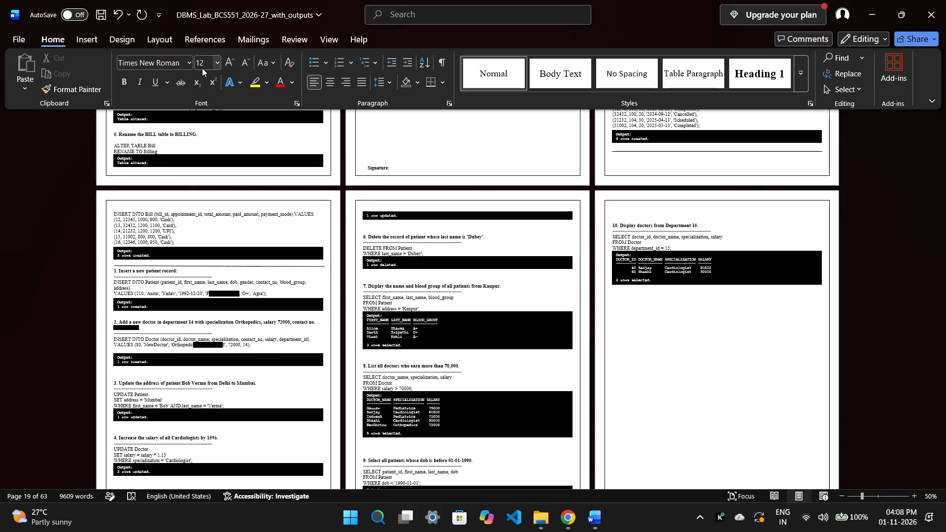
pyautogui.click(201, 65)
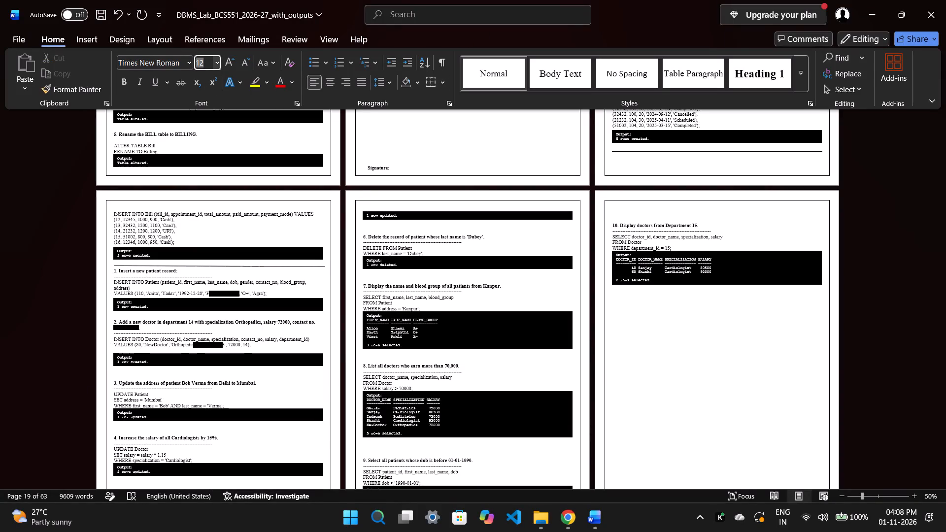
pyautogui.press('4')
pyautogui.press('Return')
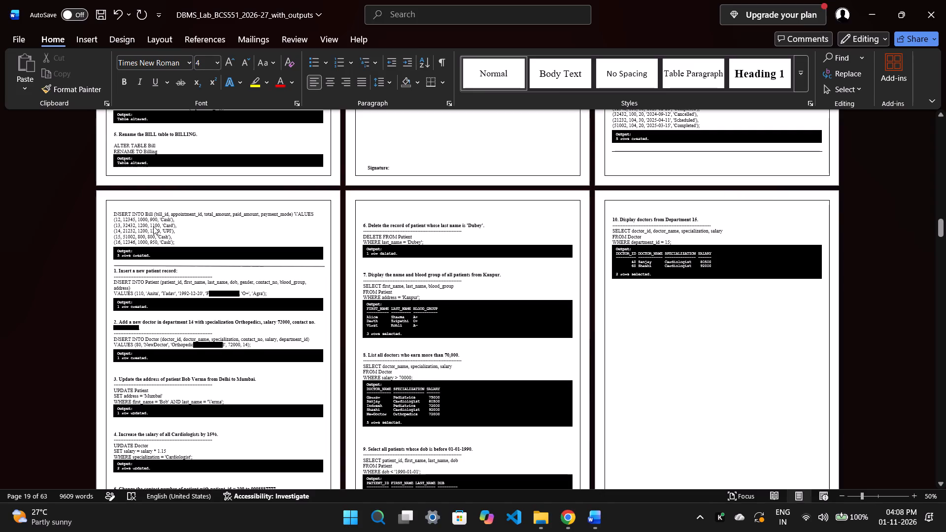
# Delete one blank line between question 2's output box and the question 3 heading, and compare the spacing with question 1's.
pyautogui.click(129, 373)
pyautogui.press('BackSpace')
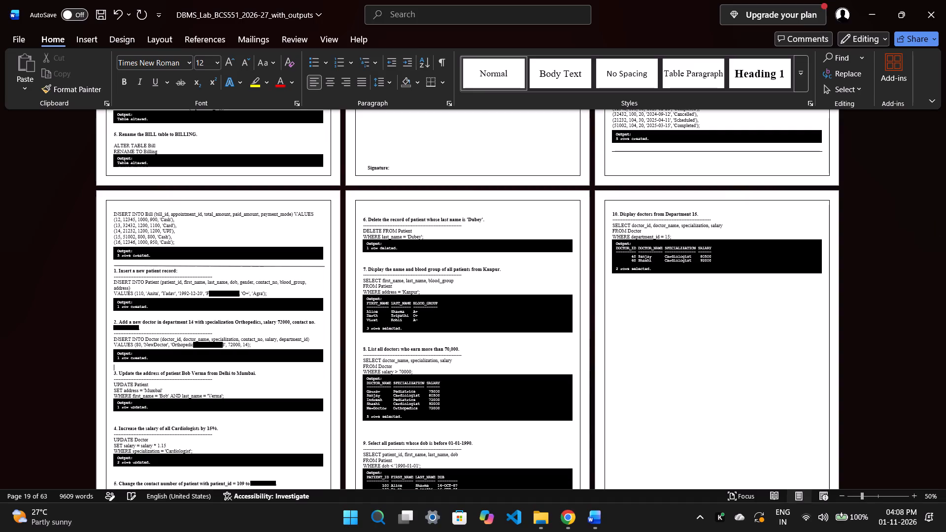
pyautogui.click(131, 312)
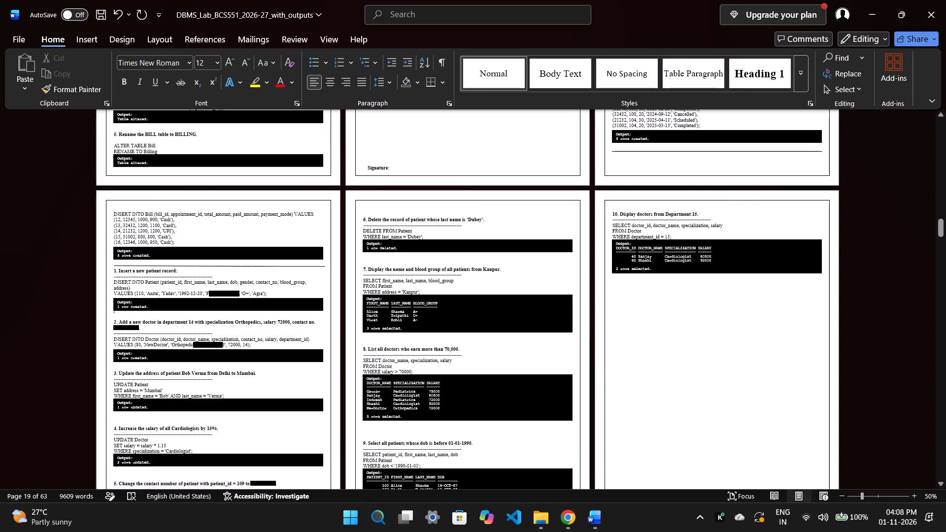
pyautogui.click(121, 318)
pyautogui.click(116, 367)
pyautogui.press('Up')
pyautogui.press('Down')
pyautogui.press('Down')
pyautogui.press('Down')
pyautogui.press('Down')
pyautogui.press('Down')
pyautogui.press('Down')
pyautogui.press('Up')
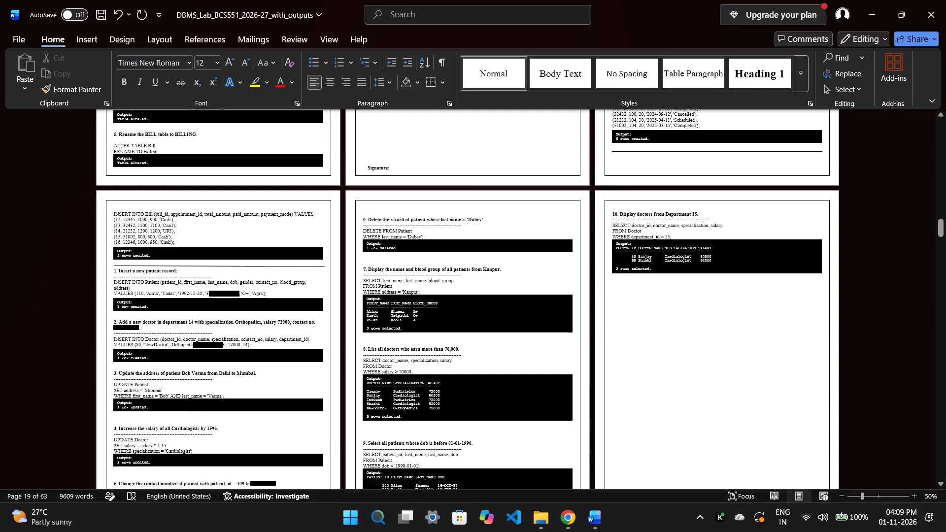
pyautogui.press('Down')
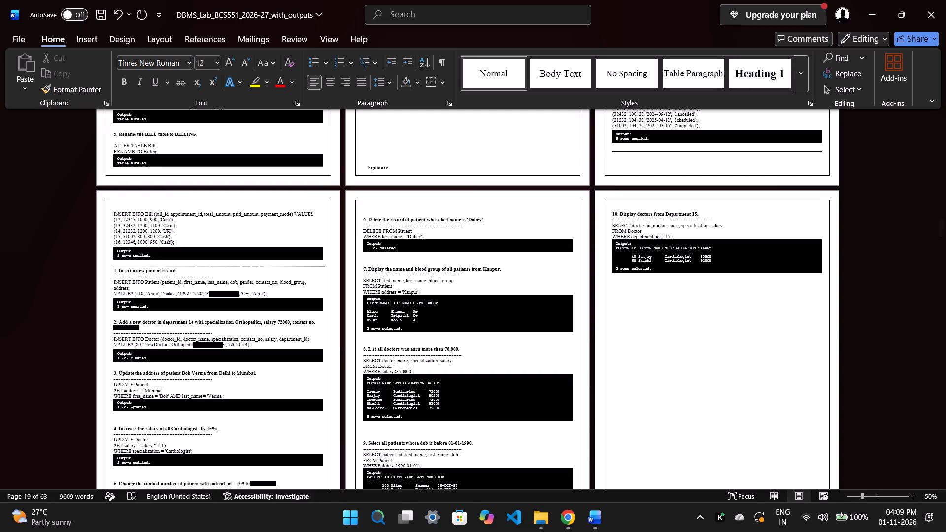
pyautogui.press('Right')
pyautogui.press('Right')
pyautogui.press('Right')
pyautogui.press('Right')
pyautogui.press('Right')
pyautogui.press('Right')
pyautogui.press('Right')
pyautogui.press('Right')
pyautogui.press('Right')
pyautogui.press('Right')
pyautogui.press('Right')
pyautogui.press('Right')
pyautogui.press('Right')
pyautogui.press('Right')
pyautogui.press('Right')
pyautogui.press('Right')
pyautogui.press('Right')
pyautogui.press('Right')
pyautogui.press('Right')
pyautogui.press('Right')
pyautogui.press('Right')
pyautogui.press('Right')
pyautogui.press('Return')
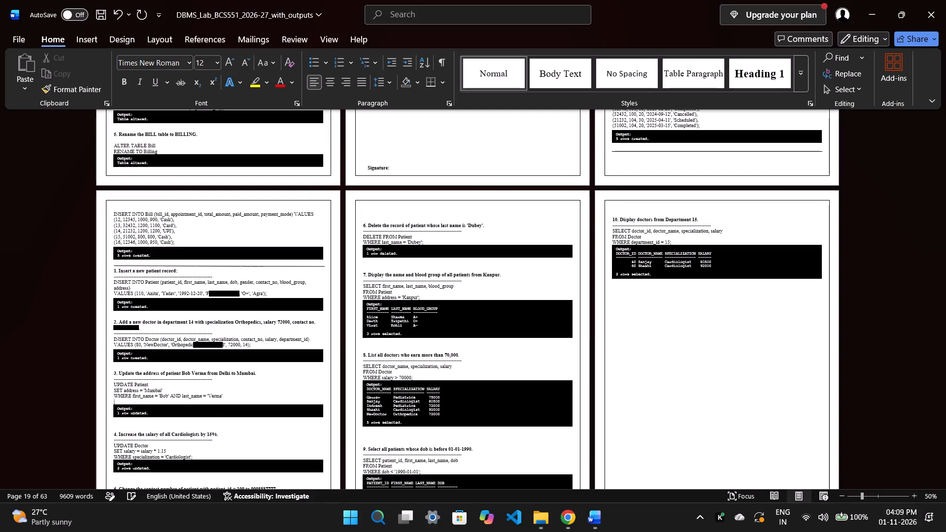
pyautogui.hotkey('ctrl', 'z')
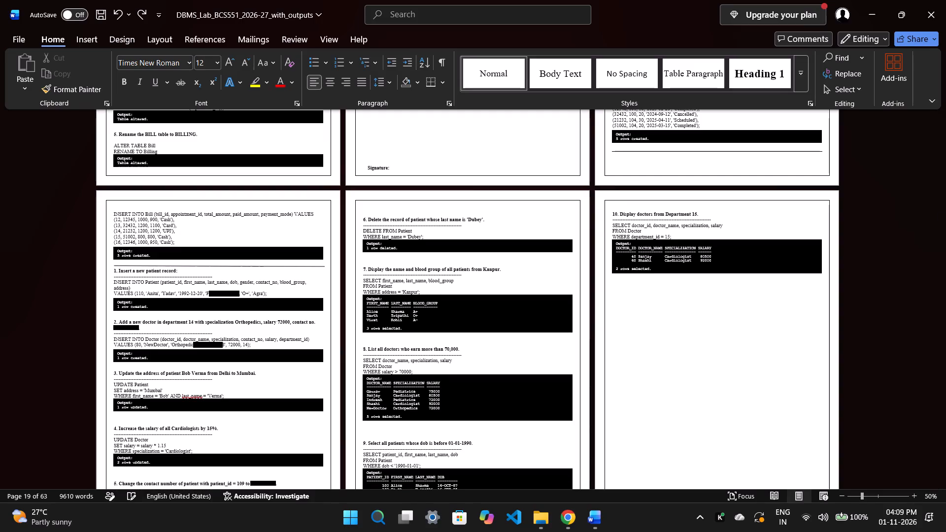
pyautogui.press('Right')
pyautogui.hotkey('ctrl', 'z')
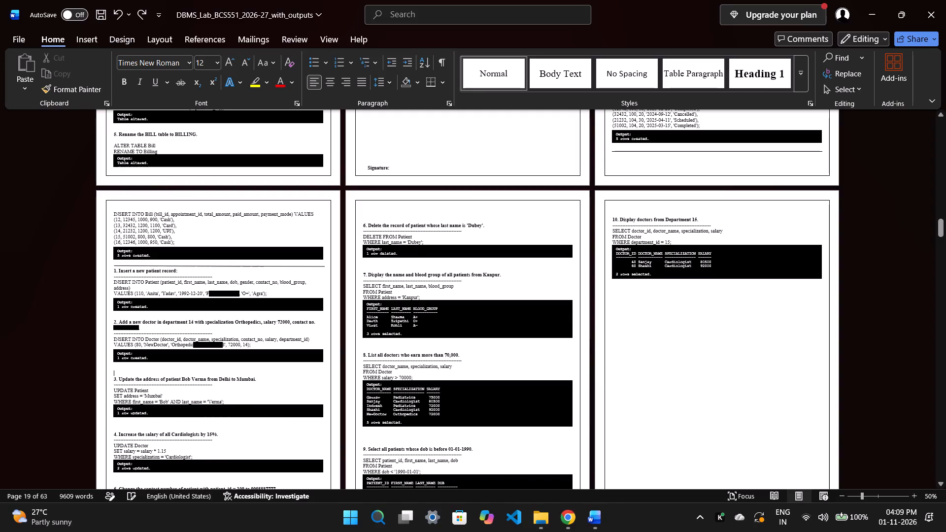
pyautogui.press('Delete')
# Insert a blank line between question 3's UPDATE Patient statement and its output box, and set it to 4 pt.
pyautogui.click(231, 397)
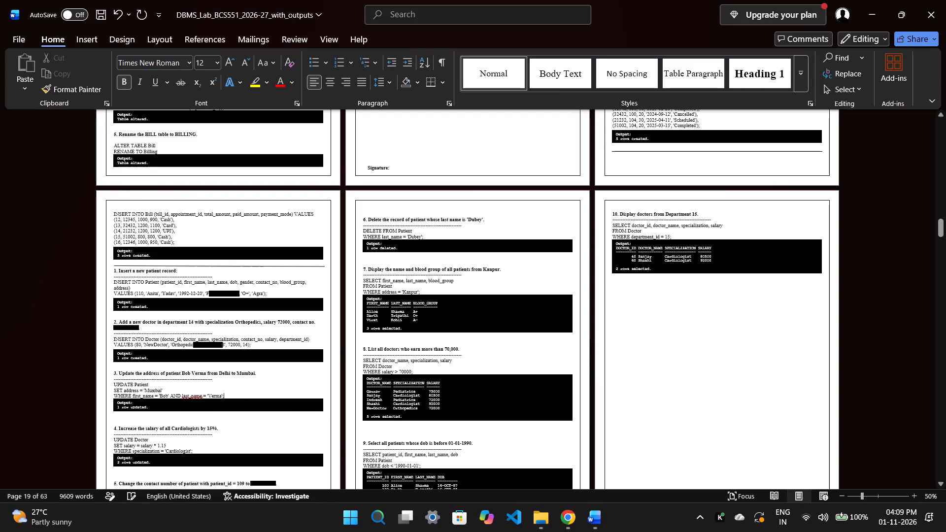
pyautogui.press('Return')
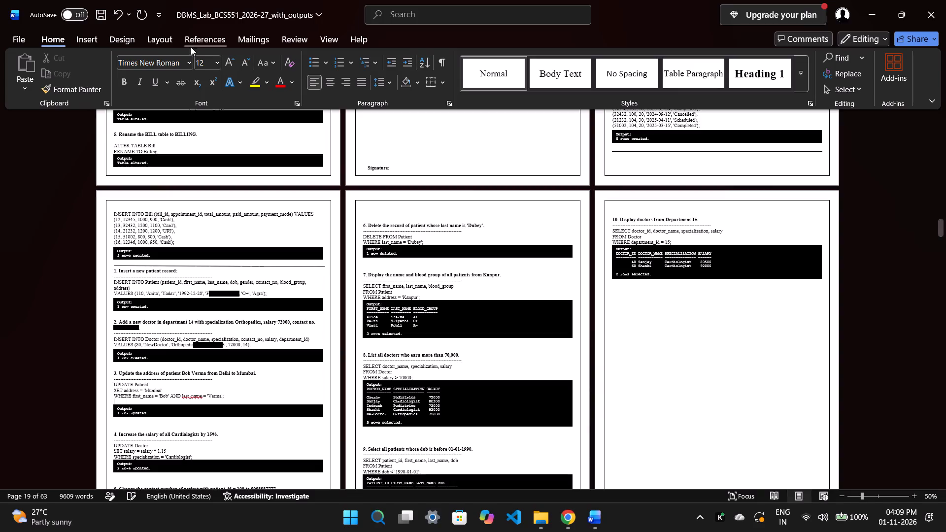
pyautogui.click(198, 63)
pyautogui.press('4')
pyautogui.press('Return')
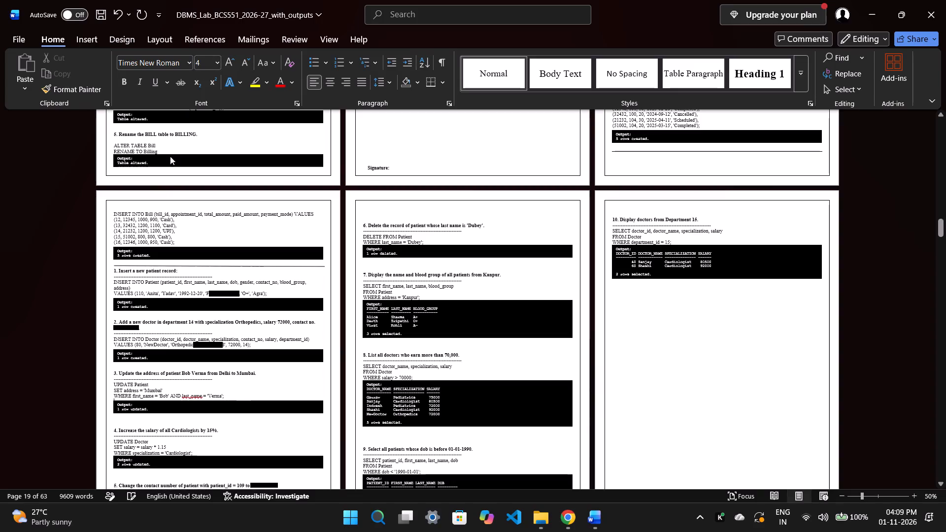
# Delete one blank line between question 3's output box and the question 4 heading.
pyautogui.click(122, 421)
pyautogui.press('BackSpace')
# Insert a line break between question 4's UPDATE Doctor statement and its output box, and set it to 4 pt.
pyautogui.scroll(-1, 122, 421)
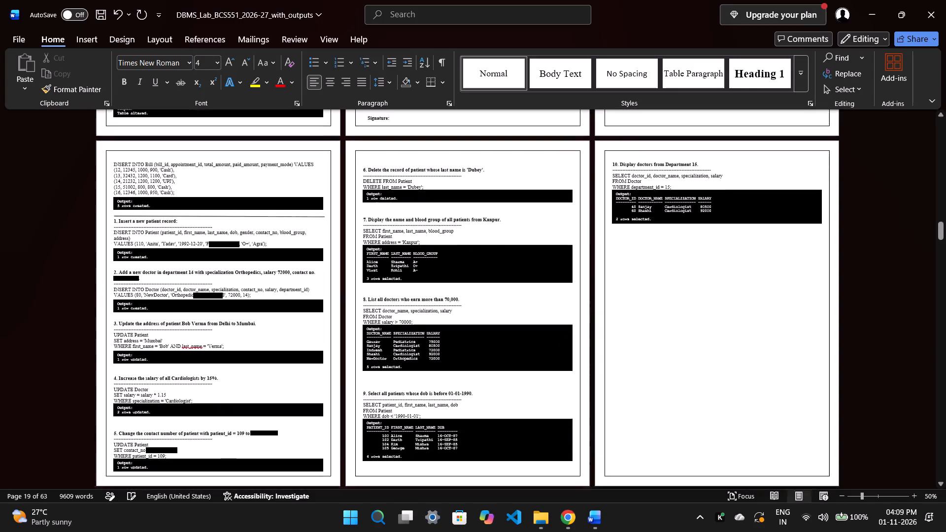
pyautogui.scroll(-1, 122, 421)
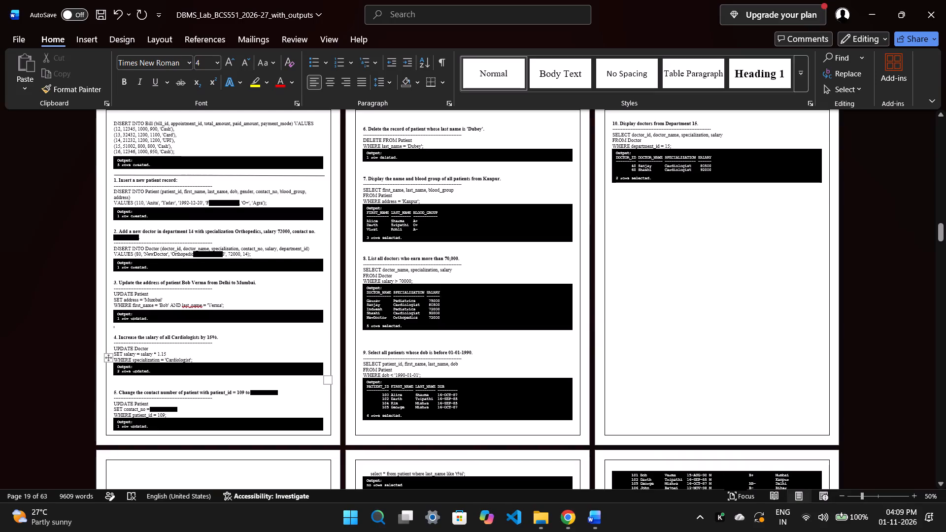
pyautogui.click(199, 358)
pyautogui.hotkey('shift', 'Return')
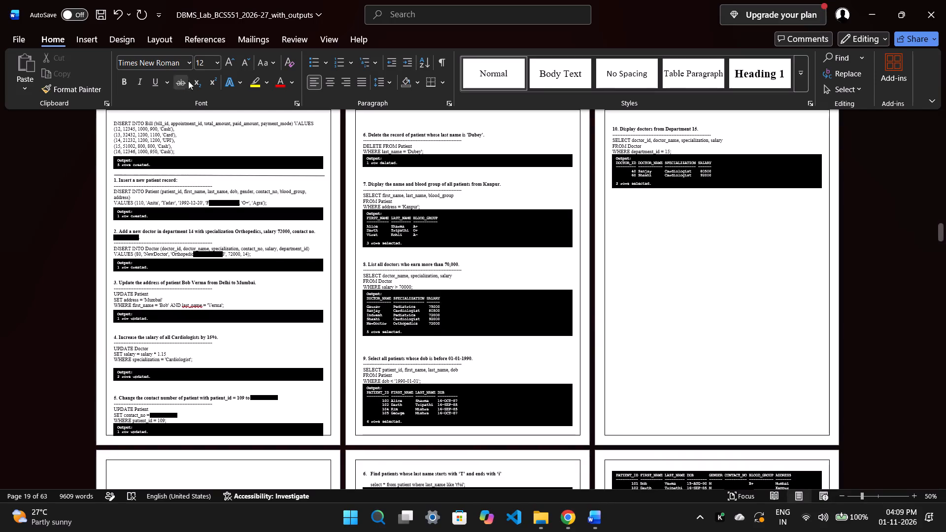
pyautogui.click(201, 64)
pyautogui.press('4')
pyautogui.press('Return')
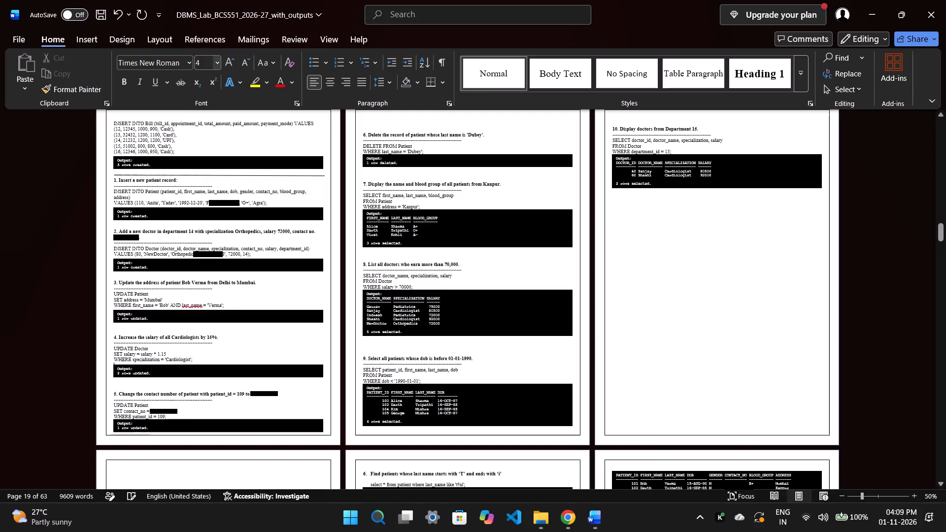
# Delete one blank line between question 4's output box and the question 5 heading.
pyautogui.scroll(-1, 144, 387)
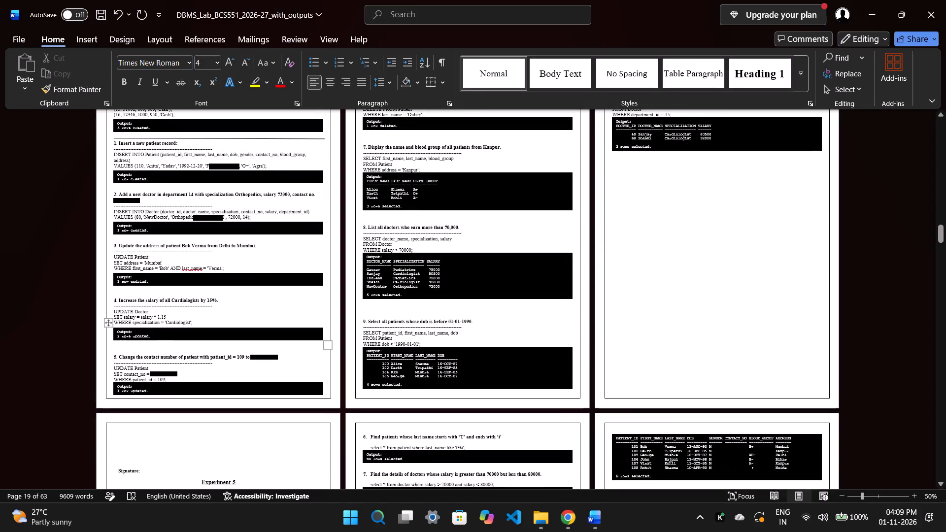
pyautogui.click(135, 350)
pyautogui.press('BackSpace')
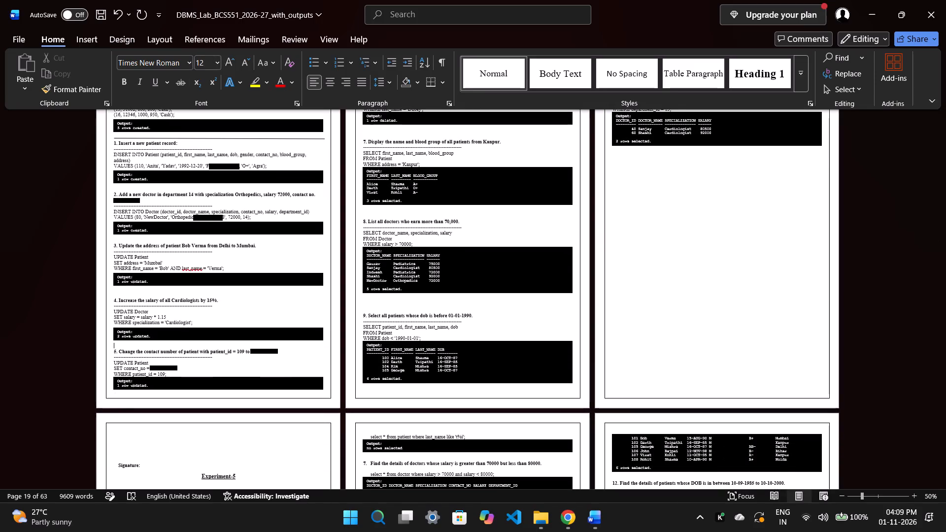
# Insert a line break between question 5's UPDATE Patient statement and its output box, and set it to 4 pt.
pyautogui.click(176, 373)
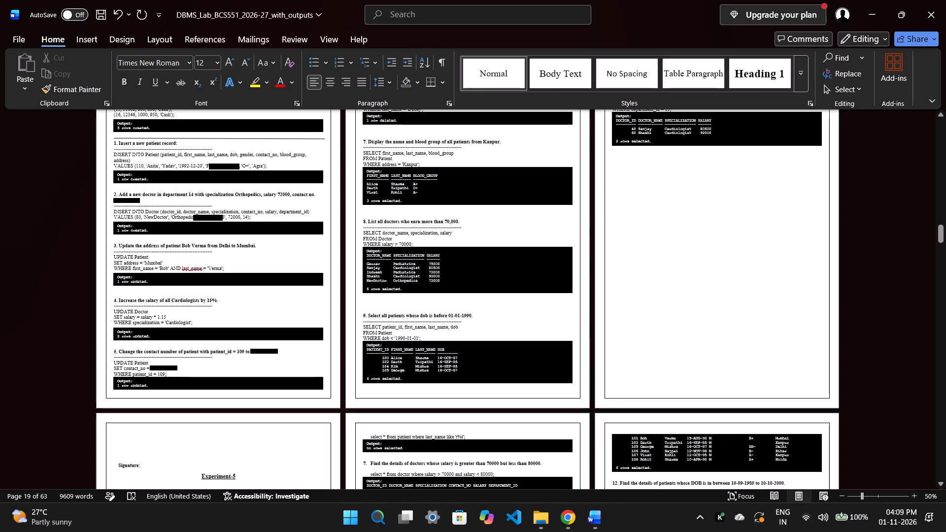
pyautogui.hotkey('shift', 'Return')
pyautogui.click(199, 60)
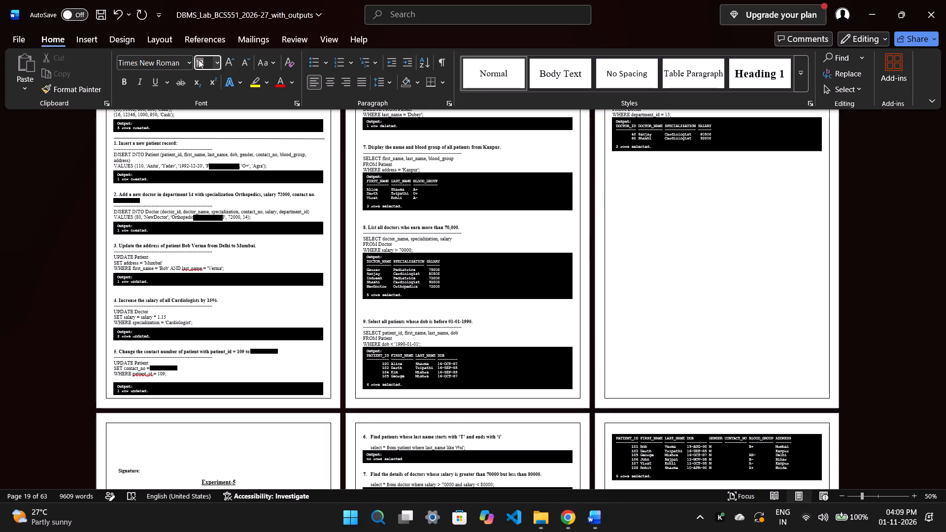
pyautogui.press('4')
pyautogui.press('Return')
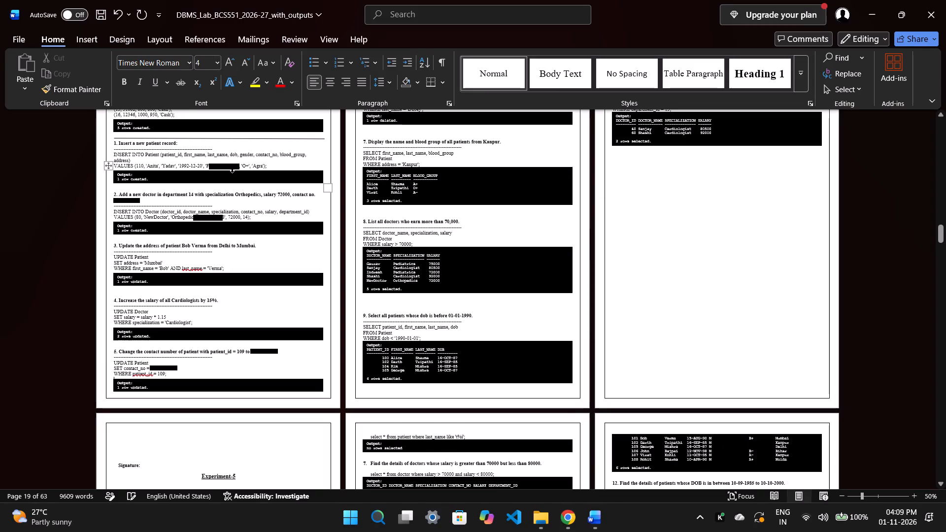
# Delete one blank line between question 5's output box and the question 6 heading.
pyautogui.scroll(1, 282, 341)
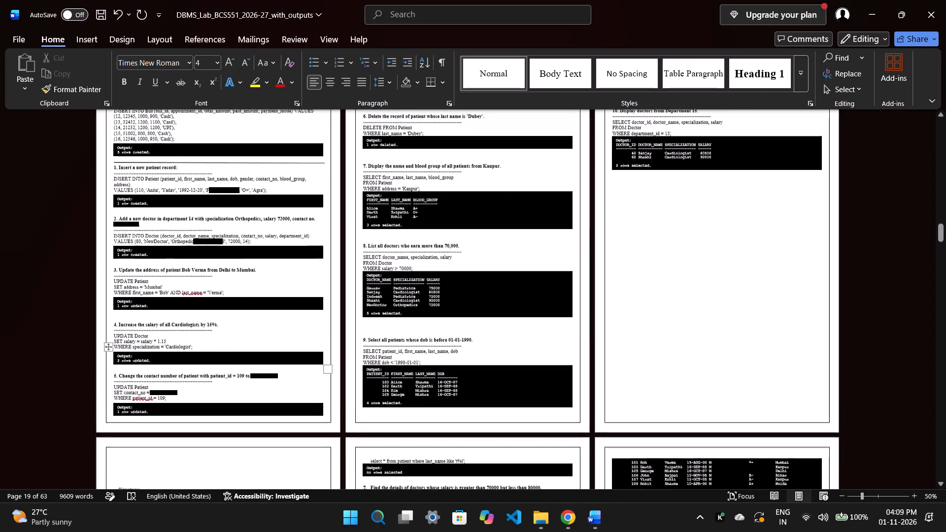
pyautogui.scroll(1, 282, 341)
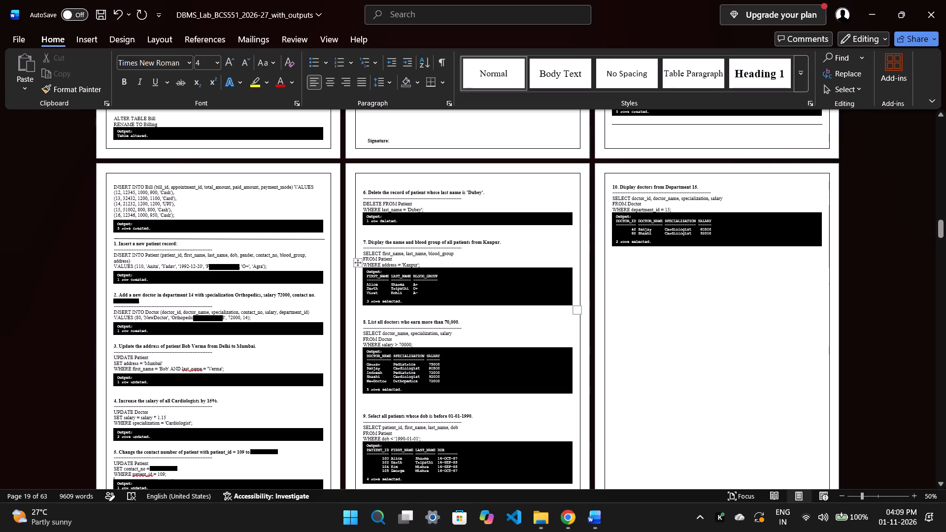
pyautogui.click(383, 186)
pyautogui.press('BackSpace')
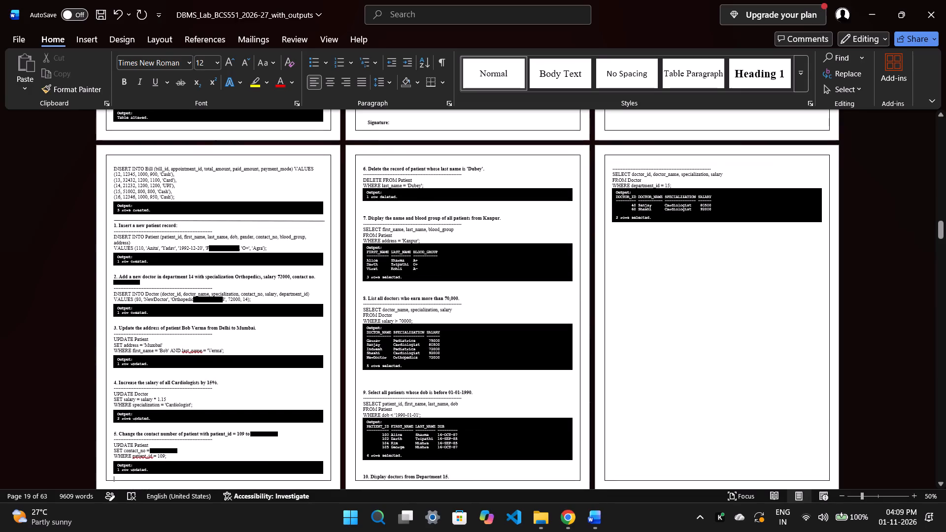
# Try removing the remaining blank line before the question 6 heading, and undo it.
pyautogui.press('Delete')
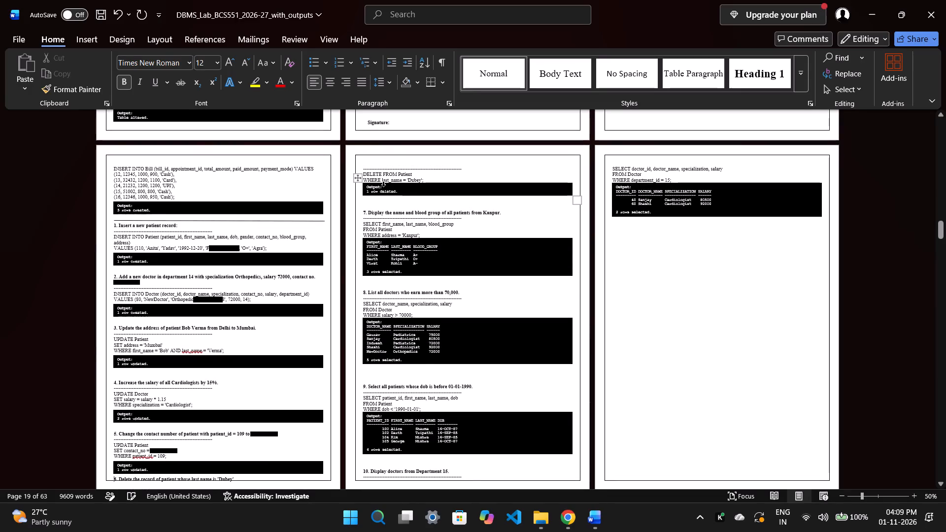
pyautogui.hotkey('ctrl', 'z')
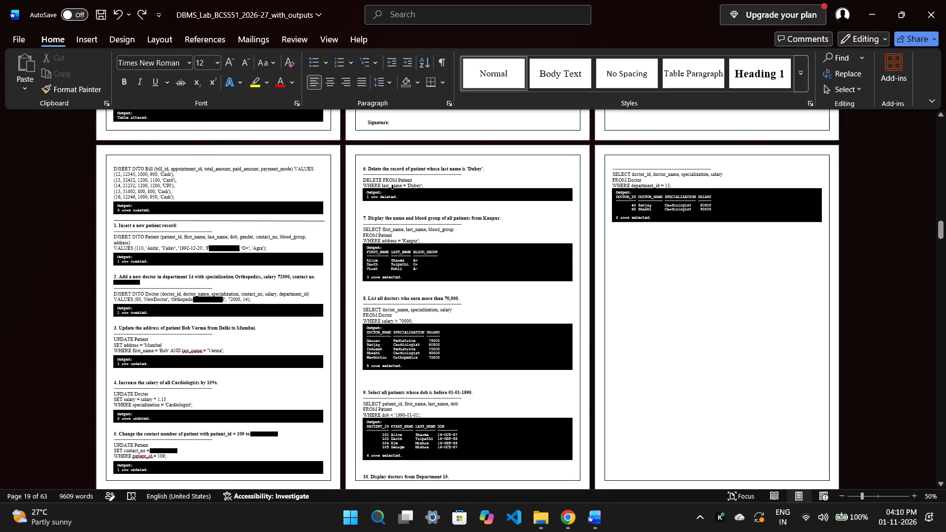
# Insert a line break between question 6's DELETE FROM Patient statement and its output box, and set it to 4 pt.
pyautogui.click(433, 186)
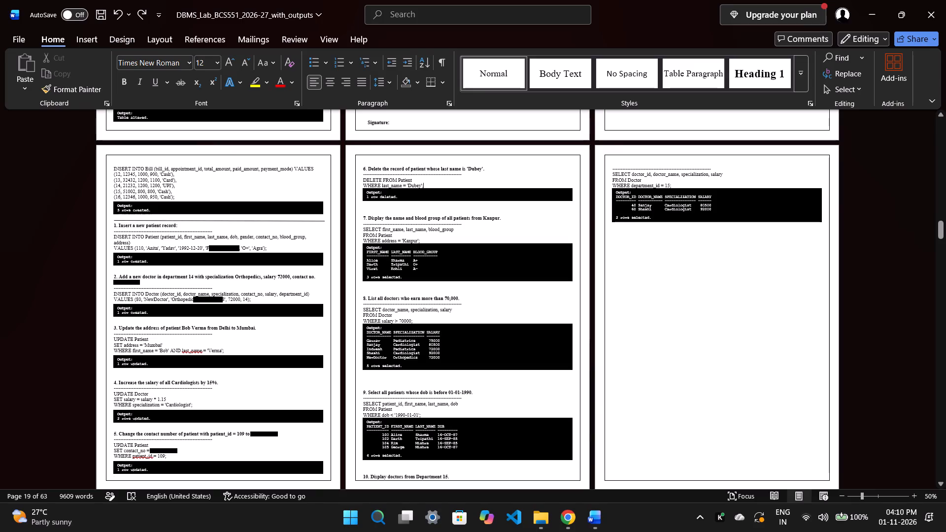
pyautogui.hotkey('shift', 'Return')
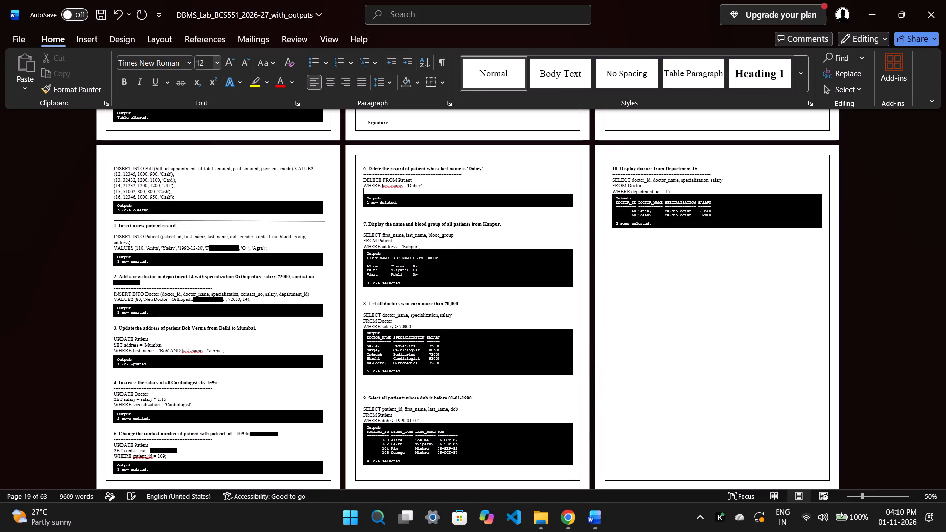
pyautogui.click(203, 62)
pyautogui.press('4')
pyautogui.press('Return')
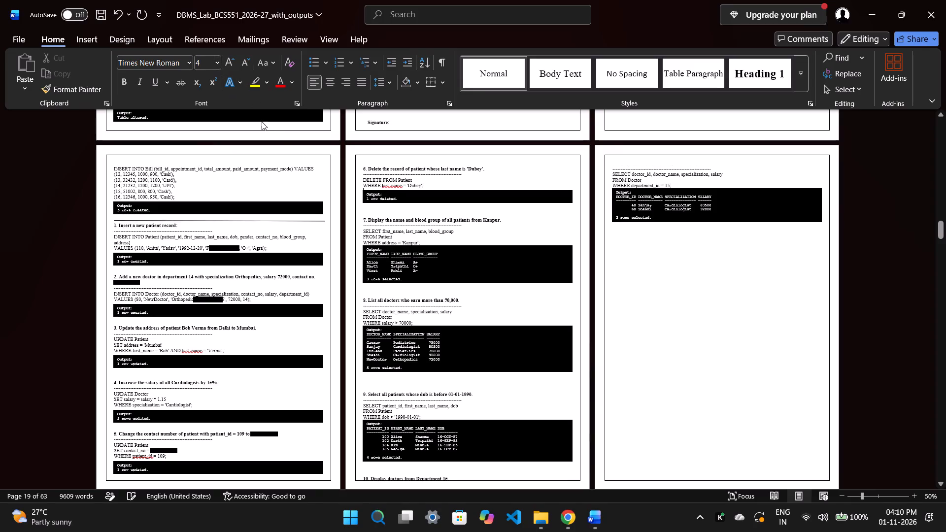
# Delete one blank line between question 6's output box and the question 7 heading.
pyautogui.click(377, 213)
pyautogui.press('Up')
pyautogui.press('Up')
pyautogui.press('Down')
pyautogui.press('Down')
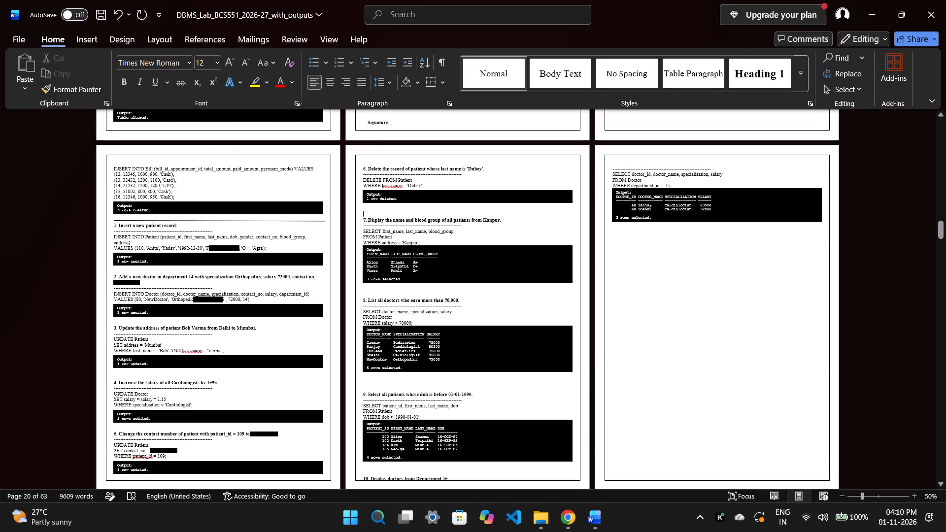
pyautogui.press('BackSpace')
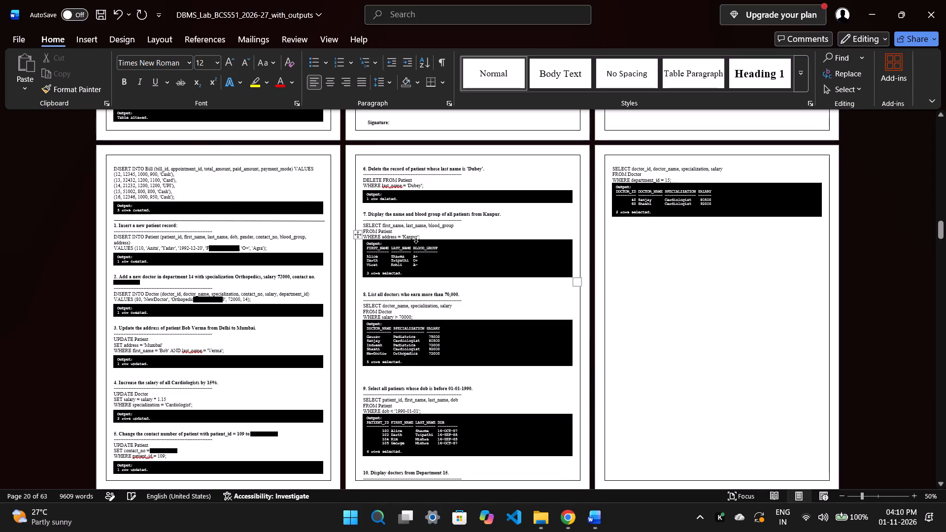
# Insert a blank line between question 7's SELECT statement and its output box, and set it to 4 pt.
pyautogui.click(438, 235)
pyautogui.press('Return')
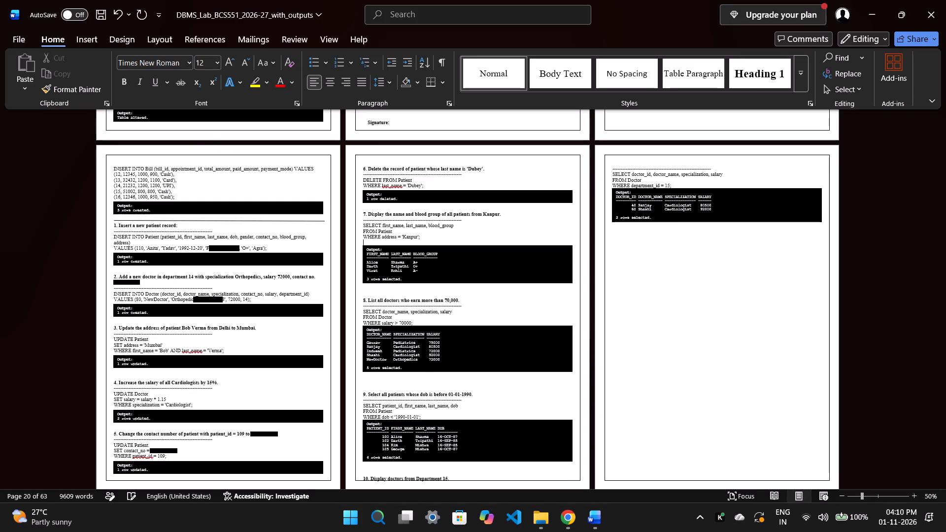
pyautogui.click(199, 65)
pyautogui.press('4')
pyautogui.press('Return')
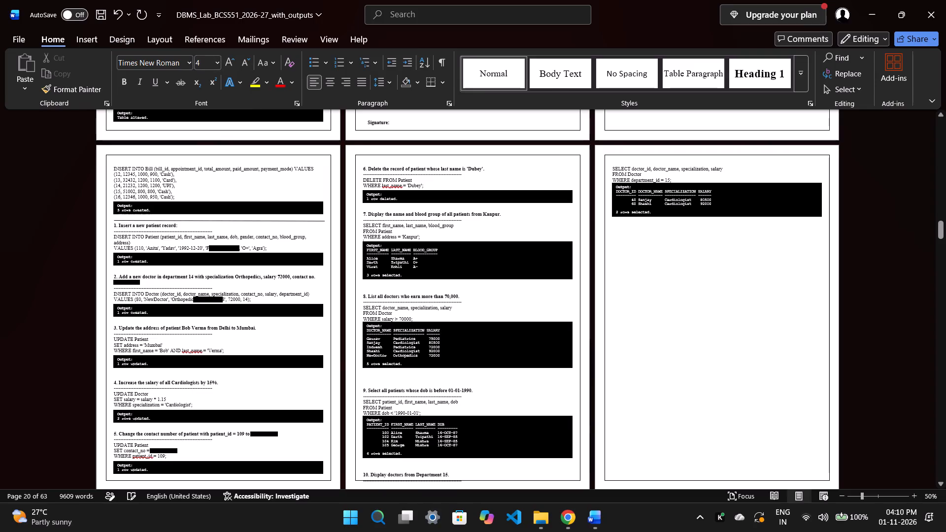
# Delete one blank line between question 7's output box and the question 8 heading.
pyautogui.scroll(-1, 404, 285)
pyautogui.click(387, 268)
pyautogui.press('BackSpace')
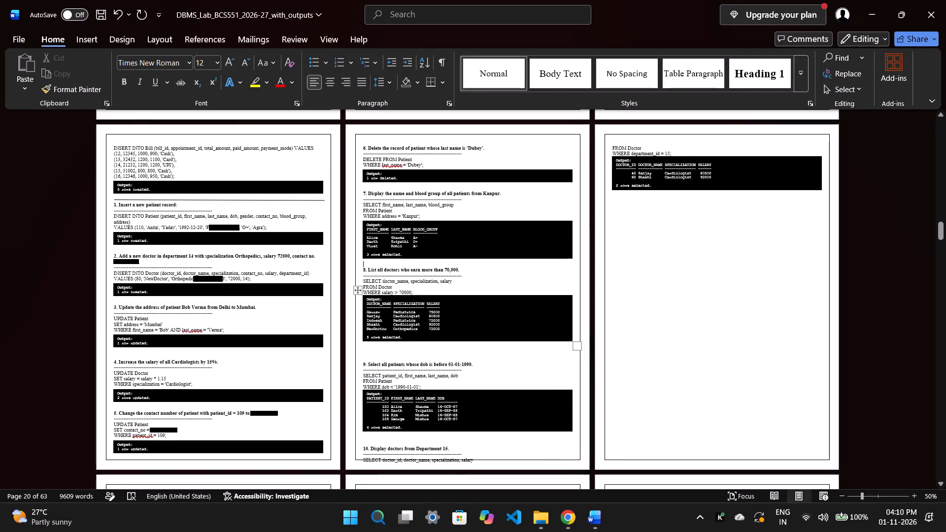
# Insert a blank line between question 8's SELECT statement and its output box, and set it to 4 pt.
pyautogui.click(418, 293)
pyautogui.press('Return')
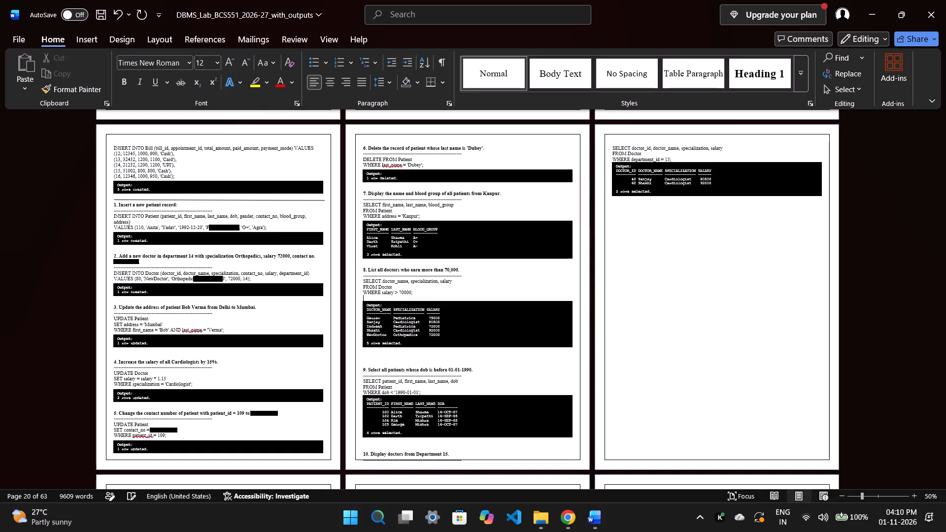
pyautogui.click(203, 64)
pyautogui.press('4')
pyautogui.press('Return')
# Delete two blank lines between question 8's output box and the question 9 heading.
pyautogui.click(382, 358)
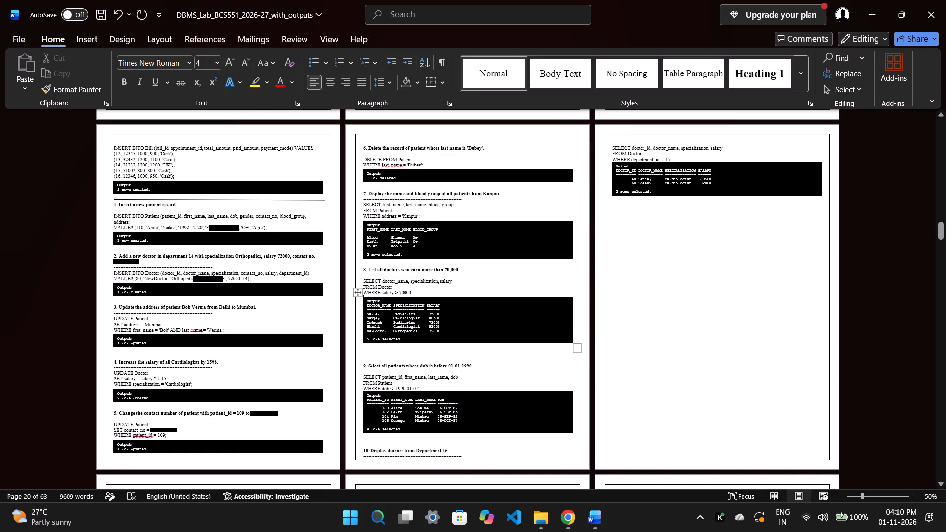
pyautogui.press('BackSpace')
pyautogui.press('BackSpace')
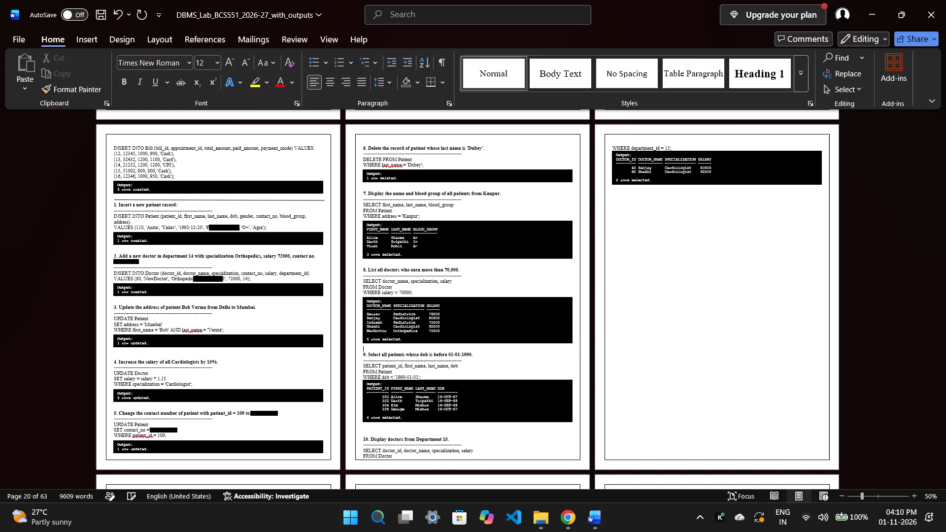
# Insert a line break between question 9's SELECT statement and its output box, and set it to 4 pt.
pyautogui.press('Up')
pyautogui.press('Down')
pyautogui.press('Down')
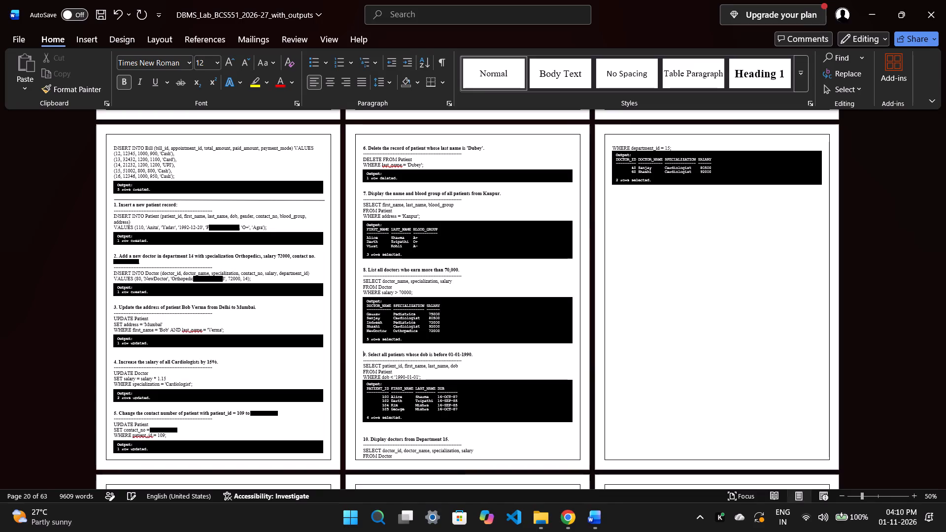
pyautogui.press('Down')
pyautogui.press('Down')
pyautogui.press('Right')
pyautogui.press('Right')
pyautogui.press('Right')
pyautogui.press('Right')
pyautogui.press('Right')
pyautogui.press('Right')
pyautogui.press('Right')
pyautogui.press('Down')
pyautogui.press('Up')
pyautogui.press('Down')
pyautogui.press('Right')
pyautogui.press('Right')
pyautogui.press('Right')
pyautogui.press('Right')
pyautogui.press('Right')
pyautogui.press('Right')
pyautogui.press('Down')
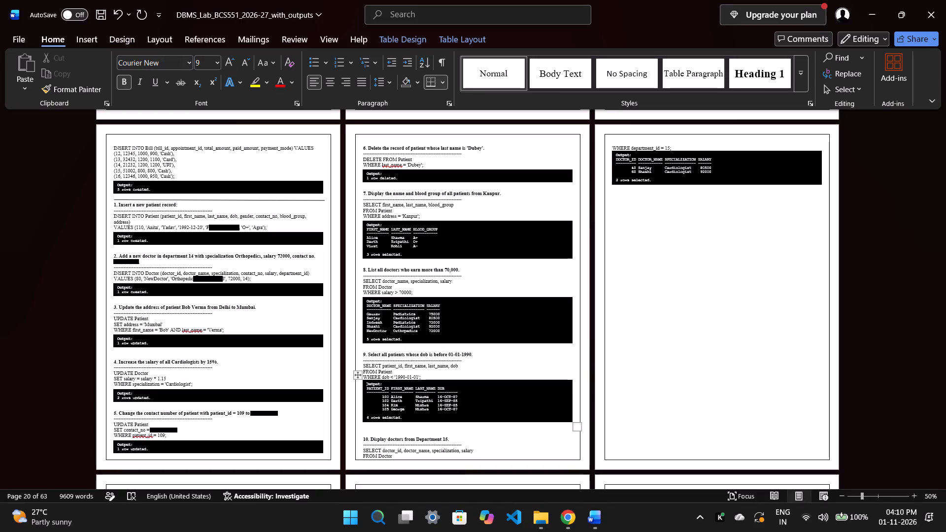
pyautogui.press('Up')
pyautogui.click(447, 377)
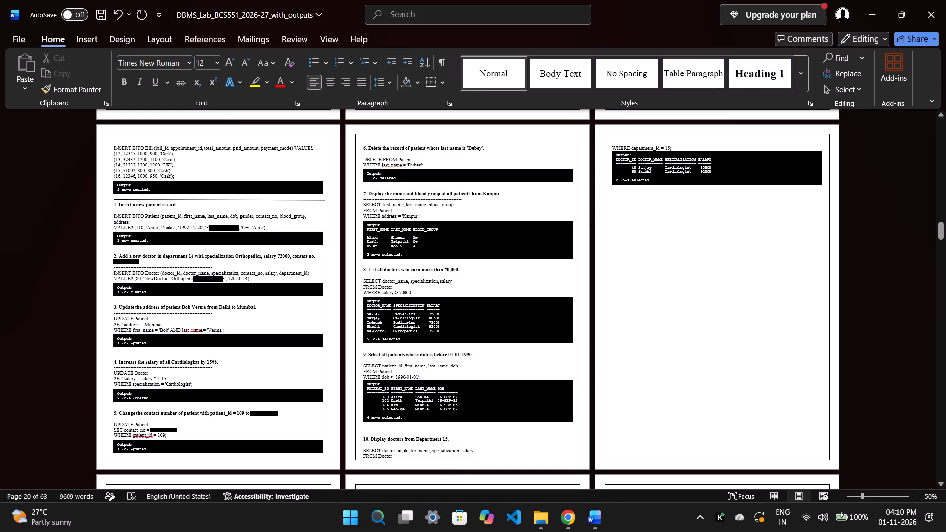
pyautogui.hotkey('shift', 'Return')
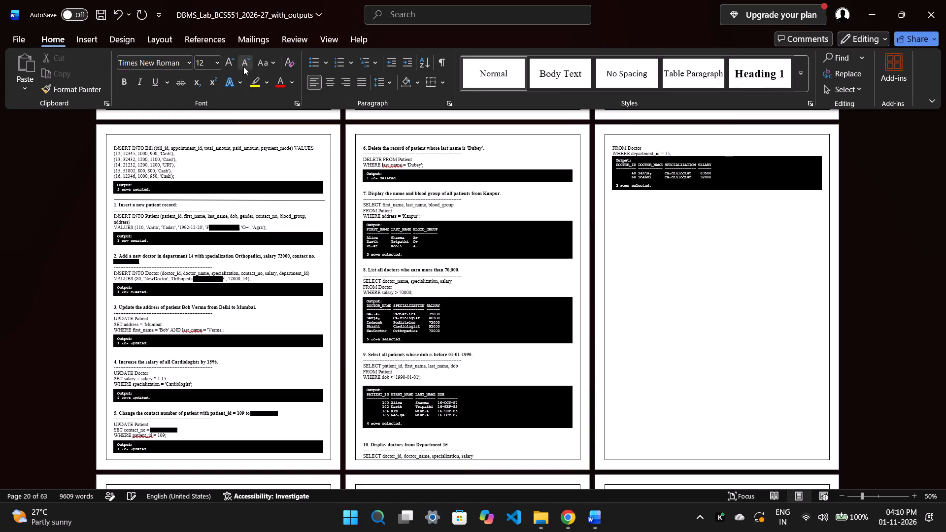
pyautogui.click(202, 61)
pyautogui.press('4')
pyautogui.press('Return')
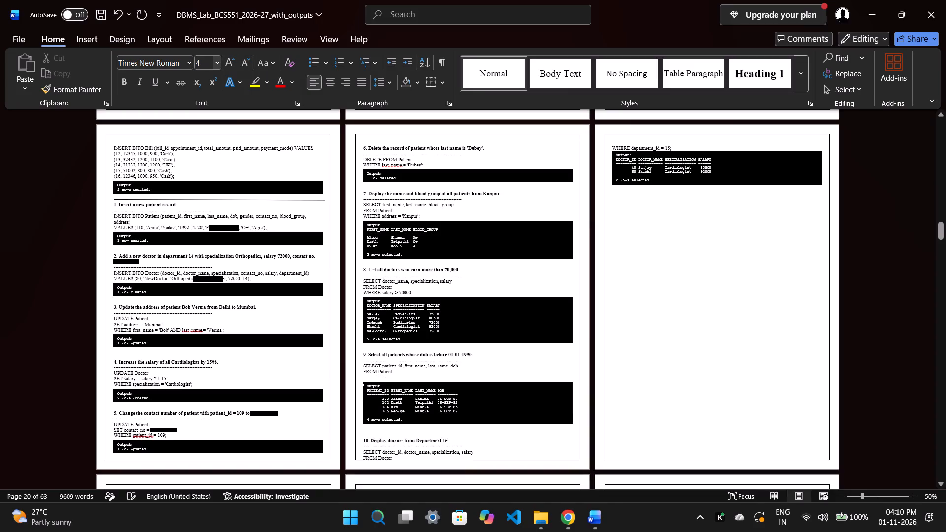
# Delete one blank line between question 9's output box and the question 10 heading.
pyautogui.click(372, 432)
pyautogui.press('BackSpace')
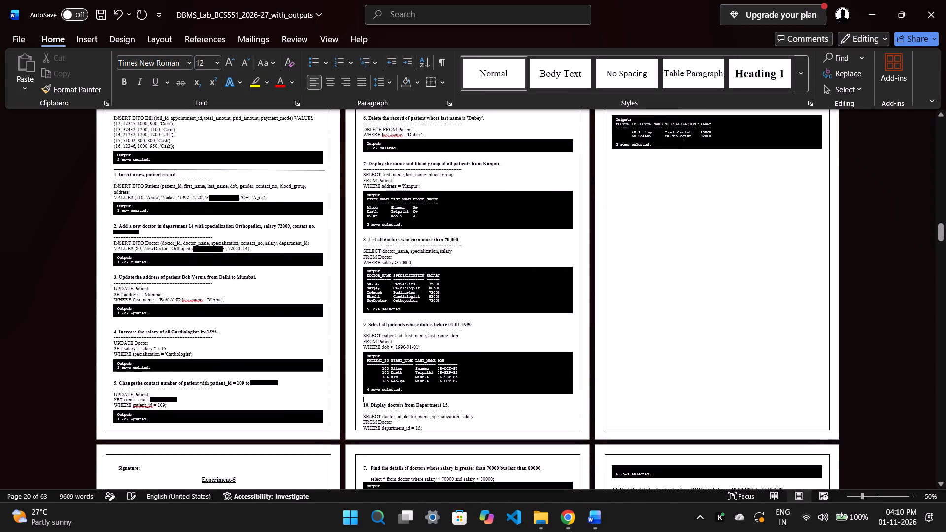
# Insert five blank lines above the question 10 heading to push the whole question onto the following page.
pyautogui.scroll(-1, 372, 432)
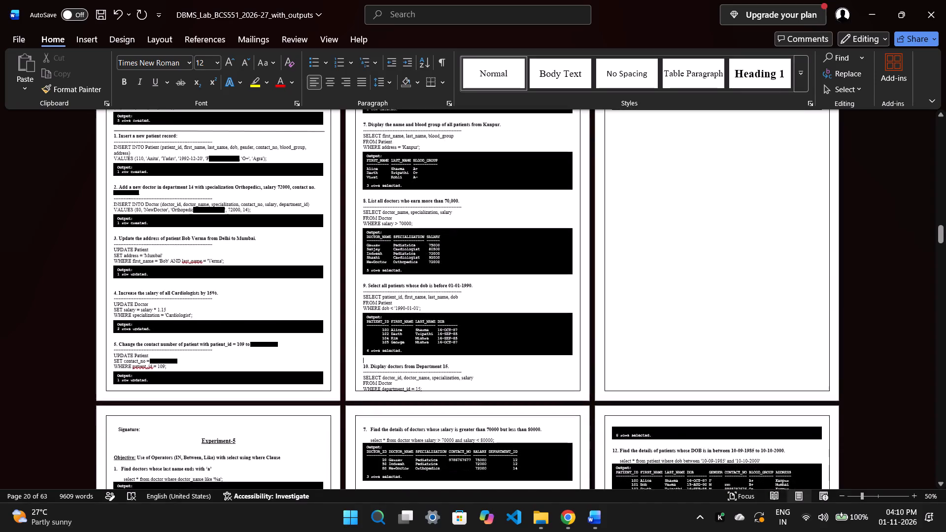
pyautogui.scroll(-1, 372, 432)
pyautogui.press('Return')
pyautogui.press('Return')
pyautogui.press('Return')
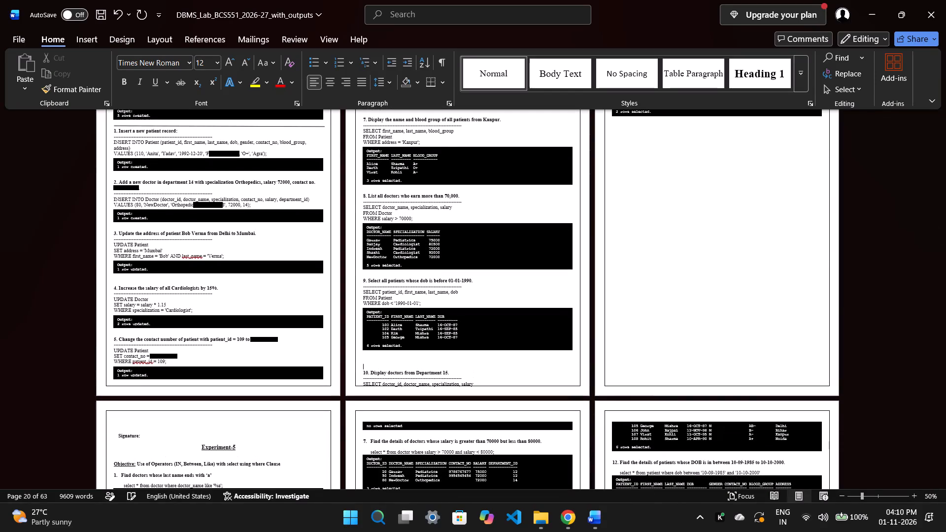
pyautogui.press('Return')
pyautogui.press('Return')
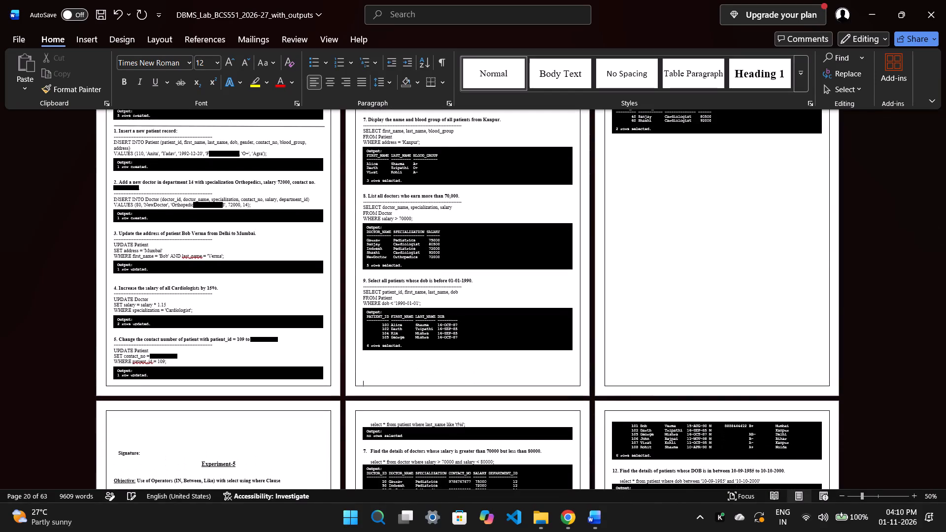
# Delete seven blank lines above Experiment 4's Signature line to bring it back to the bottom of question 10's page.
pyautogui.click(648, 365)
pyautogui.press('Delete')
pyautogui.press('Delete')
pyautogui.press('Delete')
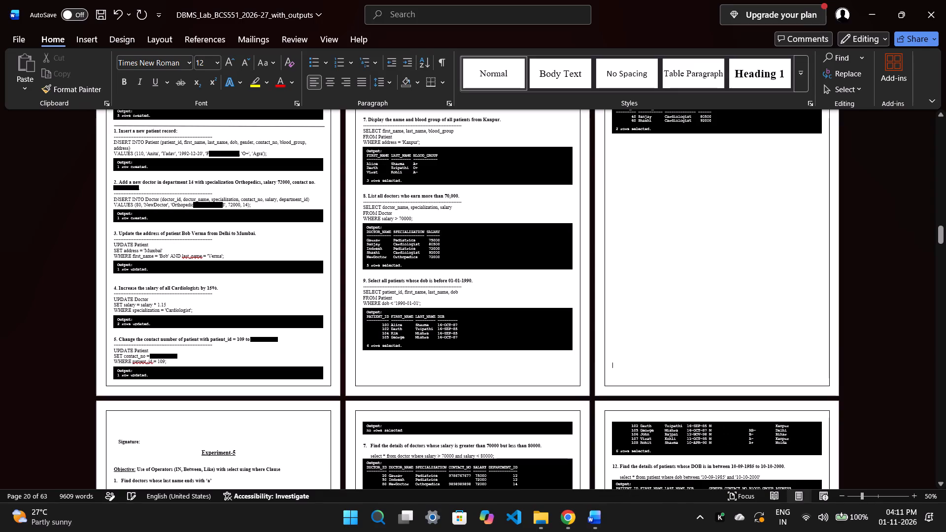
pyautogui.press('Delete')
pyautogui.press('Delete')
pyautogui.press('Delete')
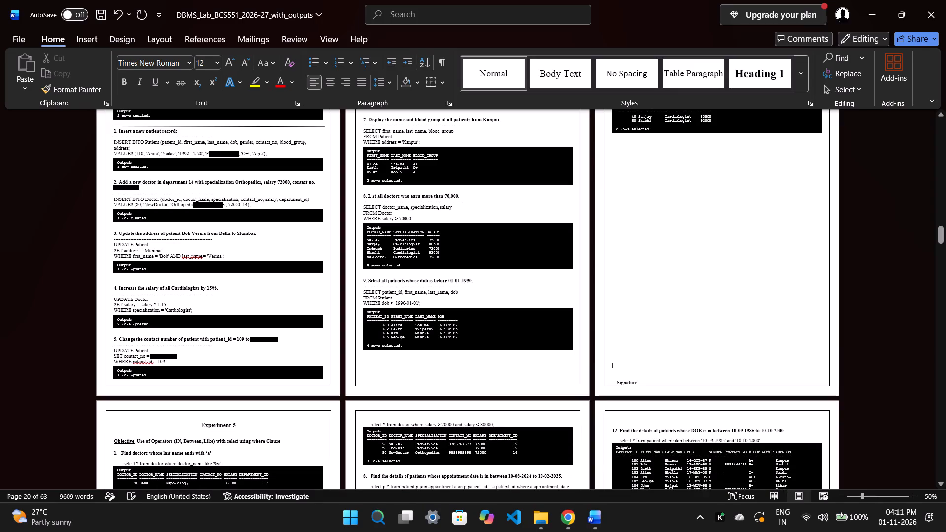
pyautogui.press('Delete')
# Insert a line break between question 10's SELECT statement and its output box, and set it to 4 pt.
pyautogui.scroll(1, 587, 321)
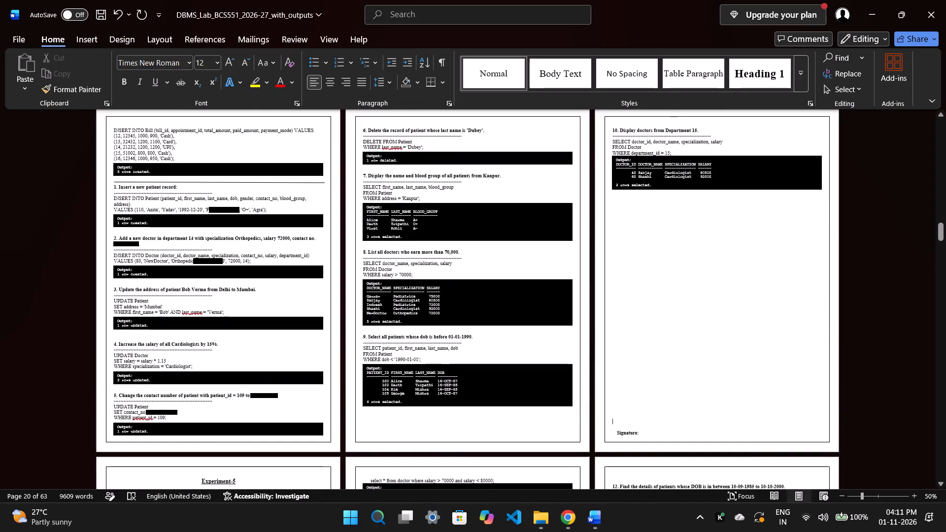
pyautogui.click(678, 152)
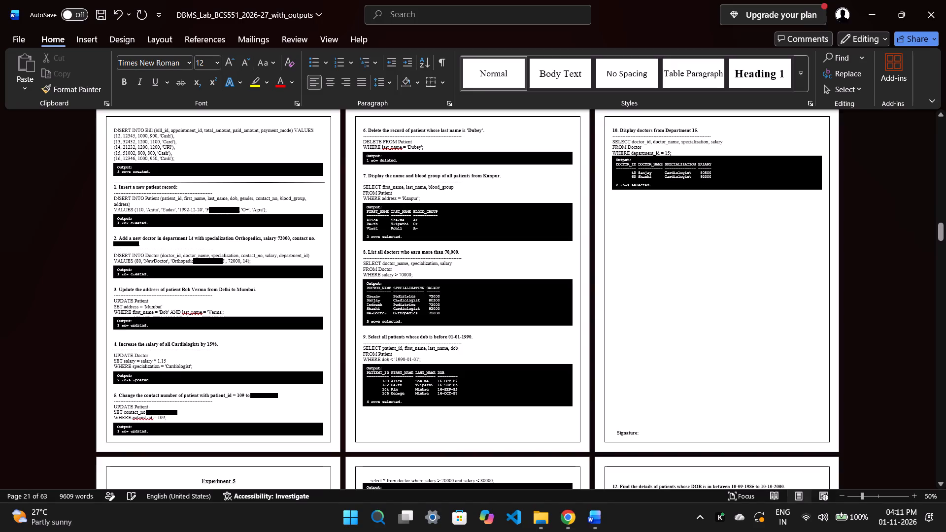
pyautogui.hotkey('shift', 'Return')
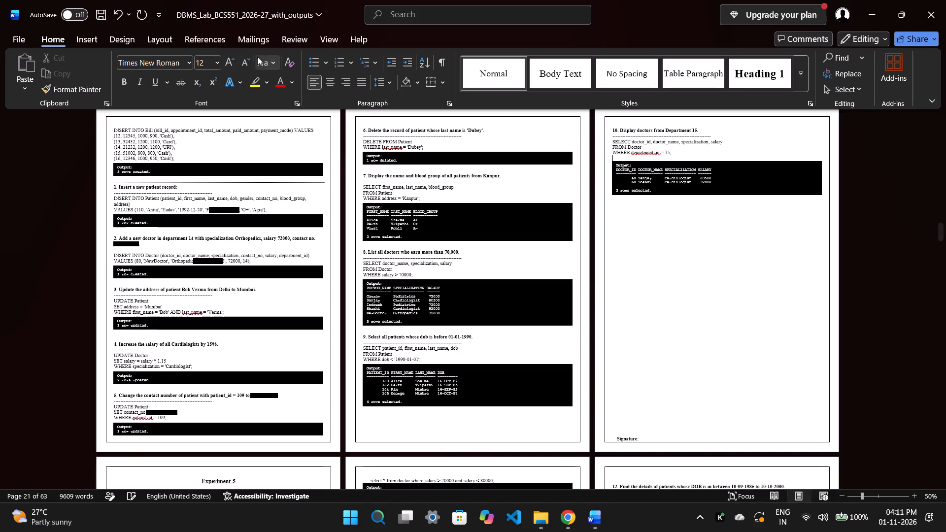
pyautogui.click(199, 61)
pyautogui.press('4')
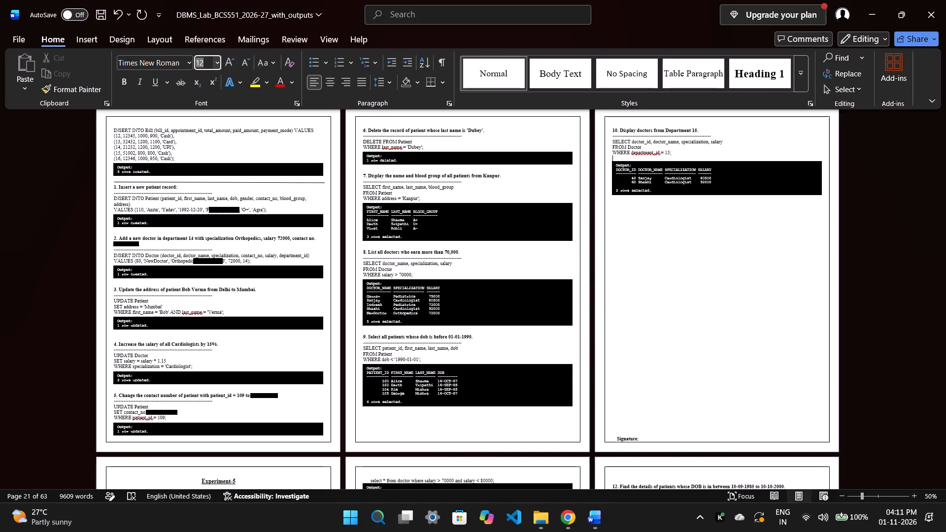
pyautogui.press('Return')
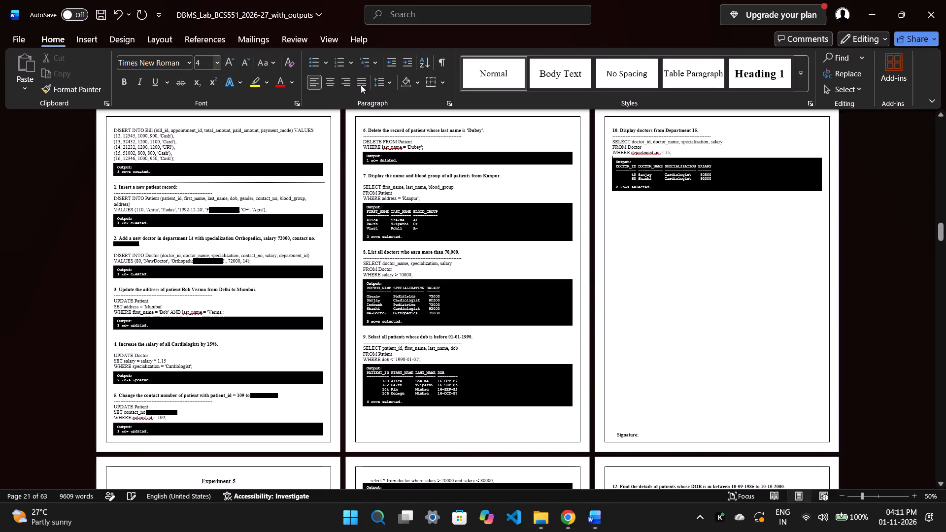
# Examine the Experiment-5 pages for the spacing around their queries and output boxes and for the page breaks.
pyautogui.scroll(-1, 620, 240)
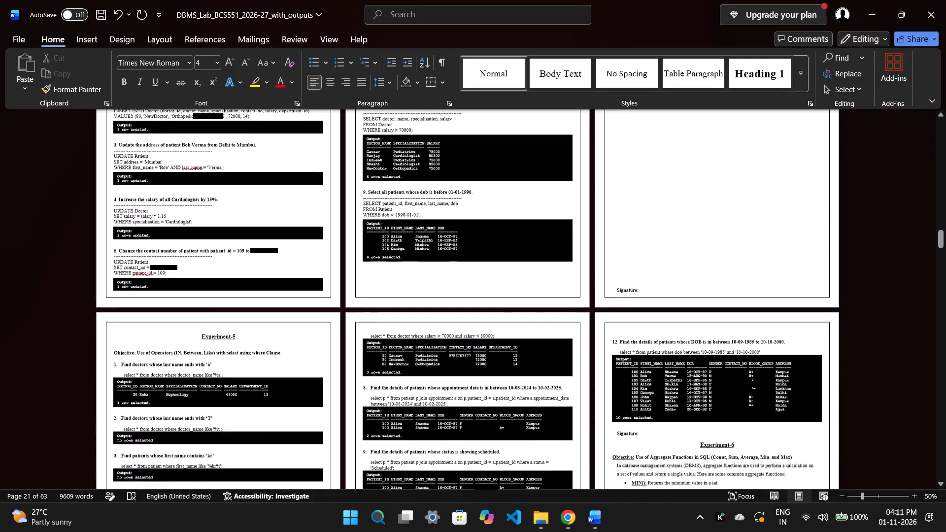
pyautogui.scroll(-1, 620, 240)
pyautogui.click(227, 333)
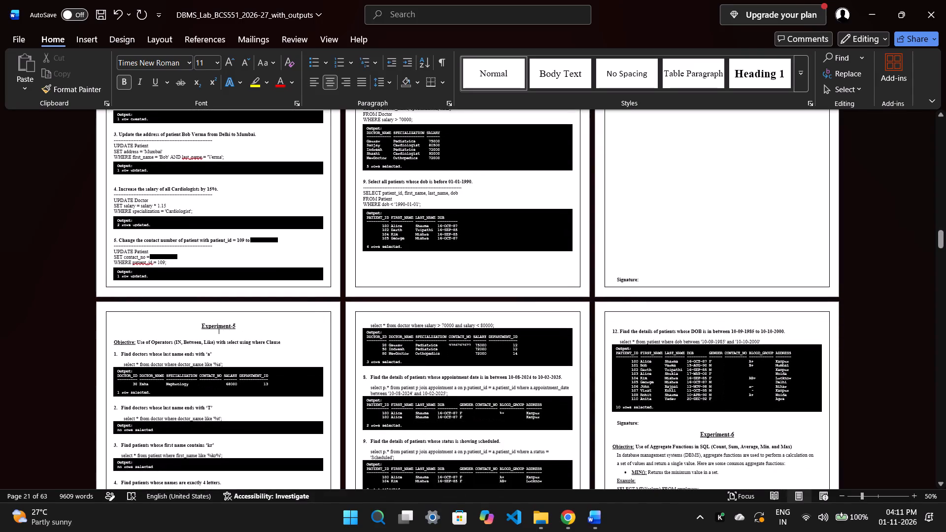
pyautogui.press('Down')
pyautogui.press('Up')
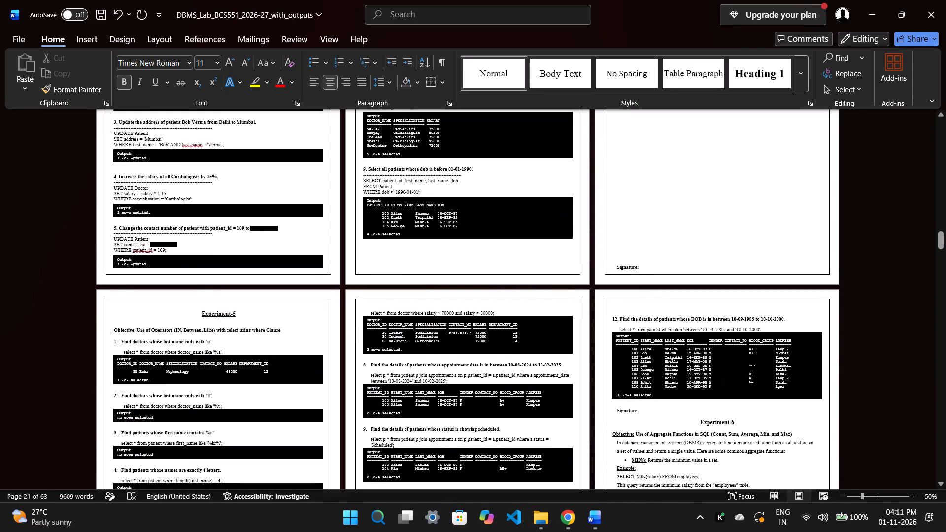
pyautogui.press('Down')
pyautogui.press('Down')
pyautogui.press('Down')
pyautogui.press('Up')
pyautogui.press('Down')
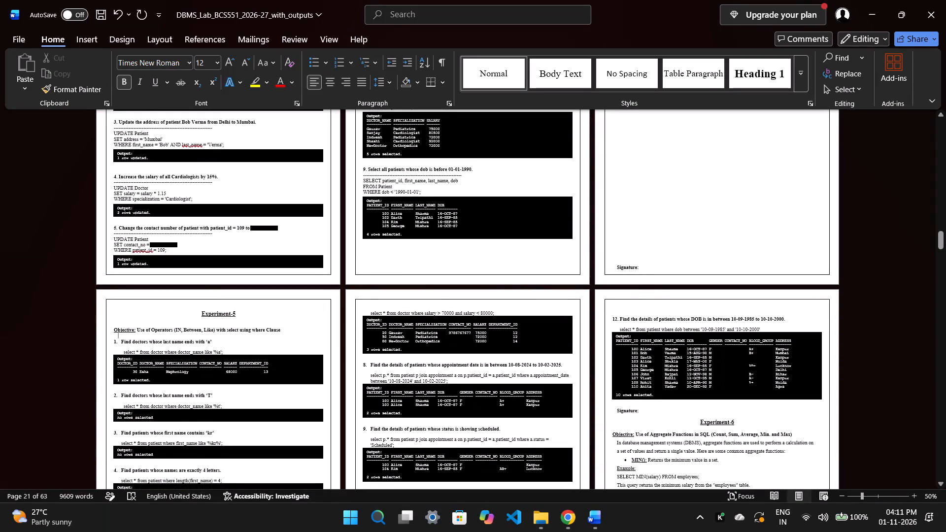
pyautogui.press('Down')
pyautogui.scroll(-1, 227, 333)
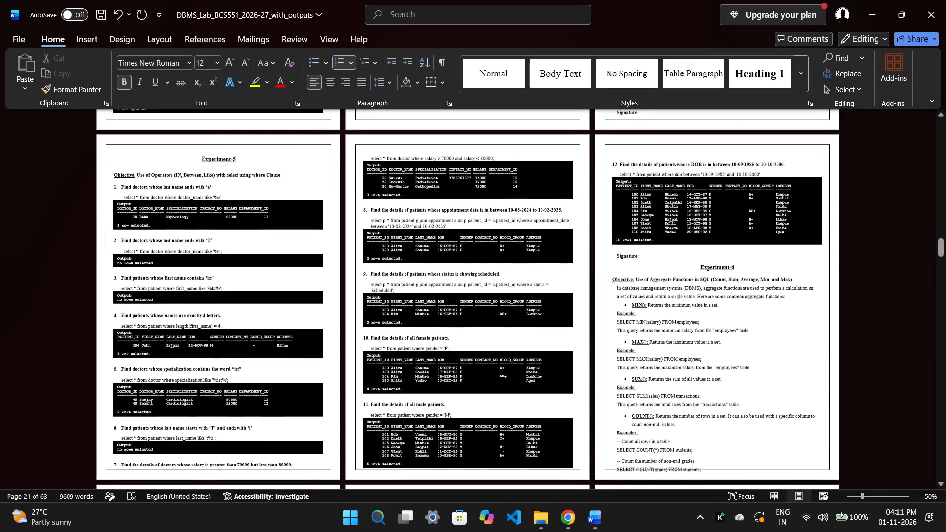
pyautogui.scroll(-1, 227, 333)
pyautogui.press('Down')
pyautogui.press('Down')
pyautogui.press('Up')
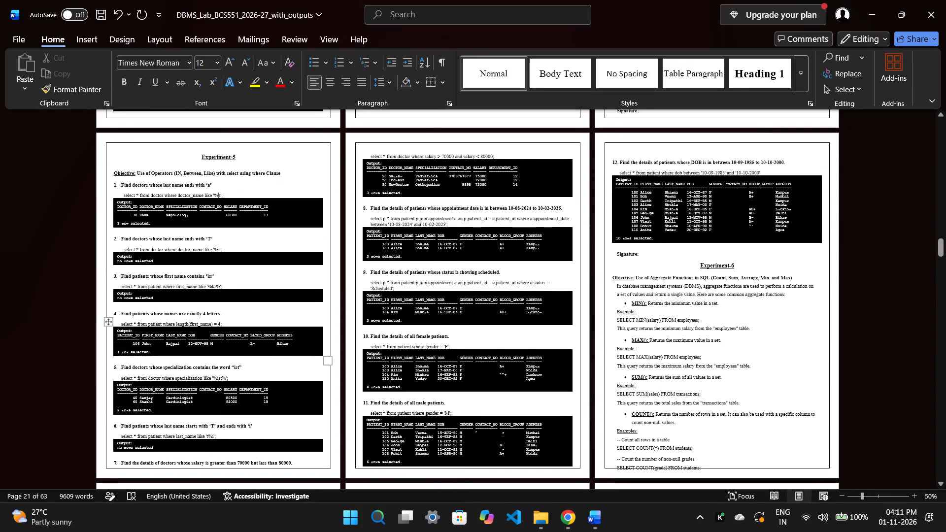
pyautogui.press('Up')
pyautogui.press('Down')
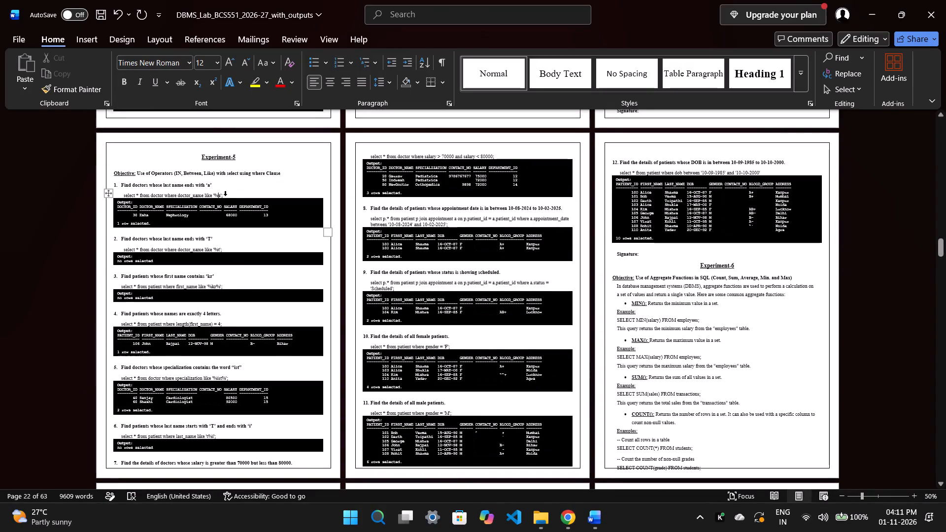
pyautogui.scroll(-1, 234, 316)
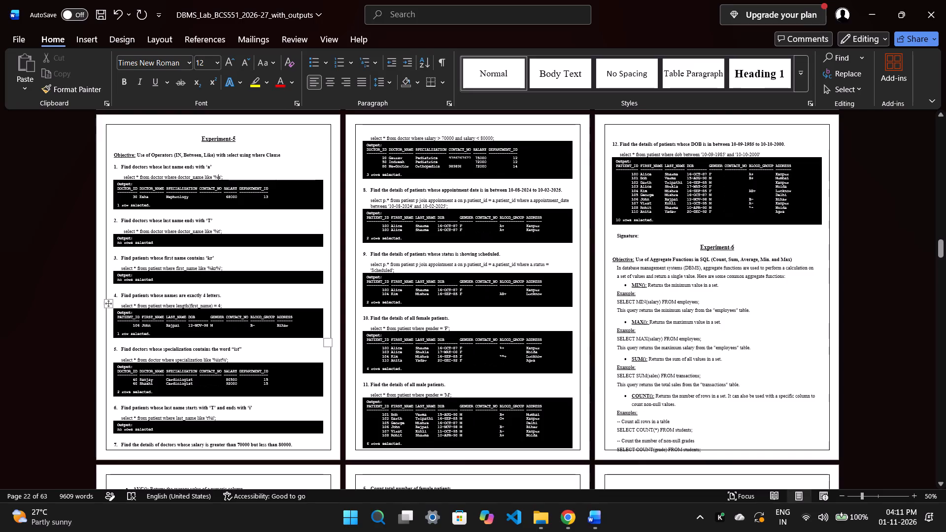
pyautogui.scroll(-1, 234, 316)
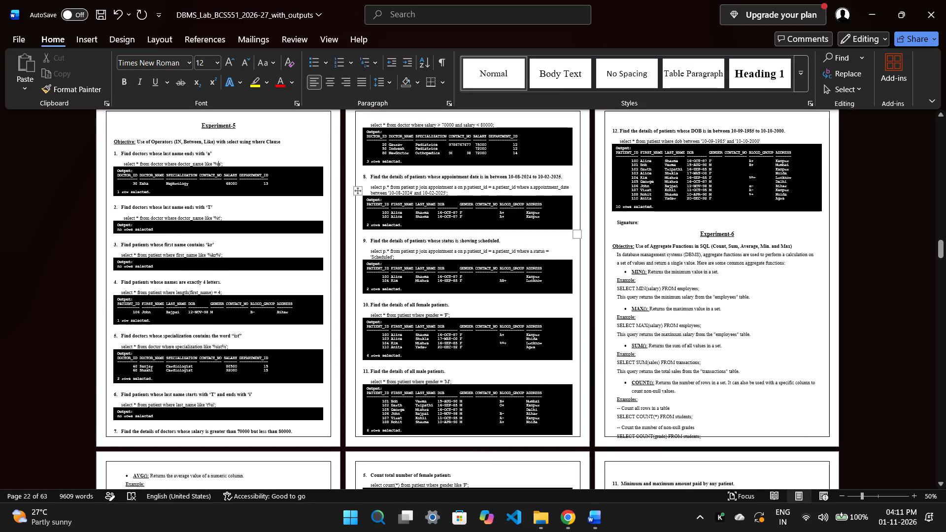
# Insert 33 blank lines above Experiment 5's Signature line to push it towards the bottom of question 12's page.
pyautogui.click(657, 217)
pyautogui.press('Return')
pyautogui.press('Return')
pyautogui.press('Return')
pyautogui.press('Return')
pyautogui.press('Return')
pyautogui.press('Return')
pyautogui.press('Return')
pyautogui.press('Return')
pyautogui.press('Return')
pyautogui.press('Return')
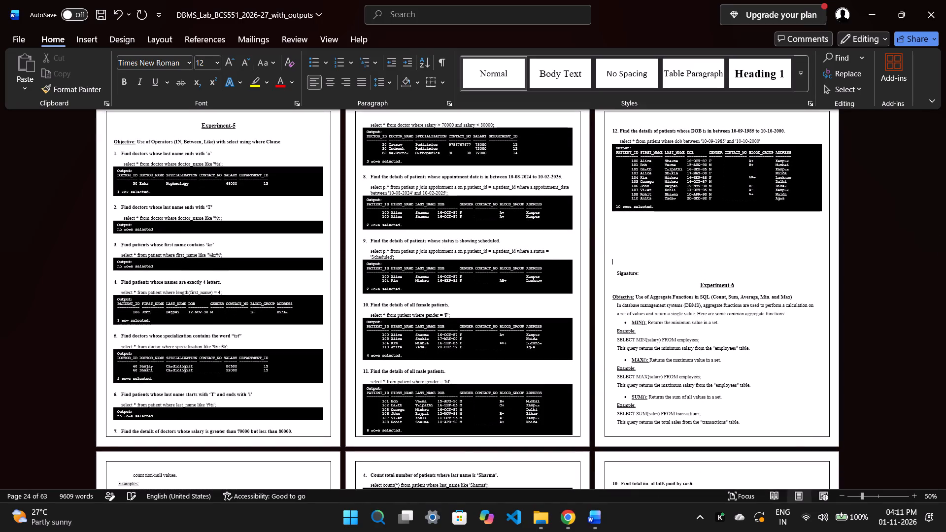
pyautogui.press('Return')
pyautogui.press('Return')
pyautogui.press('Return')
pyautogui.press('Return')
pyautogui.press('Return')
pyautogui.press('Return')
pyautogui.press('Return')
pyautogui.press('Return')
pyautogui.press('Return')
pyautogui.press('Return')
pyautogui.press('Return')
pyautogui.press('Return')
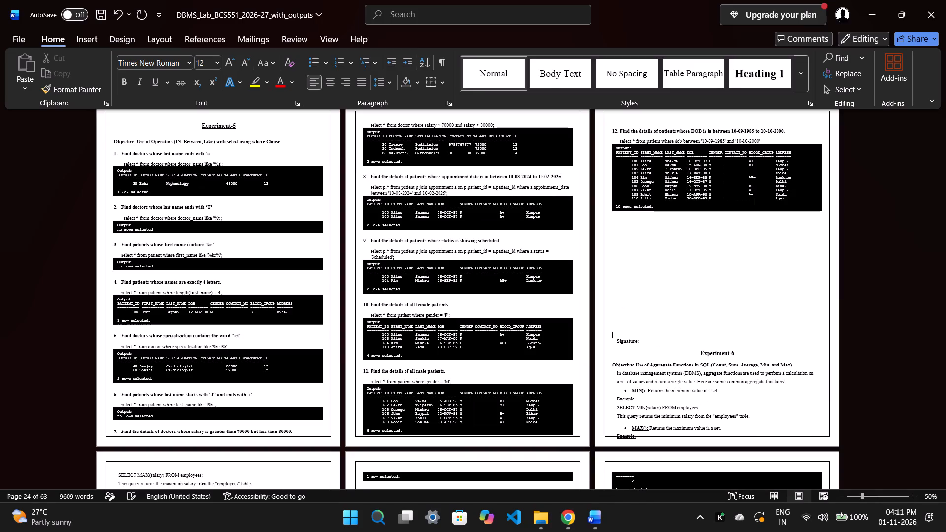
pyautogui.press('Return')
pyautogui.press('Return')
pyautogui.press('Return')
pyautogui.press('Return')
pyautogui.press('Return')
pyautogui.press('Return')
pyautogui.press('Return')
pyautogui.press('Return')
pyautogui.press('Return')
pyautogui.press('Return')
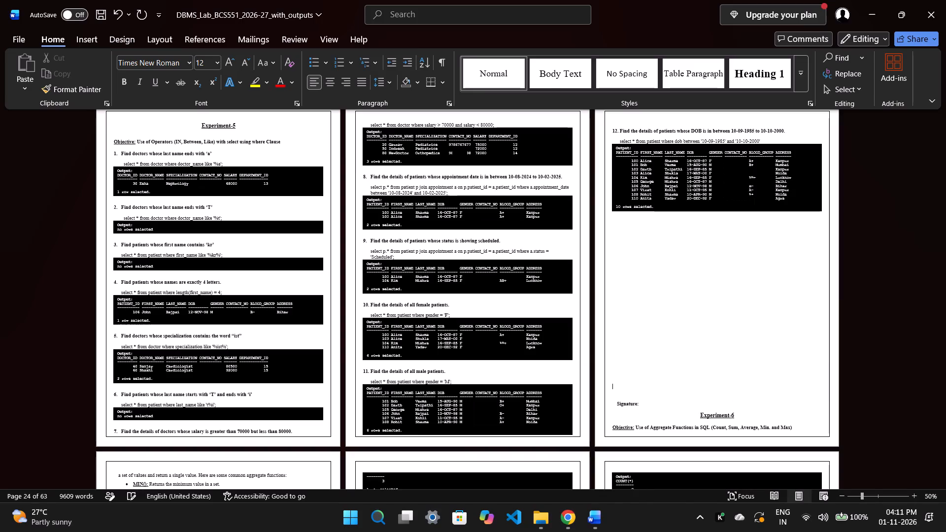
pyautogui.press('Return')
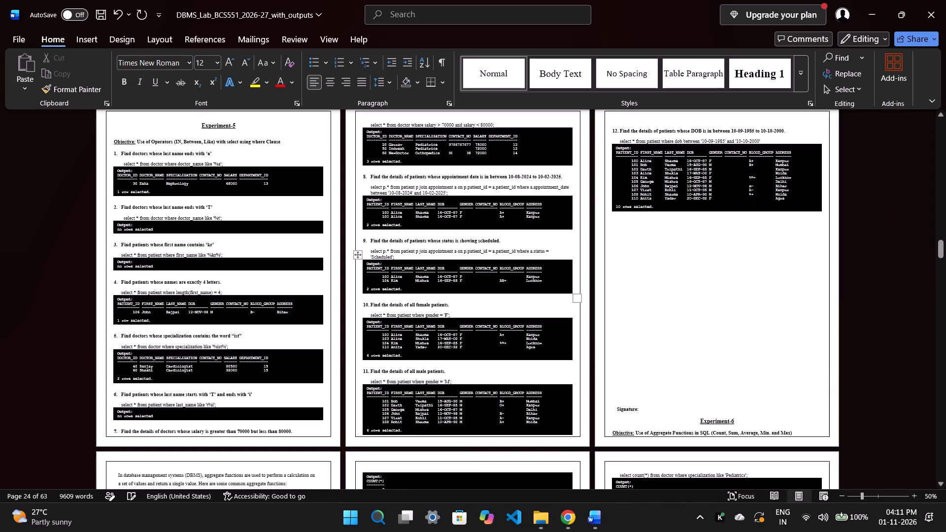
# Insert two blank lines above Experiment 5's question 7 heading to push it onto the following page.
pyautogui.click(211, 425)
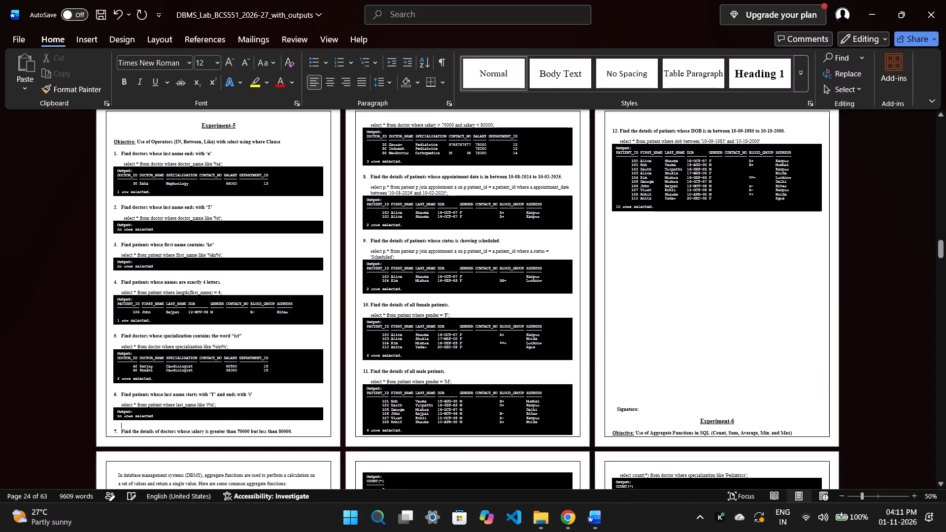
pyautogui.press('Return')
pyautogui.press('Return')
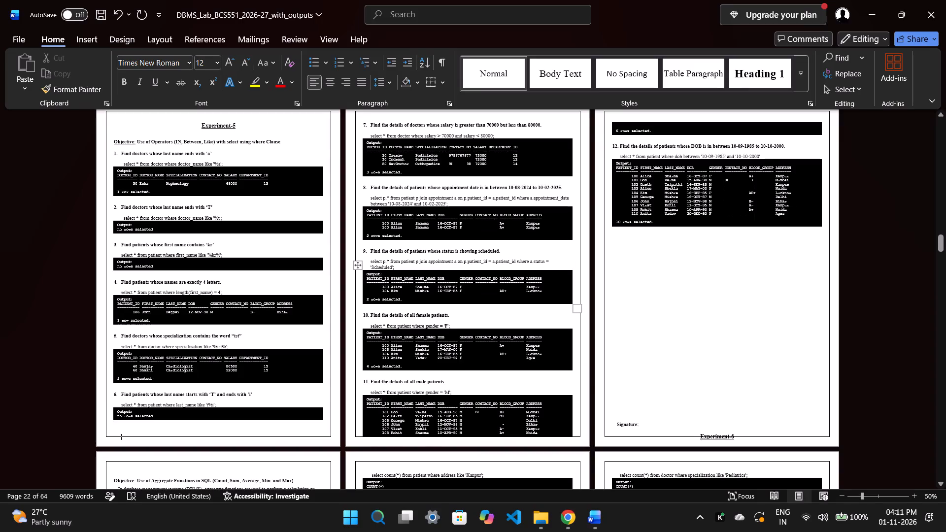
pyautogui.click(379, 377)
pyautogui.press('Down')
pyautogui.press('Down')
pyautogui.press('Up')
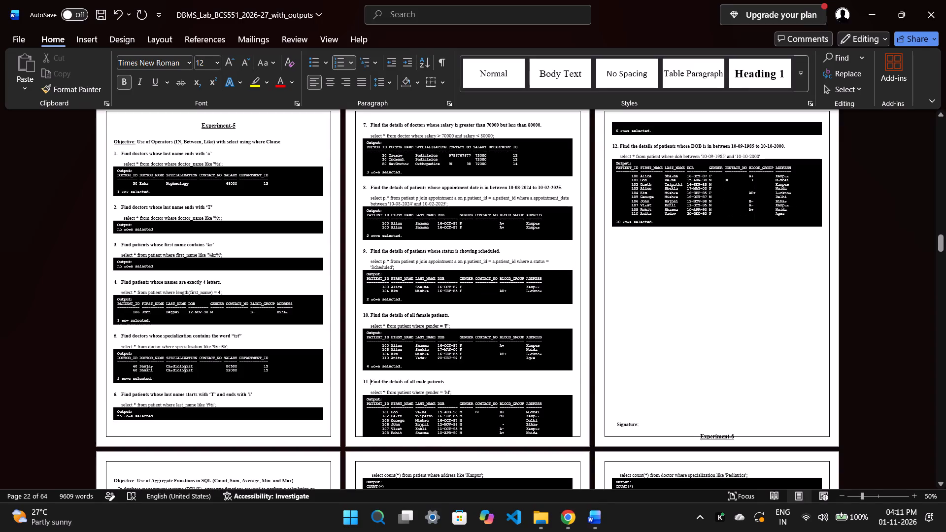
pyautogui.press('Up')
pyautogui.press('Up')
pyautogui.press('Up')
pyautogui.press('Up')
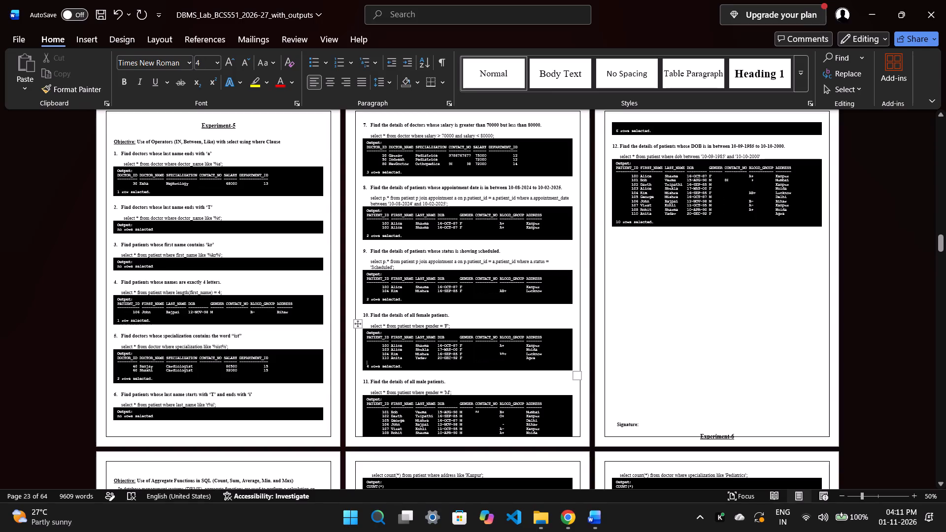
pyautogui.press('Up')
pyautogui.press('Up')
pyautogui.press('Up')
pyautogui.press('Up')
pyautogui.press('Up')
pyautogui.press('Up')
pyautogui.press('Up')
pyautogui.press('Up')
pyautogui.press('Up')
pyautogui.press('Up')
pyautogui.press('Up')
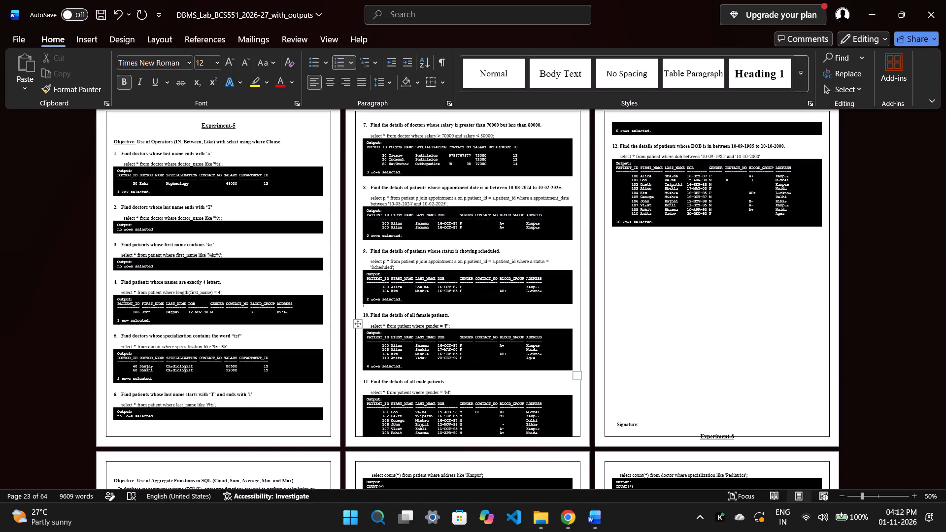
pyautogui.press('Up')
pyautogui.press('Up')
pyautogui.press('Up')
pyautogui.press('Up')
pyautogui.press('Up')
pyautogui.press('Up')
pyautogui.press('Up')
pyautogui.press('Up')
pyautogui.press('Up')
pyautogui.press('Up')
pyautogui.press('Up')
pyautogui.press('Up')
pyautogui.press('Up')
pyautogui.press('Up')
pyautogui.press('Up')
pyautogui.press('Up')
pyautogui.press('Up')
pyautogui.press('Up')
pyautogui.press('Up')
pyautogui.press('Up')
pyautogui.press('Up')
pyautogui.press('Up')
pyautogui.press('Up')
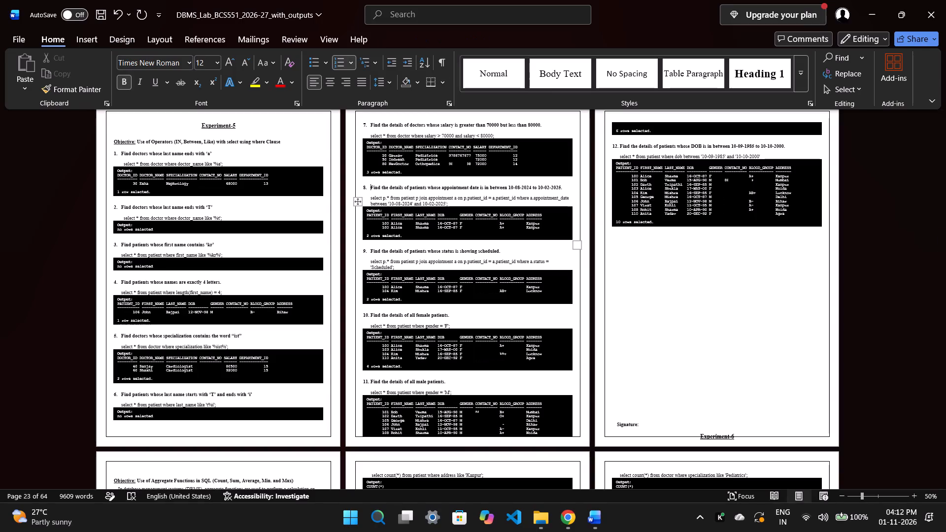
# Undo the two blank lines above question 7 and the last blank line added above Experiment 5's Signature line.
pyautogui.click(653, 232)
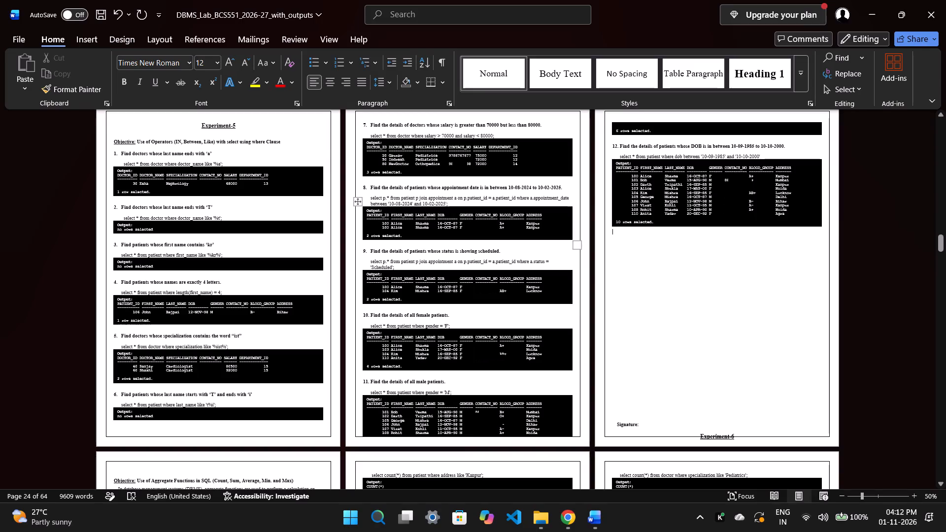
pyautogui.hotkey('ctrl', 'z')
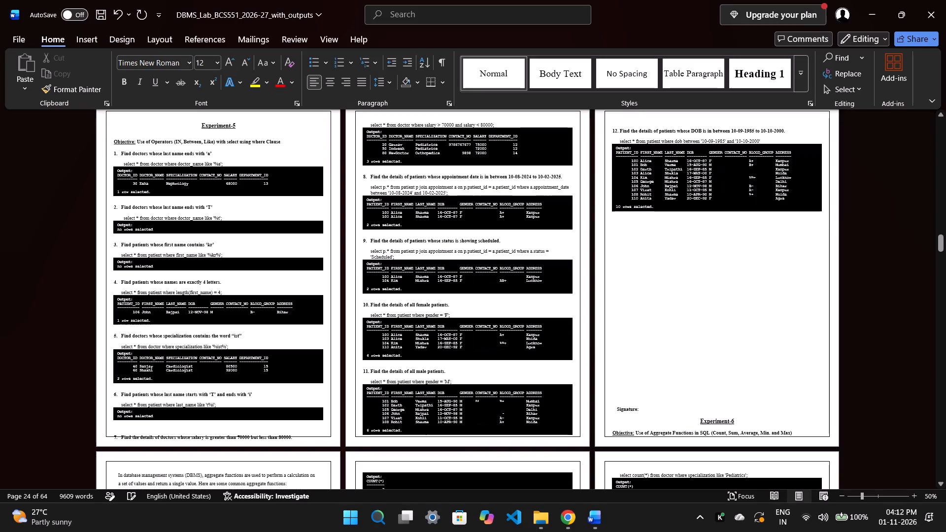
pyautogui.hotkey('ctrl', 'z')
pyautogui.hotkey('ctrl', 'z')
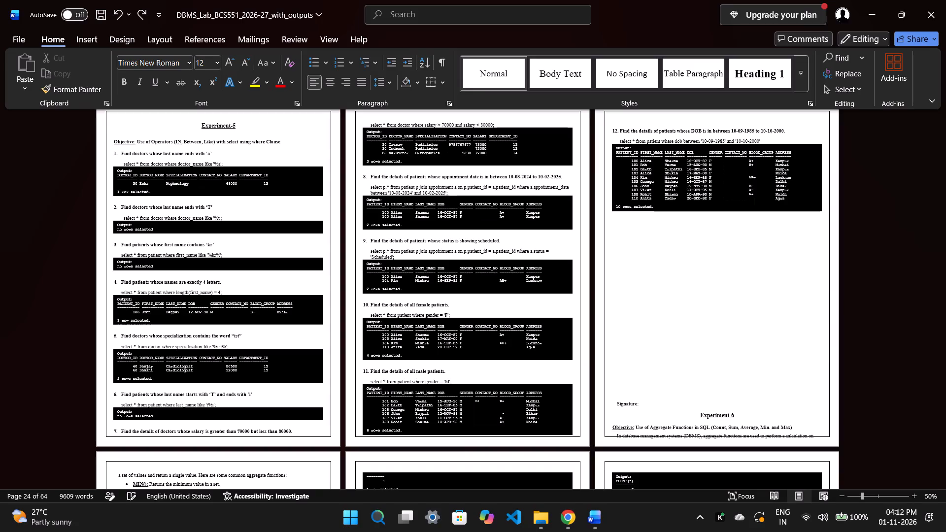
# Insert two blank lines above Experiment 5's question 7 heading so that it starts on the page with its query.
pyautogui.scroll(1, 347, 319)
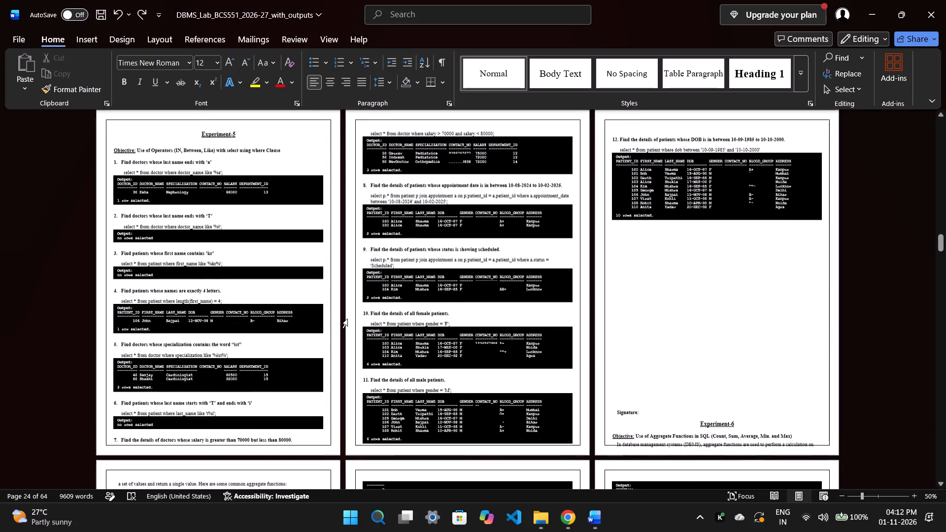
pyautogui.scroll(1, 347, 319)
pyautogui.click(187, 182)
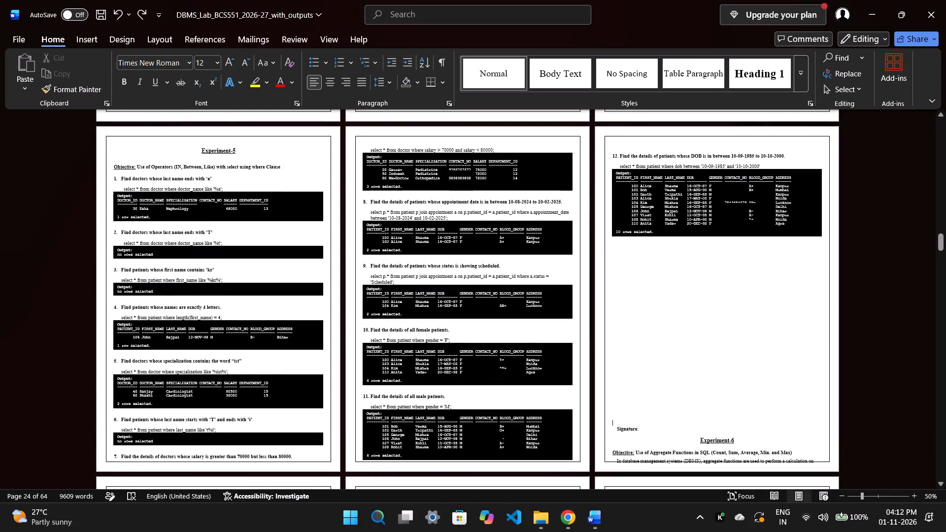
pyautogui.click(170, 174)
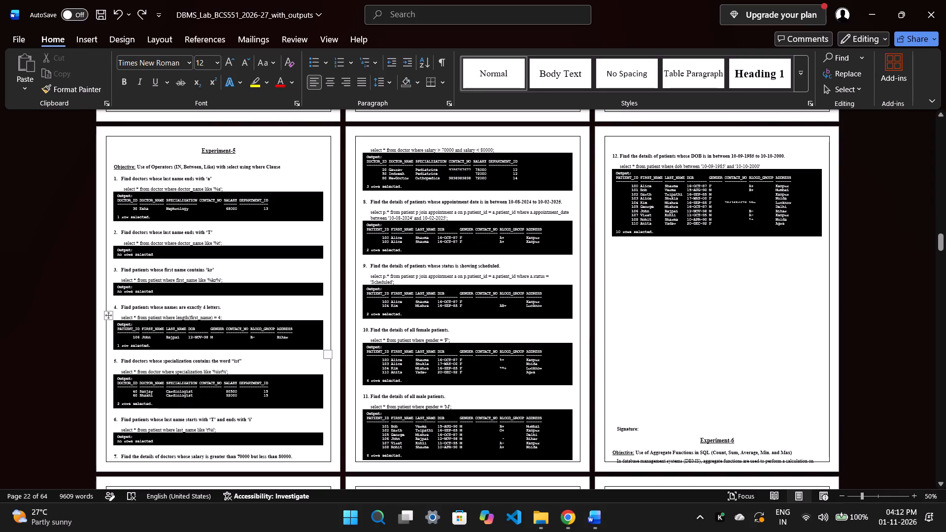
pyautogui.click(182, 450)
pyautogui.press("'")
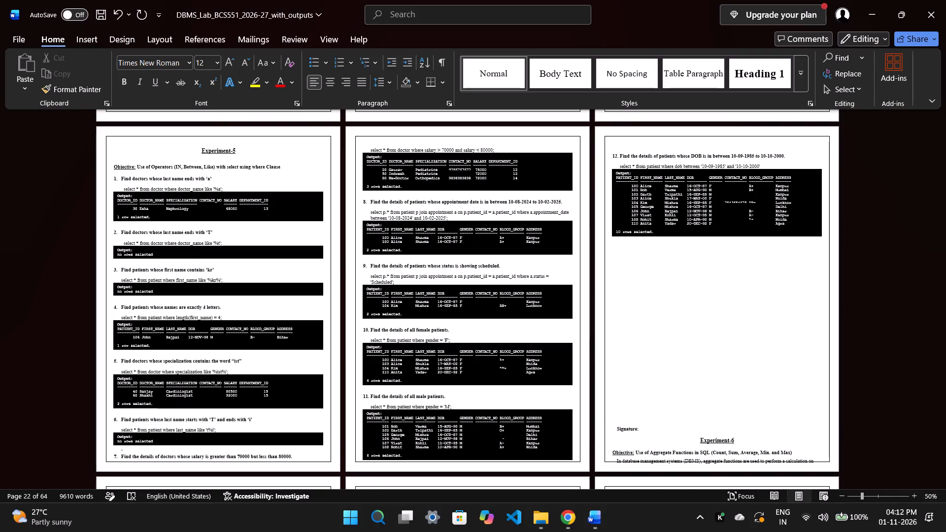
pyautogui.press('BackSpace')
pyautogui.press('Return')
pyautogui.press('Return')
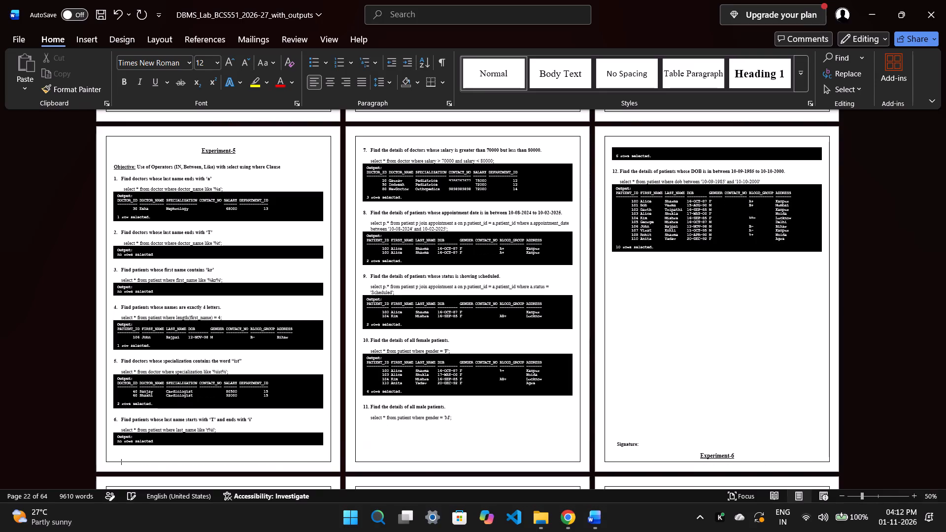
# Insert eleven blank lines above the question 11 heading to push the whole question onto the following page.
pyautogui.click(425, 400)
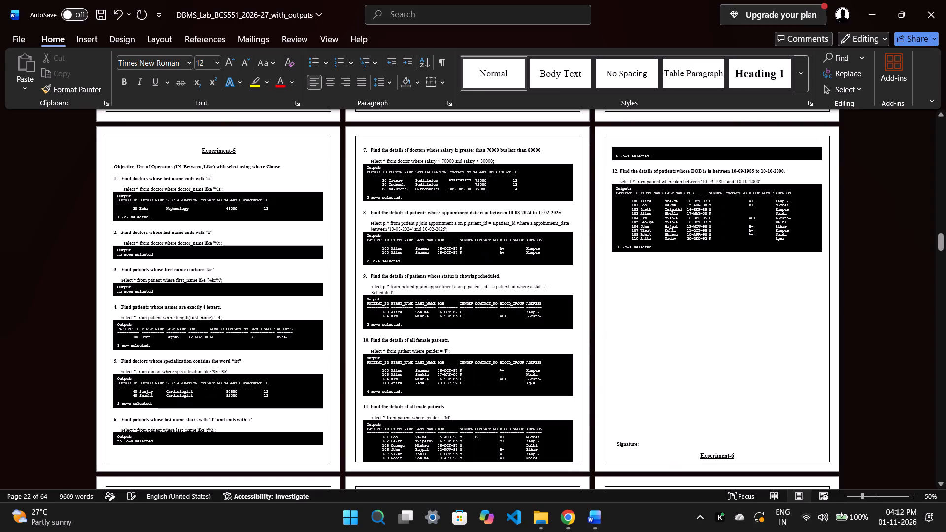
pyautogui.press('Return')
pyautogui.press('Return')
pyautogui.press('Return')
pyautogui.press('Return')
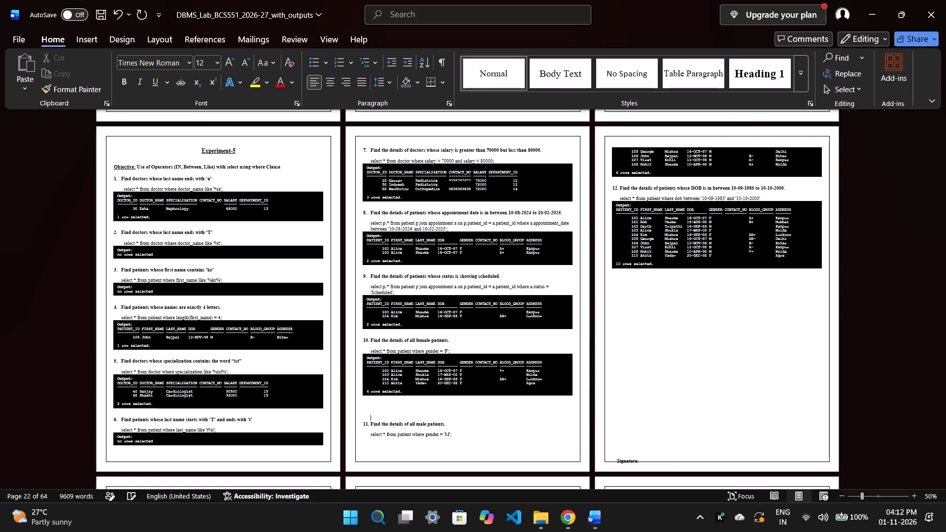
pyautogui.press('Return')
pyautogui.press('Return')
pyautogui.press('Return')
pyautogui.press('Return')
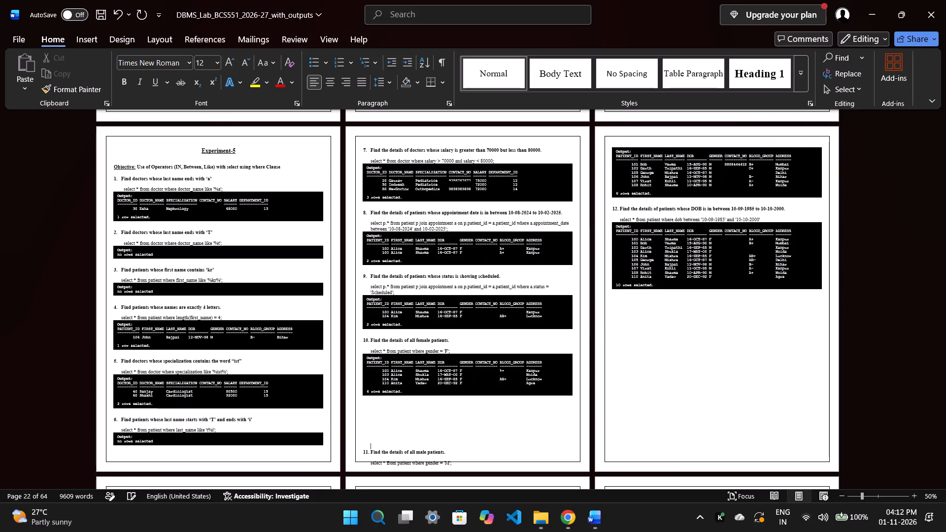
pyautogui.press('Return')
pyautogui.press('Return')
pyautogui.press('Return')
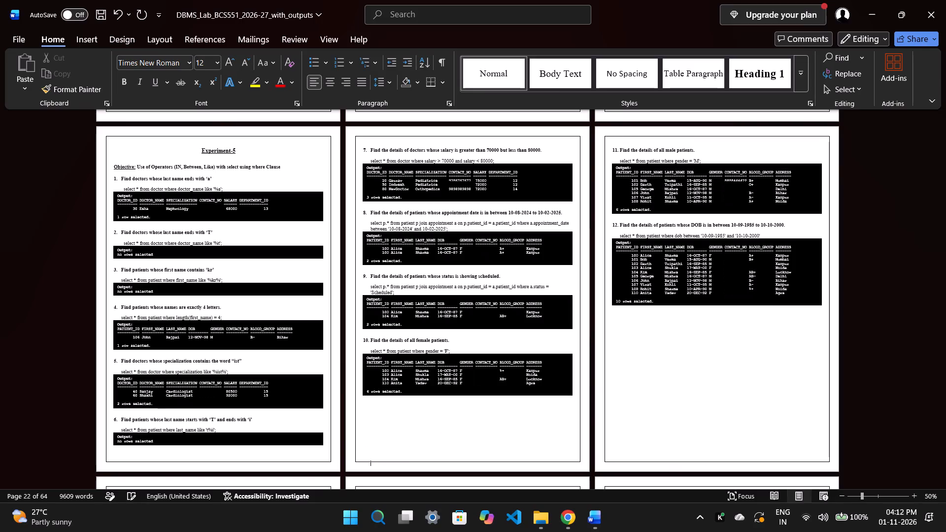
# Delete ten blank lines above Experiment 5's Signature line and add two back, keeping it at the bottom of question 12's page with Experiment-6 on a new page.
pyautogui.click(639, 366)
pyautogui.press('Delete')
pyautogui.press('Delete')
pyautogui.press('Delete')
pyautogui.press('Delete')
pyautogui.press('Delete')
pyautogui.press('Delete')
pyautogui.press('Delete')
pyautogui.press('Delete')
pyautogui.press('Delete')
pyautogui.press('Delete')
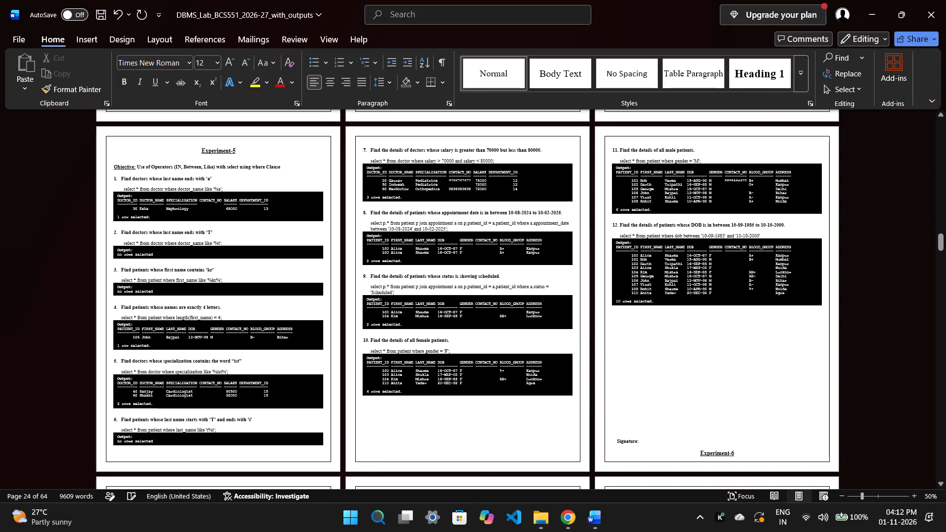
pyautogui.press('Return')
pyautogui.press('Return')
# Examine the Experiment-6 pages for output boxes split across page breaks and for the spacing around the queries.
pyautogui.scroll(-1, 639, 366)
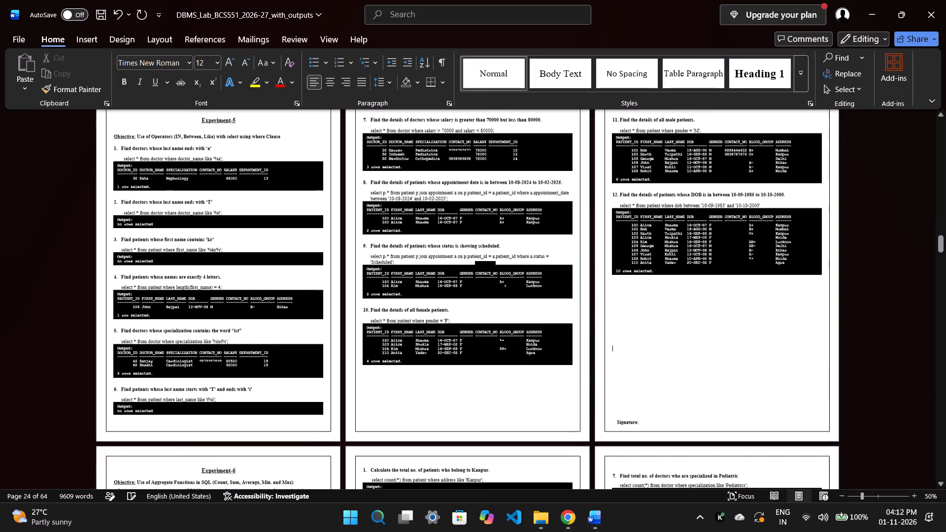
pyautogui.scroll(-1, 639, 366)
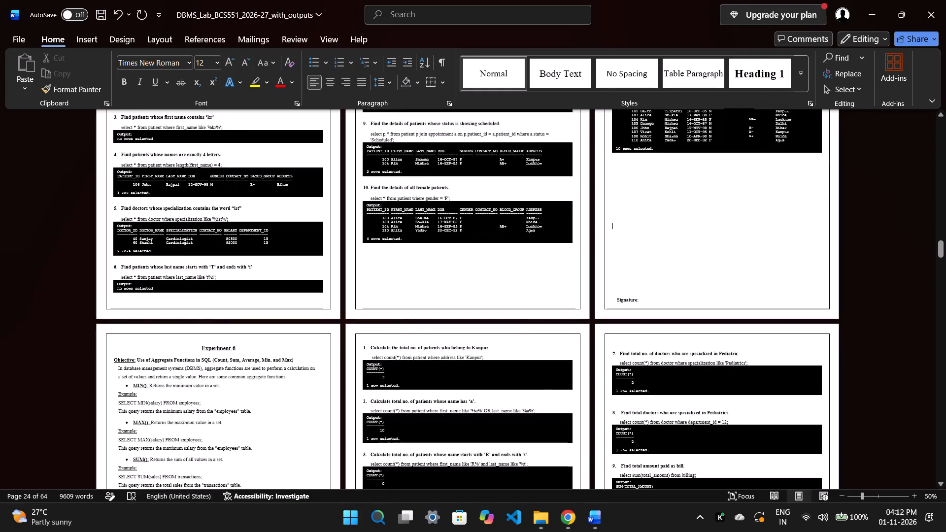
pyautogui.scroll(-3, 197, 391)
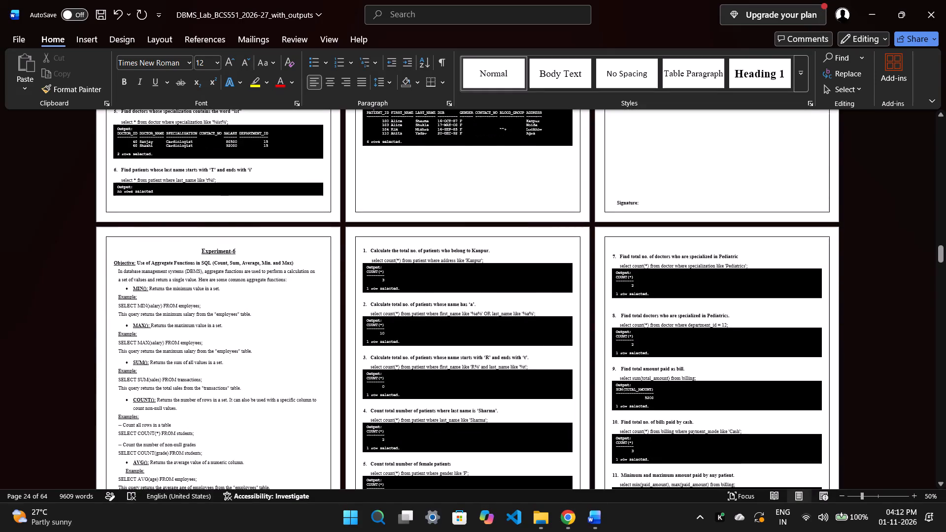
pyautogui.scroll(-2, 197, 391)
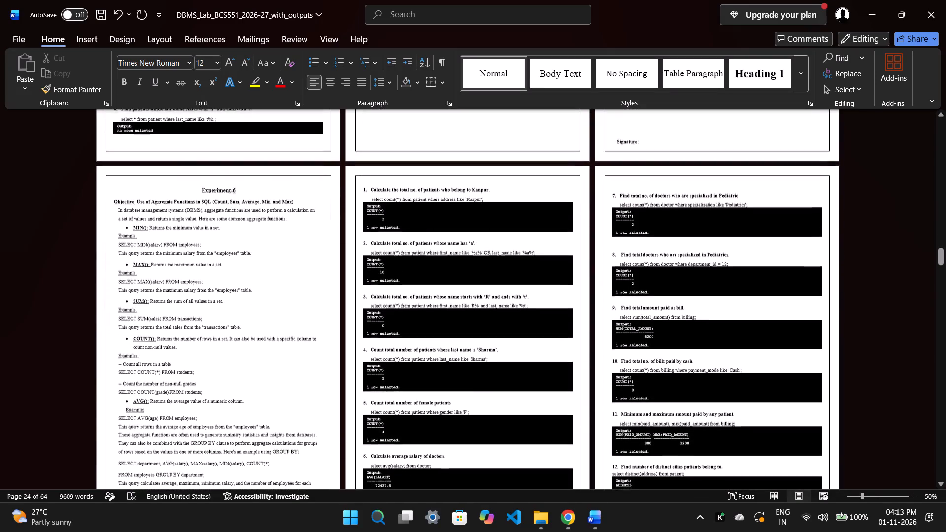
pyautogui.scroll(-1, 197, 391)
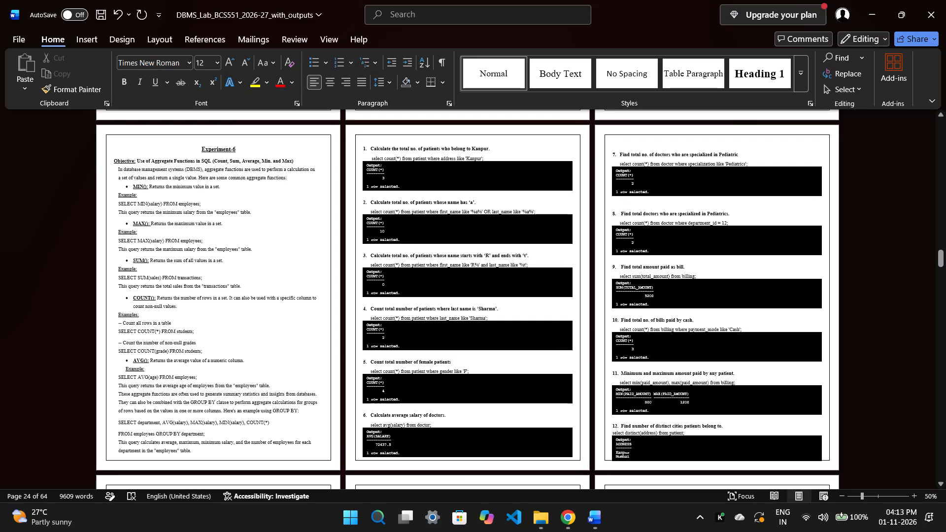
pyautogui.scroll(-1, 197, 391)
pyautogui.scroll(-1, 586, 376)
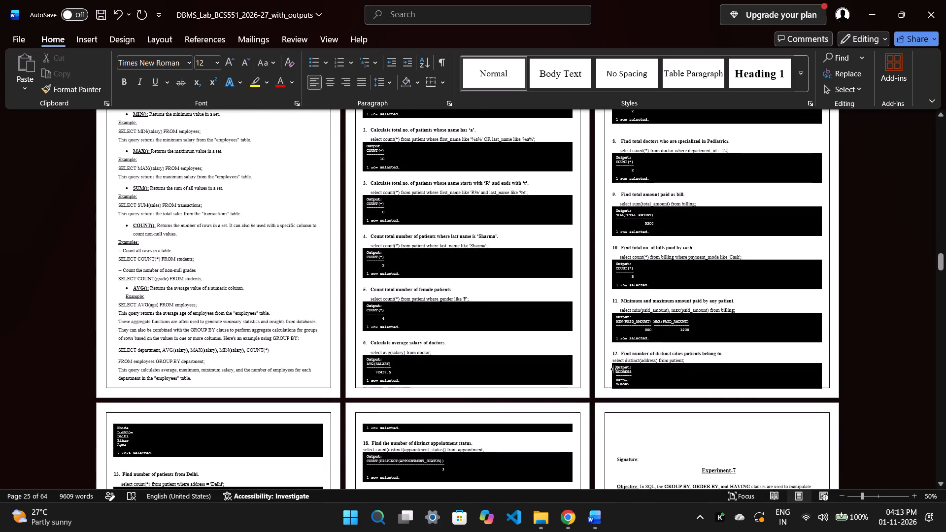
# Insert seven blank lines above Experiment-6's question 12 heading to push the whole question onto the following page.
pyautogui.scroll(-1, 626, 346)
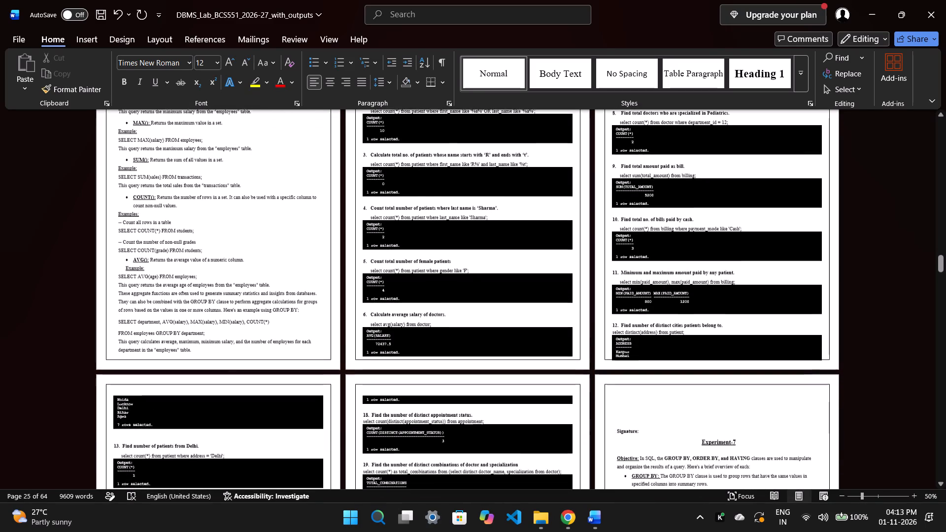
pyautogui.scroll(-1, 626, 346)
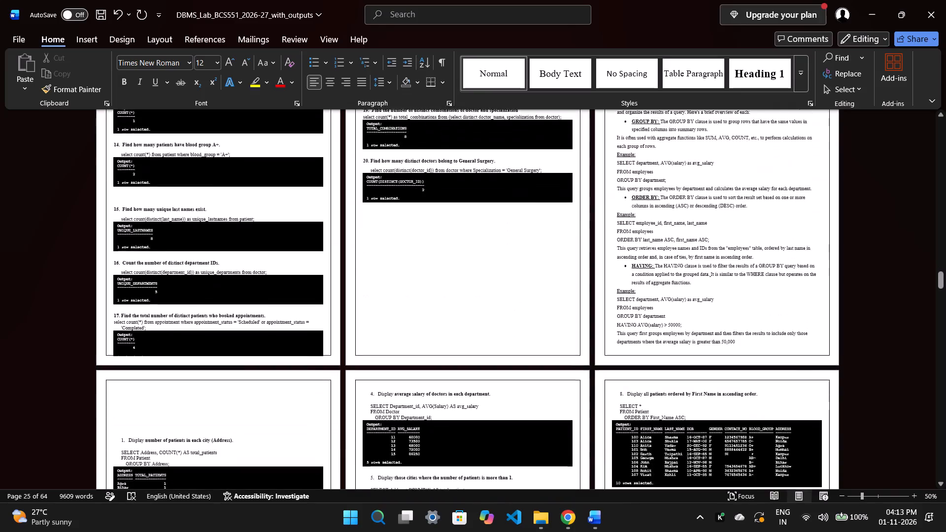
pyautogui.scroll(2, 626, 346)
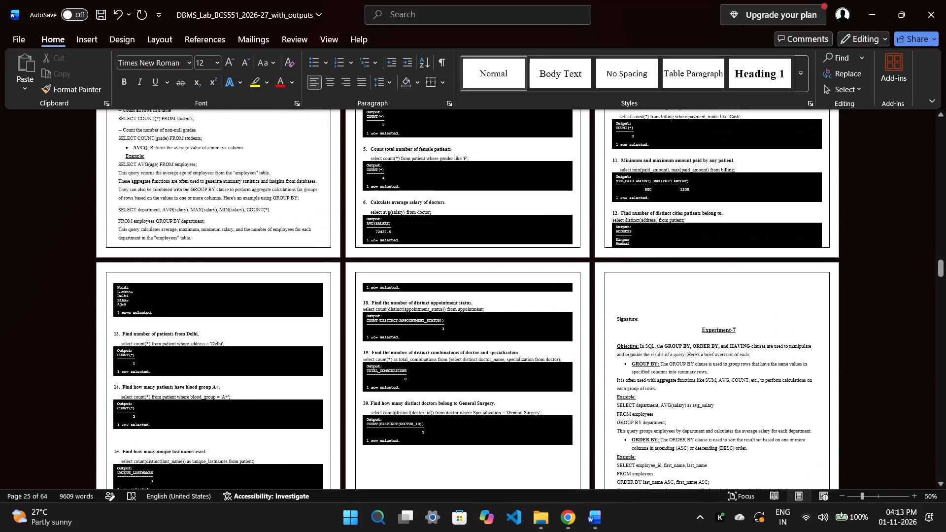
pyautogui.scroll(1, 634, 227)
pyautogui.click(631, 294)
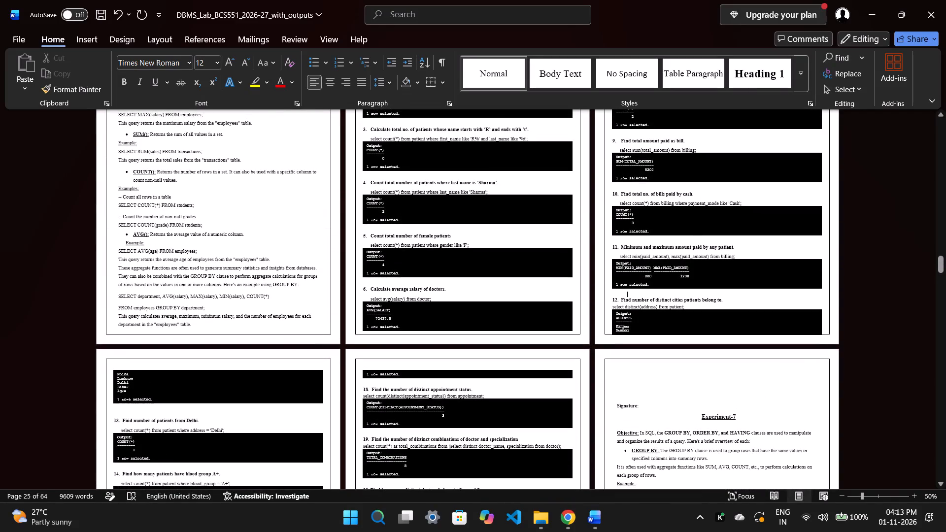
pyautogui.press('Return')
pyautogui.press('Return')
pyautogui.press('Return')
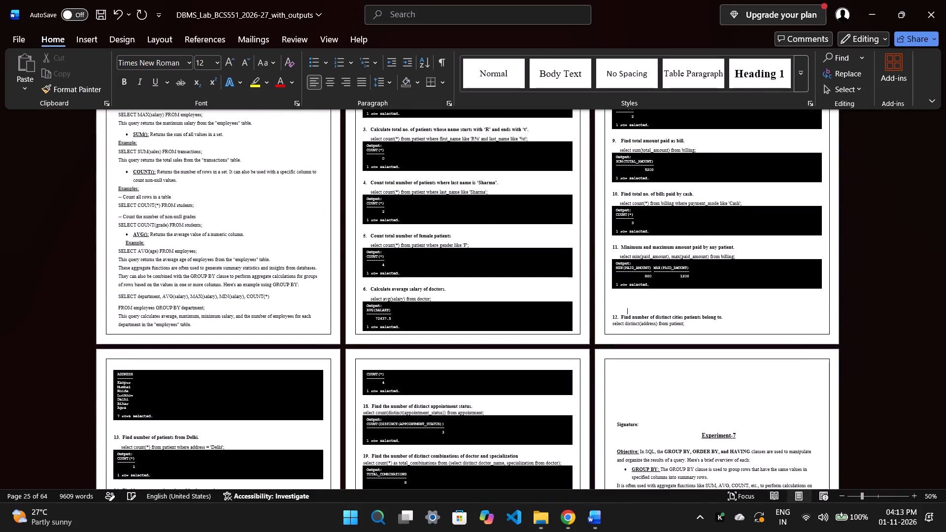
pyautogui.press('Return')
pyautogui.press('Return')
pyautogui.press('Return')
pyautogui.press('Return')
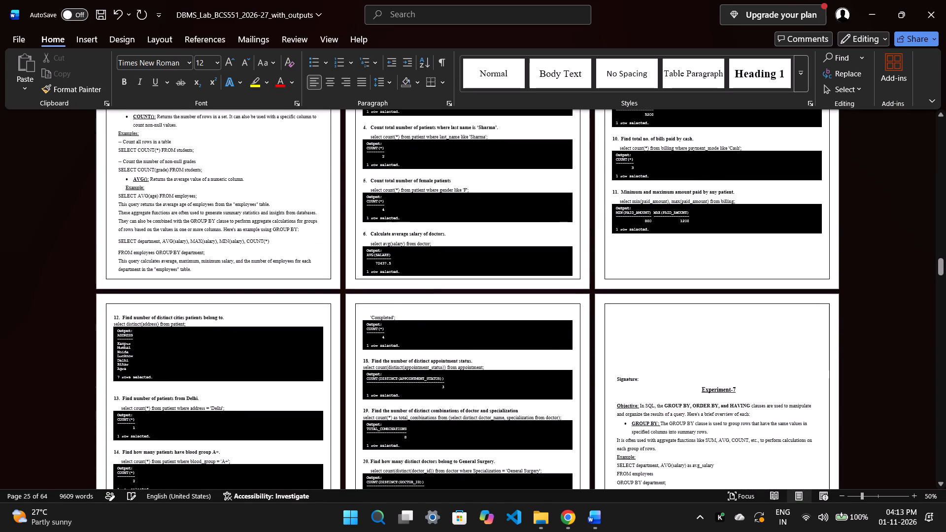
# Insert two blank lines above Experiment-6's question 17 heading to move it onto the page with its query and output.
pyautogui.scroll(-1, 631, 294)
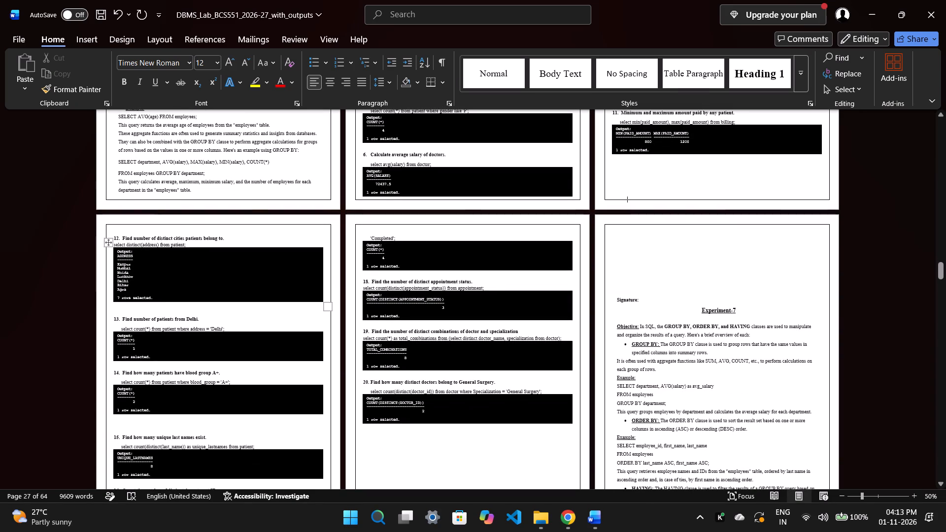
pyautogui.scroll(-1, 225, 303)
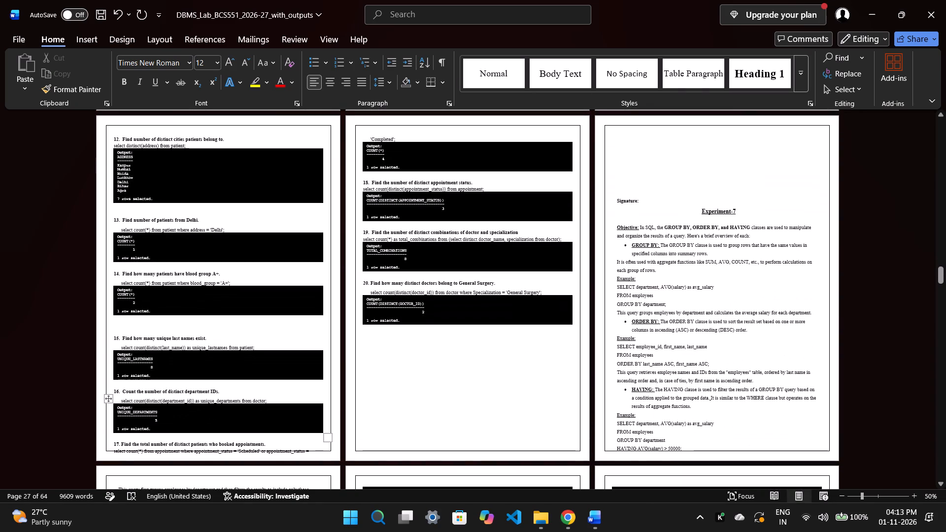
pyautogui.click(149, 438)
pyautogui.press("'")
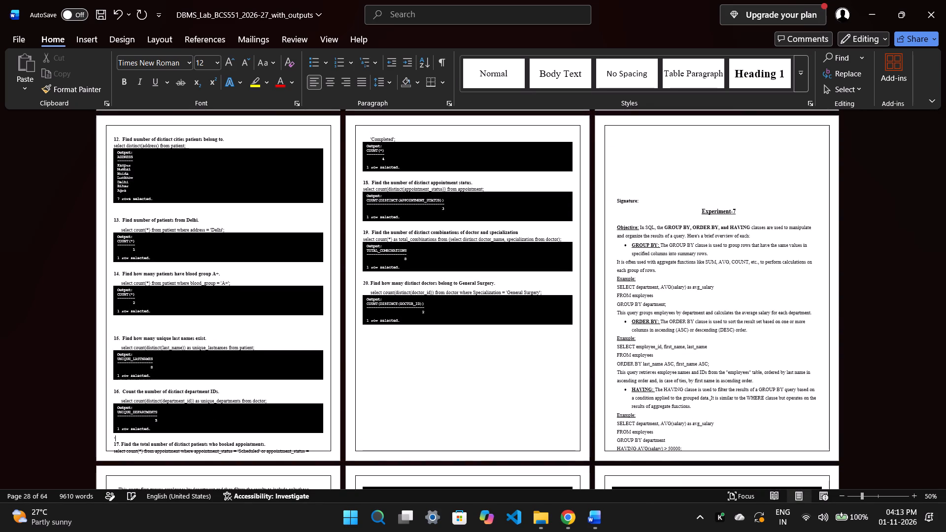
pyautogui.press('BackSpace')
pyautogui.press('Return')
pyautogui.press('Return')
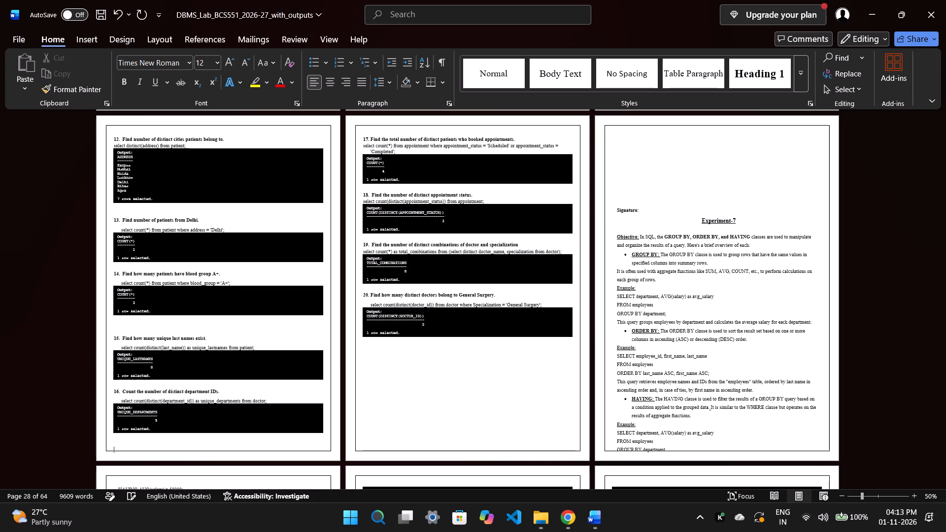
# Delete the surplus blank lines above Experiment-6's Signature line to bring it to the bottom of question 20's page, with Experiment-7 starting a new page.
pyautogui.click(417, 401)
pyautogui.press('Delete')
pyautogui.press('Delete')
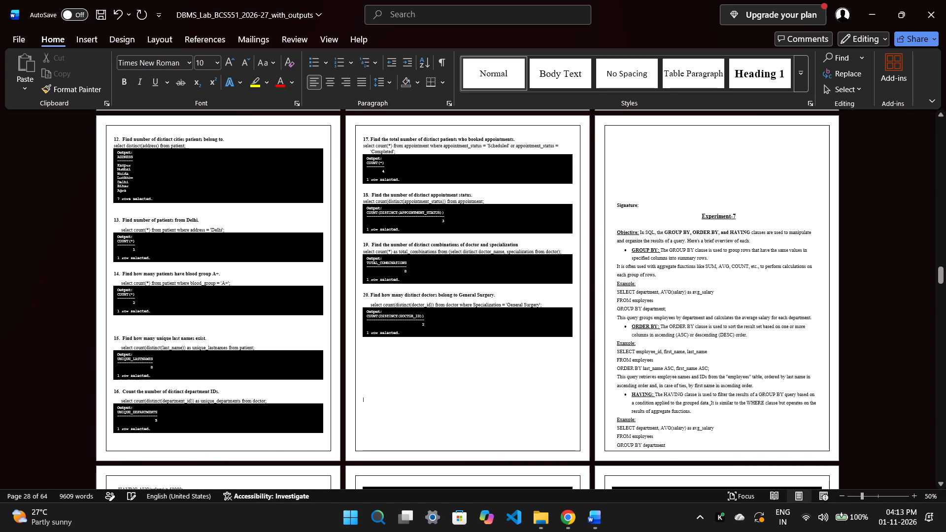
pyautogui.press('Delete')
pyautogui.press('Delete')
pyautogui.press('Delete')
pyautogui.press('Delete')
pyautogui.press('Delete')
pyautogui.press('Delete')
pyautogui.press('Delete')
pyautogui.press('Delete')
pyautogui.press('Delete')
pyautogui.press('Delete')
pyautogui.press('Delete')
pyautogui.press('Delete')
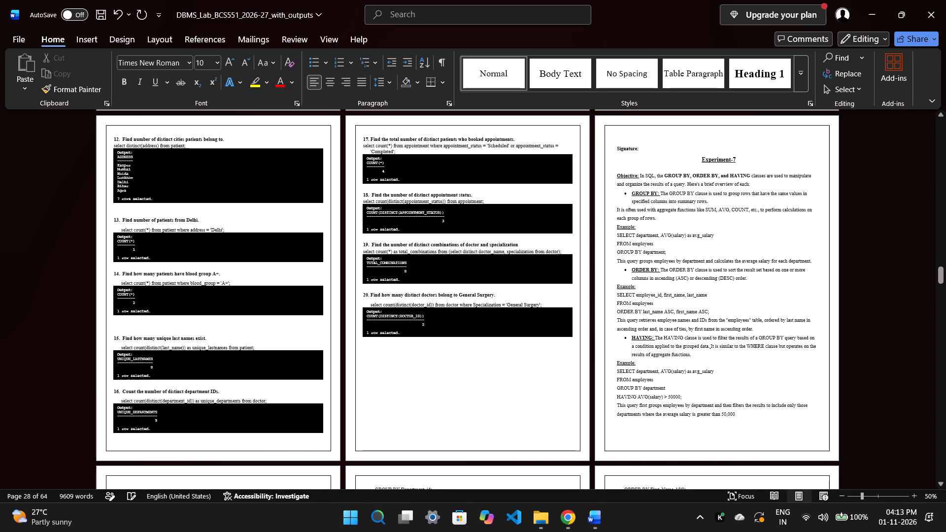
pyautogui.press('Delete')
pyautogui.press('Delete')
pyautogui.press('Delete')
pyautogui.press('Delete')
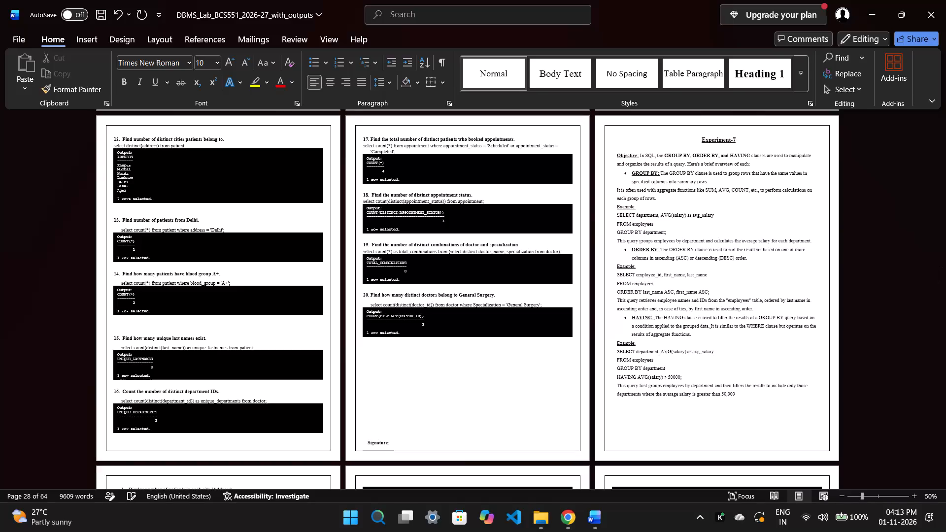
# Insert eight blank lines above Experiment-7's question 4 heading to push the whole question onto the following page.
pyautogui.scroll(-1, 664, 243)
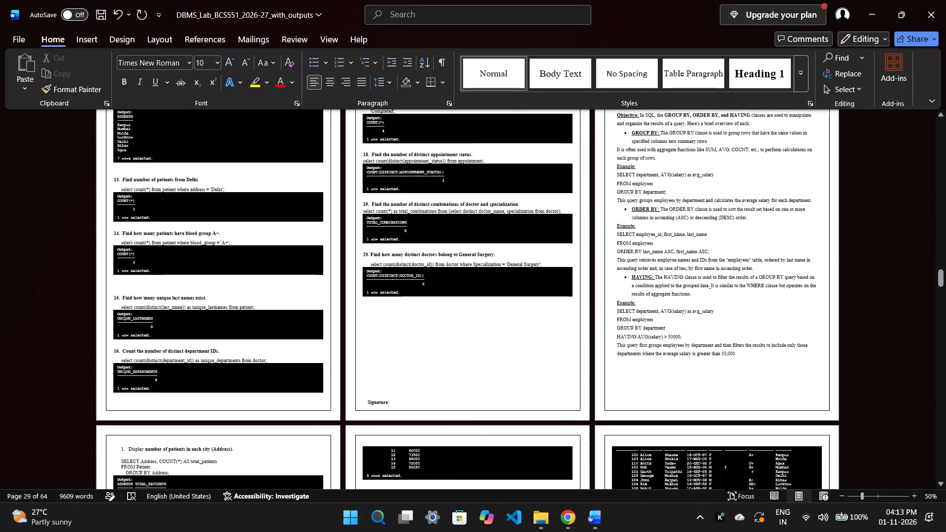
pyautogui.scroll(-2, 664, 243)
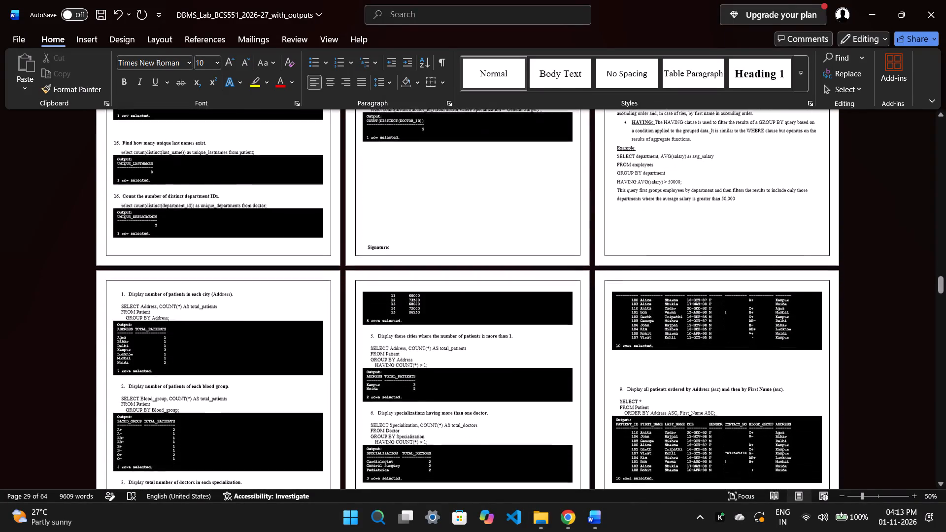
pyautogui.scroll(-2, 664, 243)
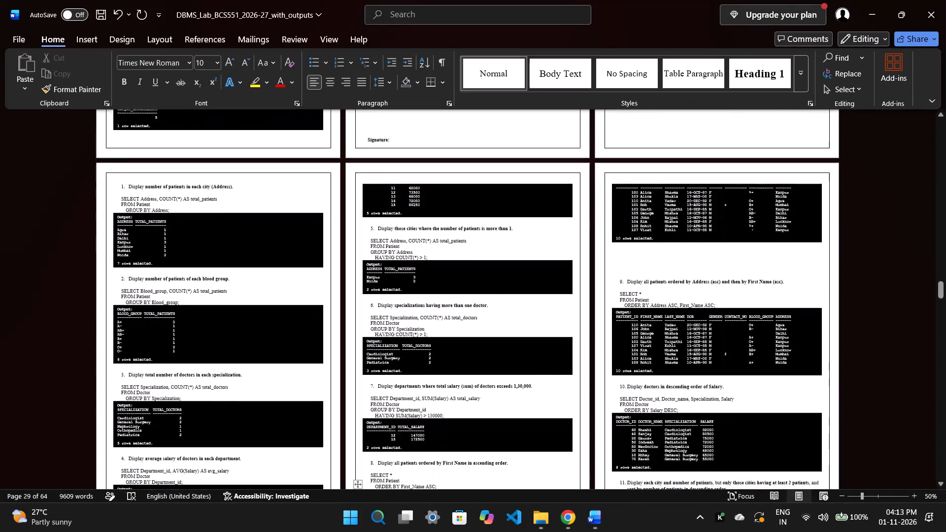
pyautogui.scroll(-2, 664, 243)
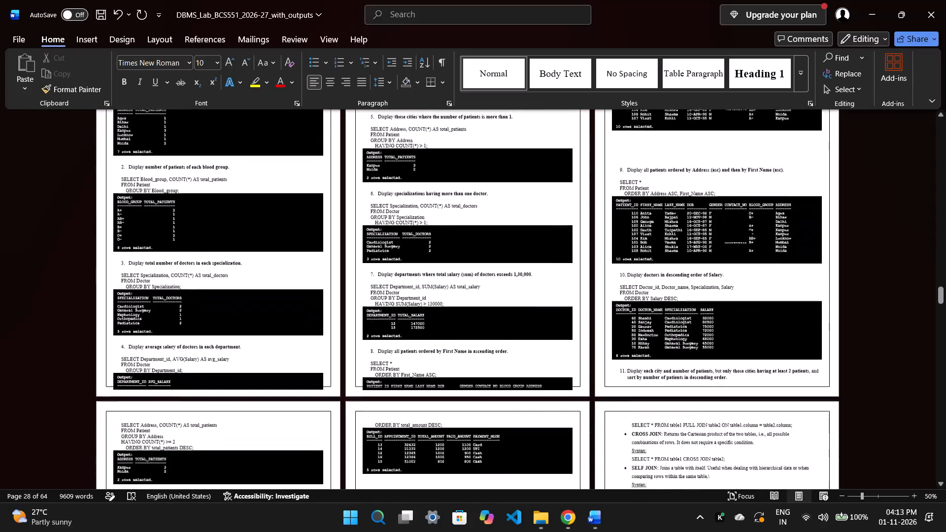
pyautogui.scroll(-2, 664, 243)
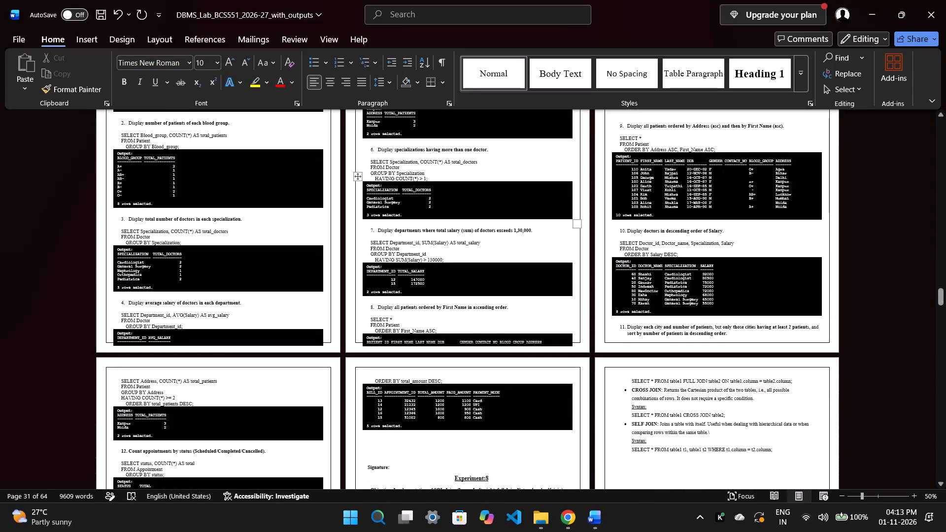
pyautogui.click(148, 295)
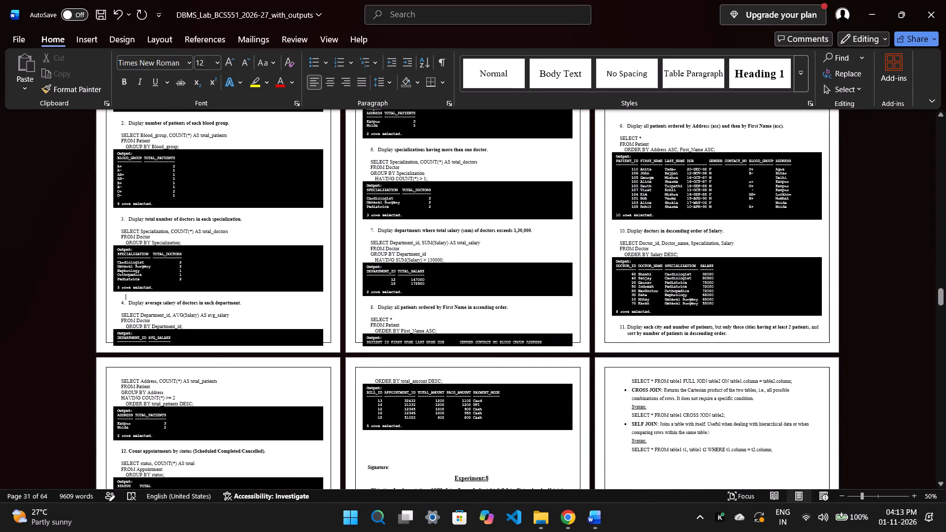
pyautogui.press('Return')
pyautogui.press('Return')
pyautogui.press('Return')
pyautogui.press('Return')
pyautogui.press('Return')
pyautogui.press('Return')
pyautogui.press('Return')
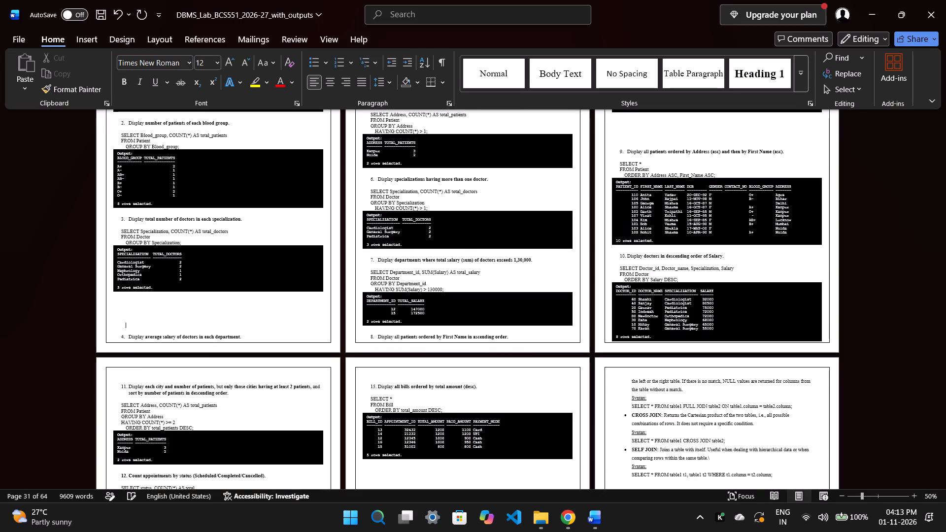
pyautogui.press('Return')
# Reduce the gap above Experiment-7's question 9 heading to one blank line so that question 10's output box fits on the same page.
pyautogui.scroll(1, 148, 298)
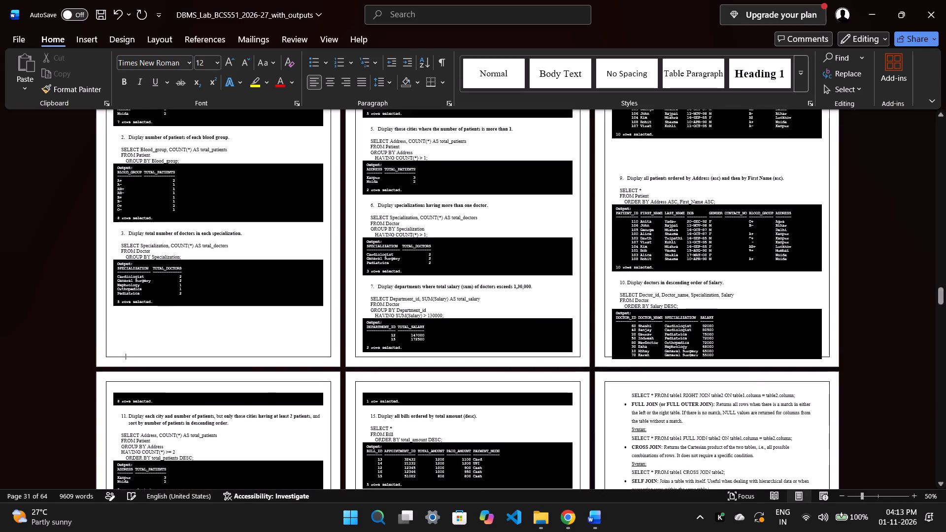
pyautogui.scroll(1, 148, 298)
pyautogui.scroll(-1, 379, 332)
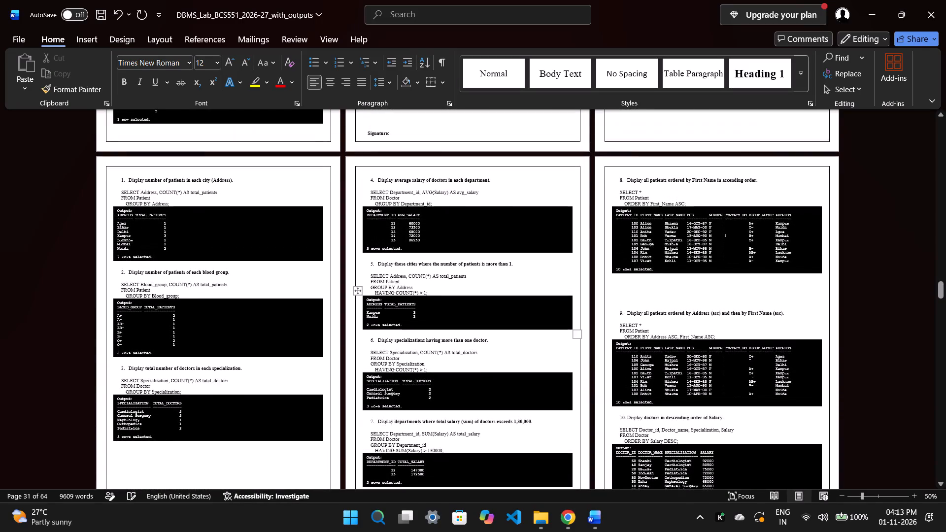
pyautogui.scroll(-2, 379, 332)
pyautogui.scroll(1, 422, 296)
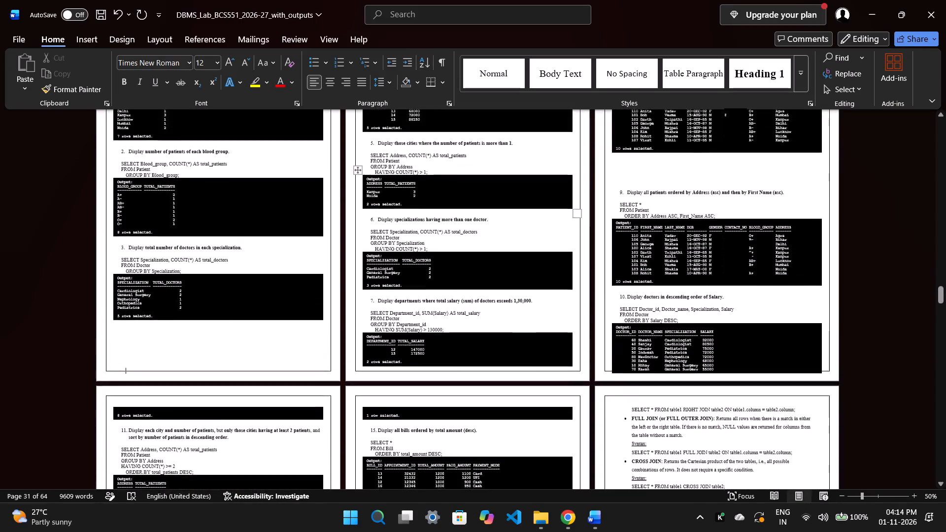
pyautogui.scroll(2, 422, 296)
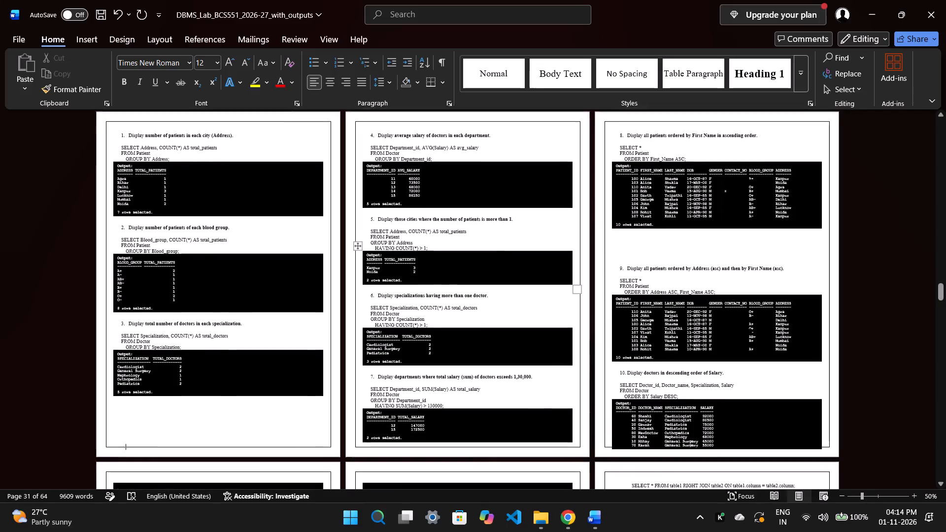
pyautogui.scroll(1, 422, 296)
pyautogui.click(650, 252)
pyautogui.press('BackSpace')
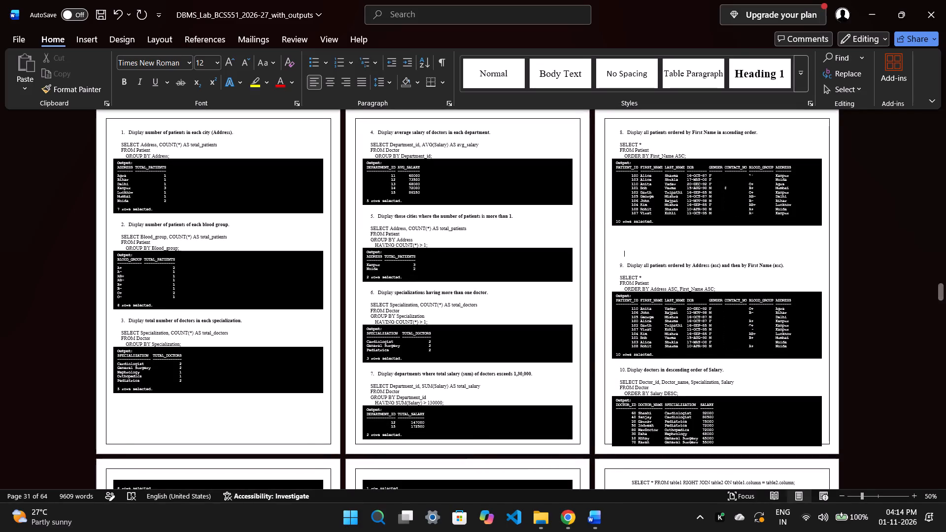
pyautogui.press('BackSpace')
pyautogui.press('BackSpace')
pyautogui.press('BackSpace')
pyautogui.press('BackSpace')
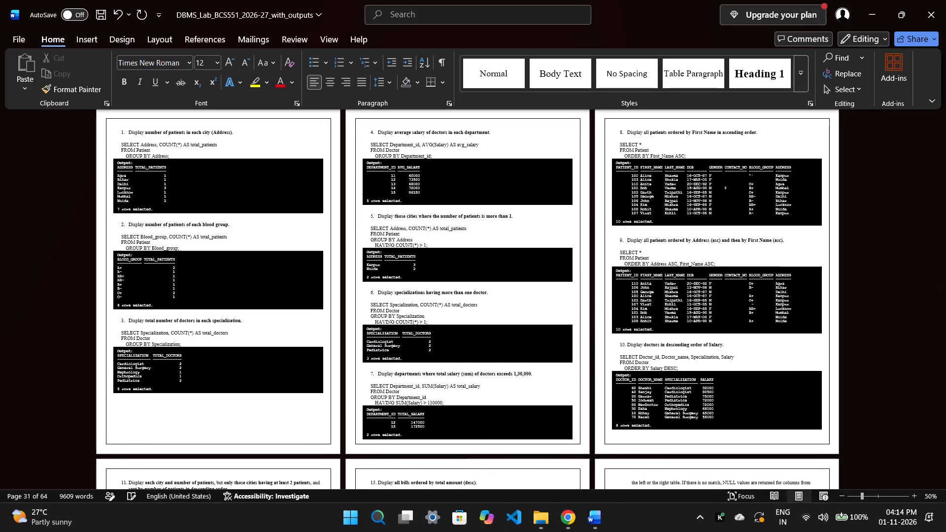
pyautogui.press('Delete')
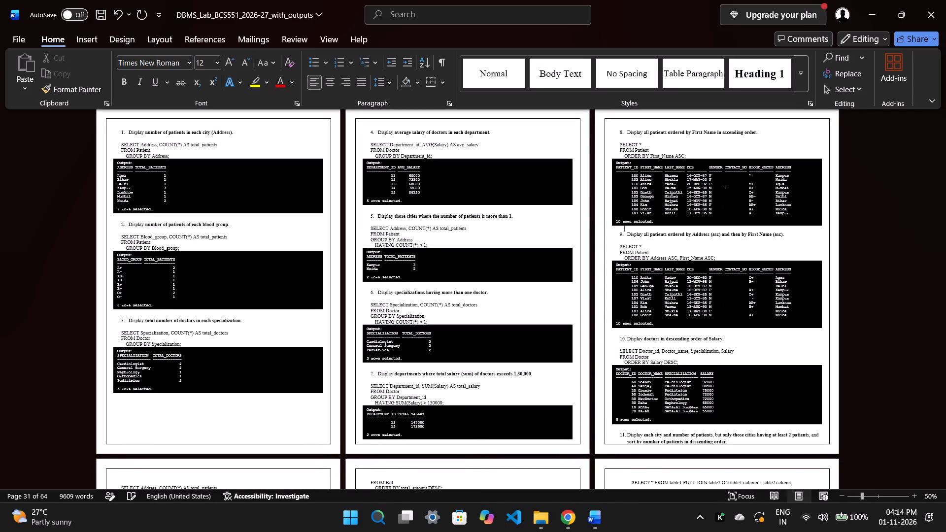
pyautogui.press('Return')
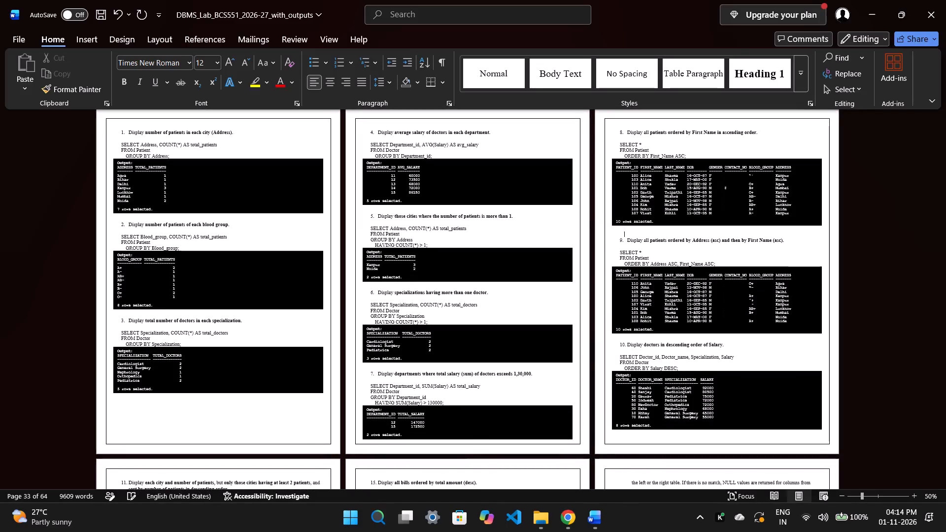
# Insert blank lines above Experiment-7's Signature line until it sits at the bottom of question 15's page and Experiment-8 starts a new page.
pyautogui.scroll(-1, 637, 404)
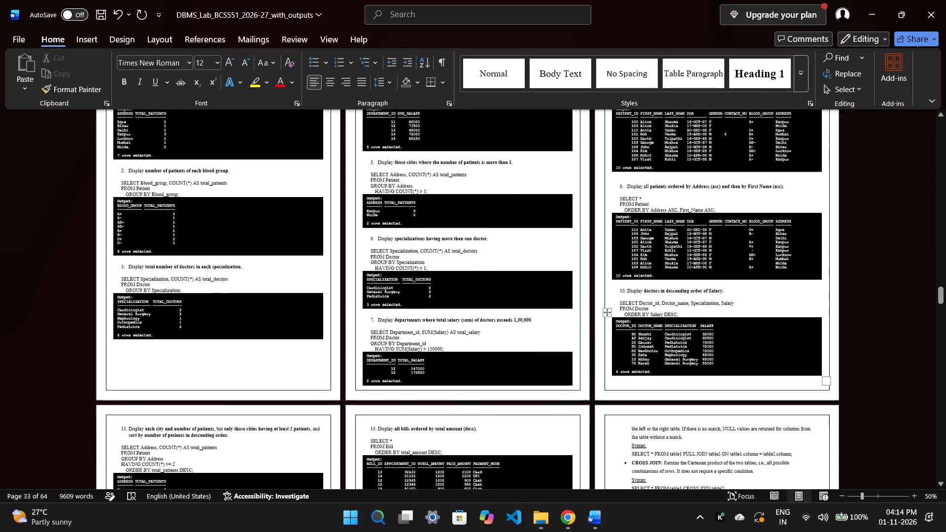
pyautogui.scroll(-3, 637, 404)
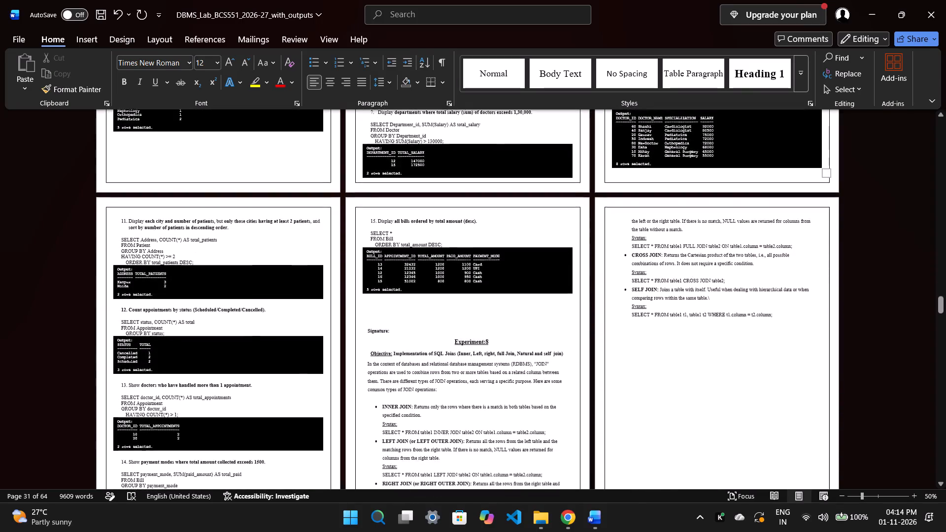
pyautogui.scroll(-2, 637, 404)
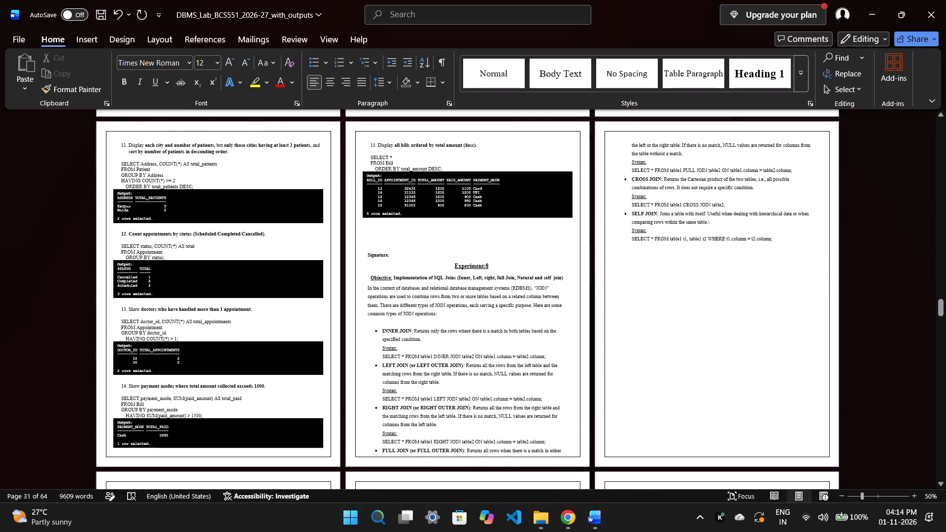
pyautogui.click(375, 226)
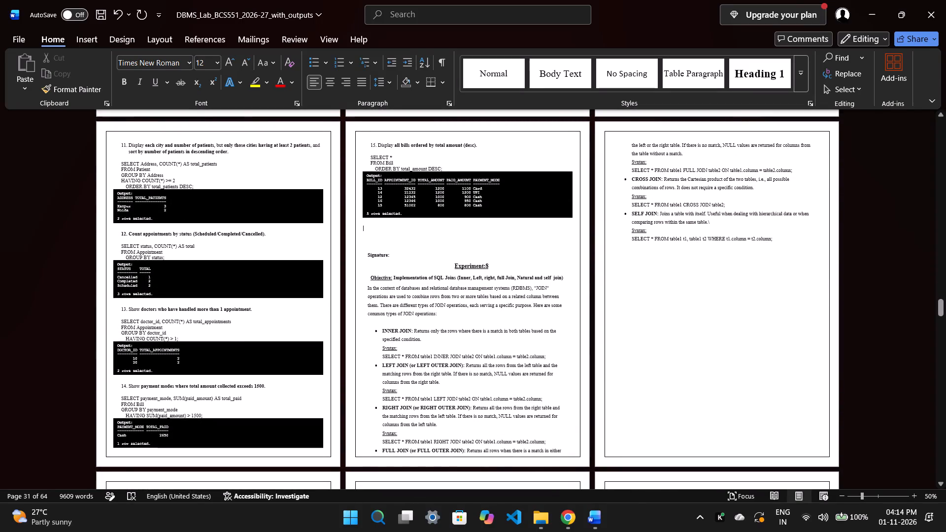
pyautogui.hotkey('shift', 'Return')
pyautogui.hotkey('shift', 'Return')
pyautogui.hotkey('shift', 'Return')
pyautogui.press('Return')
pyautogui.press('Return')
pyautogui.press('Return')
pyautogui.press('Return')
pyautogui.press('Return')
pyautogui.press('Return')
pyautogui.press('Return')
pyautogui.press('Return')
pyautogui.press('Return')
pyautogui.press('Return')
pyautogui.press('Return')
pyautogui.press('Return')
pyautogui.press('Return')
pyautogui.press('Return')
pyautogui.press('Return')
pyautogui.press('Return')
pyautogui.press('Return')
pyautogui.press('Return')
pyautogui.press('Return')
pyautogui.press('Return')
pyautogui.press('Return')
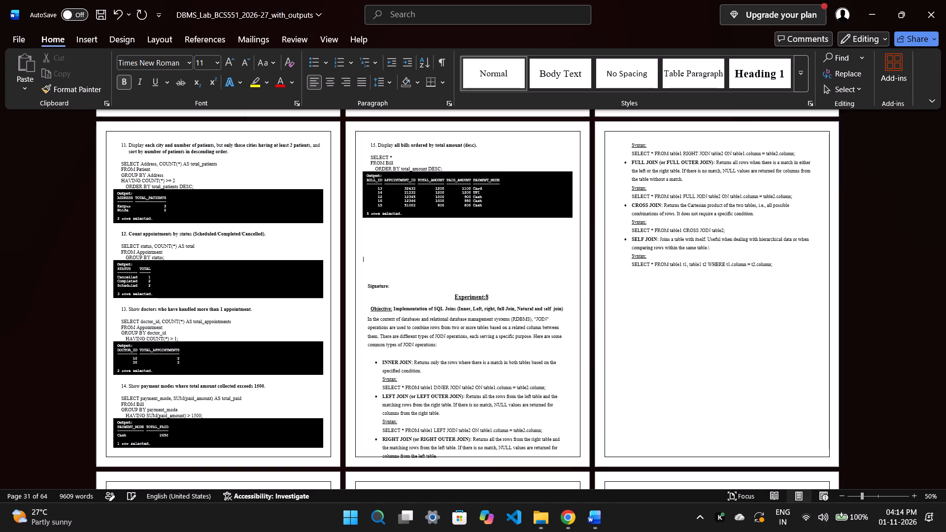
pyautogui.press('Return')
pyautogui.press('Return')
pyautogui.press('Return')
pyautogui.press('Return')
pyautogui.press('Return')
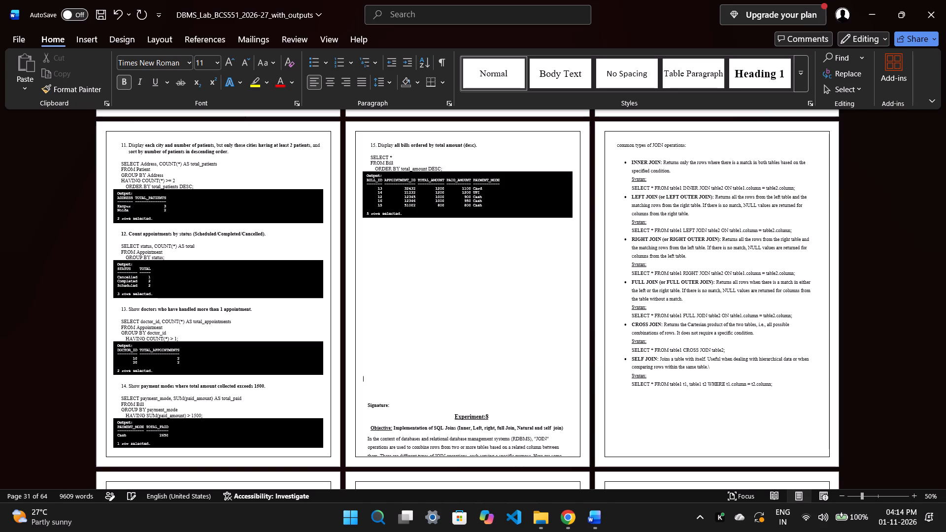
pyautogui.press('Return')
pyautogui.press('Return')
pyautogui.press('Return')
pyautogui.press('Return')
pyautogui.press('Return')
pyautogui.press('Return')
pyautogui.press('Return')
pyautogui.press('Return')
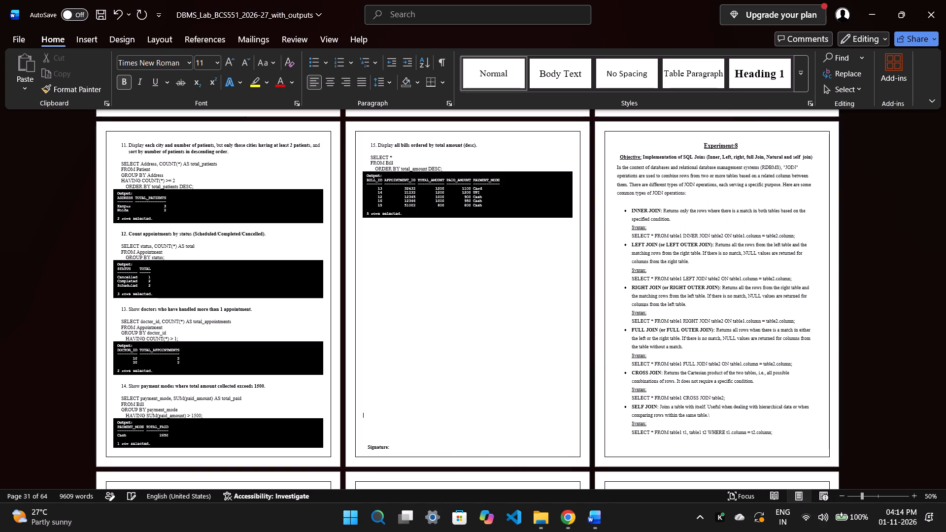
# Examine the layout of Experiment-8's theory and question pages for split output boxes and uneven gaps.
pyautogui.scroll(-1, 638, 232)
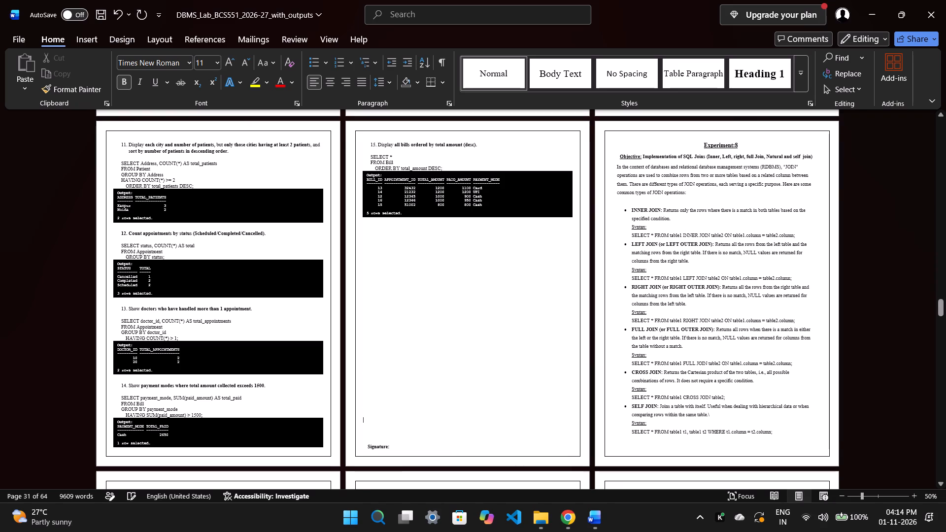
pyautogui.scroll(-2, 638, 232)
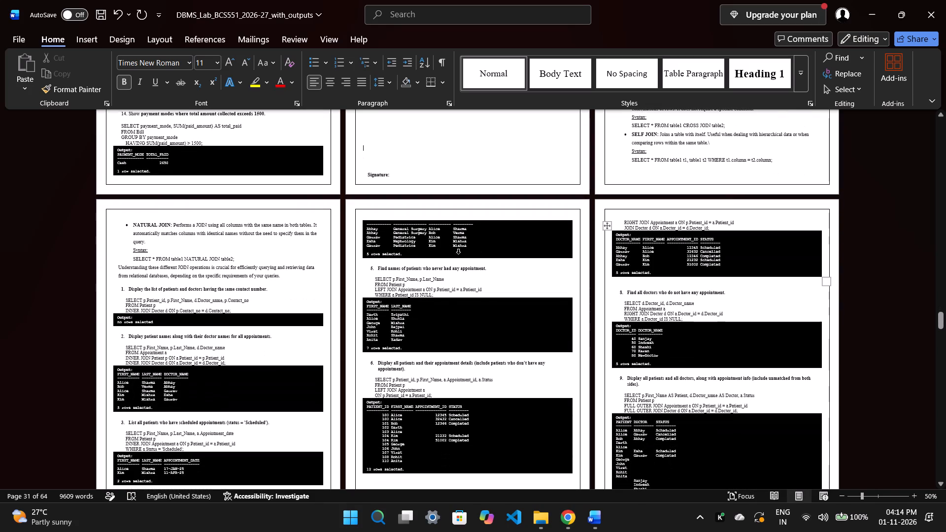
pyautogui.scroll(-2, 250, 316)
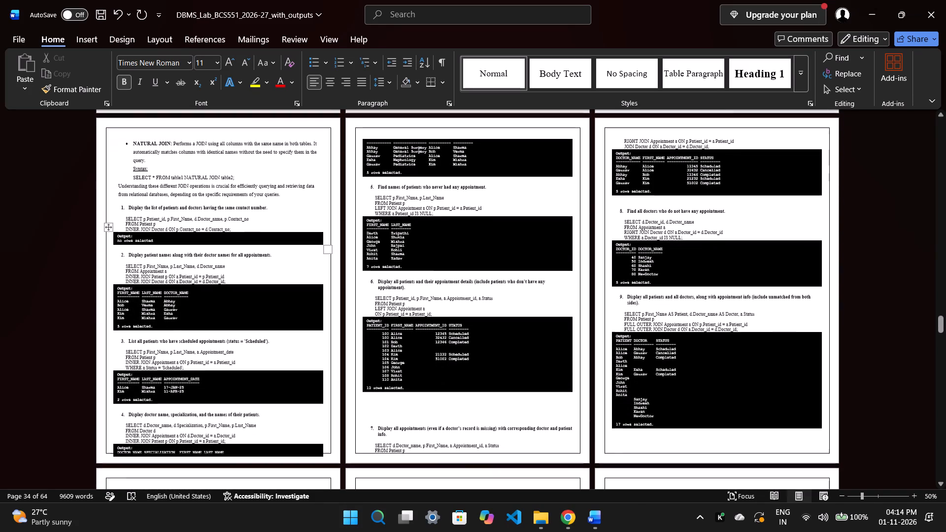
pyautogui.scroll(-2, 250, 316)
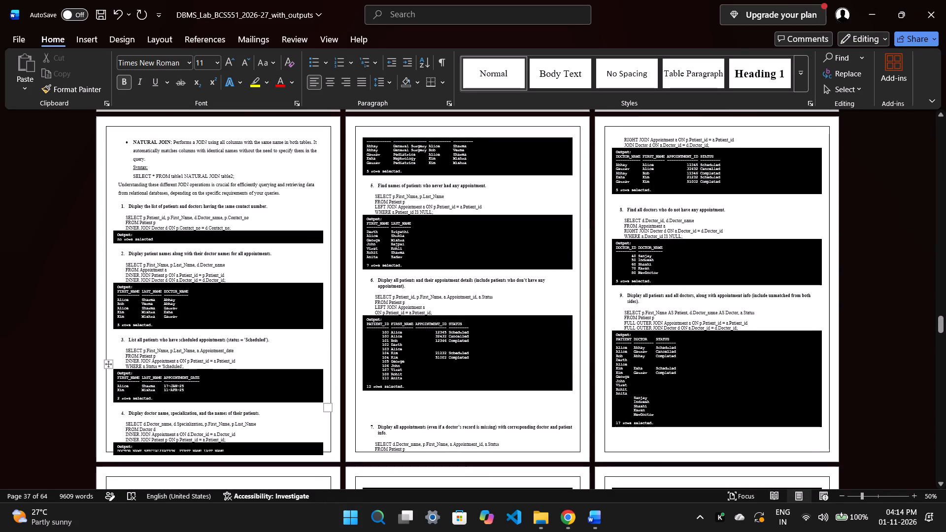
pyautogui.scroll(1, 232, 289)
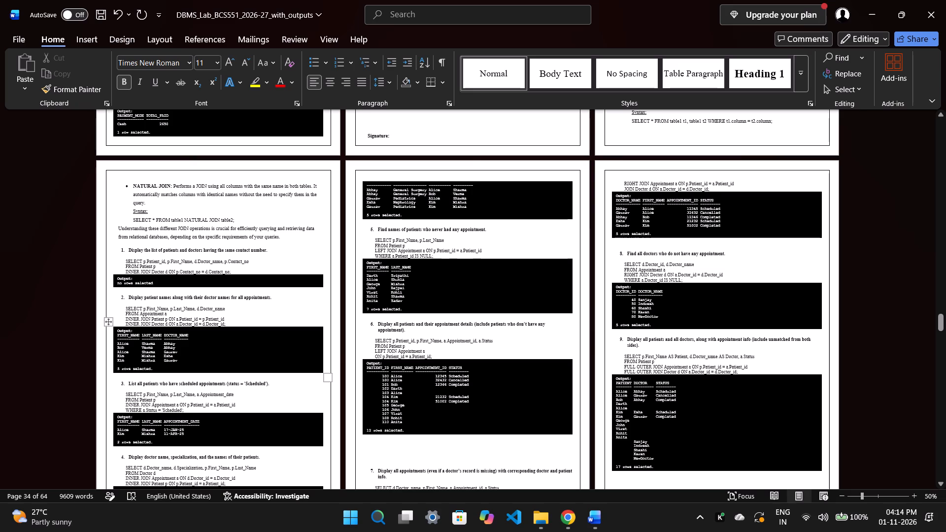
pyautogui.scroll(1, 159, 302)
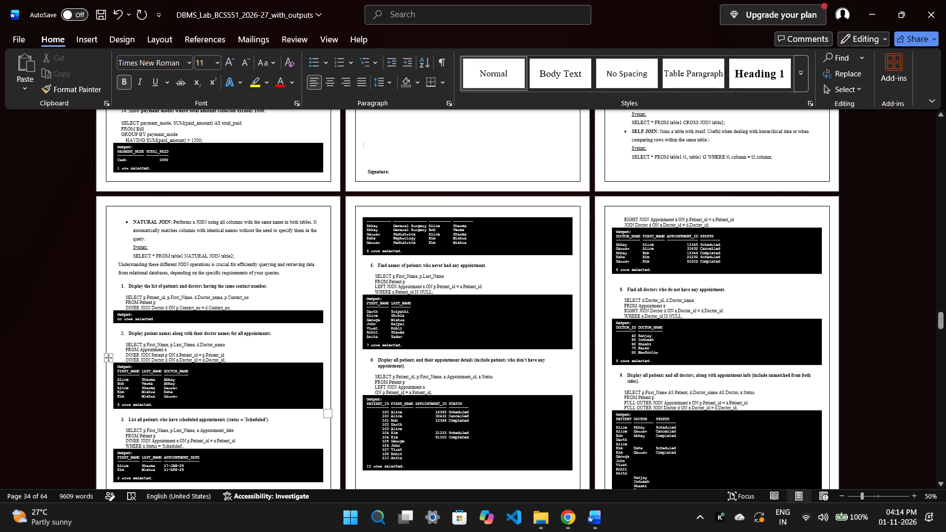
pyautogui.click(147, 280)
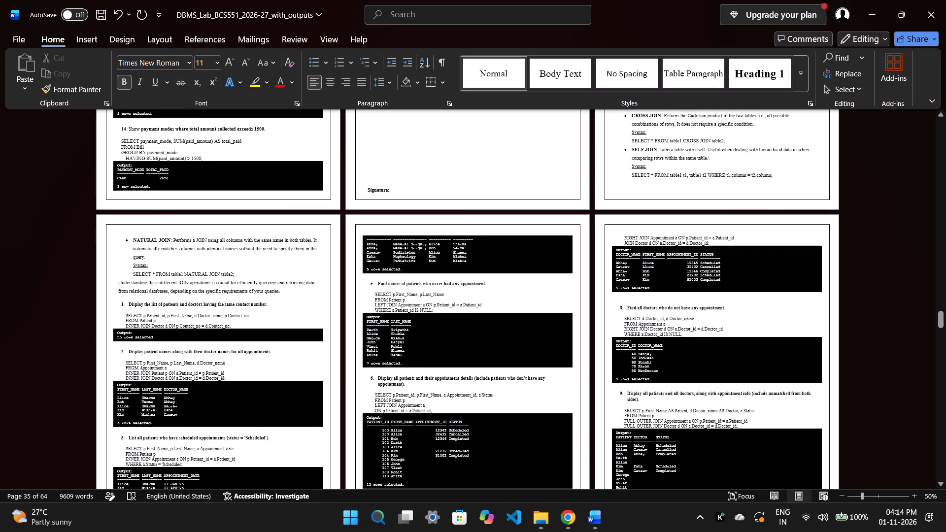
pyautogui.press('Up')
pyautogui.press('Down')
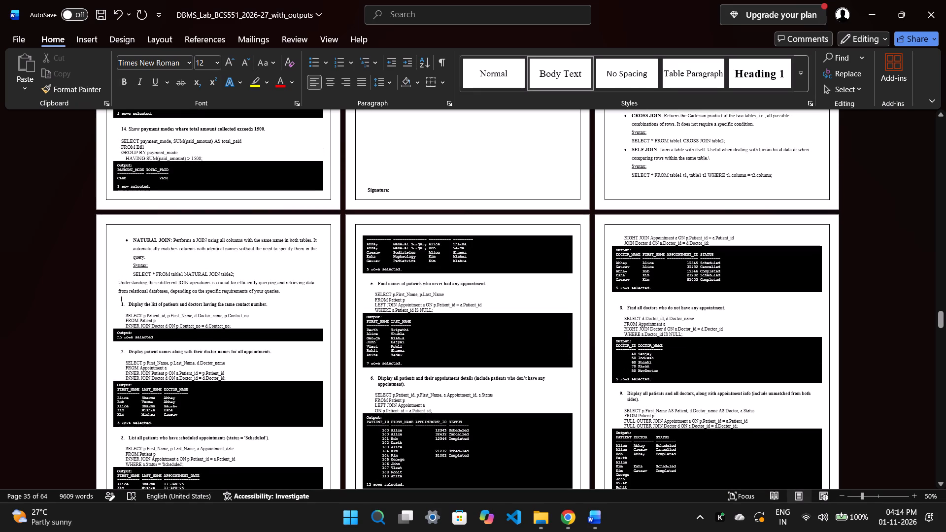
pyautogui.press('Up')
pyautogui.scroll(1, 147, 280)
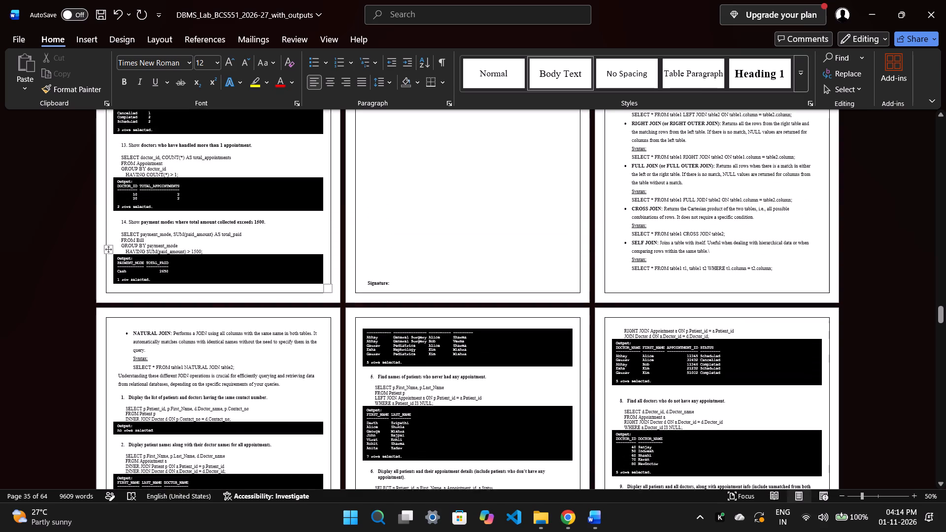
pyautogui.scroll(1, 147, 280)
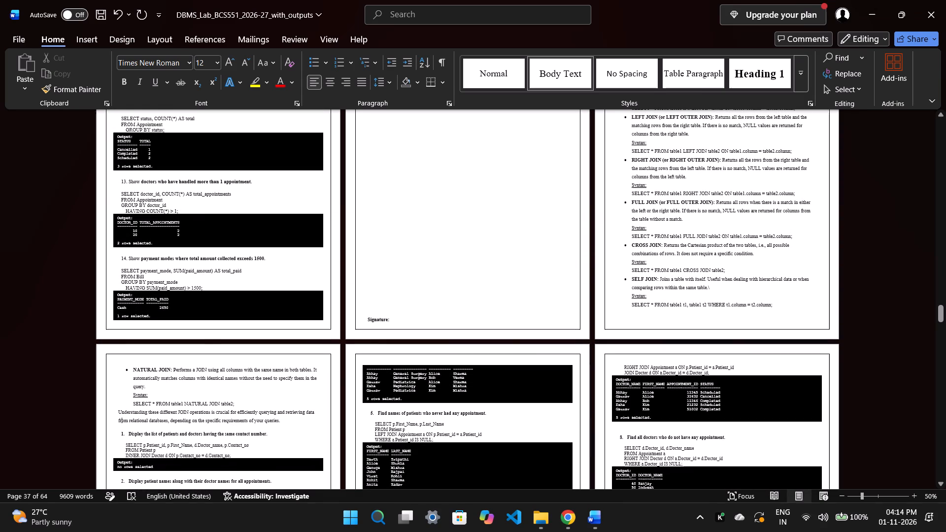
pyautogui.click(644, 318)
pyautogui.scroll(1, 644, 318)
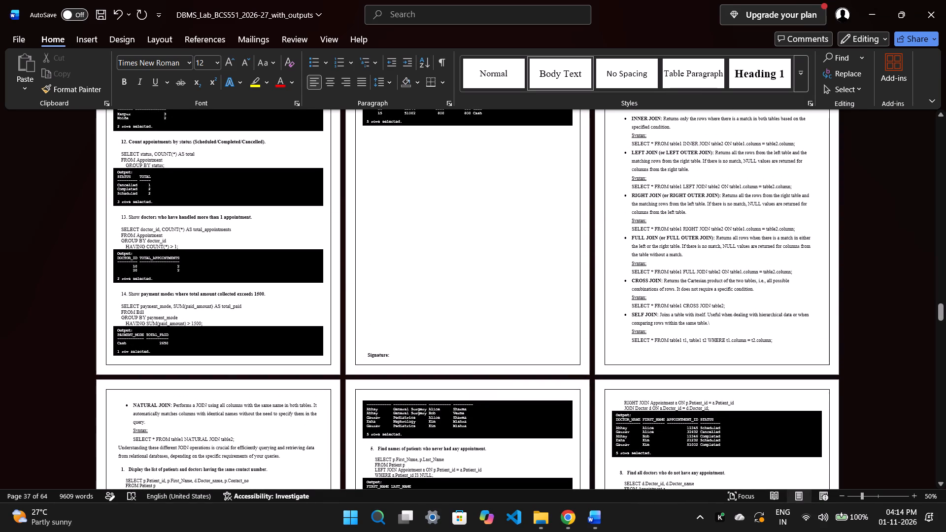
# Insert seventeen small blank lines above Experiment-8's question 4 heading to push the whole question onto the following page.
pyautogui.scroll(-2, 644, 318)
pyautogui.scroll(1, 644, 318)
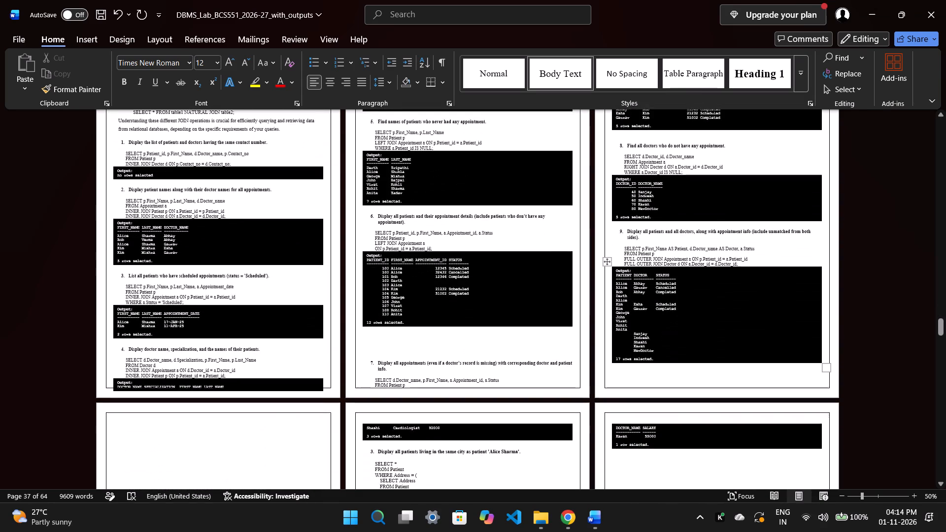
pyautogui.scroll(1, 644, 318)
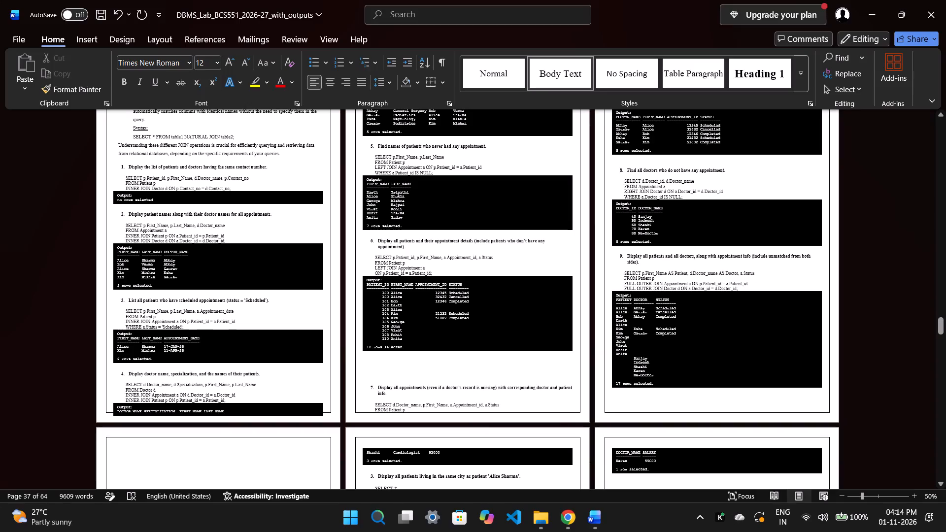
pyautogui.click(214, 365)
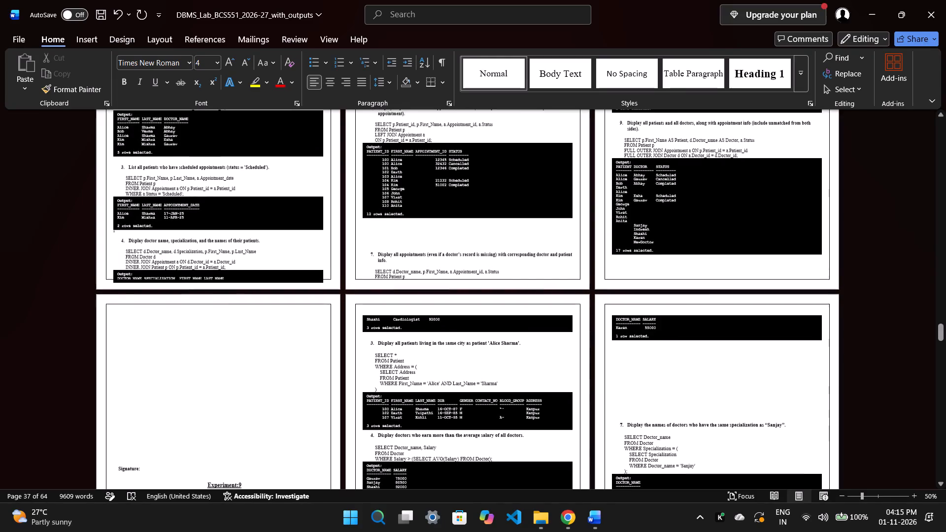
pyautogui.press('Return')
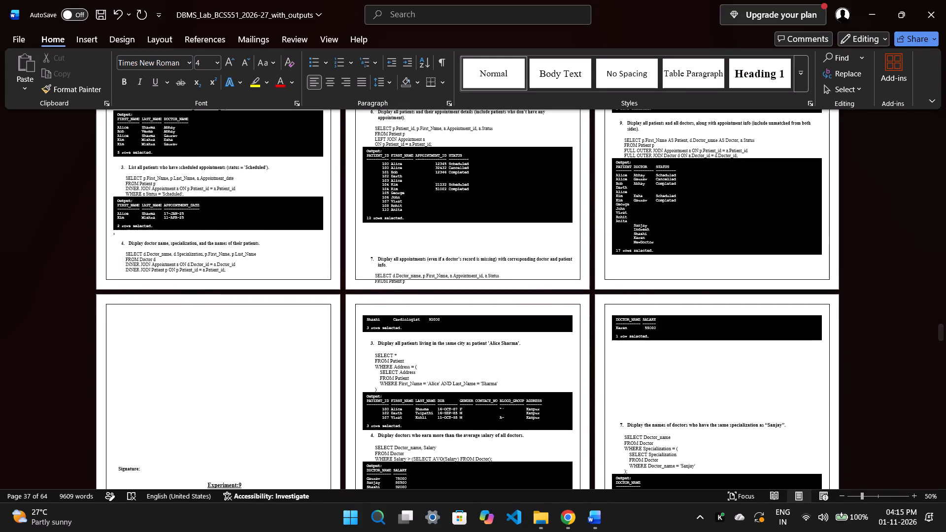
pyautogui.press('Return')
pyautogui.press('Return')
pyautogui.press('Return')
pyautogui.press('Return')
pyautogui.press('Return')
pyautogui.press('Return')
pyautogui.press('Return')
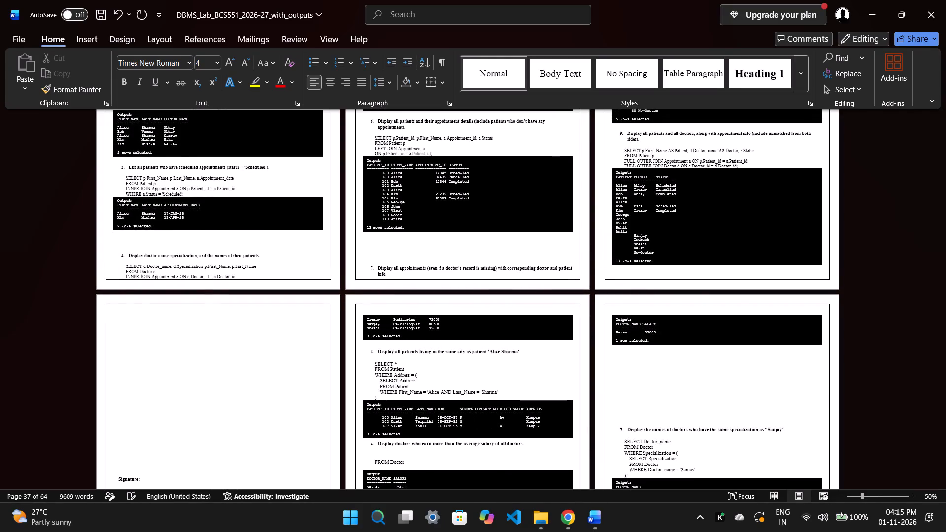
pyautogui.press('Return')
pyautogui.press('Return')
pyautogui.press('Return')
pyautogui.press('Return')
pyautogui.press('Return')
pyautogui.press('Return')
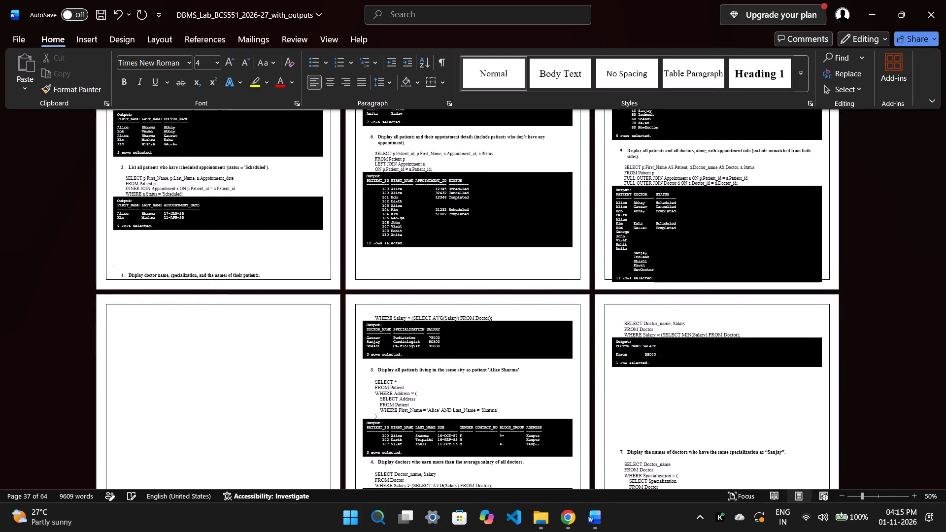
pyautogui.press('Return')
pyautogui.press('Return')
pyautogui.press('Return')
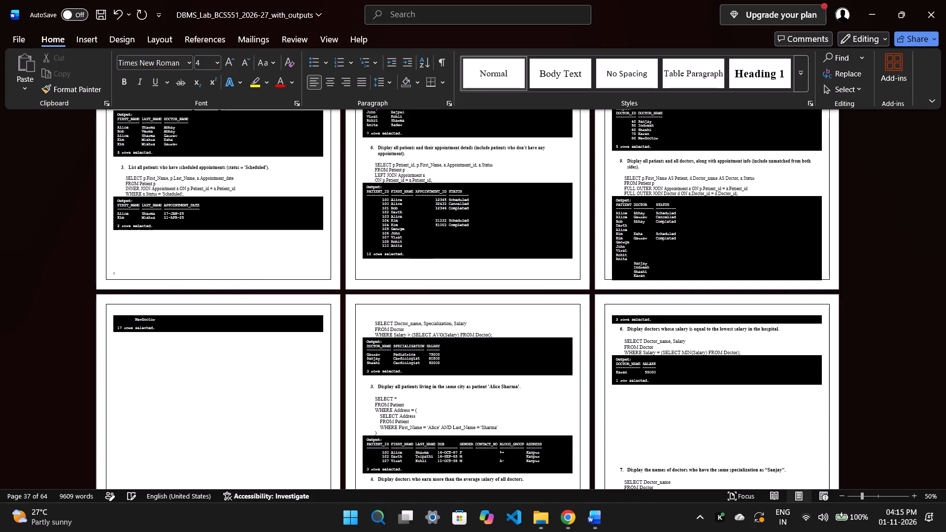
# Delete two blank lines between Experiment-8's question 6 output box and question 7 to pull question 9's full output box onto one page.
pyautogui.scroll(2, 214, 365)
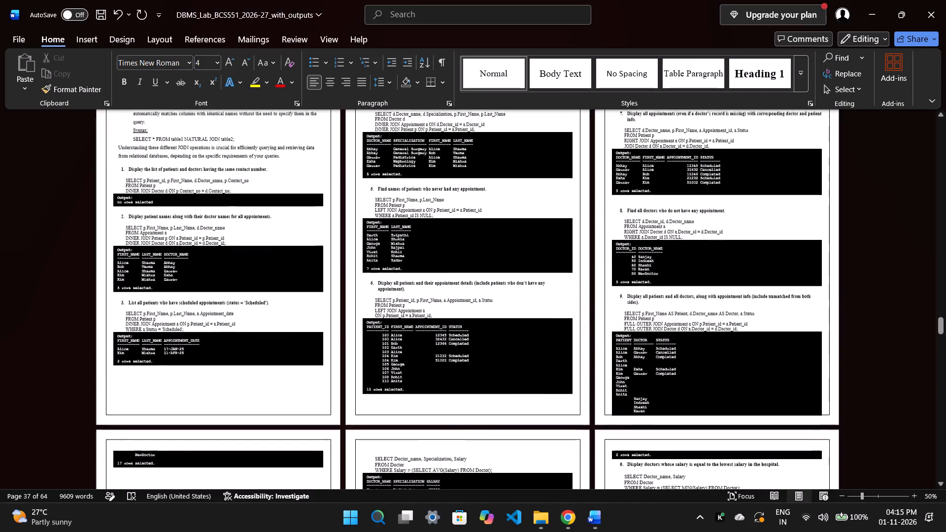
pyautogui.scroll(1, 214, 365)
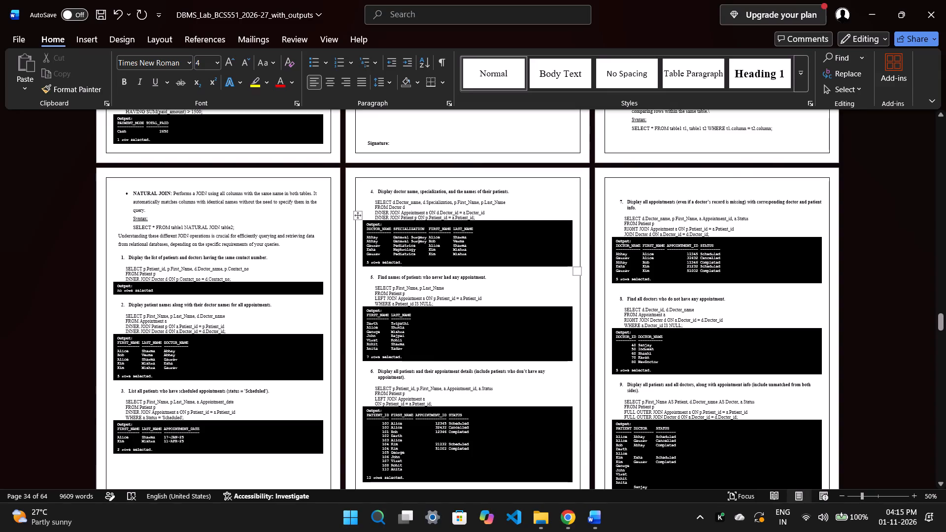
pyautogui.scroll(-1, 541, 339)
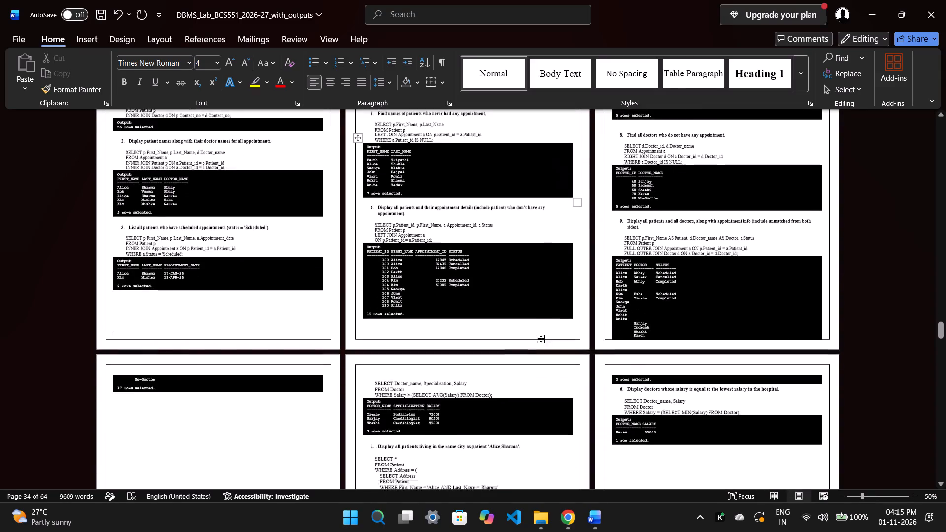
pyautogui.scroll(-1, 541, 339)
pyautogui.click(446, 311)
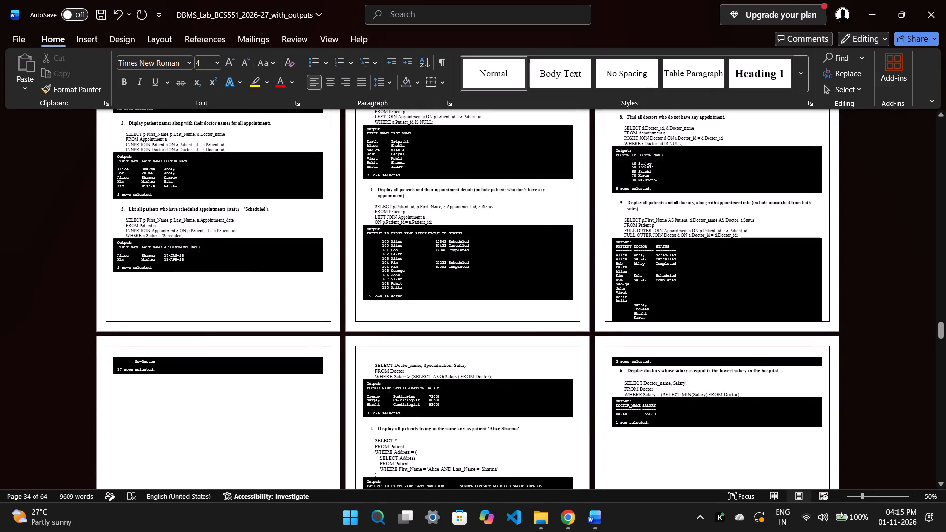
pyautogui.press('Delete')
pyautogui.press('Delete')
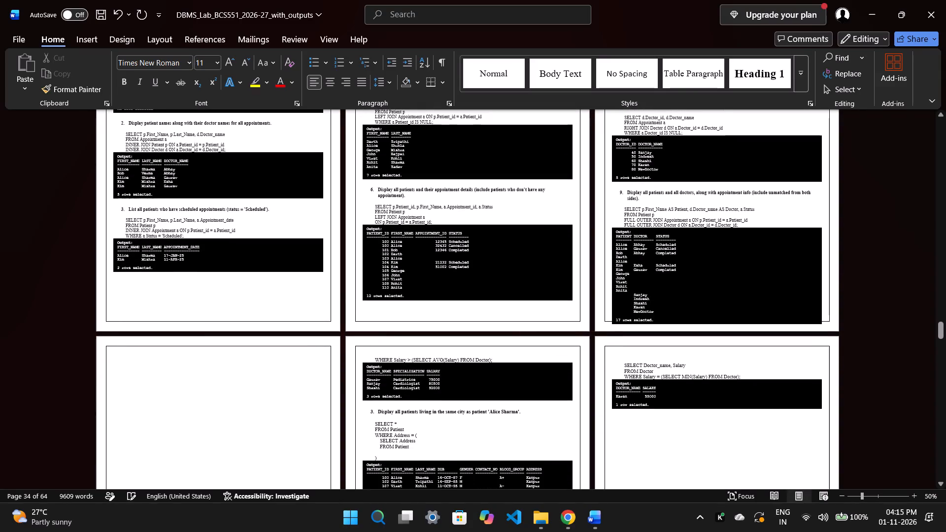
# Delete one blank line between Experiment-8's question 7 output box and the question 8 heading to tighten the gap.
pyautogui.scroll(2, 446, 311)
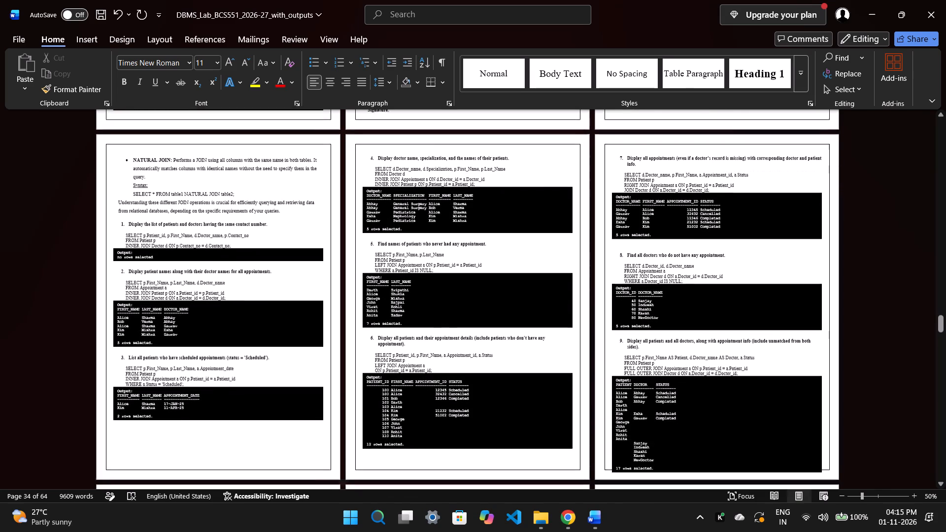
pyautogui.scroll(1, 446, 311)
pyautogui.click(628, 134)
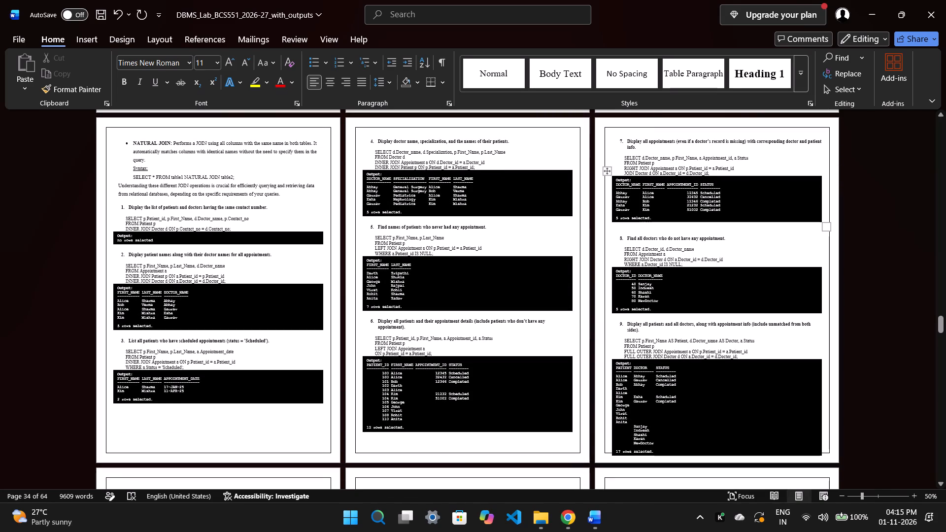
pyautogui.press('Up')
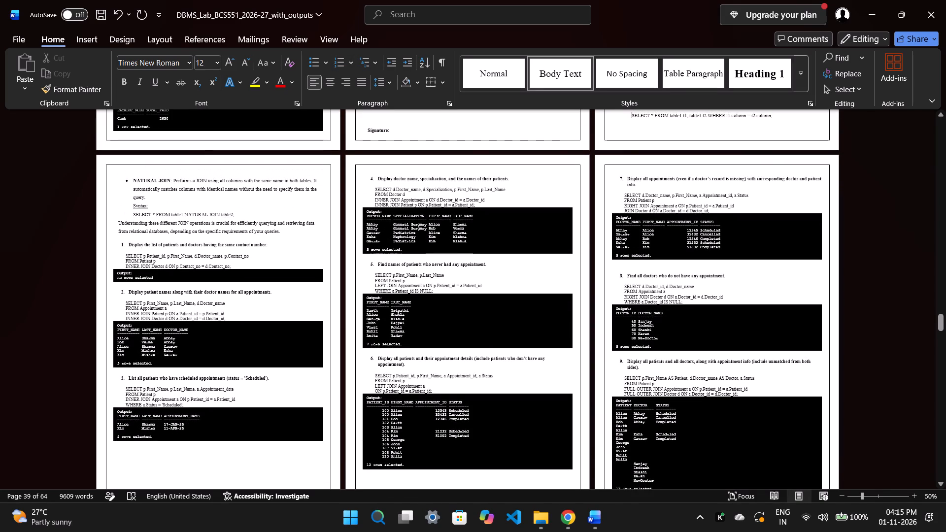
pyautogui.press('Down')
pyautogui.press('Down')
pyautogui.press('Down')
pyautogui.press('Down')
pyautogui.press('Down')
pyautogui.press('Down')
pyautogui.press('Down')
pyautogui.press('Down')
pyautogui.press('Down')
pyautogui.press('Down')
pyautogui.press('Down')
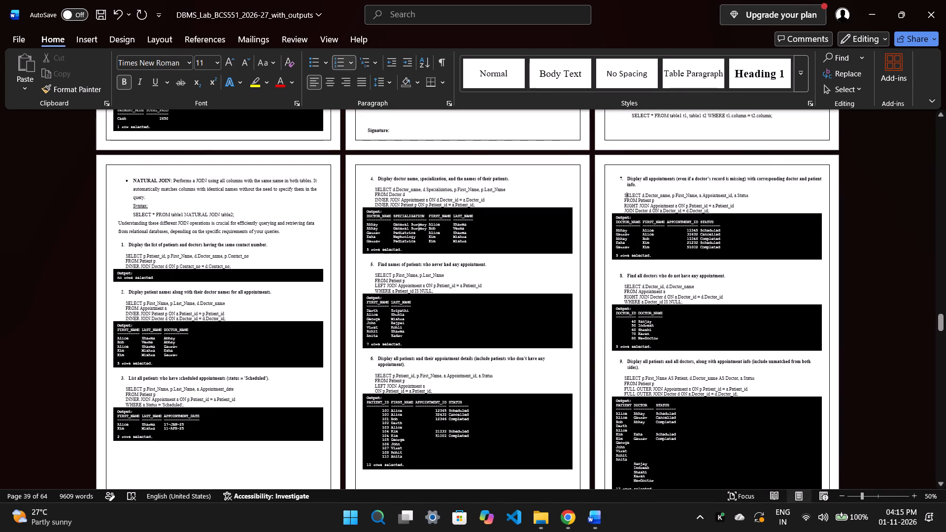
pyautogui.press('Down')
pyautogui.press('Down')
pyautogui.press('Down')
pyautogui.press('Down')
pyautogui.press('Down')
pyautogui.press('Down')
pyautogui.press('Down')
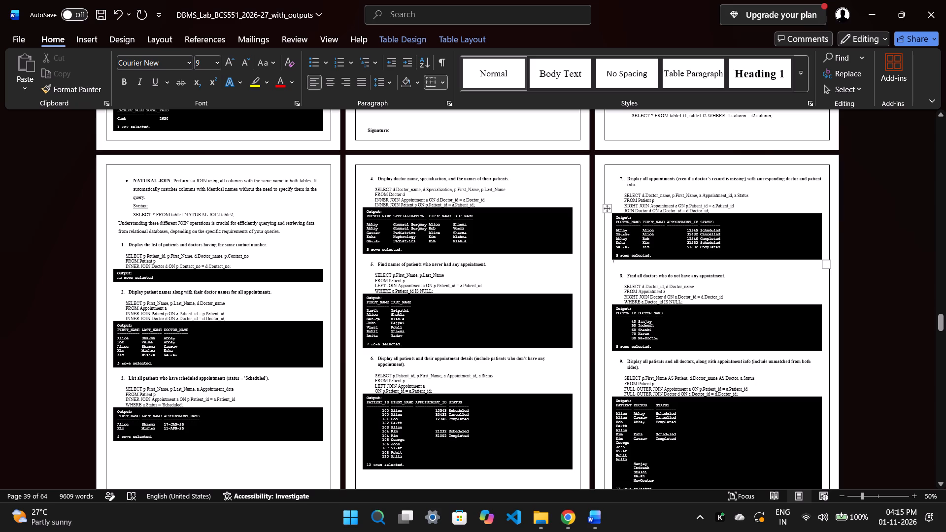
pyautogui.press('Down')
pyautogui.press('Down')
pyautogui.press('Delete')
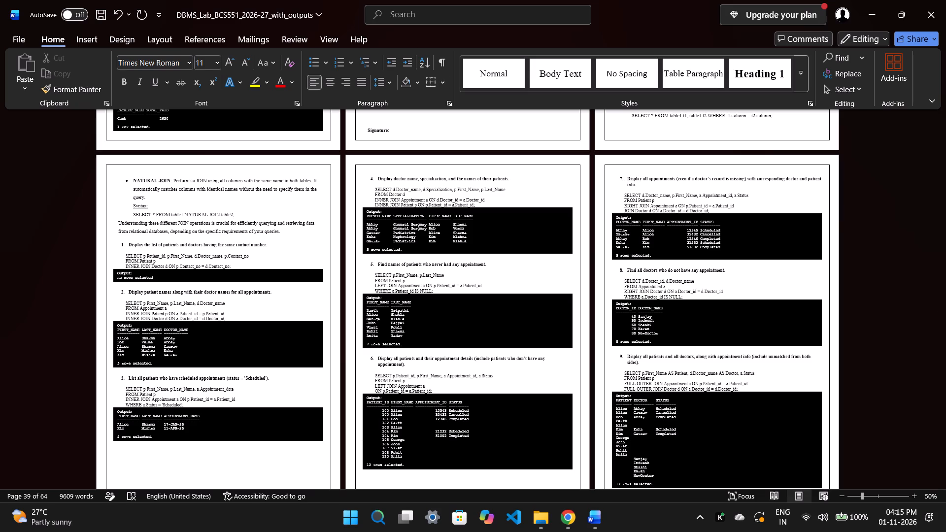
# Examine Experiment-8 from question 8 onward and the first Experiment-9 pages for uneven gaps and split output boxes.
pyautogui.press('Down')
pyautogui.press('Down')
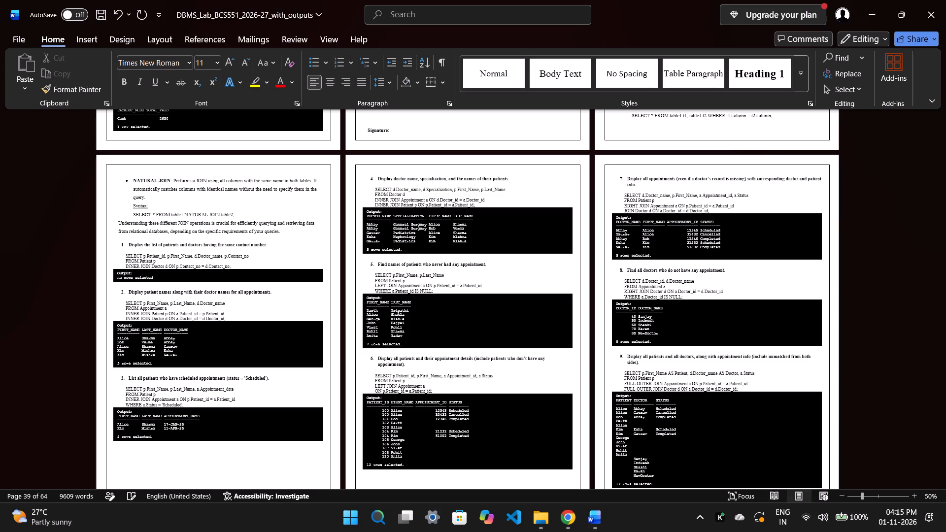
pyautogui.press('Up')
pyautogui.press('Down')
pyautogui.press('Down')
pyautogui.press('Down')
pyautogui.press('Down')
pyautogui.press('Down')
pyautogui.press('Down')
pyautogui.press('Down')
pyautogui.press('Down')
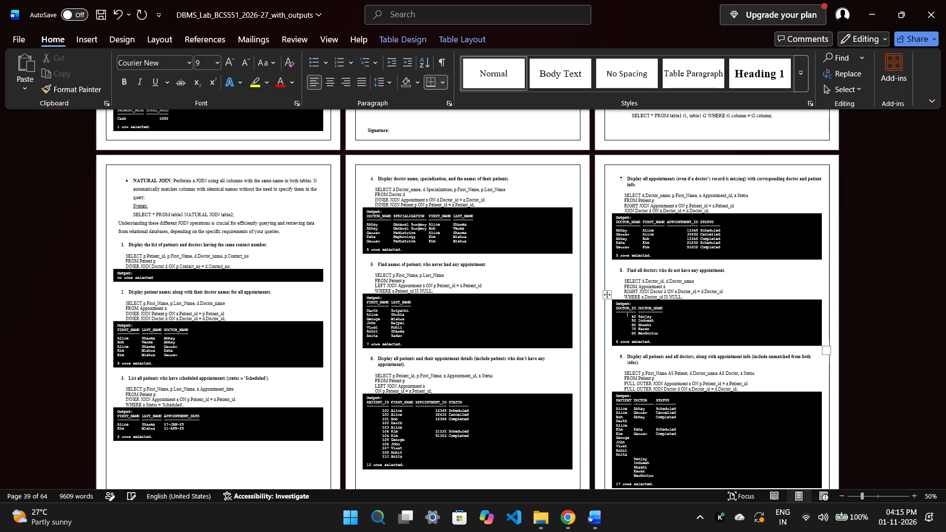
pyautogui.press('Down')
pyautogui.press('Down')
pyautogui.press('Down')
pyautogui.press('Down')
pyautogui.press('Down')
pyautogui.press('Down')
pyautogui.press('Down')
pyautogui.press('Down')
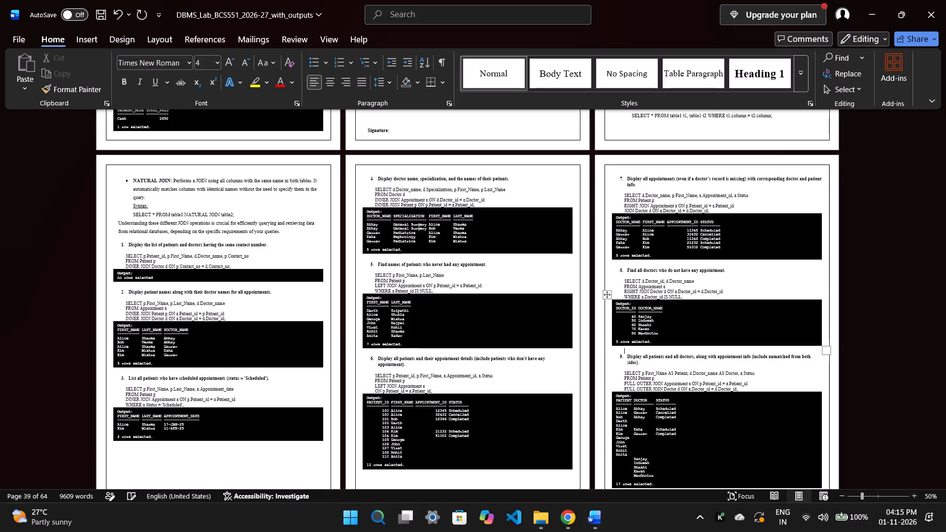
pyautogui.press('Down')
pyautogui.press('Down')
pyautogui.press('Down')
pyautogui.press('Down')
pyautogui.press('Down')
pyautogui.press('Down')
pyautogui.press('Down')
pyautogui.press('Down')
pyautogui.press('Down')
pyautogui.press('Down')
pyautogui.press('Down')
pyautogui.press('Down')
pyautogui.press('Down')
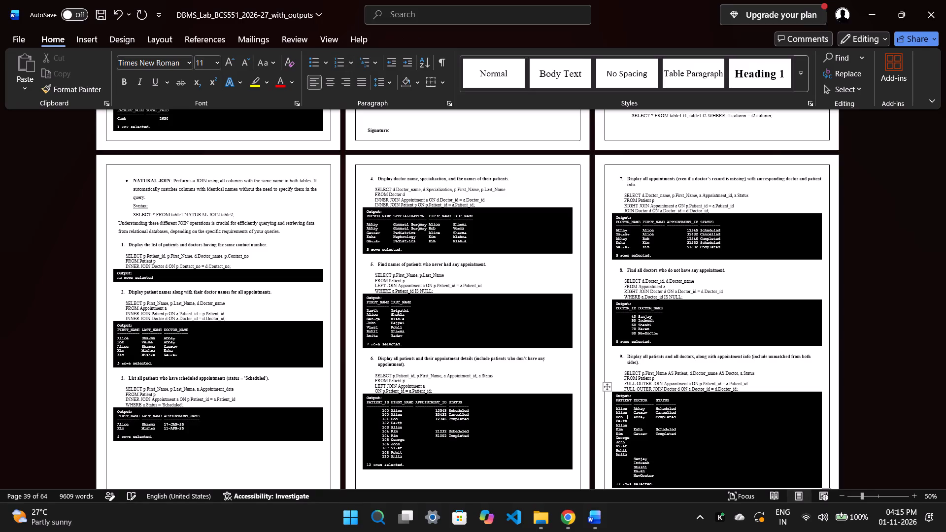
pyautogui.press('Down')
pyautogui.press('Down')
pyautogui.press('Down')
pyautogui.press('Down')
pyautogui.press('Down')
pyautogui.press('Down')
pyautogui.press('Down')
pyautogui.press('Down')
pyautogui.press('Down')
pyautogui.press('Down')
pyautogui.press('Down')
pyautogui.press('Down')
pyautogui.press('Down')
pyautogui.press('Down')
pyautogui.press('Down')
pyautogui.press('Down')
pyautogui.press('Down')
pyautogui.press('Down')
pyautogui.press('Down')
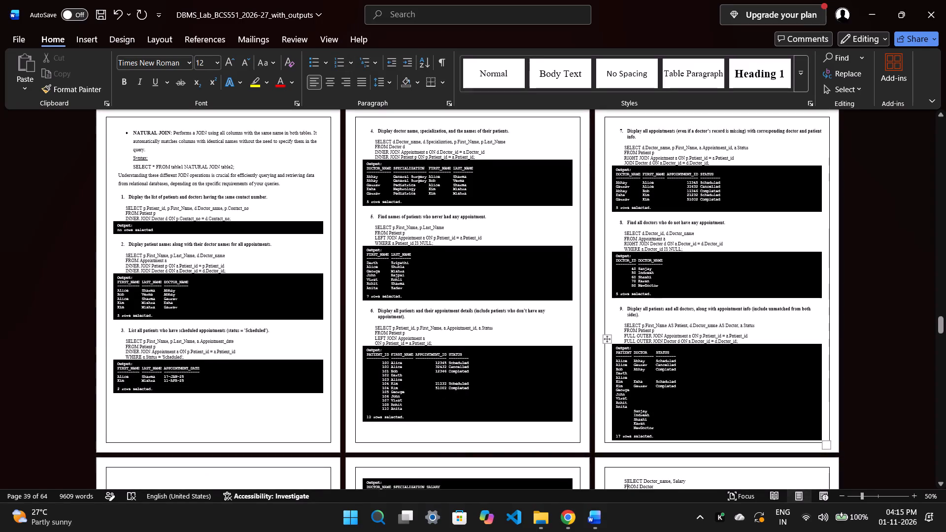
pyautogui.press('Down')
pyautogui.press('Down')
pyautogui.press('Down')
pyautogui.press('Down')
pyautogui.press('Down')
pyautogui.press('Down')
pyautogui.press('Down')
pyautogui.press('Down')
pyautogui.press('Down')
pyautogui.press('Down')
pyautogui.press('Down')
pyautogui.press('Down')
pyautogui.press('Down')
pyautogui.press('Down')
pyautogui.press('Down')
pyautogui.press('Down')
pyautogui.press('Down')
pyautogui.press('Down')
pyautogui.press('Down')
pyautogui.press('Down')
pyautogui.press('Down')
pyautogui.press('Down')
pyautogui.press('Down')
pyautogui.press('Down')
pyautogui.press('Down')
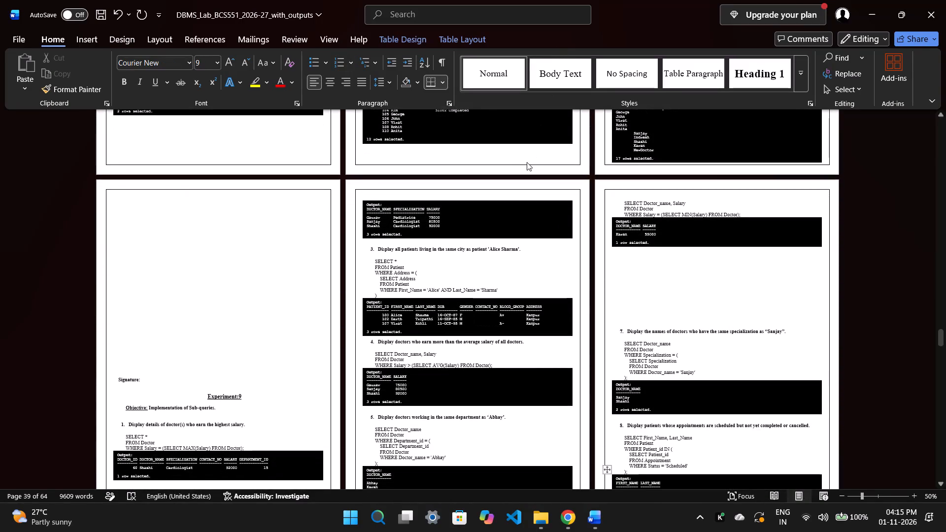
# Delete nineteen blank lines between Experiment-8's question 3 output box and question 4 to pull question 4 back onto the same page.
pyautogui.scroll(2, 527, 162)
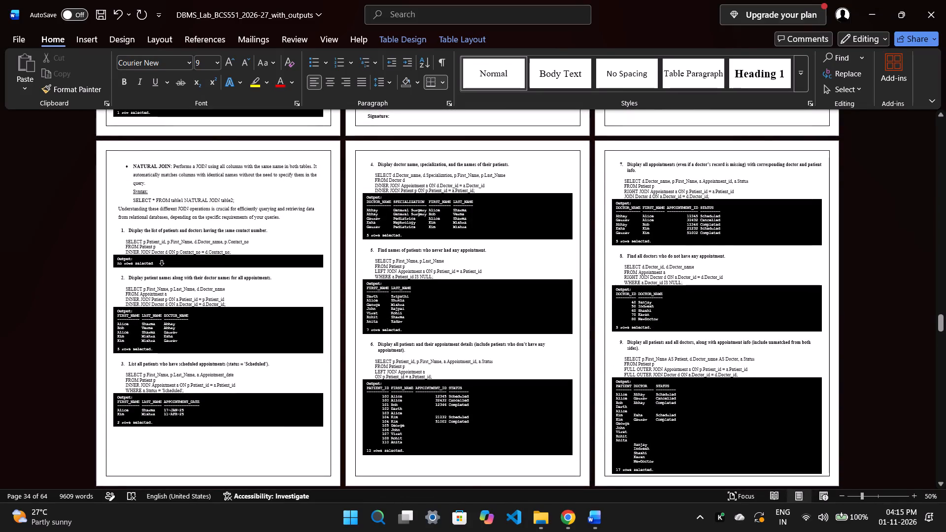
pyautogui.click(132, 358)
pyautogui.click(132, 442)
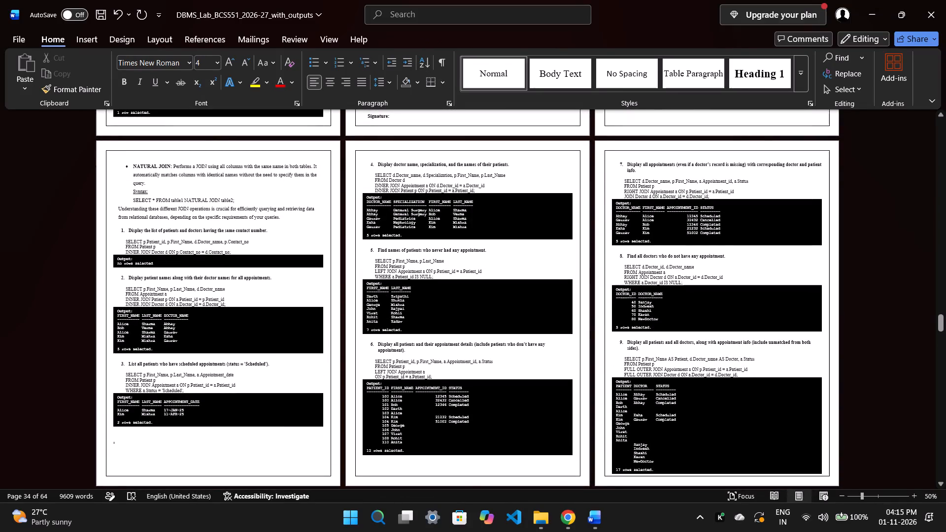
pyautogui.press('Delete')
pyautogui.press('Delete')
pyautogui.press('Delete')
pyautogui.press('Delete')
pyautogui.press('Delete')
pyautogui.press('Delete')
pyautogui.press('Delete')
pyautogui.press('Delete')
pyautogui.press('Delete')
pyautogui.press('Delete')
pyautogui.press('Delete')
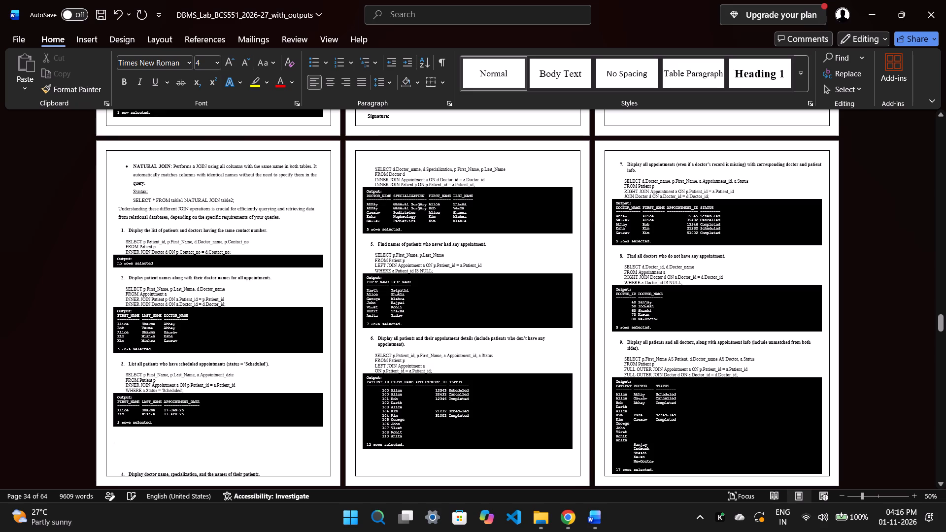
pyautogui.press('Delete')
pyautogui.press('Delete')
pyautogui.press('Delete')
pyautogui.press('Delete')
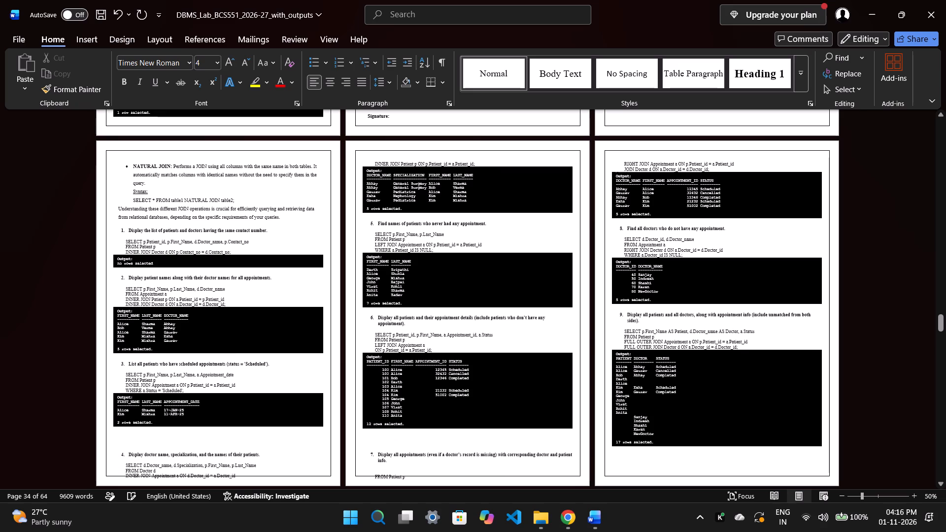
pyautogui.press('Delete')
pyautogui.press('Delete')
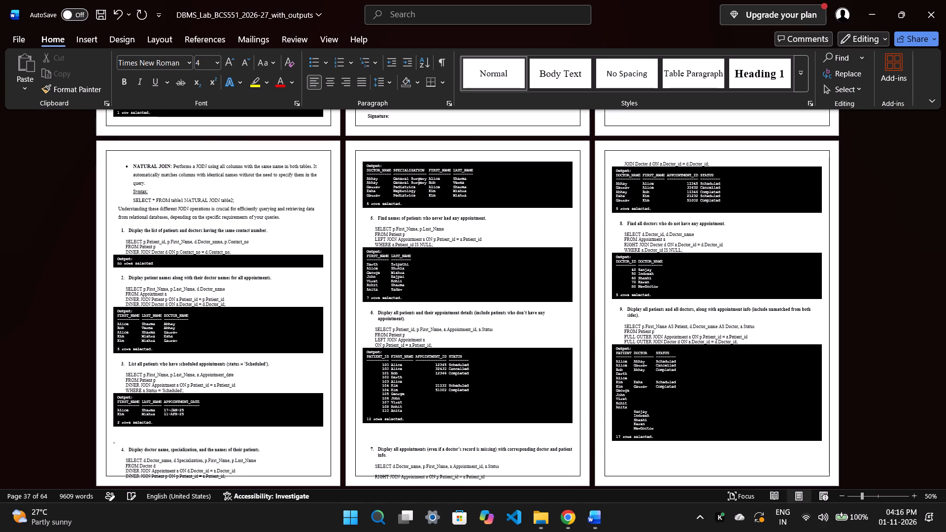
pyautogui.press('Delete')
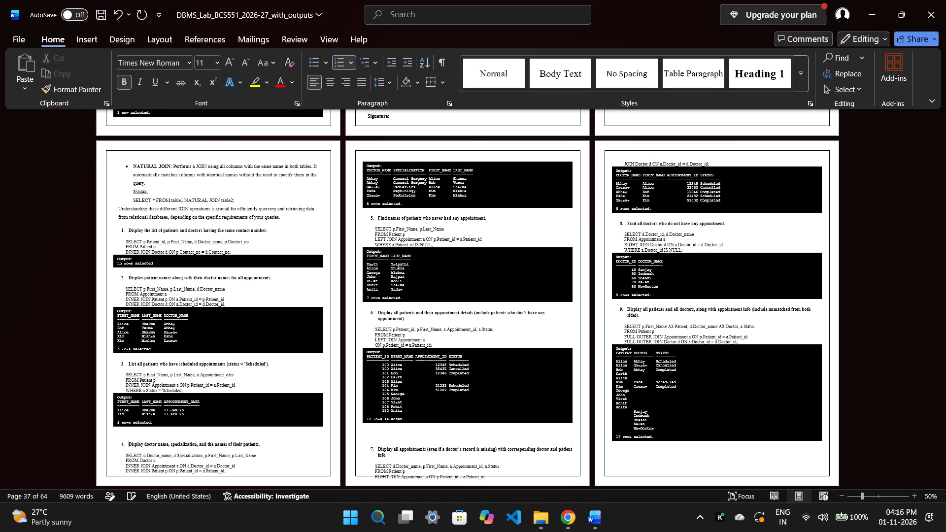
pyautogui.click(133, 435)
pyautogui.press('Delete')
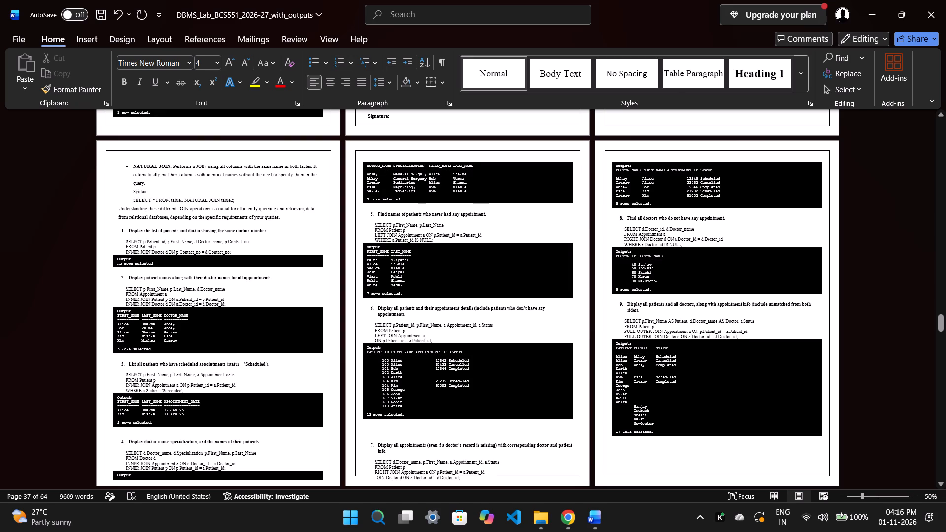
# Insert a blank line after Experiment-8's question 4 query to push its whole output box onto the following page.
pyautogui.click(231, 469)
pyautogui.press('Return')
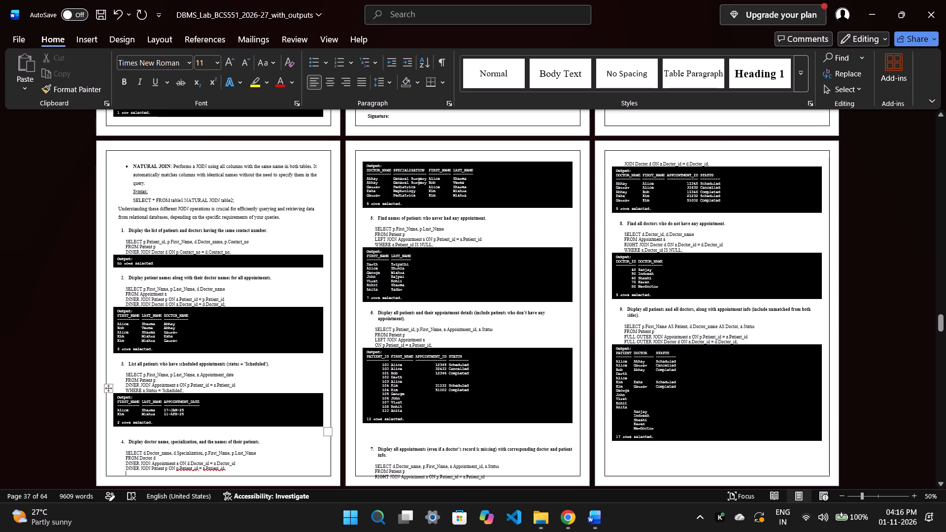
# Delete three blank lines between Experiment-8's question 6 output box and the question 7 heading.
pyautogui.click(382, 427)
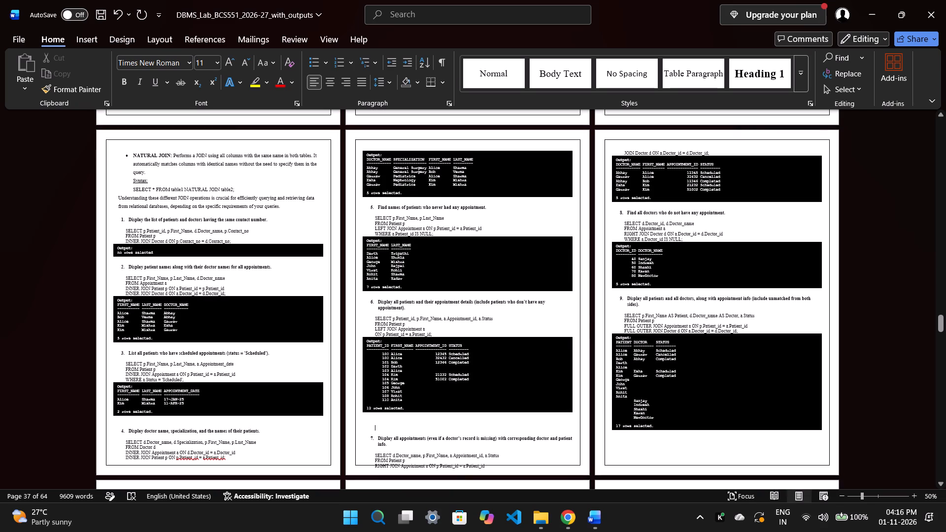
pyautogui.press('BackSpace')
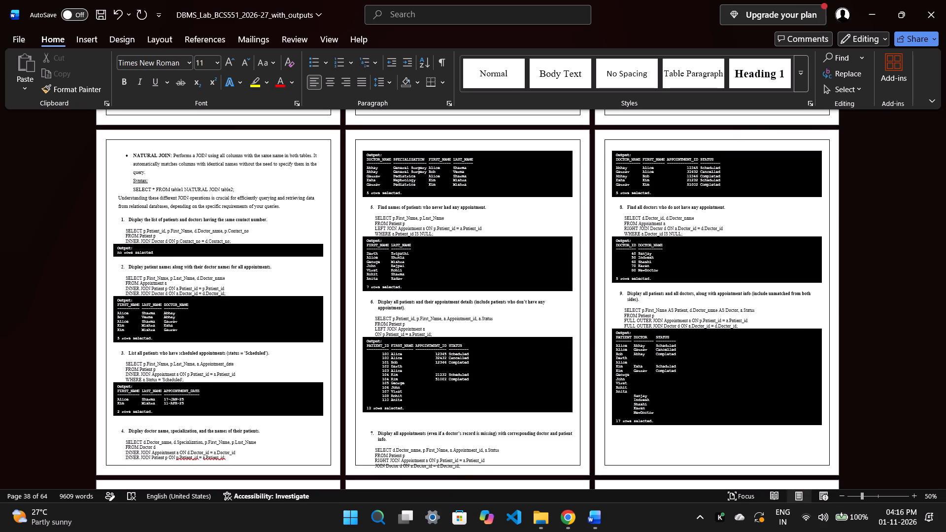
pyautogui.press('BackSpace')
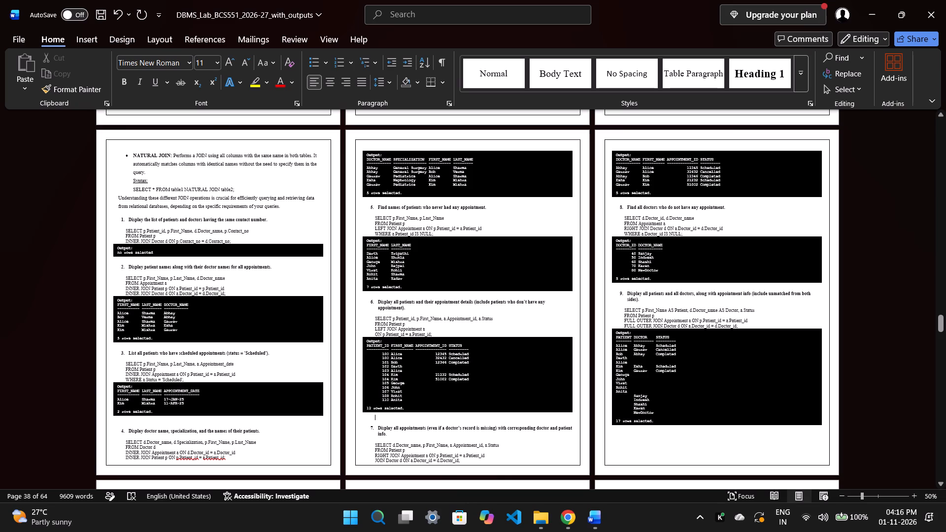
pyautogui.press('BackSpace')
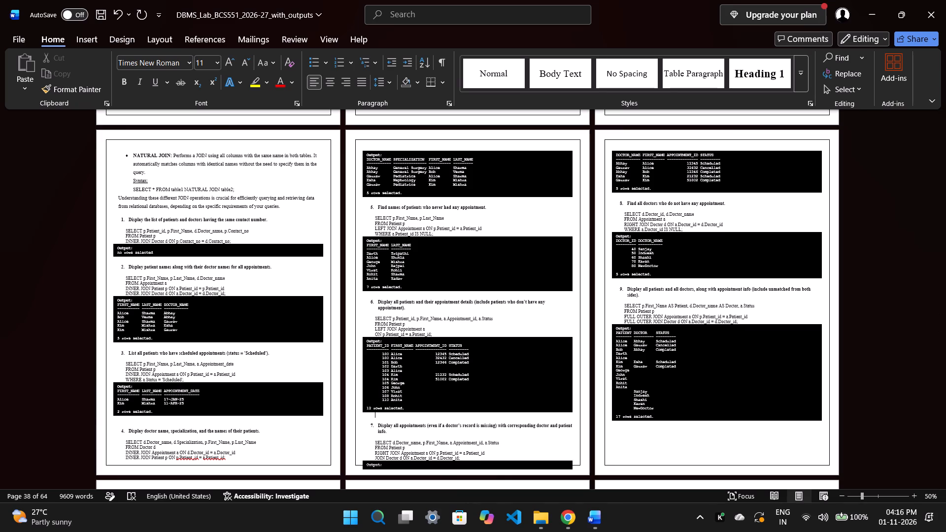
# Insert a blank line after Experiment-8's question 7 query to push its whole output box onto the following page.
pyautogui.click(507, 457)
pyautogui.press('Return')
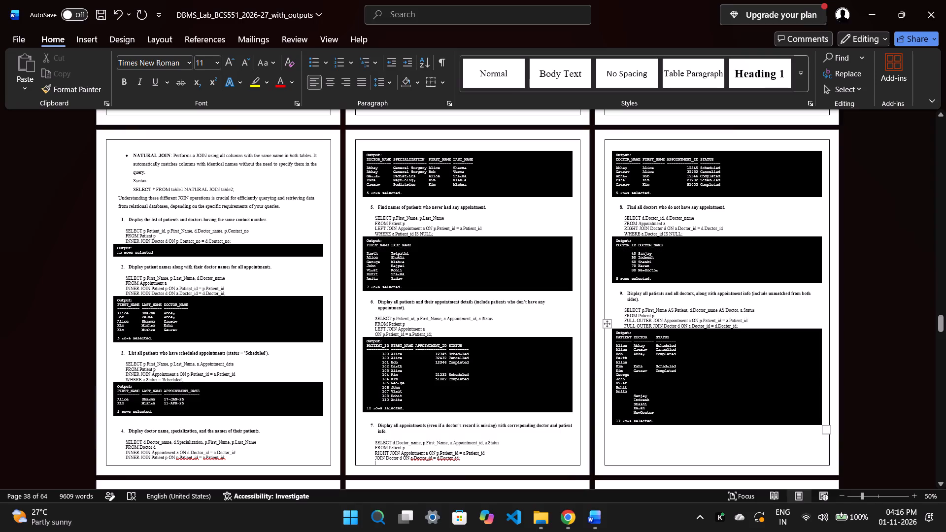
# Delete twenty-nine blank lines between Experiment-8's question 9 output box and the Signature line to bring Signature back onto the same page.
pyautogui.scroll(-1, 600, 252)
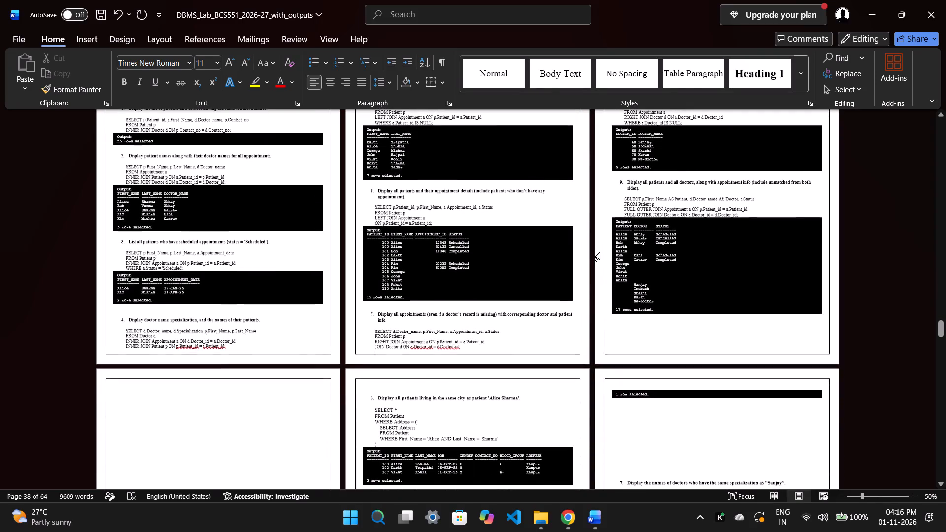
pyautogui.click(614, 331)
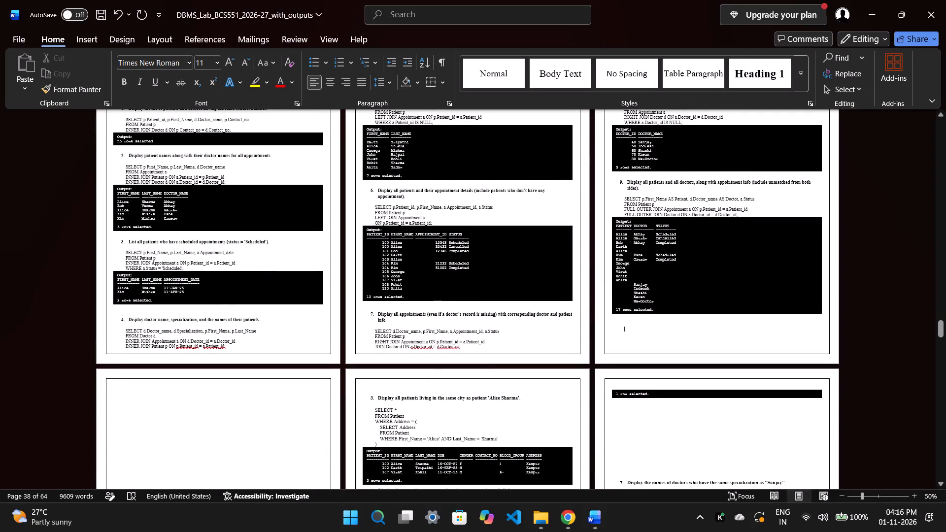
pyautogui.click(620, 336)
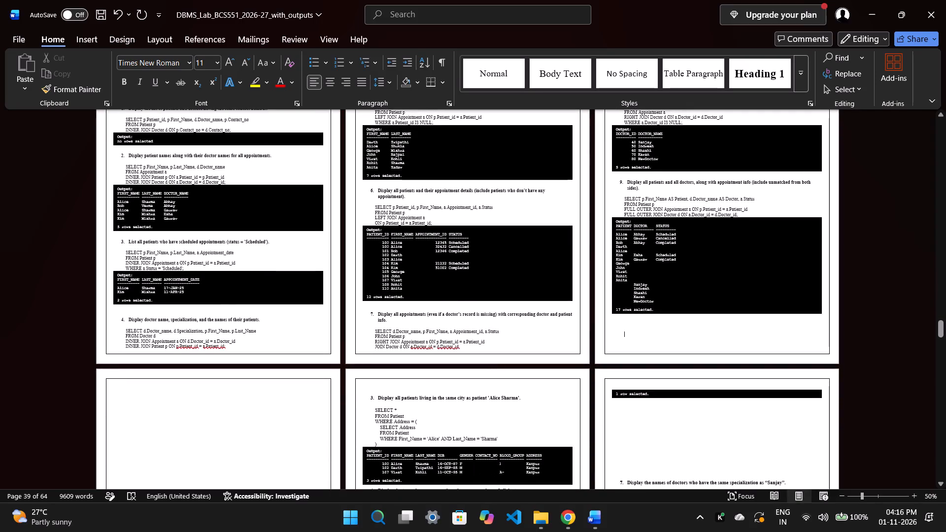
pyautogui.press('Delete')
pyautogui.press('Delete')
pyautogui.press('Delete')
pyautogui.press('Delete')
pyautogui.press('Delete')
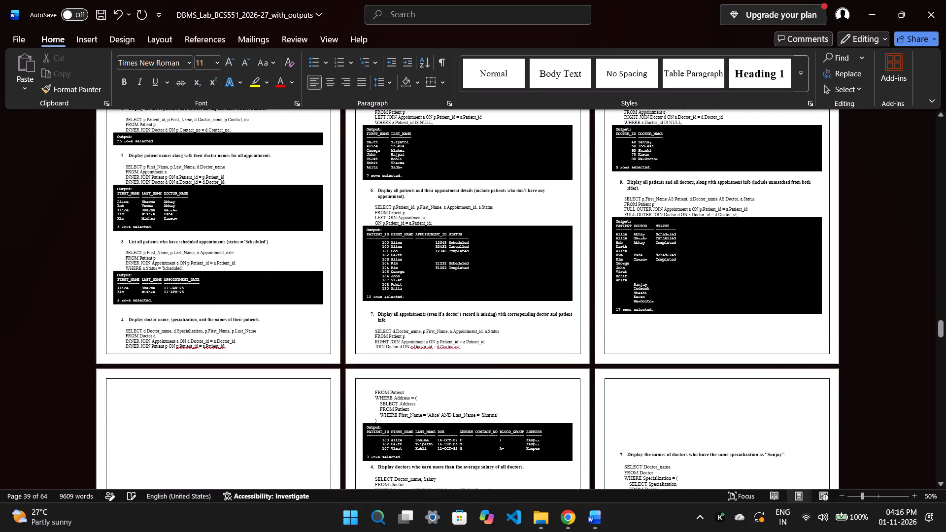
pyautogui.press('Delete')
pyautogui.press('Delete')
pyautogui.press('Delete')
pyautogui.press('Delete')
pyautogui.press('Delete')
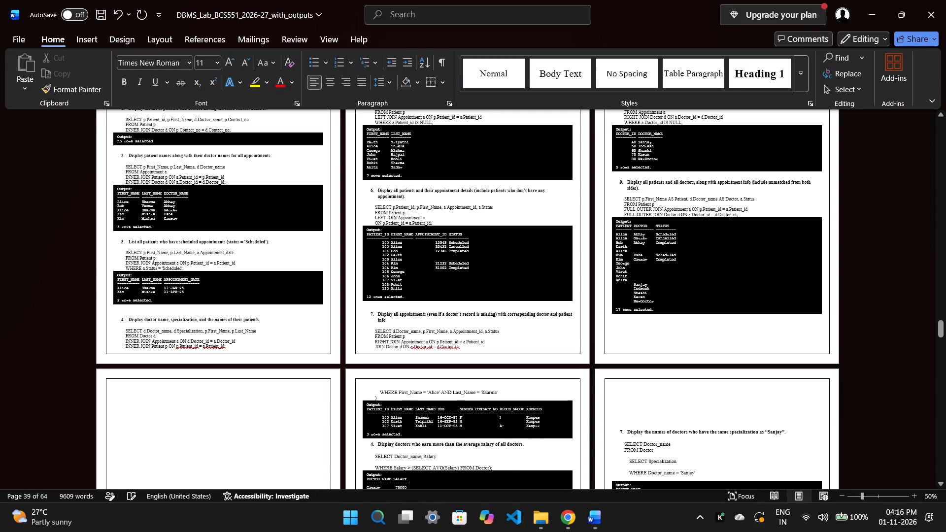
pyautogui.press('Delete')
pyautogui.press('Delete')
pyautogui.press('Delete')
pyautogui.press('Delete')
pyautogui.press('Delete')
pyautogui.press('Delete')
pyautogui.press('Delete')
pyautogui.press('Delete')
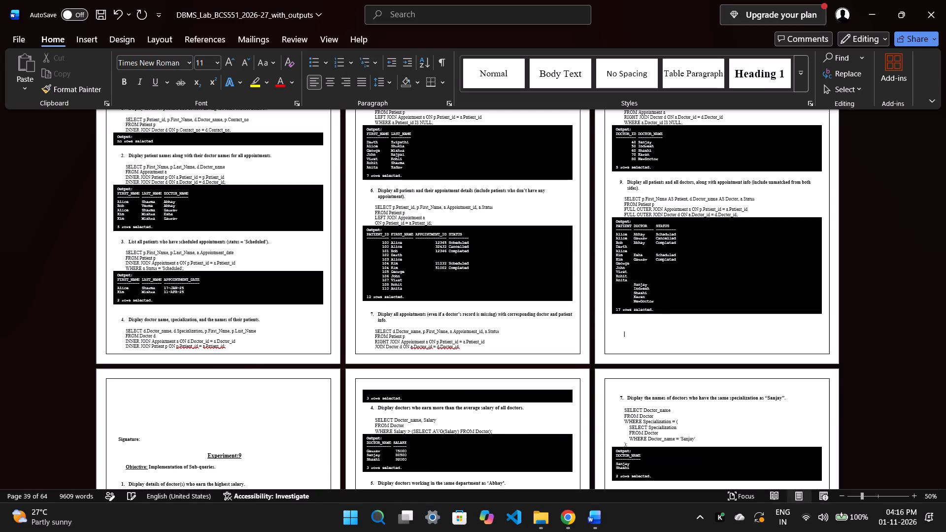
pyautogui.press('Delete')
pyautogui.press('Delete')
pyautogui.press('Delete')
pyautogui.press('Delete')
pyautogui.press('Delete')
pyautogui.press('Delete')
pyautogui.press('Delete')
pyautogui.press('Delete')
pyautogui.press('Delete')
pyautogui.press('Delete')
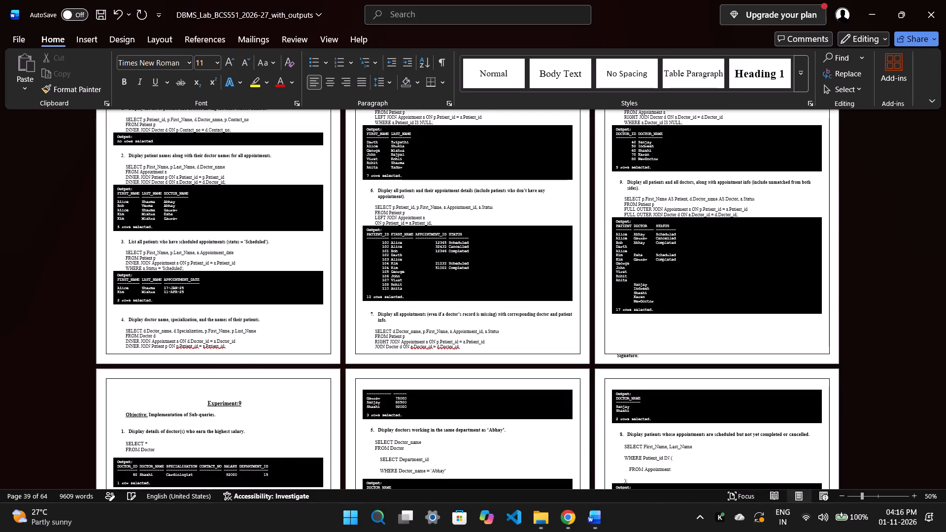
pyautogui.press('Delete')
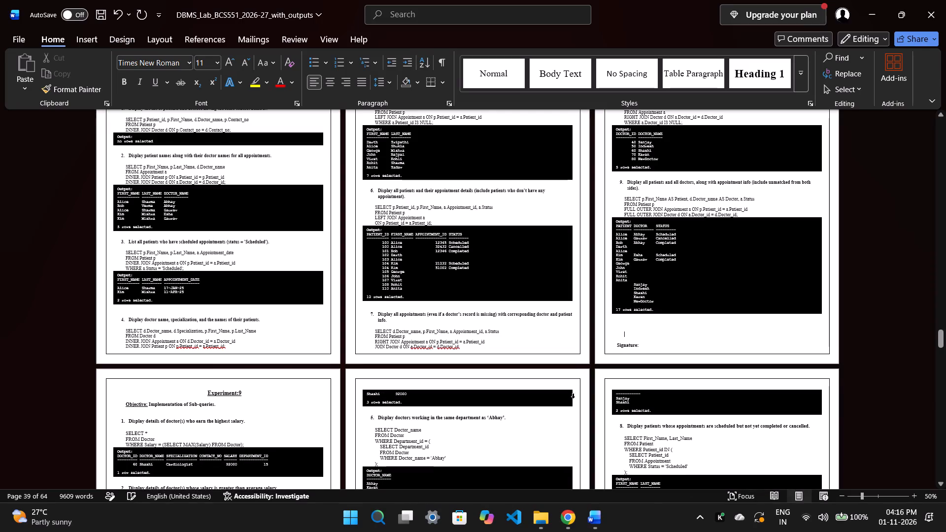
# Delete the blank line between Experiment 9's Objective line and the question 1 heading.
pyautogui.click(228, 413)
pyautogui.scroll(-1, 228, 413)
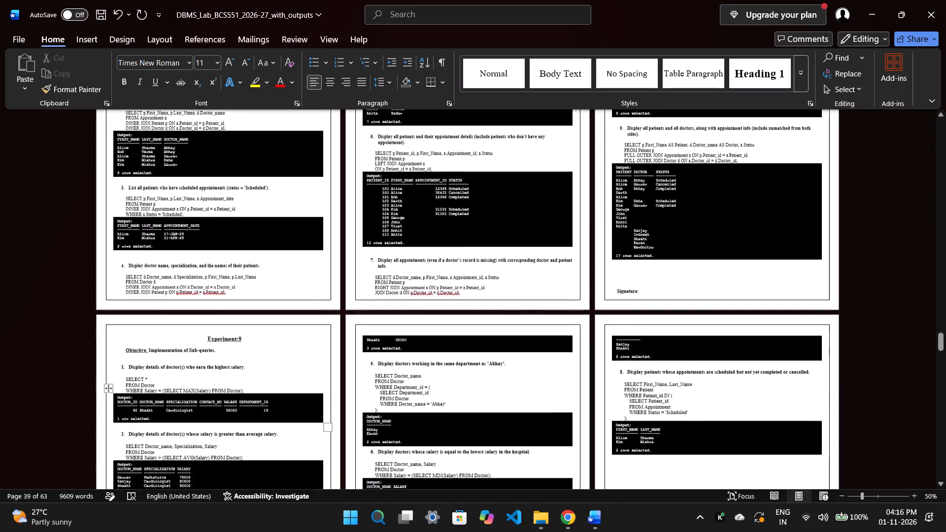
pyautogui.scroll(-1, 228, 413)
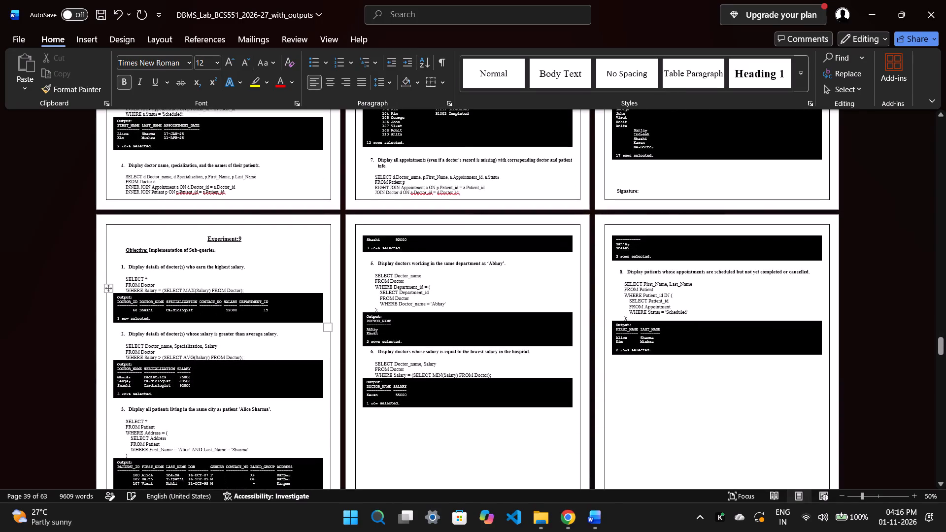
pyautogui.scroll(-1, 215, 362)
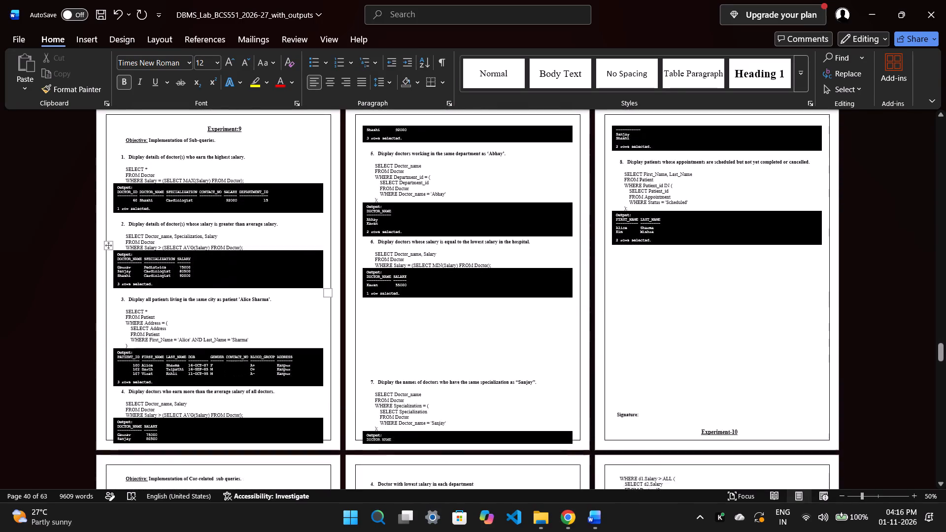
pyautogui.scroll(-1, 215, 362)
pyautogui.scroll(1, 207, 374)
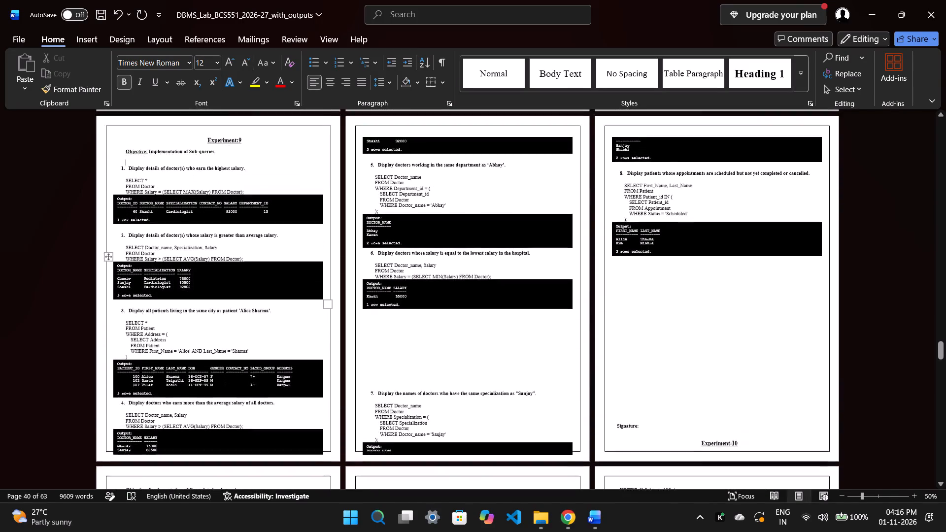
pyautogui.scroll(1, 207, 374)
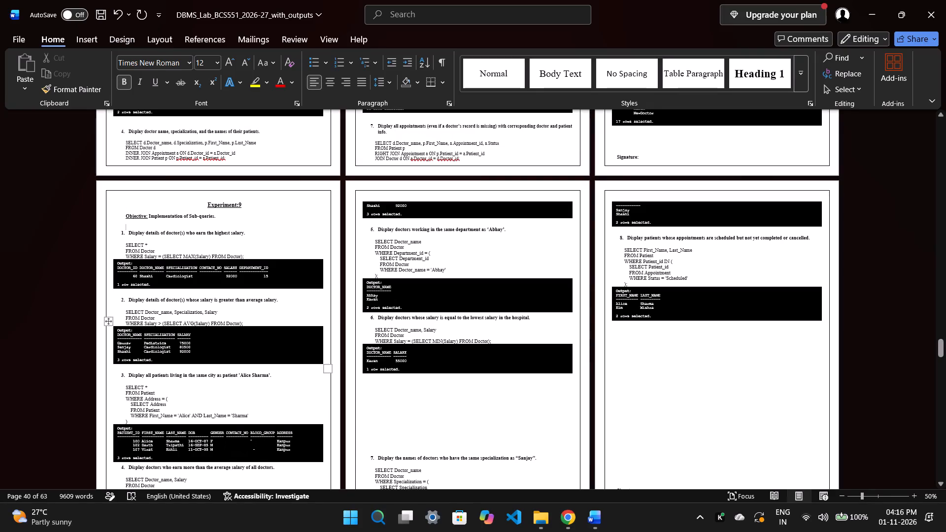
pyautogui.press('Delete')
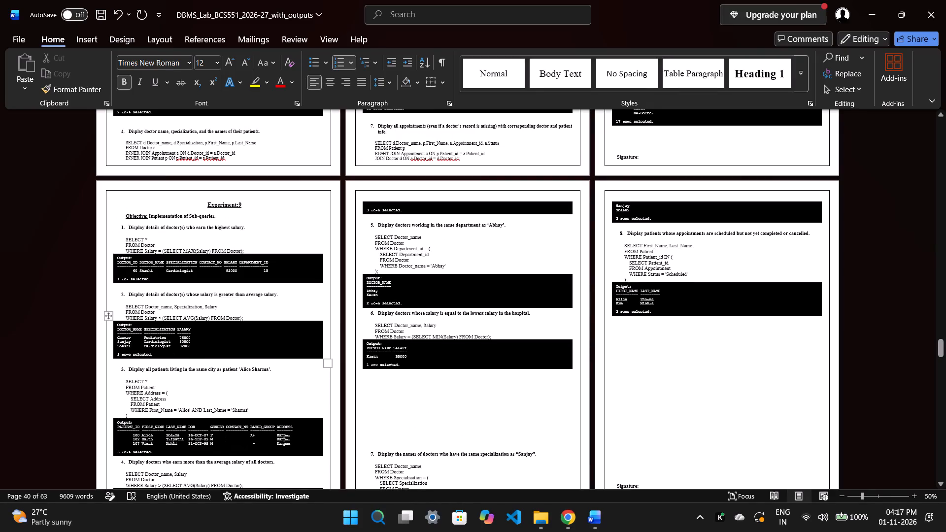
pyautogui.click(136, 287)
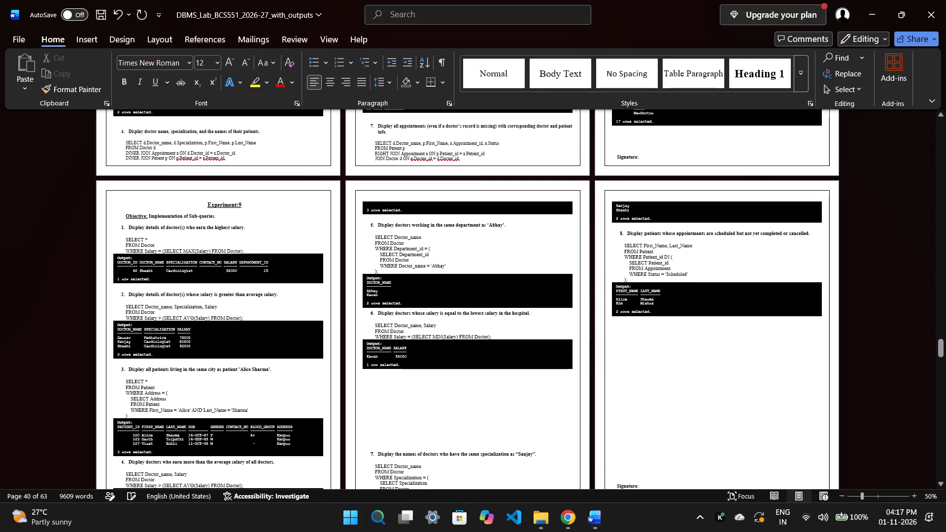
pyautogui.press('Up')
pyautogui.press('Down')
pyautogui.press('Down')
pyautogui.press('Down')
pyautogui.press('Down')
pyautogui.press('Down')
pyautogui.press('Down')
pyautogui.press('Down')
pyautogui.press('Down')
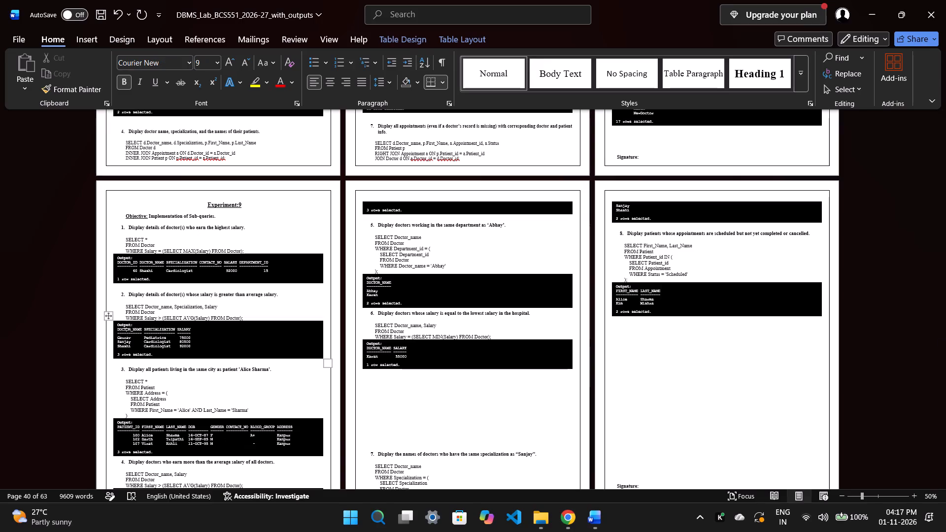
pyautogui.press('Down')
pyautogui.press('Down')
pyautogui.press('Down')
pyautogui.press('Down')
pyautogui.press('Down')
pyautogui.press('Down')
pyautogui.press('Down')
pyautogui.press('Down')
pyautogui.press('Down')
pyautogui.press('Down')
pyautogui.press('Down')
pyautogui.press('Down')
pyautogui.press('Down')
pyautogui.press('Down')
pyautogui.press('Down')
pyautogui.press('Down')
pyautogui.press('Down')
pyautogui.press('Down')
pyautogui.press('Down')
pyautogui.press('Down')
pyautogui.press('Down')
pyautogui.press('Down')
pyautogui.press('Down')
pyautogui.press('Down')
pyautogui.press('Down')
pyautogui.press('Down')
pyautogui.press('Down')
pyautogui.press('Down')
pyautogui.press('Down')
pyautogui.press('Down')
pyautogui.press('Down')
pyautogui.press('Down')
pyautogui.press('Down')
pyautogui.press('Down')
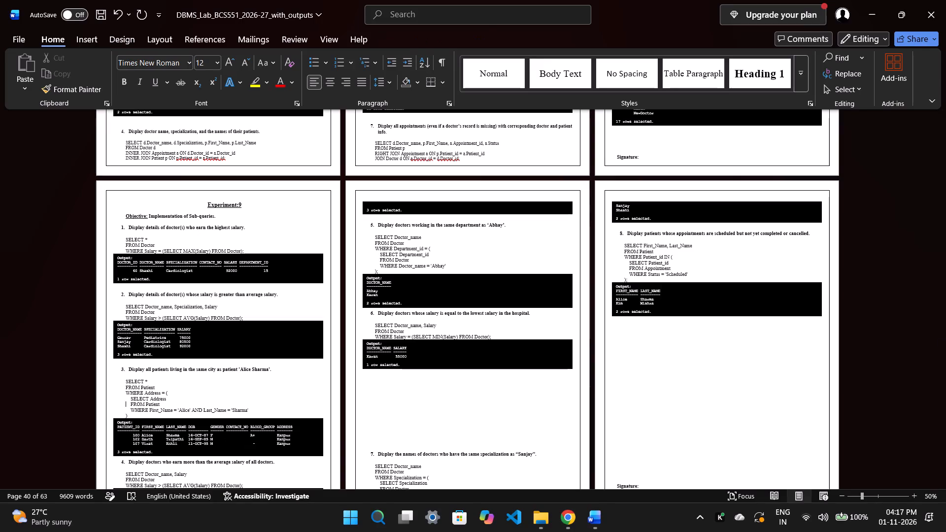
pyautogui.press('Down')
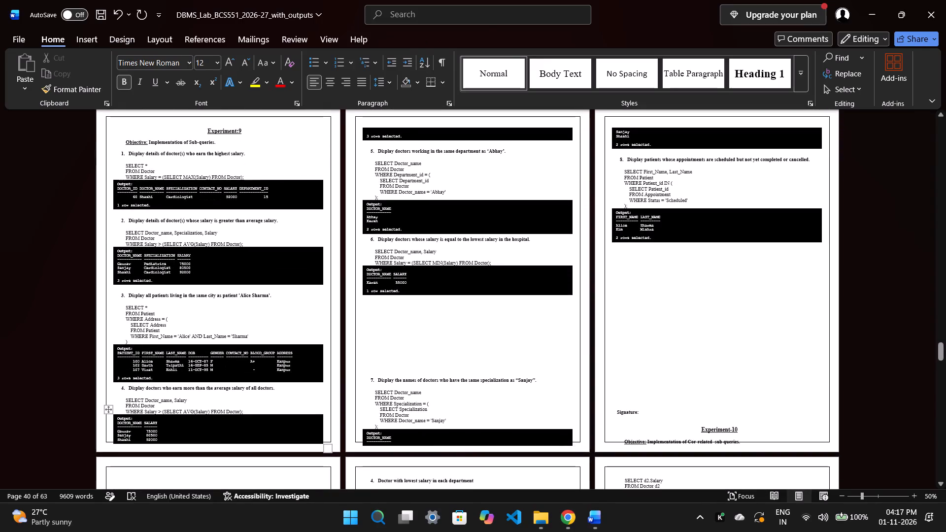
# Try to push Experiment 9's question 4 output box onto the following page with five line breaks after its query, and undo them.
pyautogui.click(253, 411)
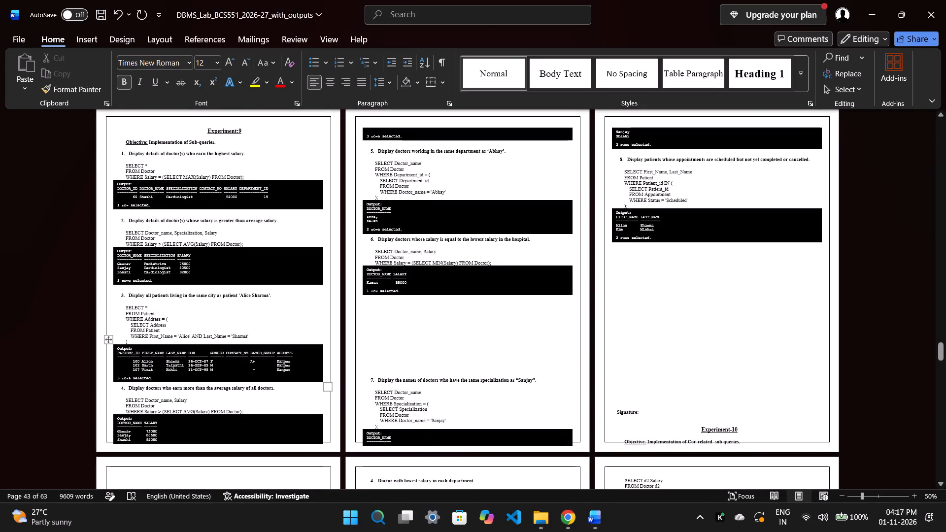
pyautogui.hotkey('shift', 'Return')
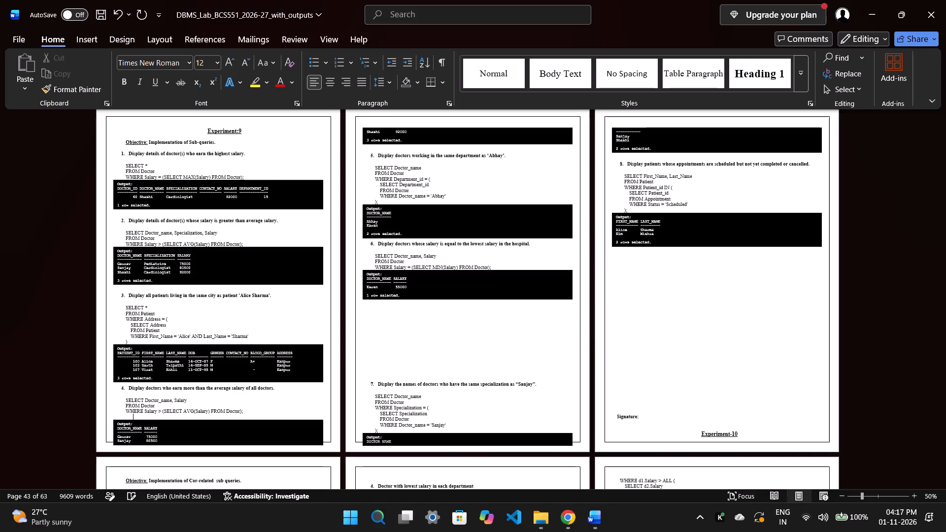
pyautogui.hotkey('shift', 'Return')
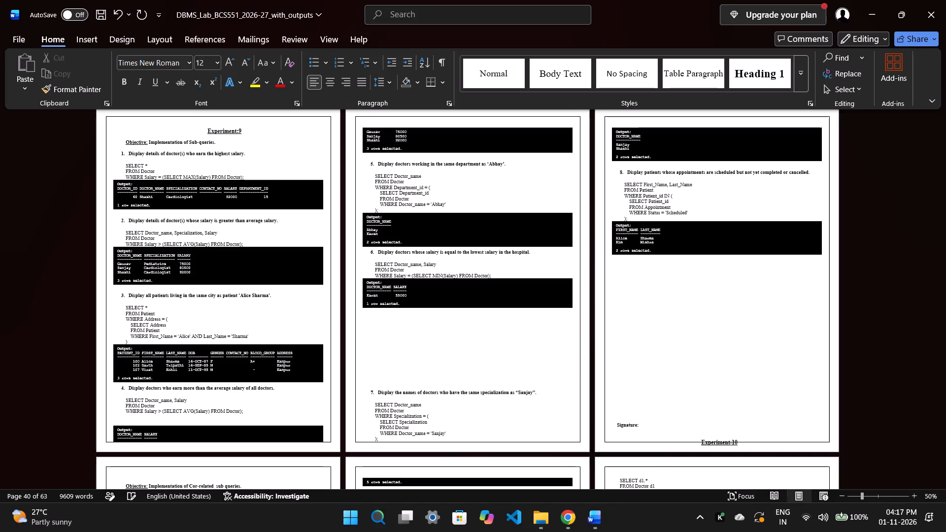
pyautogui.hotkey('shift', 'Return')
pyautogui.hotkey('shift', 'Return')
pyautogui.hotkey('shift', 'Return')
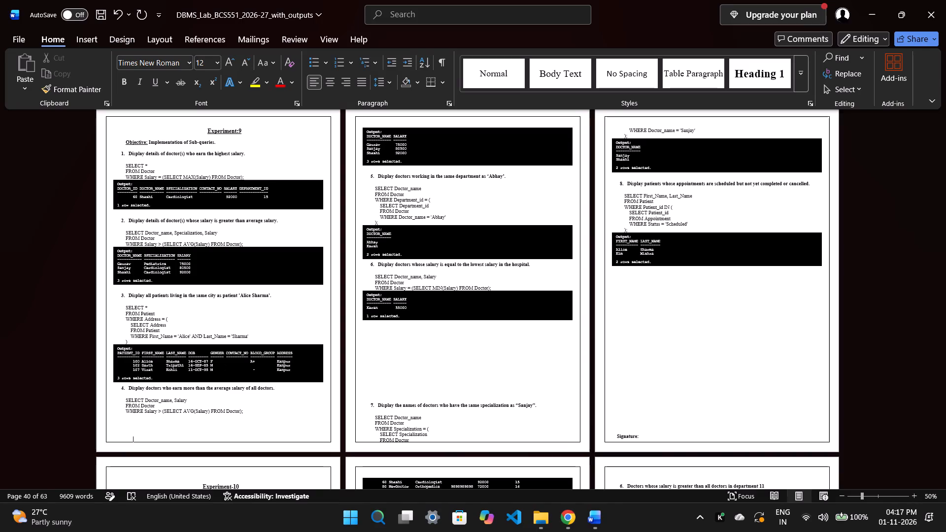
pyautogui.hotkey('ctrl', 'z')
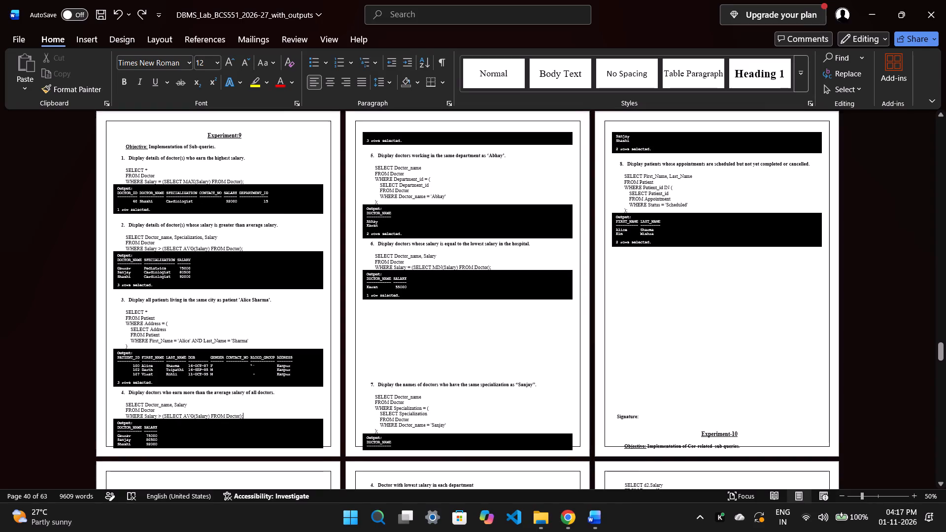
# Insert thirty-five small blank lines above Experiment 9's question 4 heading to move the whole question onto the following page.
pyautogui.click(115, 391)
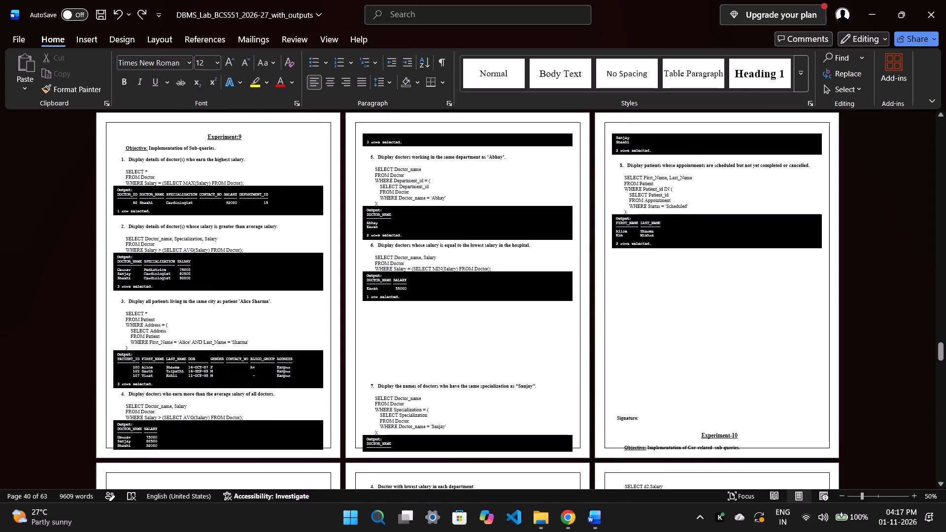
pyautogui.press('Return')
pyautogui.press('Return')
pyautogui.press('Return')
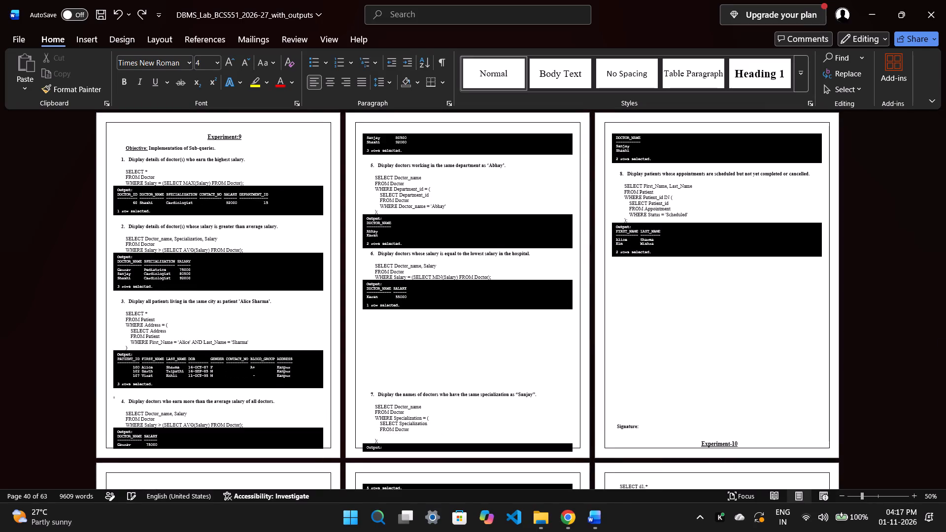
pyautogui.press('Return')
pyautogui.press('Return')
pyautogui.press('Return')
pyautogui.press('Return')
pyautogui.press('Return')
pyautogui.press('Return')
pyautogui.press('Return')
pyautogui.press('Return')
pyautogui.press('Return')
pyautogui.press('Return')
pyautogui.press('Return')
pyautogui.press('Return')
pyautogui.press('Return')
pyautogui.press('Return')
pyautogui.press('Return')
pyautogui.press('Return')
pyautogui.press('Return')
pyautogui.press('Return')
pyautogui.press('Return')
pyautogui.press('Return')
pyautogui.press('Return')
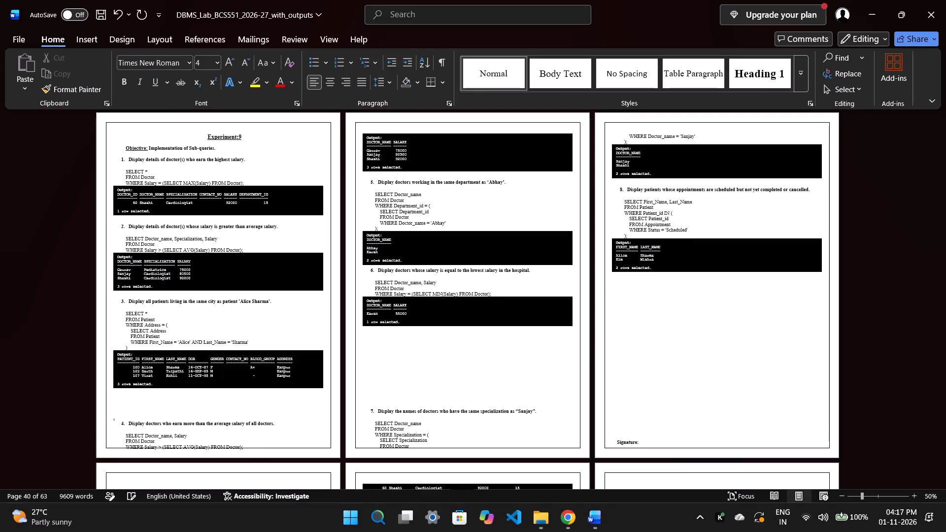
pyautogui.press('Return')
pyautogui.press('Return')
pyautogui.press('Return')
pyautogui.press('Return')
pyautogui.press('Return')
pyautogui.press('Return')
pyautogui.press('Return')
pyautogui.press('Return')
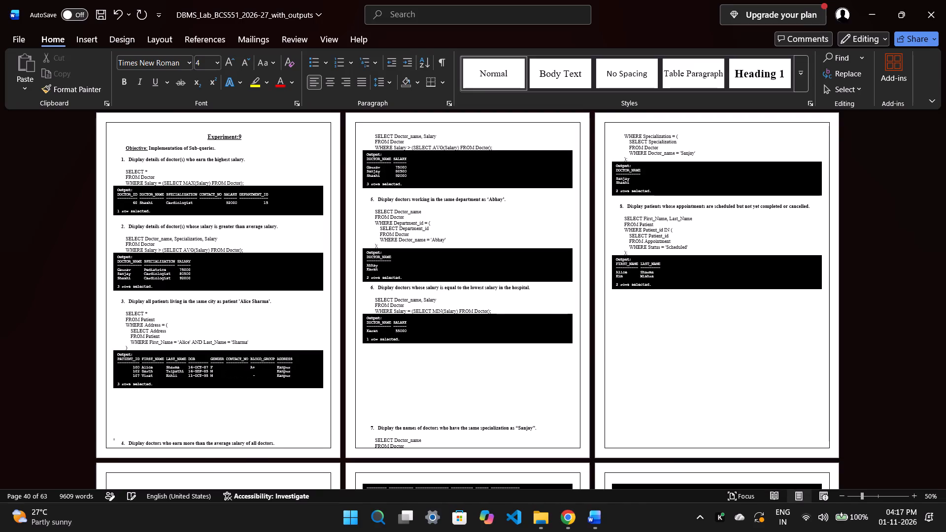
pyautogui.press('Return')
pyautogui.press('Return')
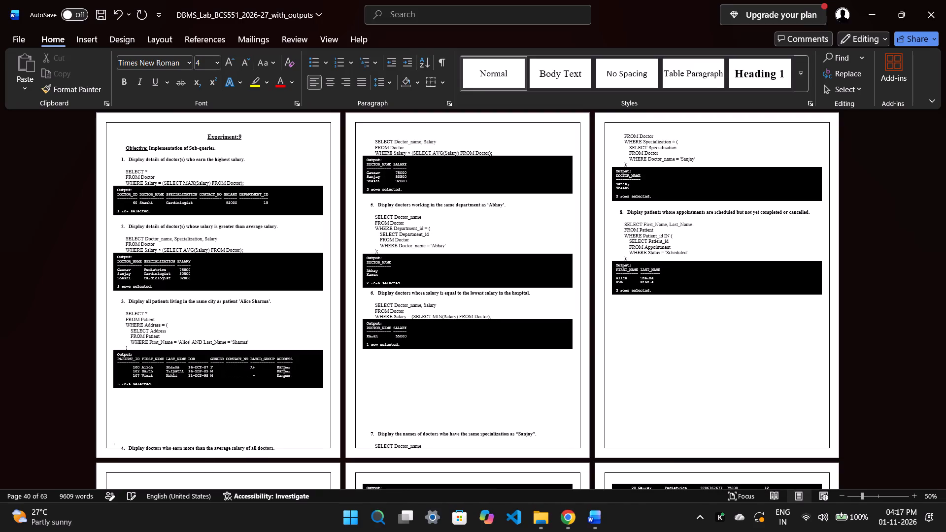
pyautogui.press('Return')
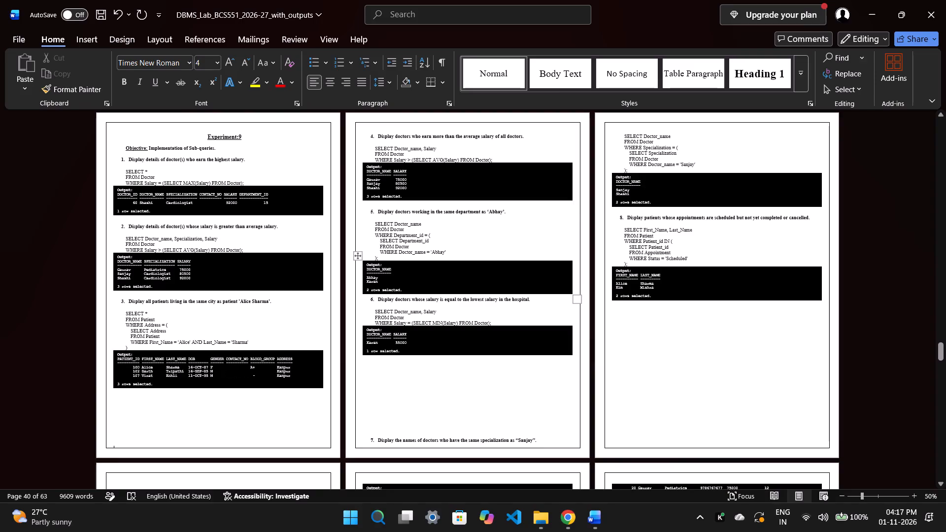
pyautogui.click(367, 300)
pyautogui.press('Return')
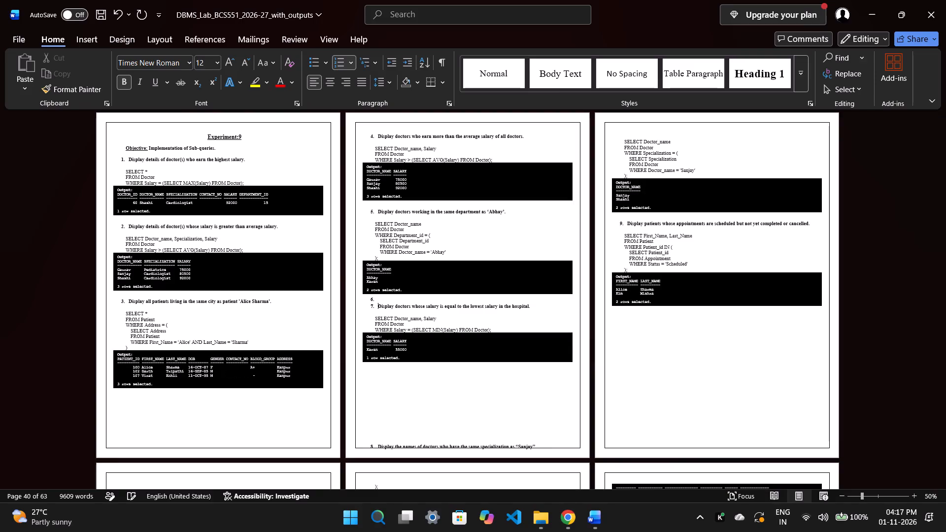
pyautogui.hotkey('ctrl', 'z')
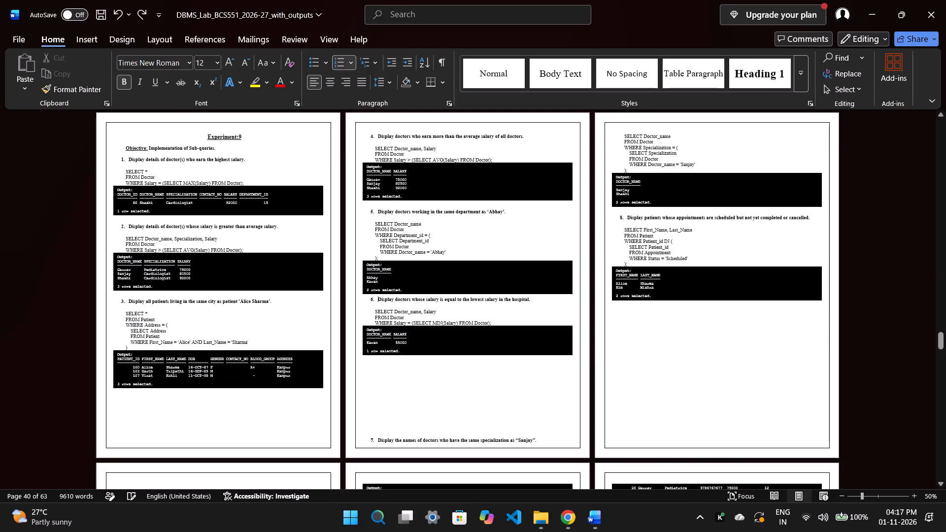
# Insert two small blank lines between Experiment 9's question 5 output box and the question 6 heading.
pyautogui.press('Up')
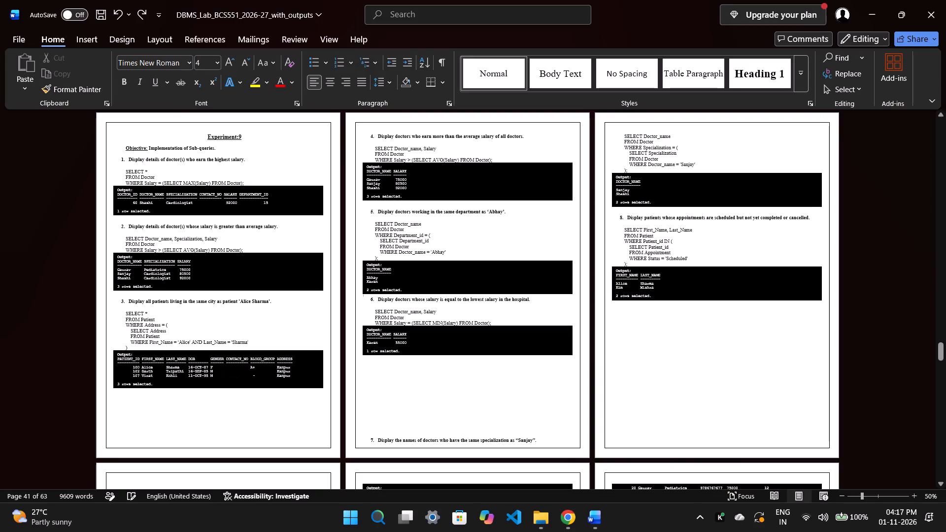
pyautogui.press('Return')
pyautogui.press('Return')
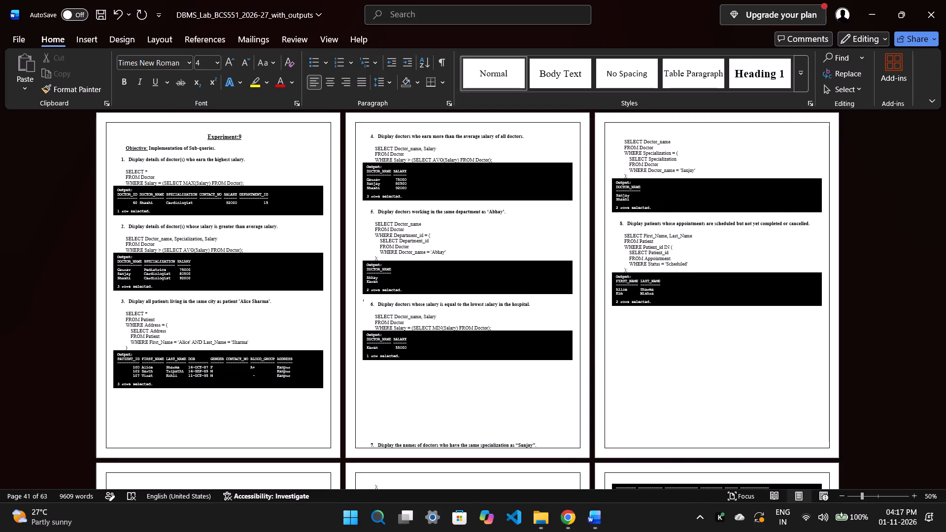
# Insert one more small blank line between Experiment 9's question 5 output box and the question 6 heading.
pyautogui.press('Return')
pyautogui.press('Return')
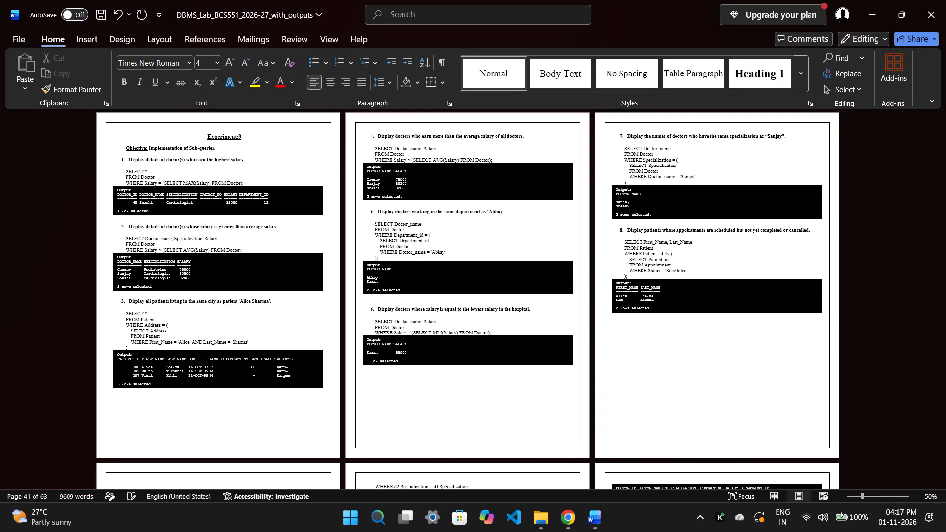
pyautogui.press('BackSpace')
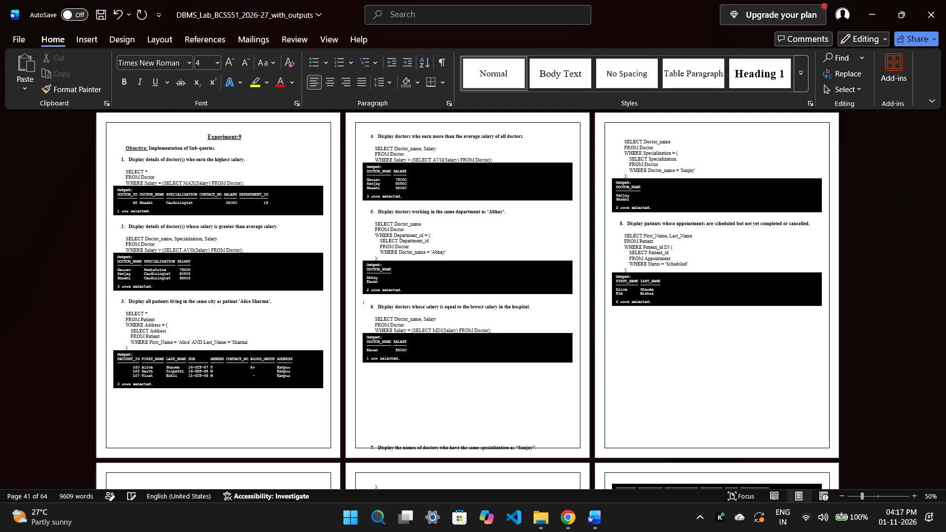
# Delete all the blank lines between Experiment 9's question 6 output box and the question 7 heading.
pyautogui.click(366, 399)
pyautogui.press('Return')
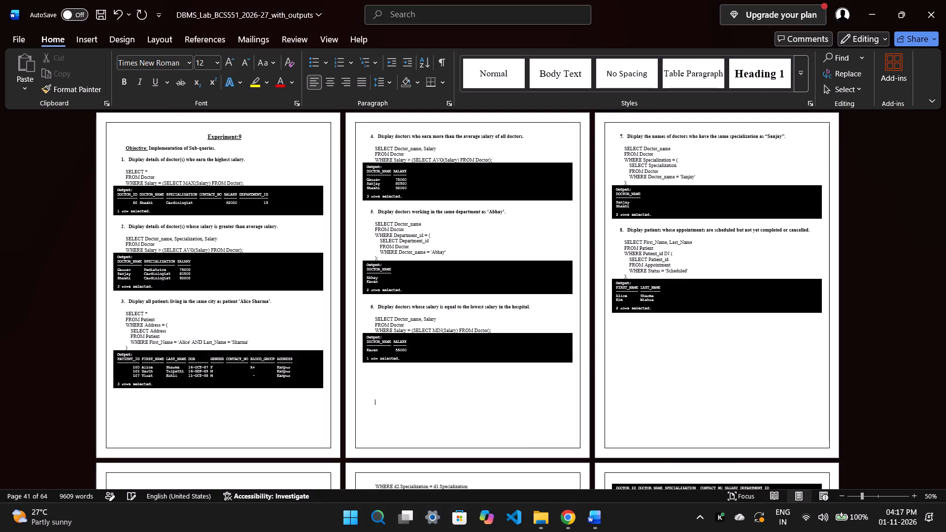
pyautogui.press('BackSpace')
pyautogui.press('BackSpace')
pyautogui.press('BackSpace')
pyautogui.press('BackSpace')
pyautogui.press('BackSpace')
pyautogui.press('BackSpace')
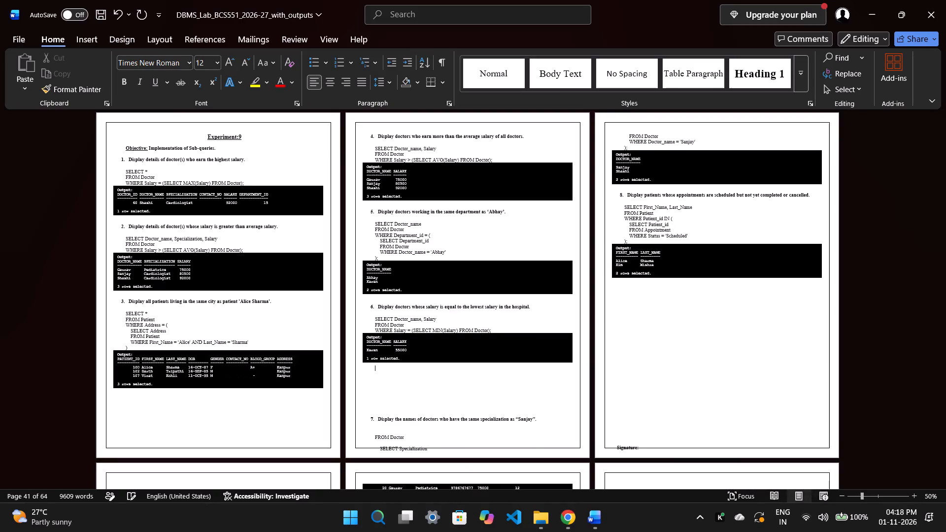
pyautogui.press('Delete')
pyautogui.press('Delete')
pyautogui.press('Delete')
pyautogui.press('Delete')
pyautogui.press('Delete')
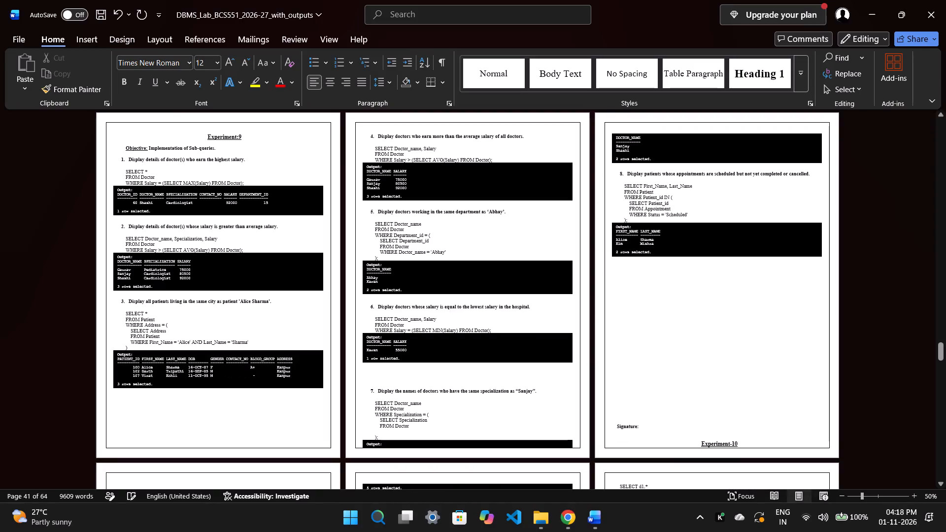
pyautogui.press('Delete')
pyautogui.press('Delete')
pyautogui.press('Delete')
pyautogui.press('Delete')
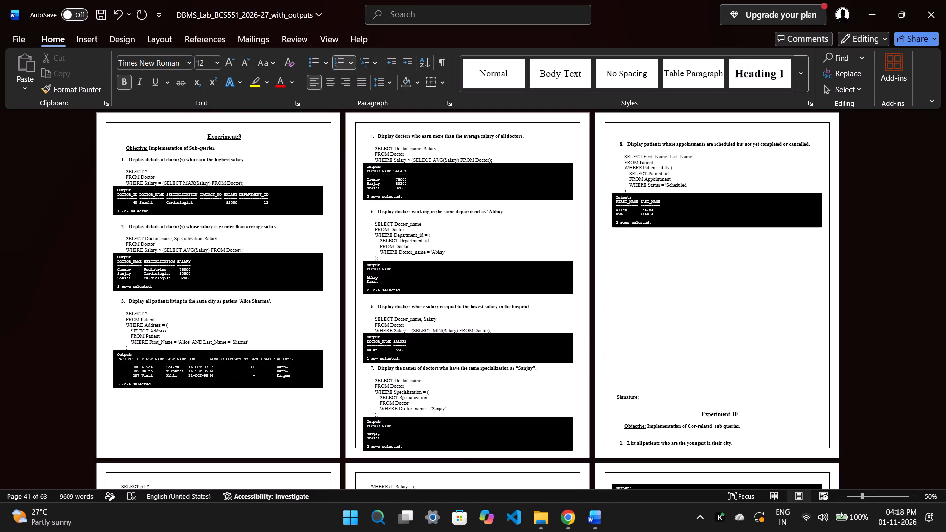
# Insert three small blank lines between Experiment 9's question 6 output box and the question 7 heading.
pyautogui.click(575, 357)
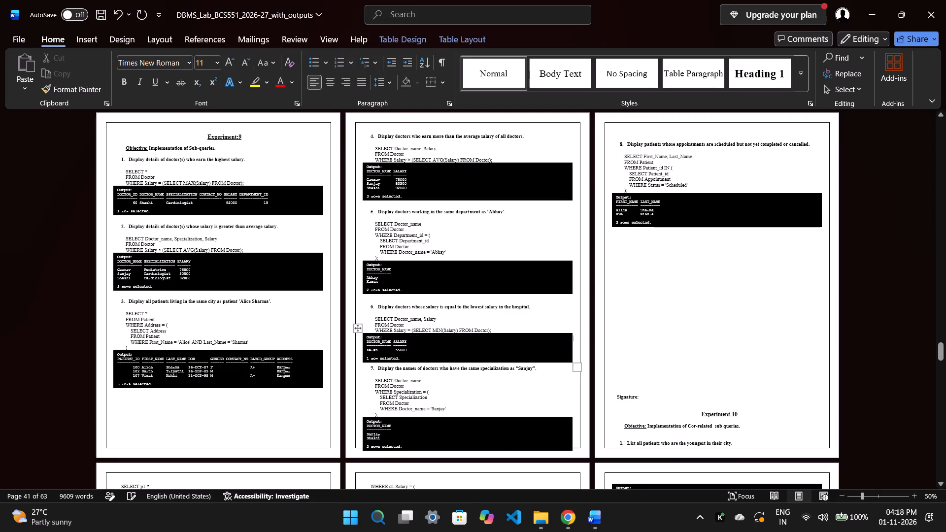
pyautogui.press('Down')
pyautogui.press('Down')
pyautogui.press('Up')
pyautogui.press('Return')
pyautogui.press('Return')
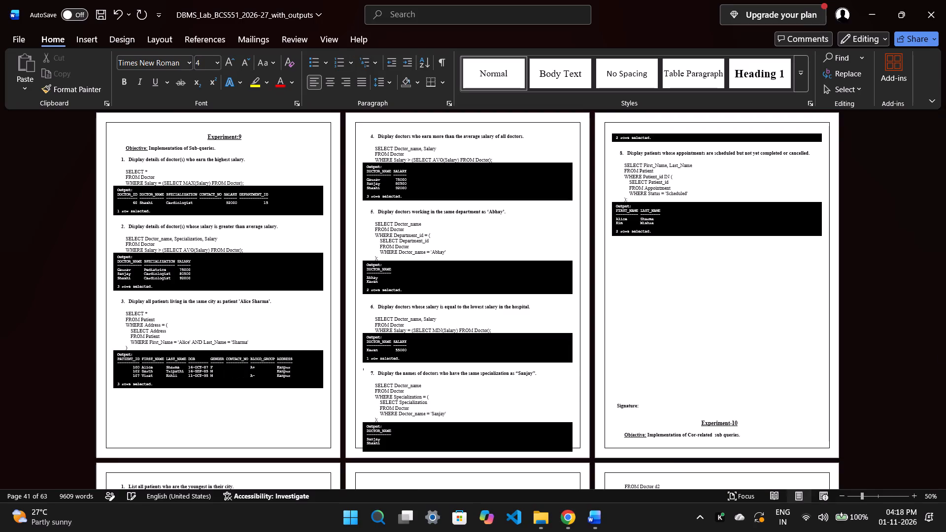
pyautogui.press('Return')
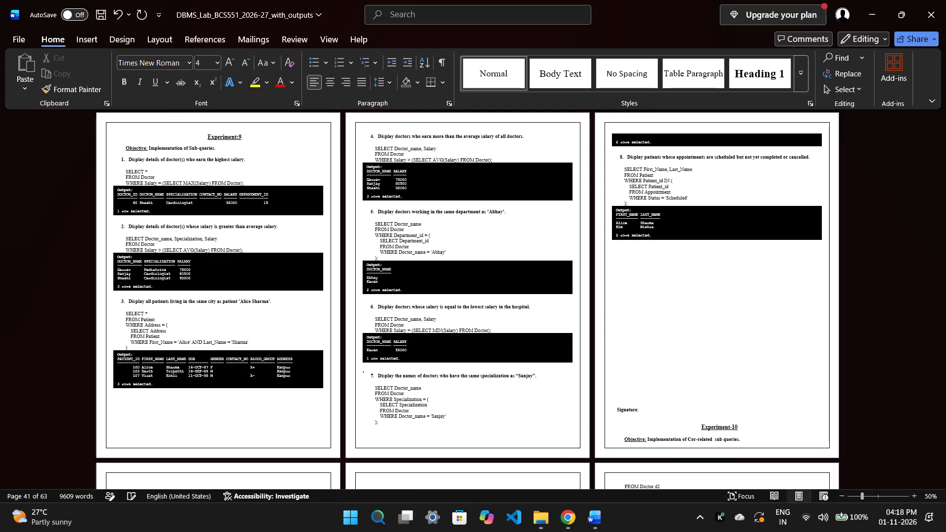
# Insert four blank lines after Experiment 9's question 7 query to push its output box onto the following page.
pyautogui.click(511, 423)
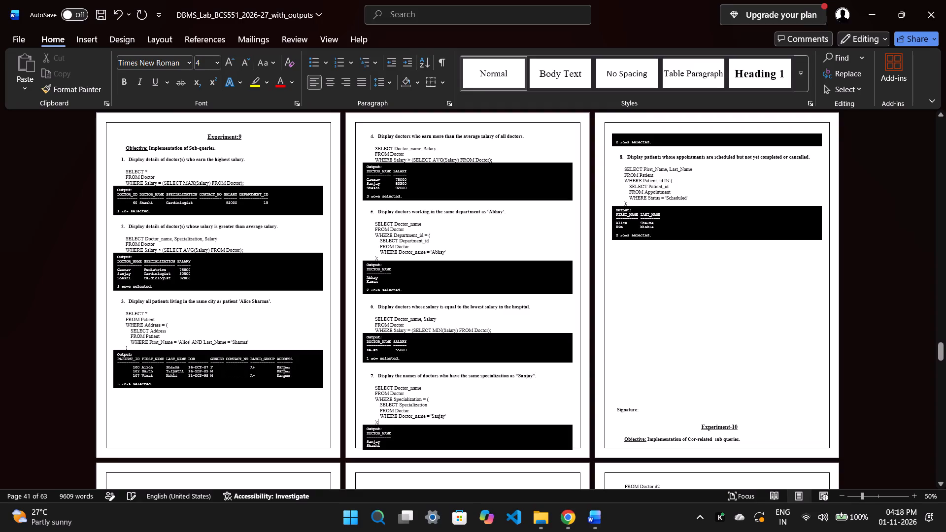
pyautogui.press('Return')
pyautogui.press('Return')
pyautogui.press('Return')
pyautogui.press('Return')
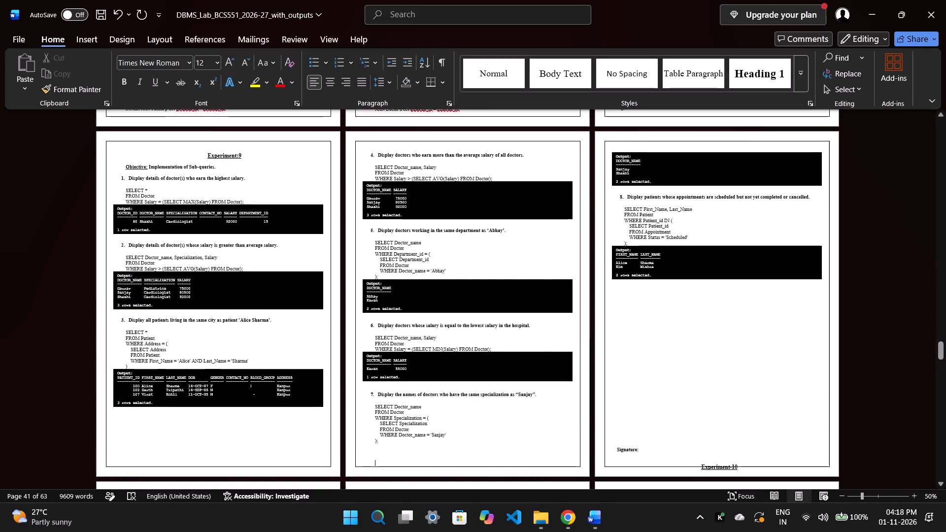
# Insert a blank line above Experiment 9's Signature line to push the Experiment-10 heading onto a new page.
pyautogui.click(650, 245)
pyautogui.click(672, 407)
pyautogui.press('Return')
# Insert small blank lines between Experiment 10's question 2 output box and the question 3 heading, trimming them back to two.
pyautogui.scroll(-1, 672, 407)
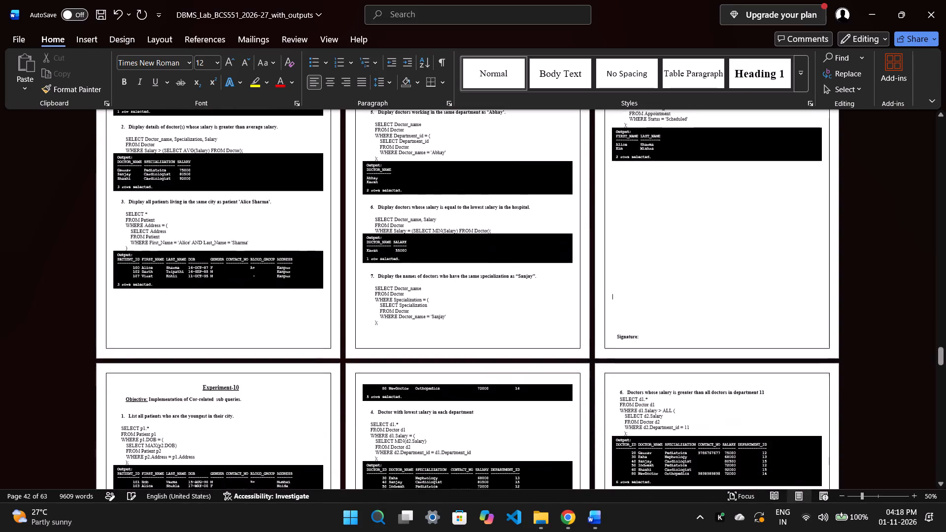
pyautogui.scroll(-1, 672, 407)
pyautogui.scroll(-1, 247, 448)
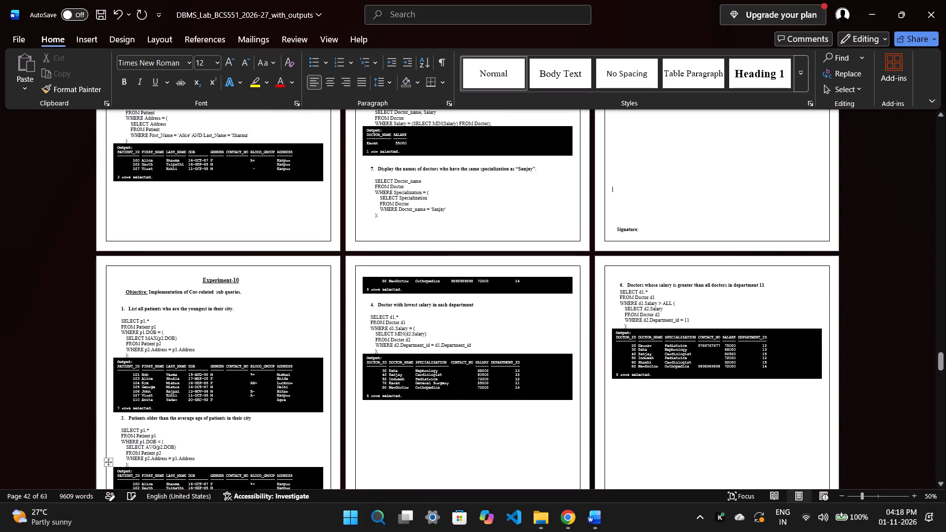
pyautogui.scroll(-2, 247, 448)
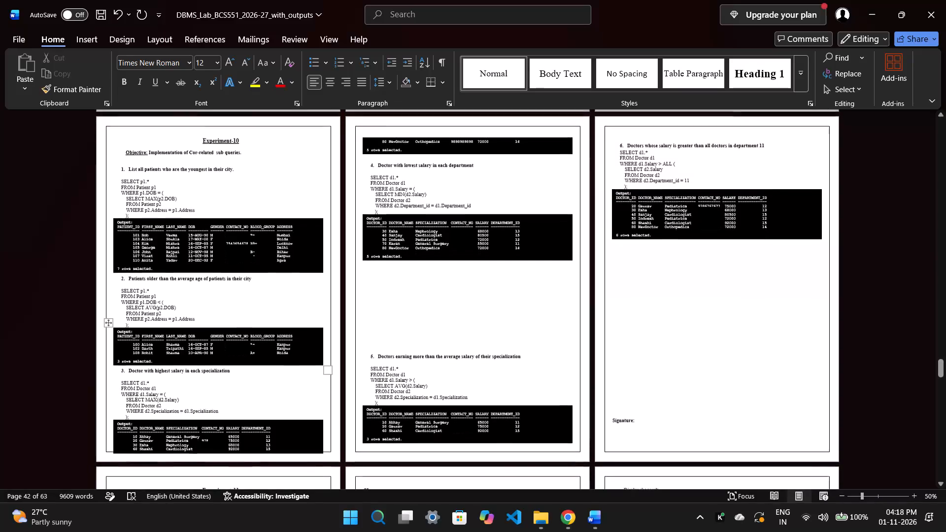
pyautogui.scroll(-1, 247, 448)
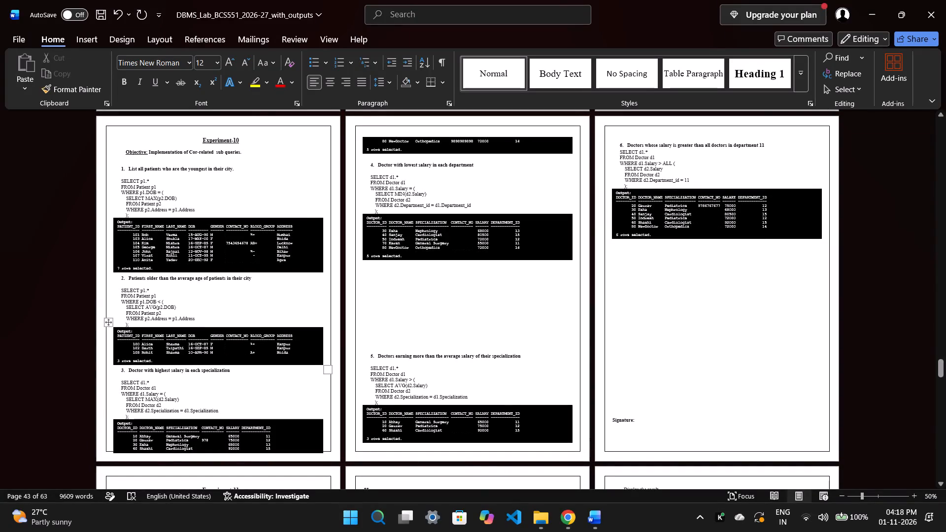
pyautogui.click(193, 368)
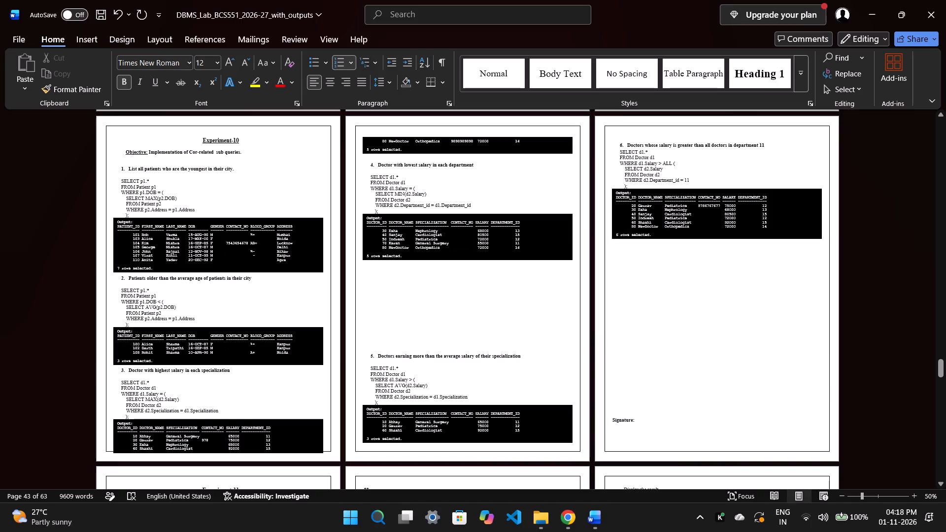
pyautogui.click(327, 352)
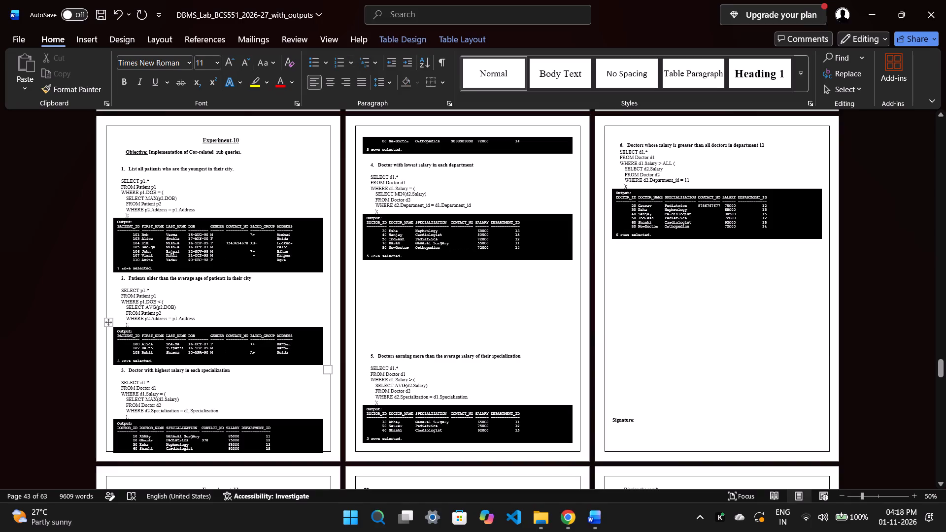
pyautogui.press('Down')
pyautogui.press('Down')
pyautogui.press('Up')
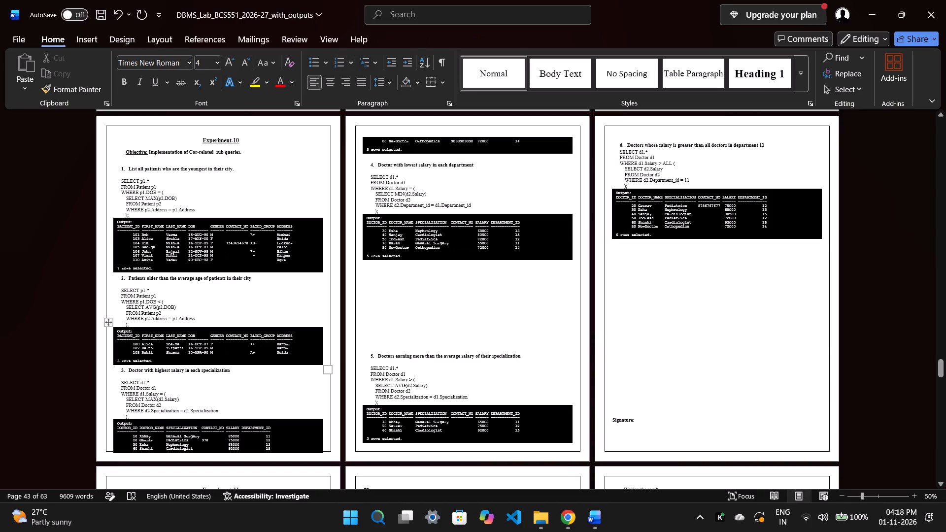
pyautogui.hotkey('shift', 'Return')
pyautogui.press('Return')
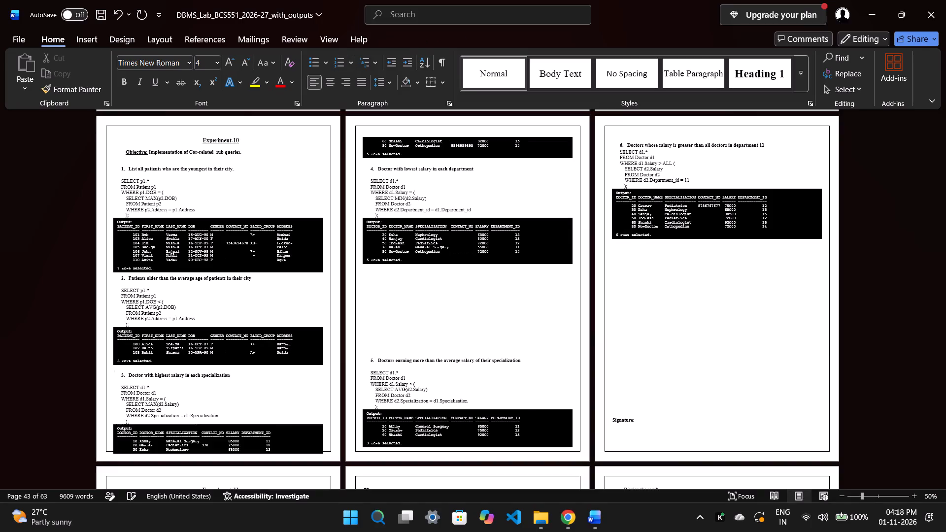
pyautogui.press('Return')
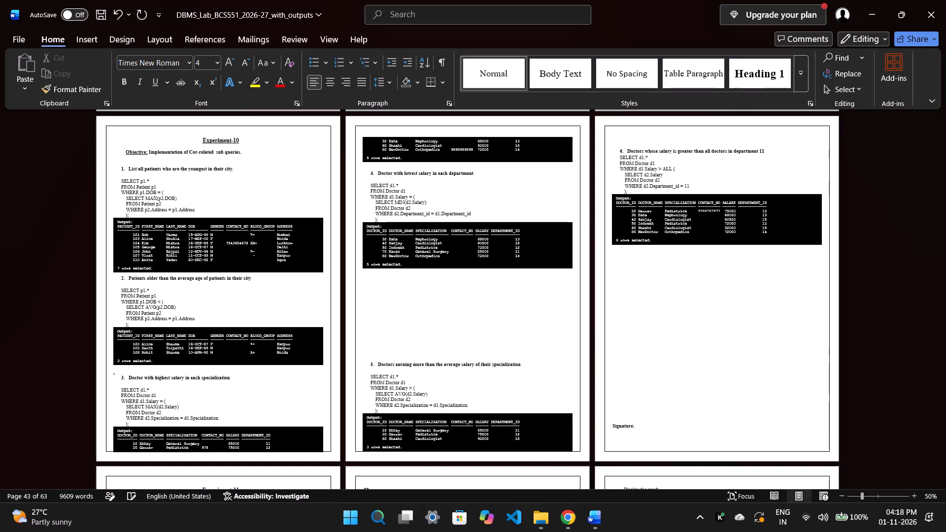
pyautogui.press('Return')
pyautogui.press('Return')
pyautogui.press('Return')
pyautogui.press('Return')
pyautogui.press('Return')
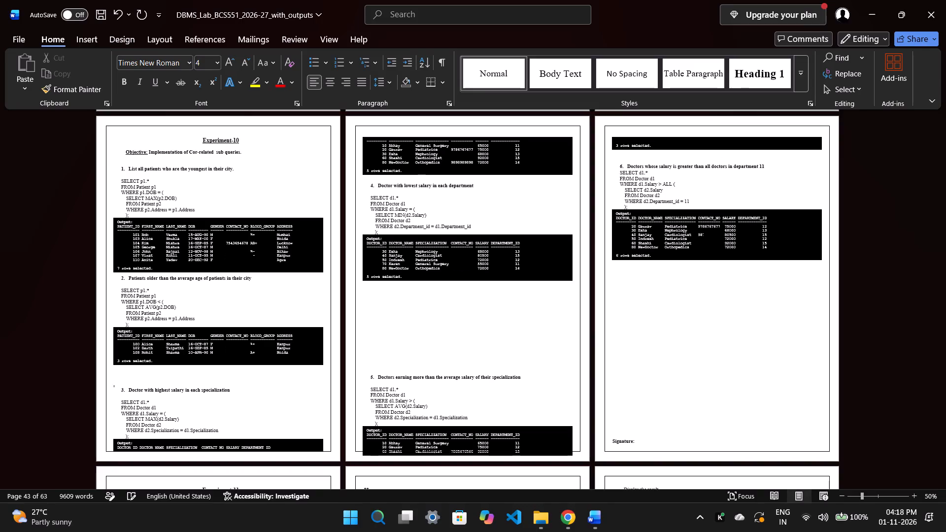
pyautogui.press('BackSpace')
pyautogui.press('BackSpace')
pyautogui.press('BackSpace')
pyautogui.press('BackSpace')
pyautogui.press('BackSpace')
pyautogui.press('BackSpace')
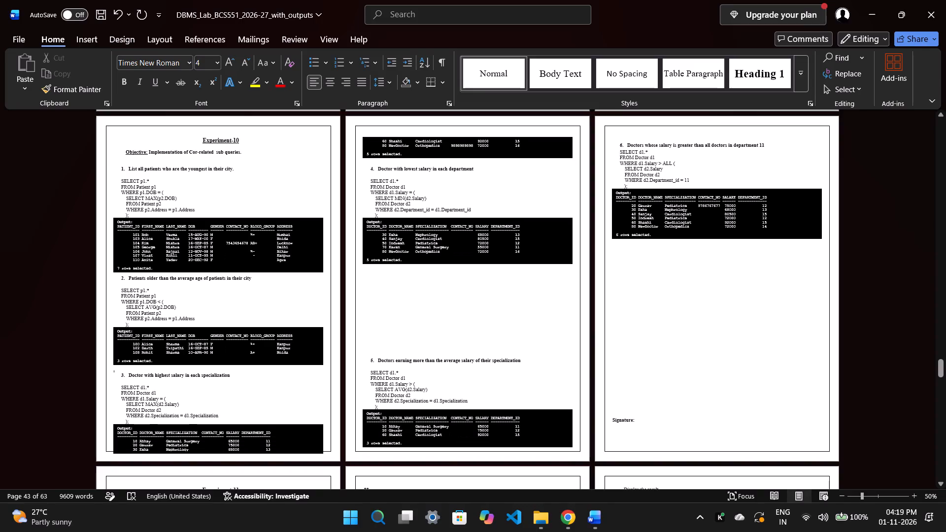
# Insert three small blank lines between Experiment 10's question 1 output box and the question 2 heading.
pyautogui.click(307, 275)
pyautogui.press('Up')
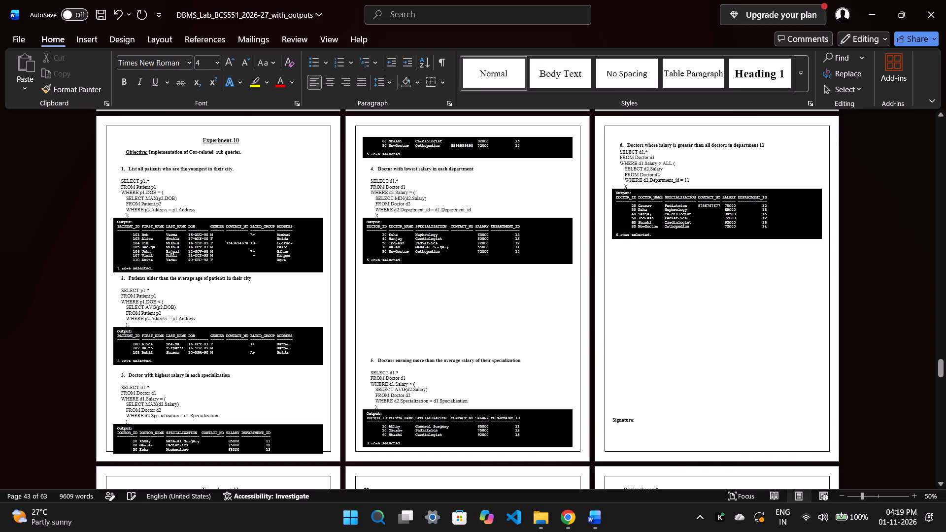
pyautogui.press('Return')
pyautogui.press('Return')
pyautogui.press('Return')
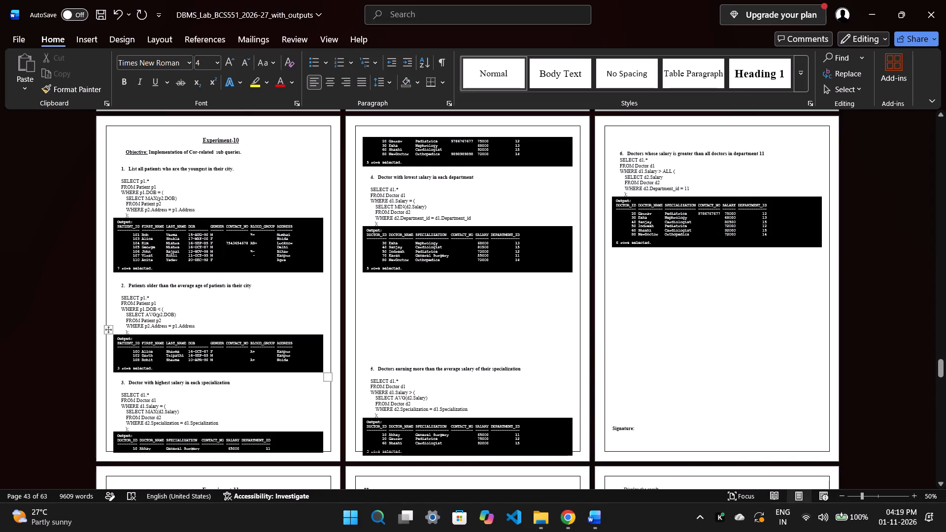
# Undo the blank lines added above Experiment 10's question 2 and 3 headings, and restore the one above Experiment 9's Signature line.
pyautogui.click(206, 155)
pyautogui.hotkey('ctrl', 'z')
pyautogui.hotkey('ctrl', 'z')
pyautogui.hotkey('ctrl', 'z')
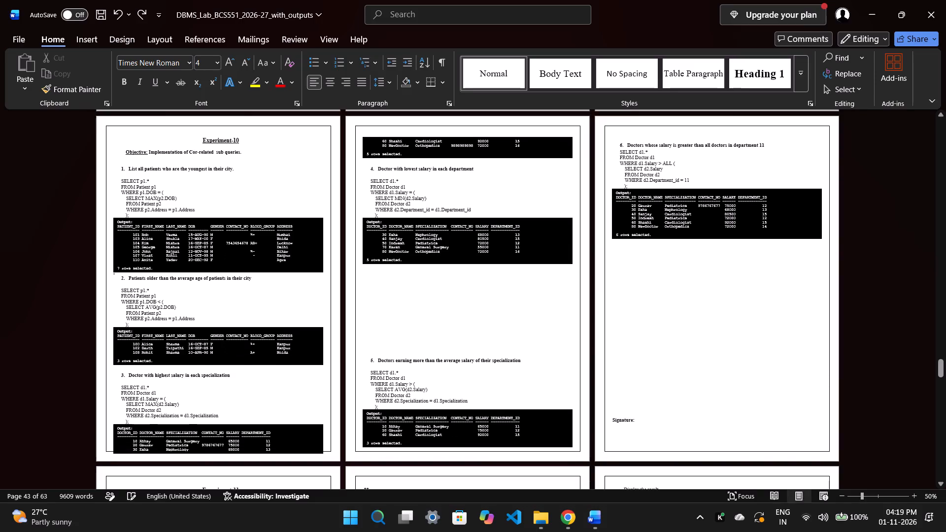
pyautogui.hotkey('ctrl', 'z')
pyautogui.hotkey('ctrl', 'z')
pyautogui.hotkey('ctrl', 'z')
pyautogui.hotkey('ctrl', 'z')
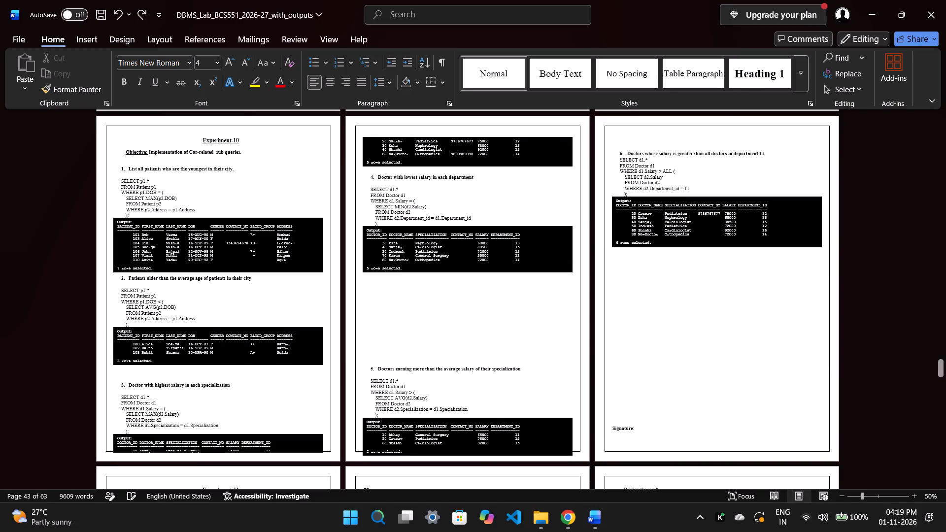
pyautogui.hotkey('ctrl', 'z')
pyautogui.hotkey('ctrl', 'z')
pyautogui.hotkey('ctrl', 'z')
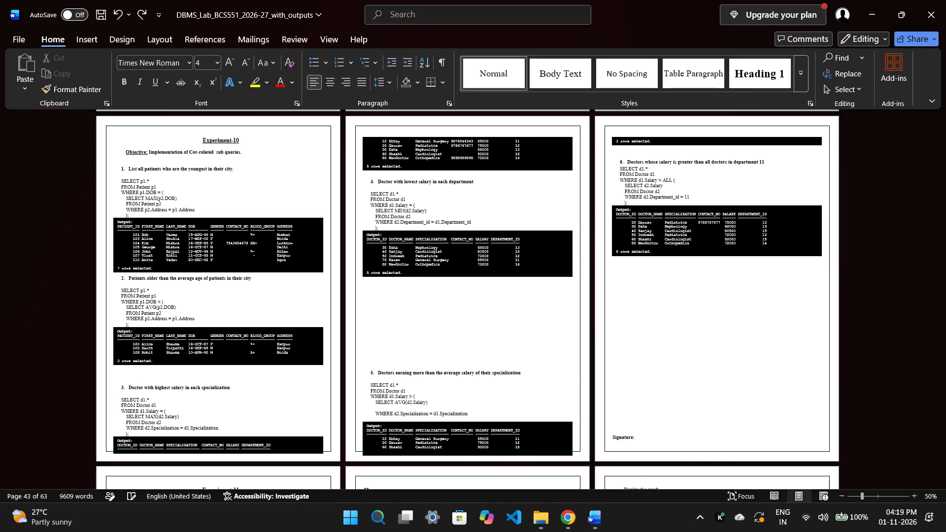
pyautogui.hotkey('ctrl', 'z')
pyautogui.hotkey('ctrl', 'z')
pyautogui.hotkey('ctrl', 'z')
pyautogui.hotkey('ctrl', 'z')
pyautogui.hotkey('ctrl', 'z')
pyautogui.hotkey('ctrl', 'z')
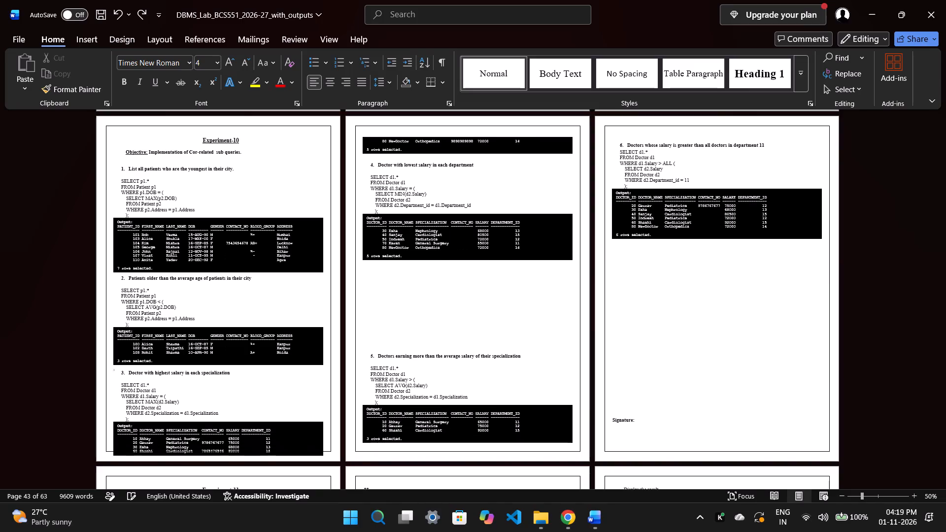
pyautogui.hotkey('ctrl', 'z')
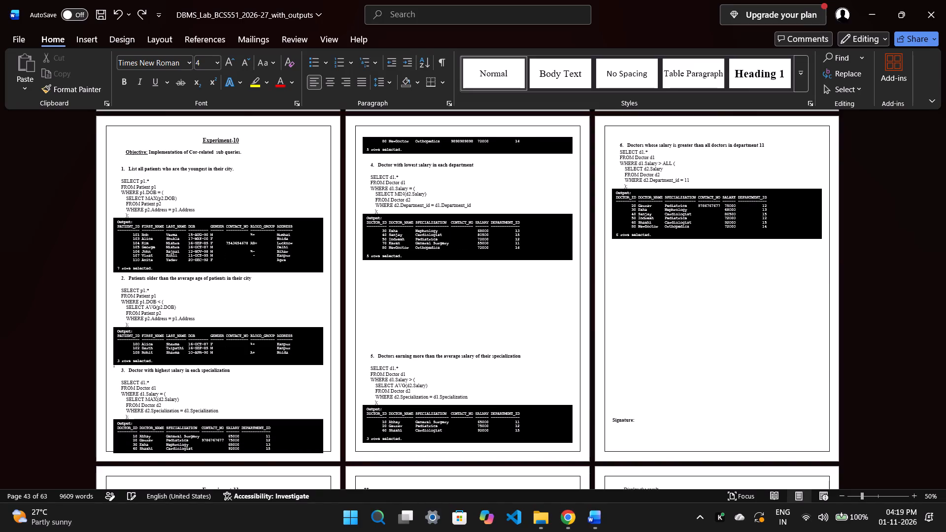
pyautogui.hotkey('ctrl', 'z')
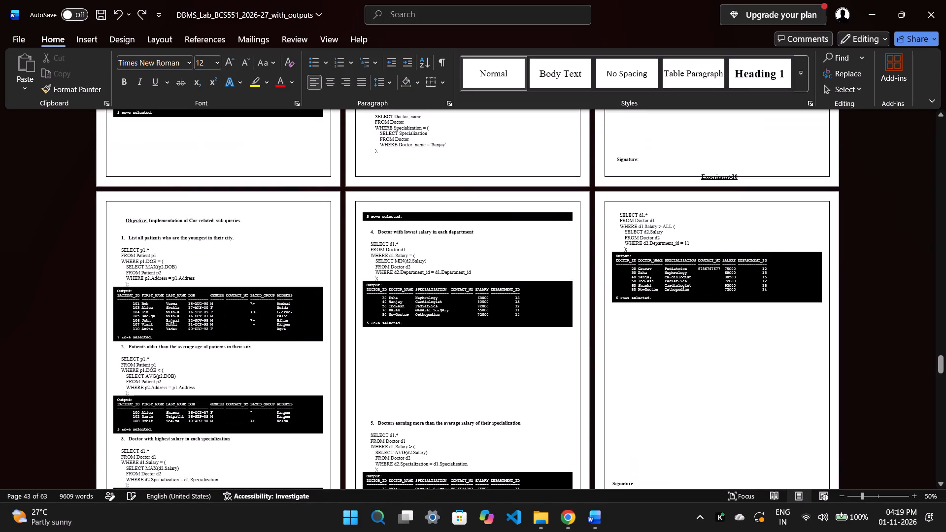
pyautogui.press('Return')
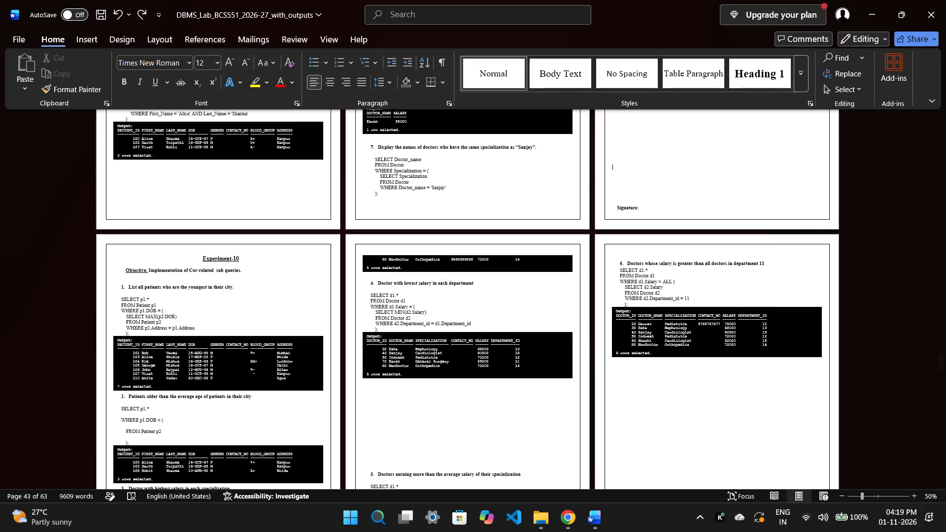
# Delete one blank line between Experiment 10's Objective line and the question 1 heading.
pyautogui.click(144, 280)
pyautogui.press('BackSpace')
pyautogui.scroll(-1, 144, 280)
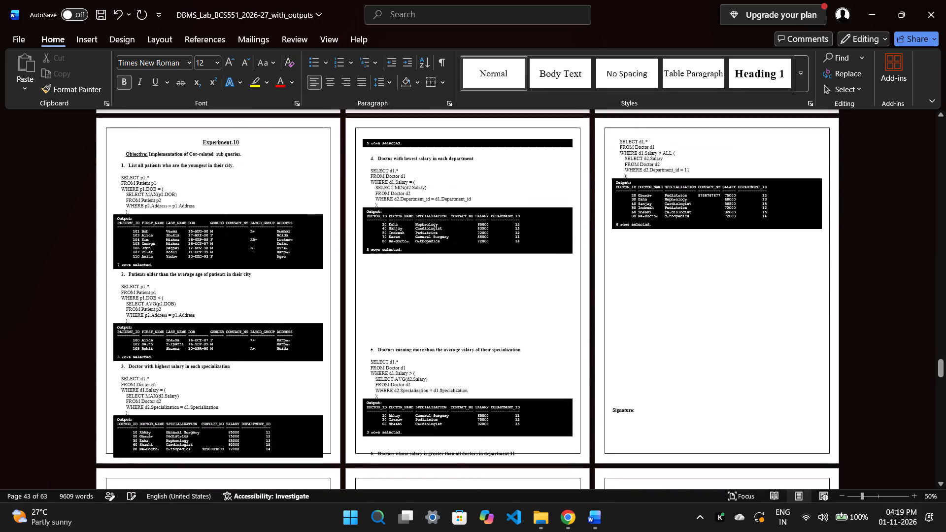
pyautogui.scroll(-1, 144, 280)
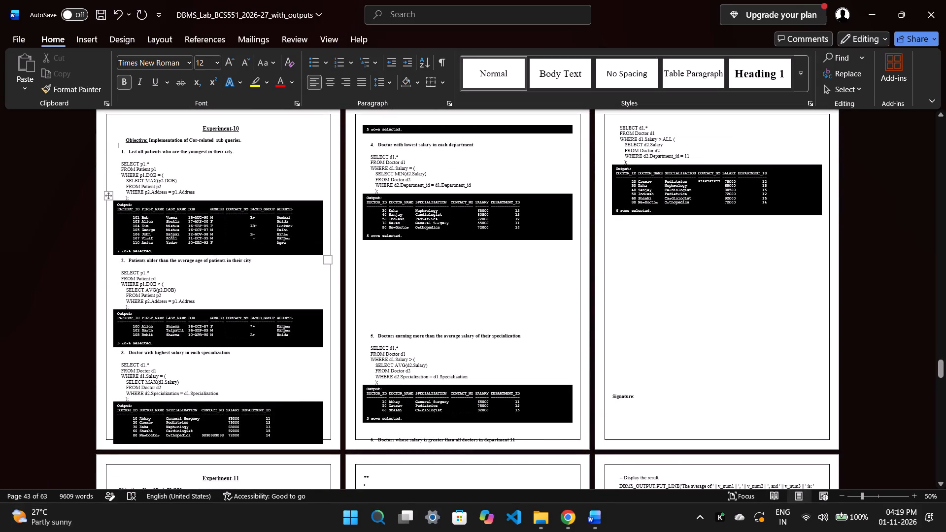
pyautogui.scroll(2, 184, 200)
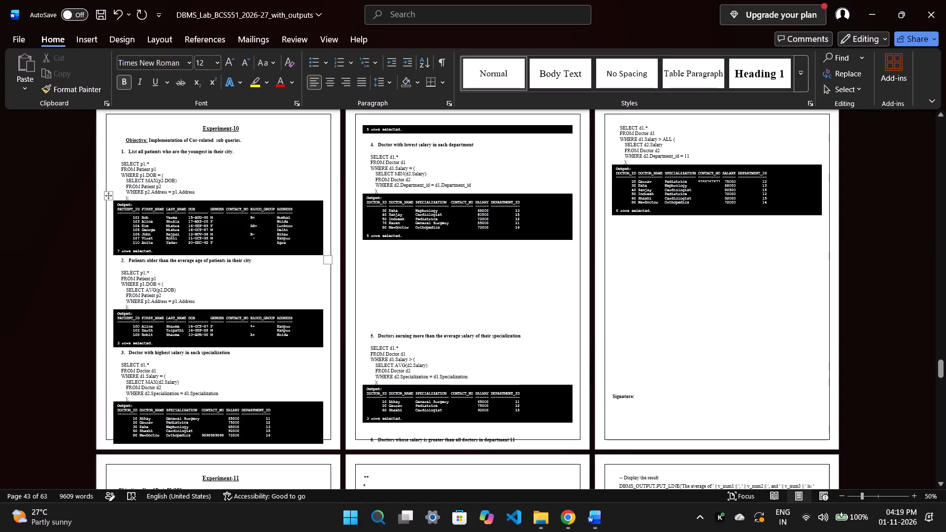
# Reduce the blank line below Experiment 10's question 1 heading to font size 9.
pyautogui.click(152, 265)
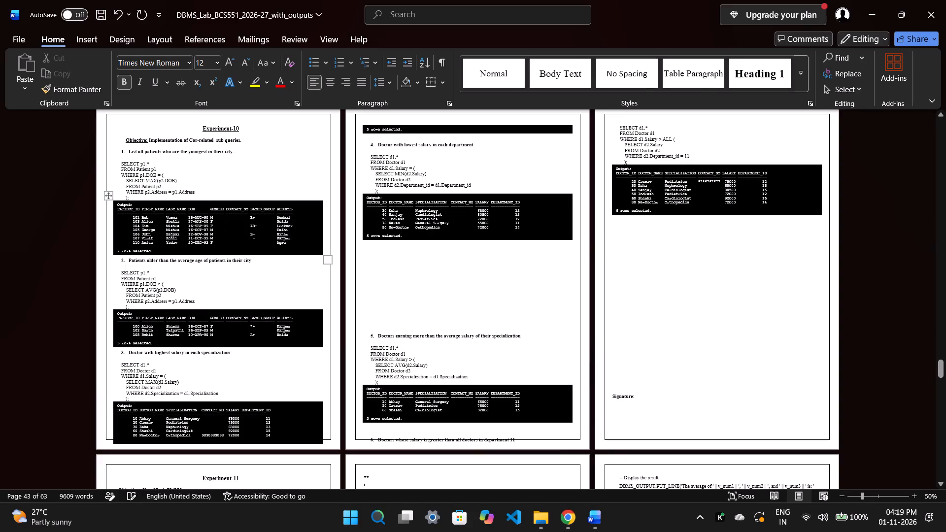
pyautogui.click(143, 146)
pyautogui.click(131, 157)
pyautogui.doubleClick(249, 59)
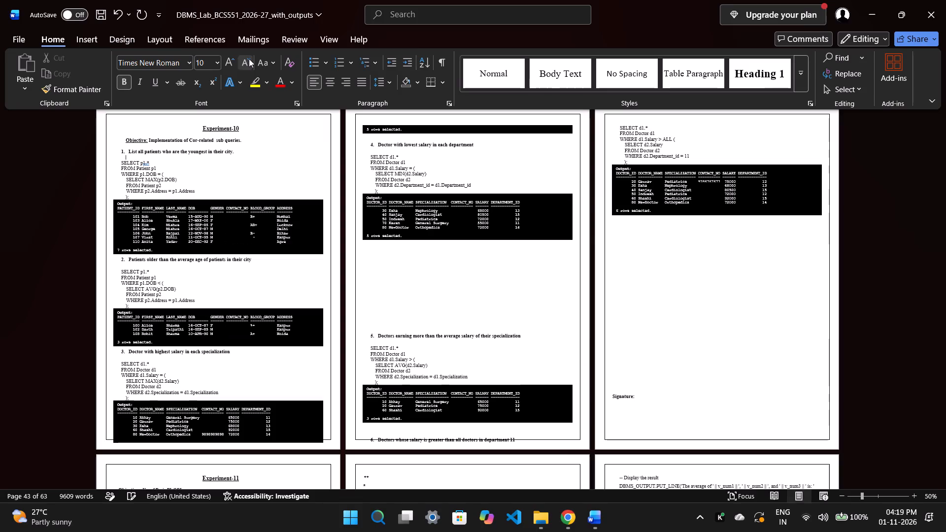
pyautogui.click(249, 59)
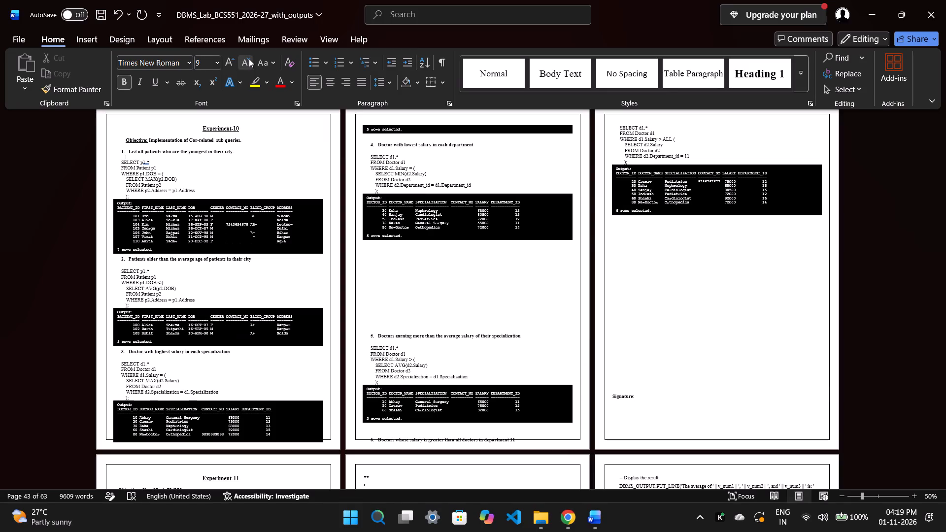
# Delete the surplus blank lines between Experiment 10's question 4 output box and the question 5 heading, leaving one small blank line.
pyautogui.click(133, 358)
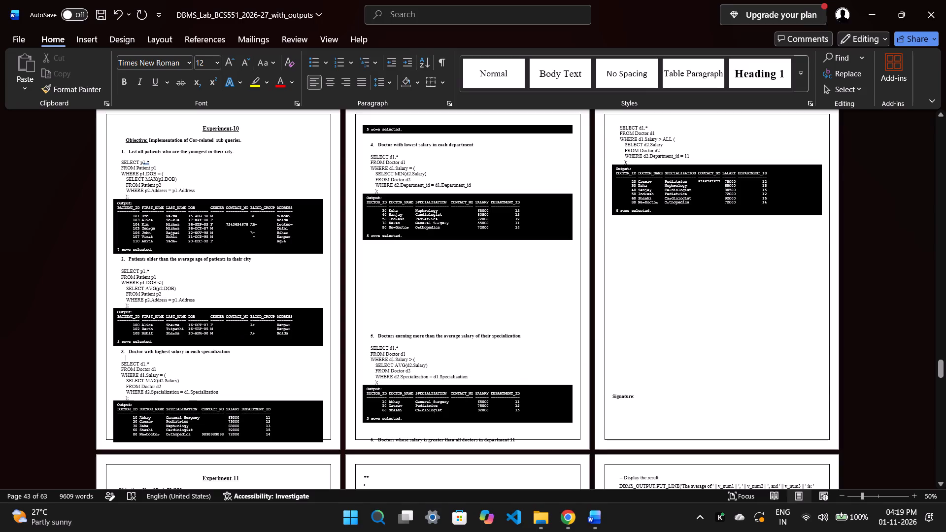
pyautogui.click(386, 251)
pyautogui.press('Delete')
pyautogui.press('Delete')
pyautogui.press('Delete')
pyautogui.press('Delete')
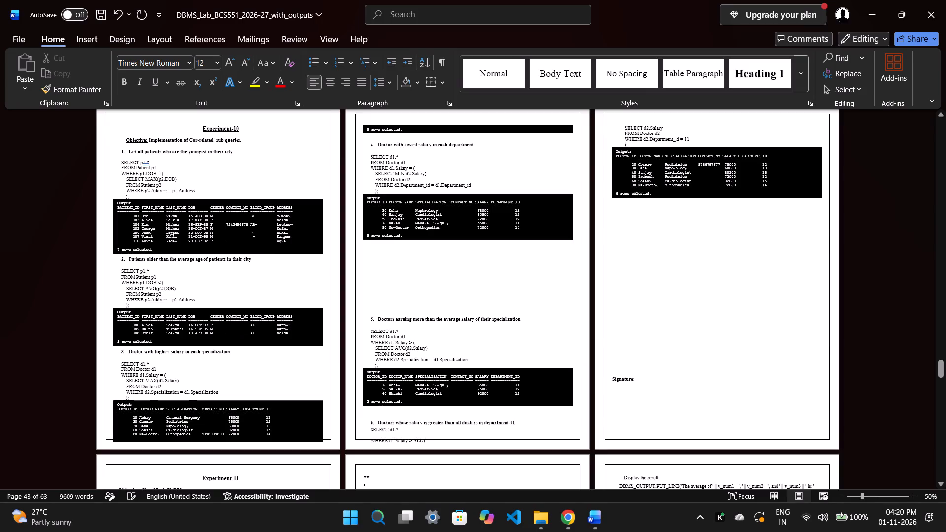
pyautogui.press('Delete')
pyautogui.press('Delete')
pyautogui.press('Delete')
pyautogui.press('Delete')
pyautogui.press('Delete')
pyautogui.press('Delete')
pyautogui.press('Delete')
pyautogui.press('Delete')
pyautogui.press('Delete')
pyautogui.press('Delete')
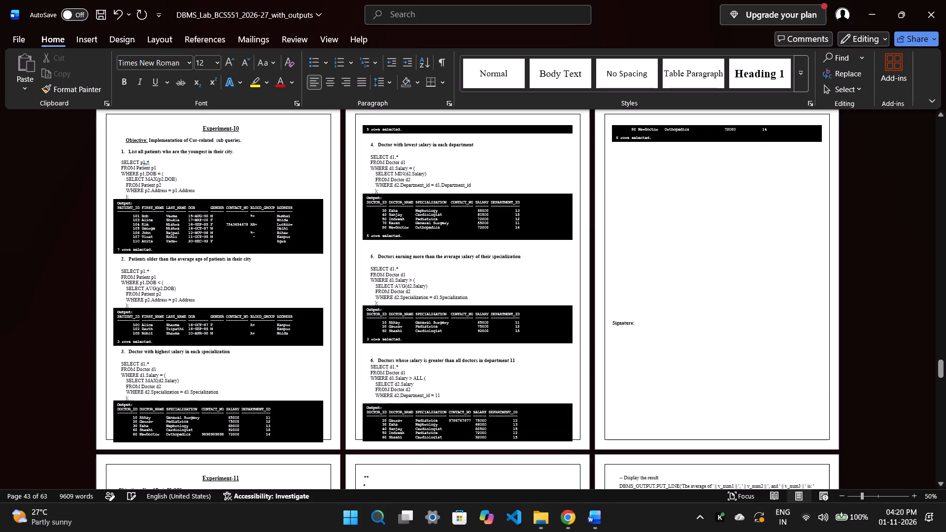
pyautogui.press('Delete')
pyautogui.press('Up')
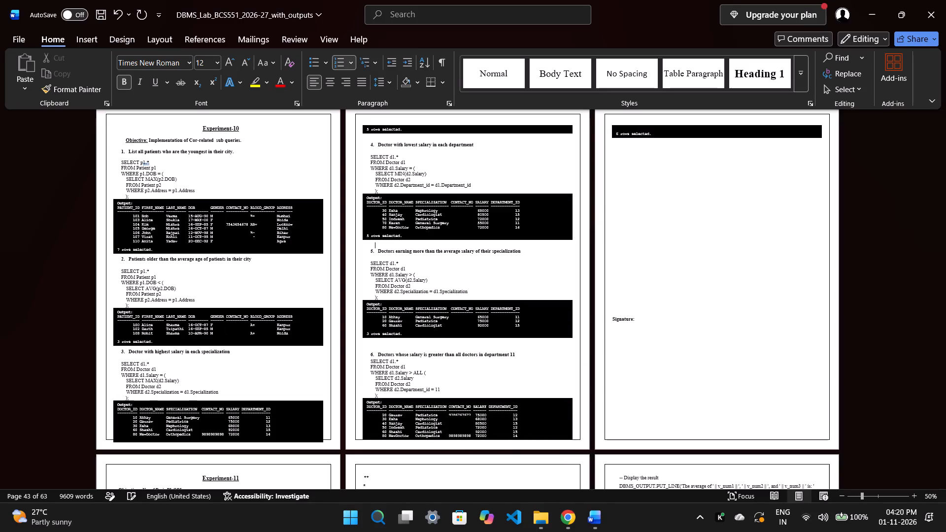
pyautogui.press('BackSpace')
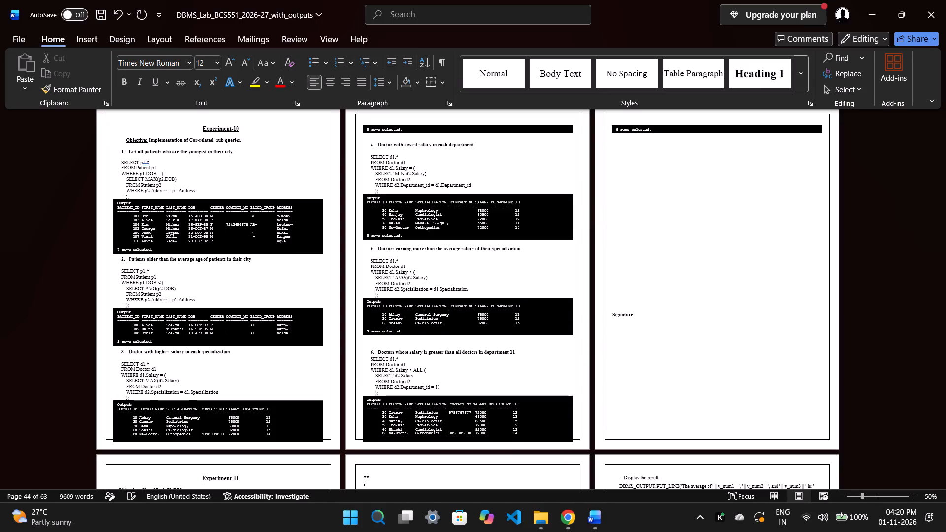
pyautogui.press('BackSpace')
pyautogui.press('BackSpace')
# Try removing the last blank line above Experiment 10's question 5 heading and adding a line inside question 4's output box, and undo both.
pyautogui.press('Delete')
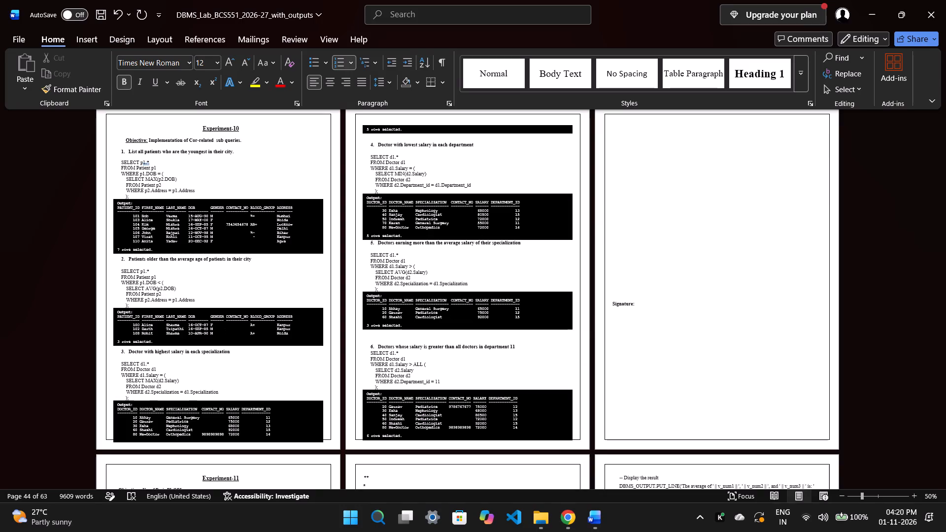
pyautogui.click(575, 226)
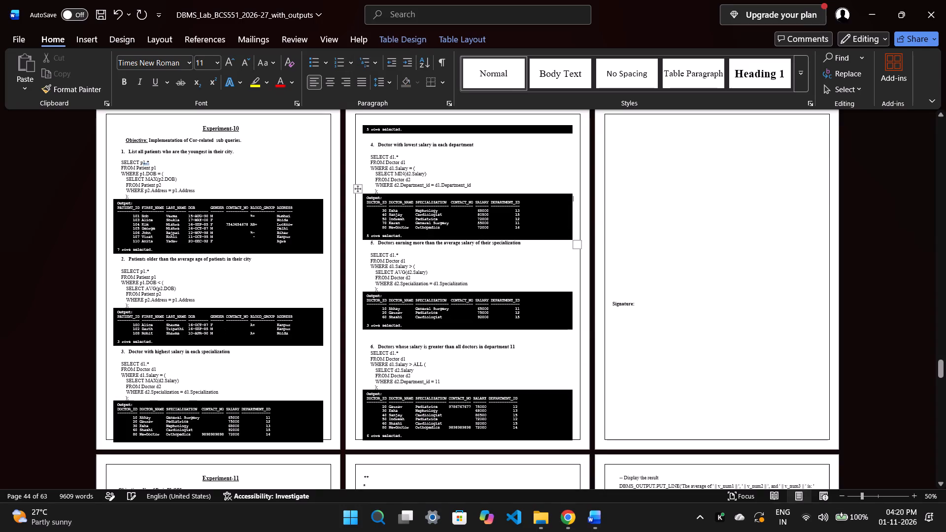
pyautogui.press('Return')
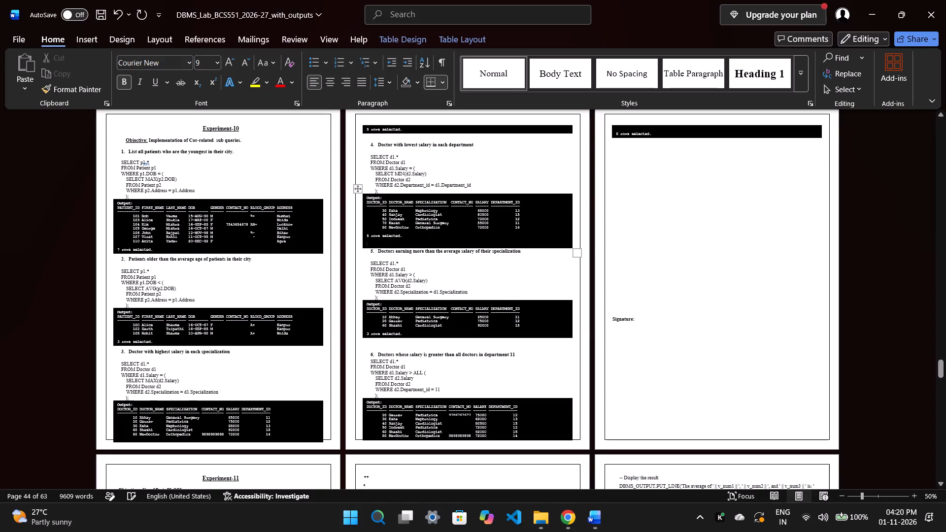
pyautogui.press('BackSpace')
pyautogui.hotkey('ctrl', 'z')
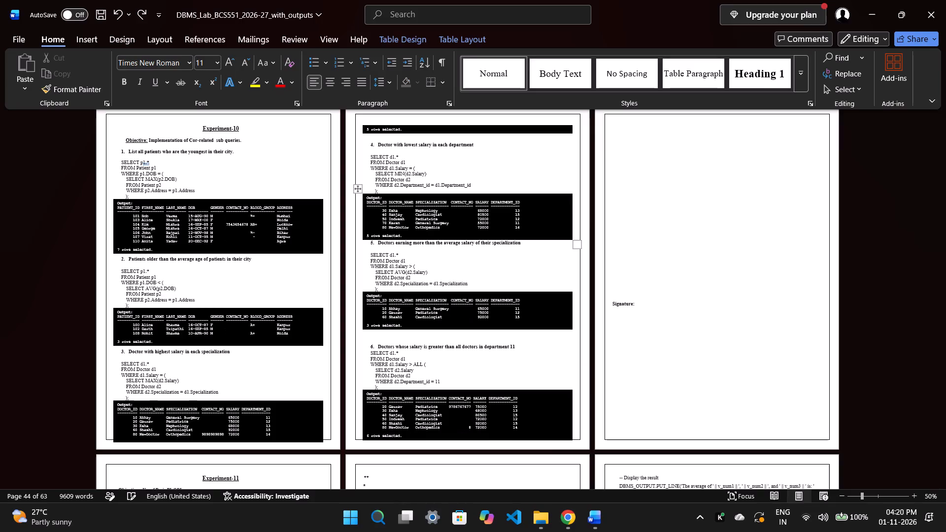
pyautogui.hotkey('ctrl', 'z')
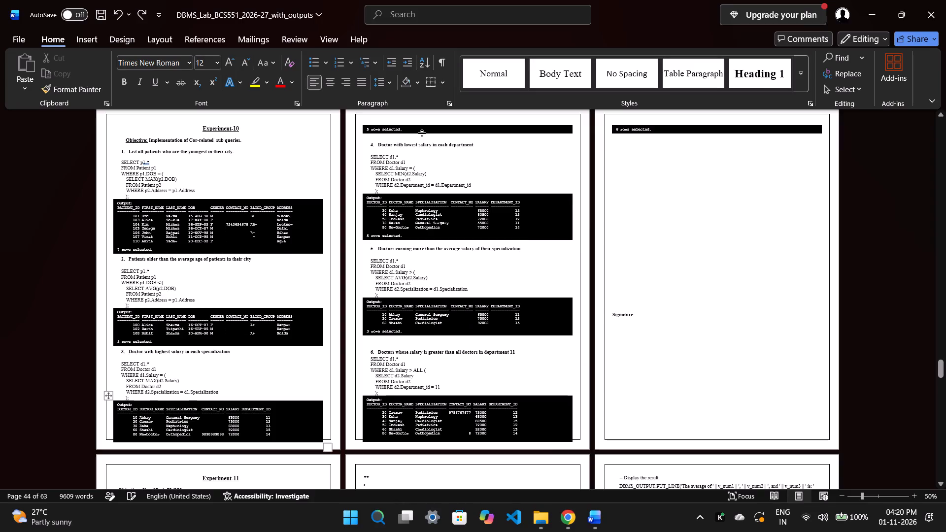
# Reduce the blank line between the Experiment-10 heading and its Objective line to font size 9.
pyautogui.click(415, 137)
pyautogui.click(401, 148)
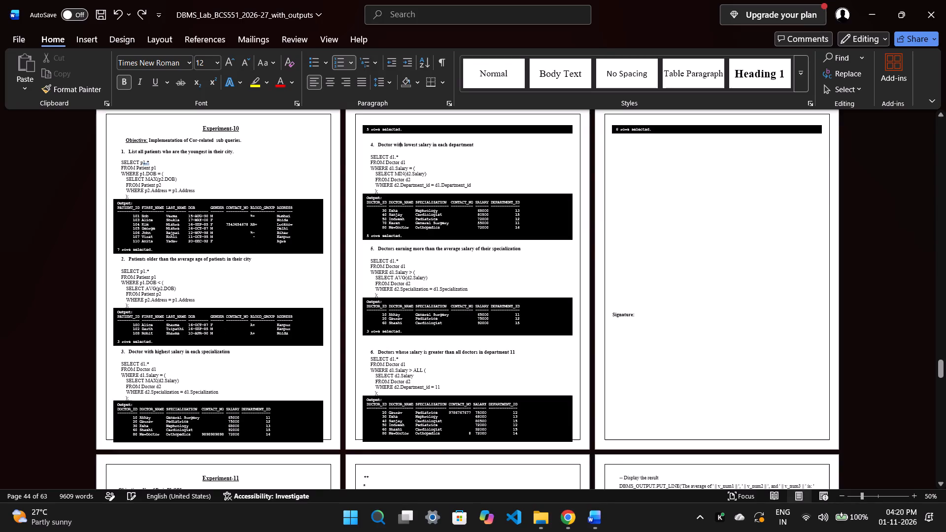
pyautogui.click(187, 134)
pyautogui.press('Up')
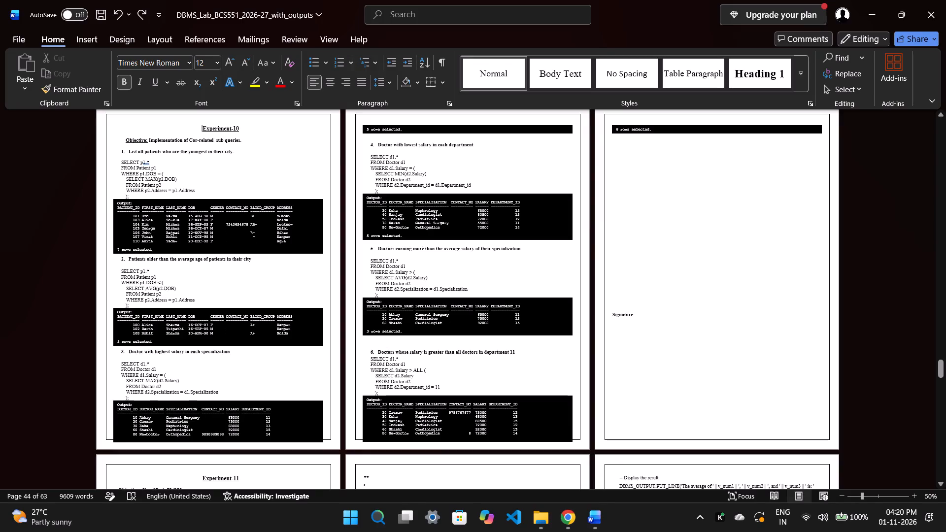
pyautogui.press('Down')
pyautogui.press('Down')
pyautogui.press('Up')
pyautogui.click(249, 56)
pyautogui.click(249, 56)
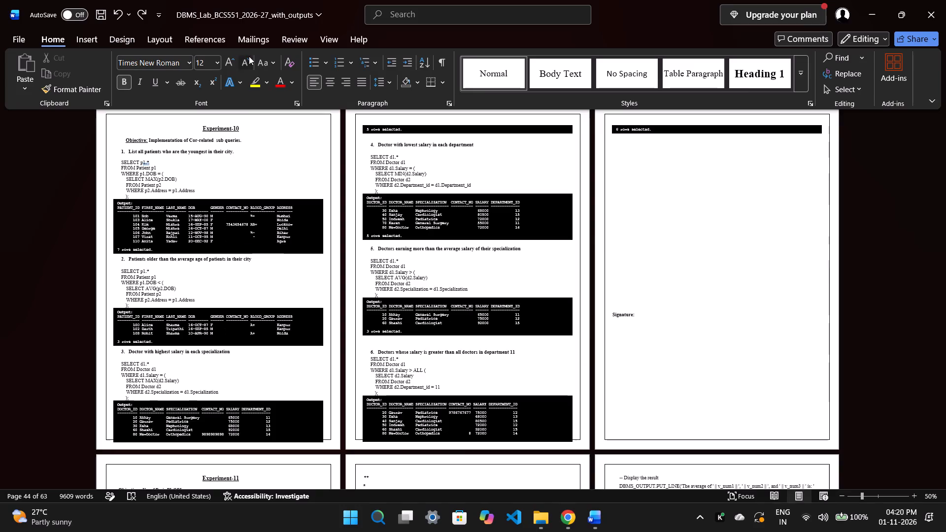
pyautogui.click(249, 56)
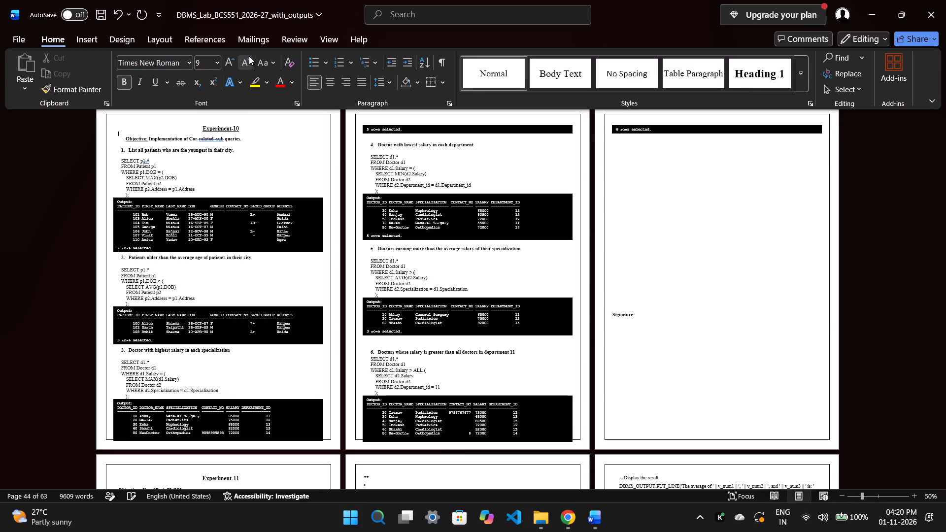
# Reduce the blank line between Experiment 10's Objective line and the question 1 heading to font size 9.
pyautogui.press('Left')
pyautogui.press('Down')
pyautogui.press('Down')
pyautogui.press('Down')
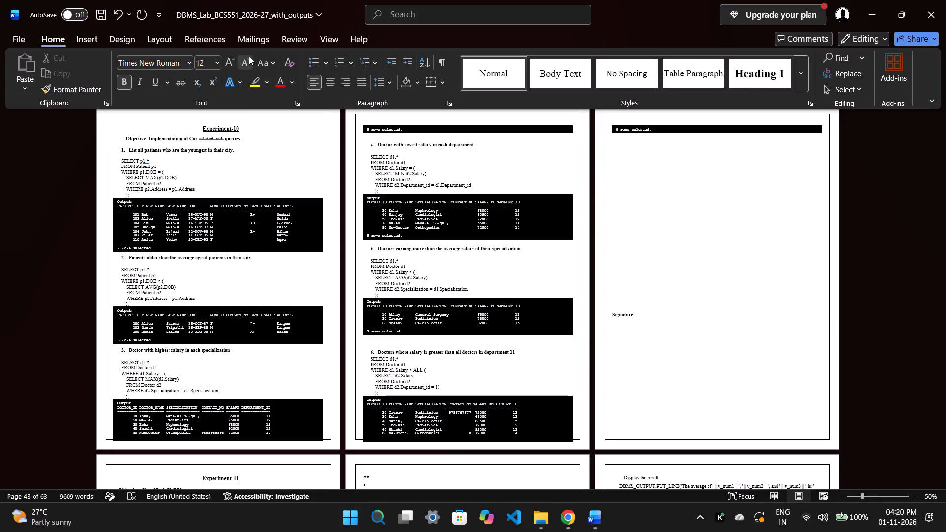
pyautogui.tripleClick(249, 60)
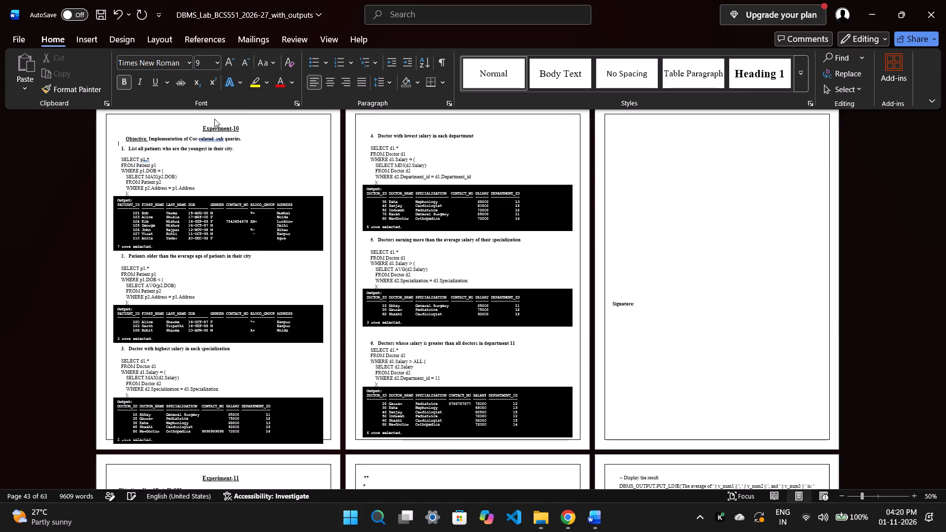
# Set the blank line below Experiment 10's question 2 heading to font size 9.
pyautogui.press('Down')
pyautogui.press('Down')
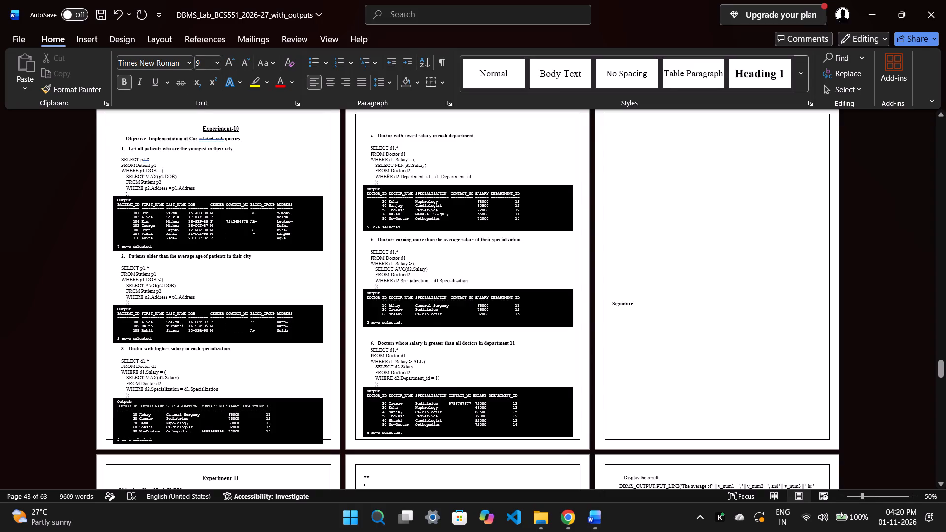
pyautogui.press('Down')
pyautogui.press('Down')
pyautogui.press('Down')
pyautogui.press('Down')
pyautogui.press('Down')
pyautogui.press('Down')
pyautogui.press('Down')
pyautogui.press('Down')
pyautogui.press('Down')
pyautogui.press('Down')
pyautogui.press('Down')
pyautogui.press('Down')
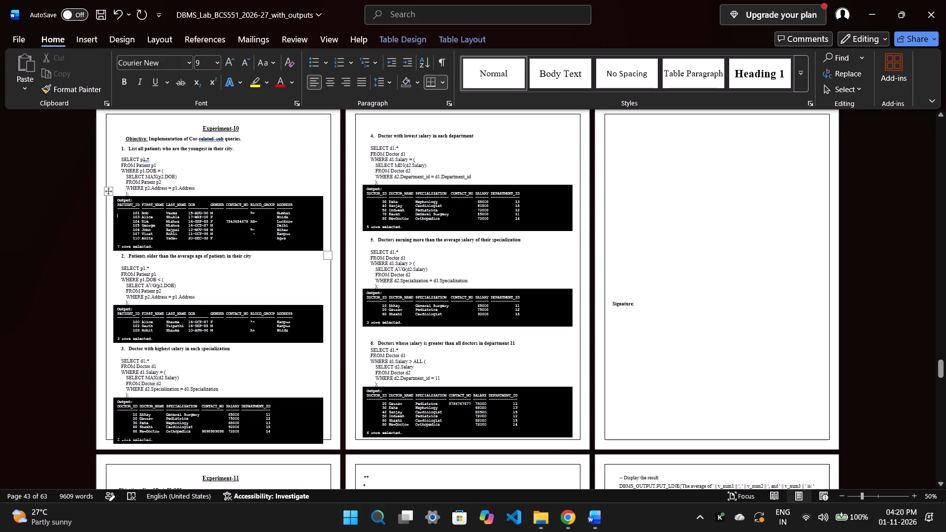
pyautogui.press('Down')
pyautogui.press('Down')
pyautogui.press('Down')
pyautogui.press('Down')
pyautogui.press('Down')
pyautogui.press('Down')
pyautogui.press('Down')
pyautogui.press('Down')
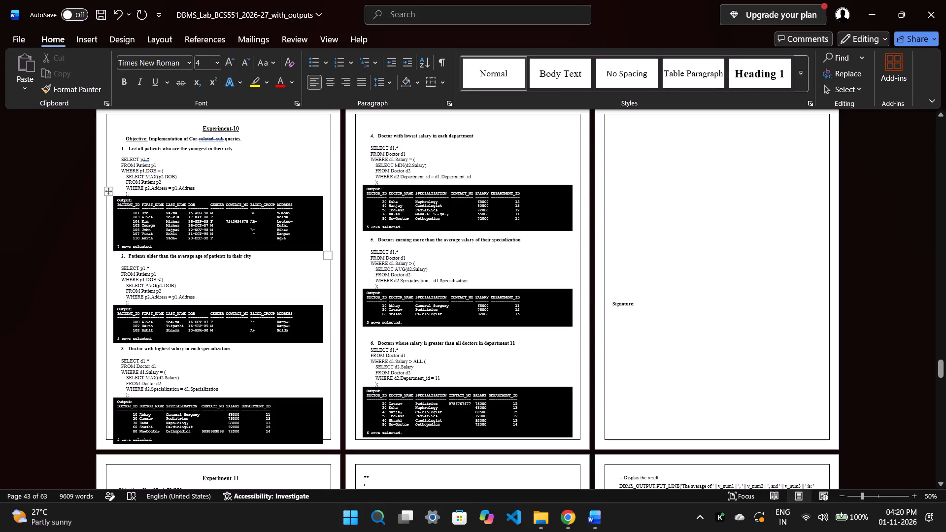
pyautogui.press('Down')
pyautogui.press('Down')
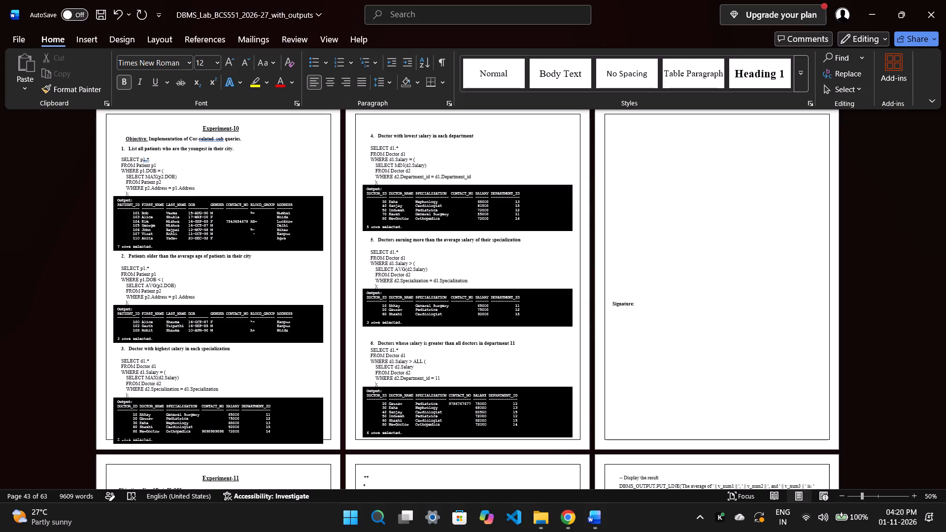
pyautogui.click(209, 63)
pyautogui.press('6')
pyautogui.press('BackSpace')
pyautogui.press('9')
pyautogui.press('Return')
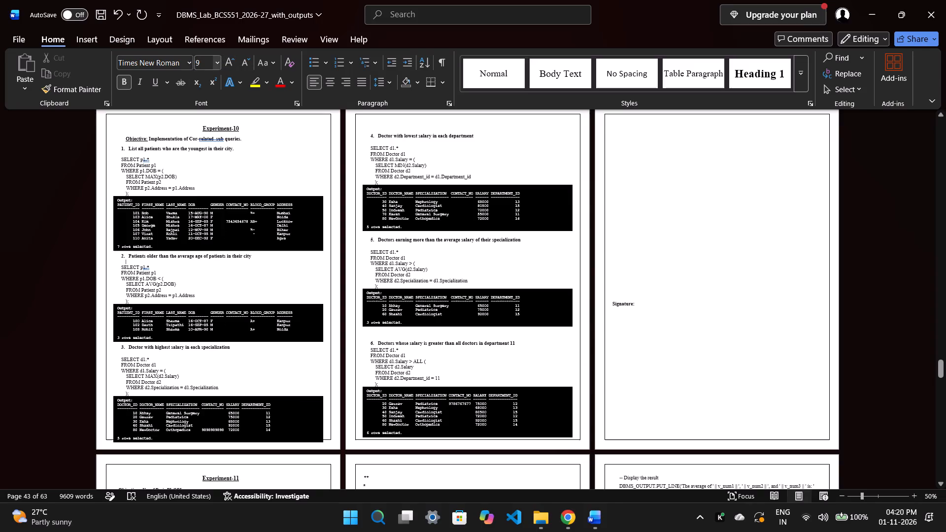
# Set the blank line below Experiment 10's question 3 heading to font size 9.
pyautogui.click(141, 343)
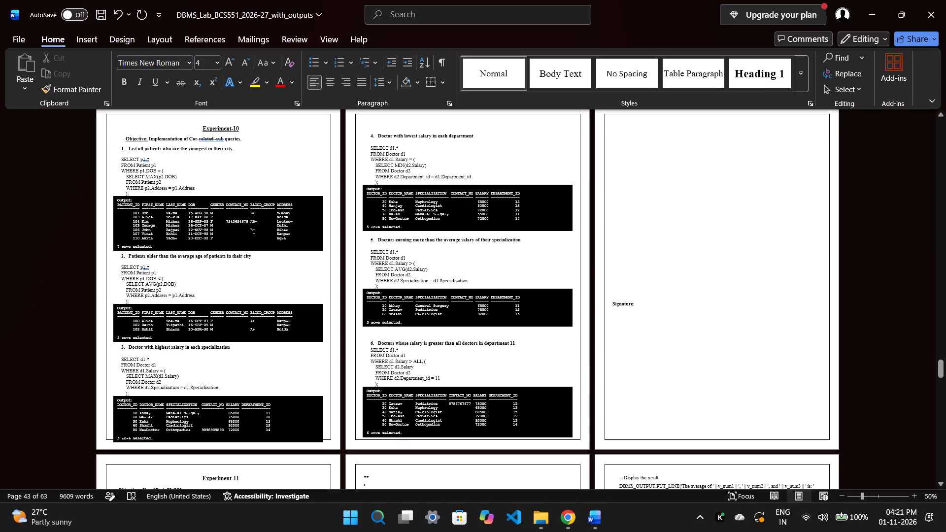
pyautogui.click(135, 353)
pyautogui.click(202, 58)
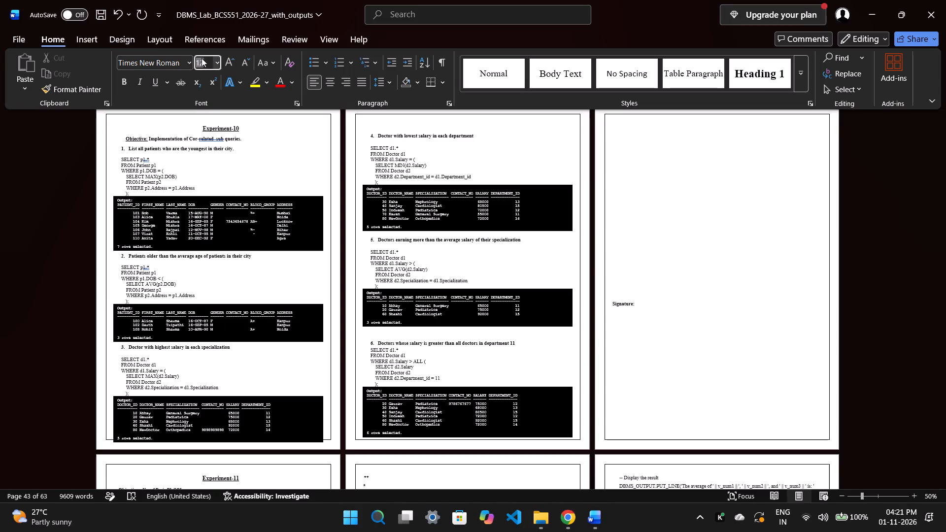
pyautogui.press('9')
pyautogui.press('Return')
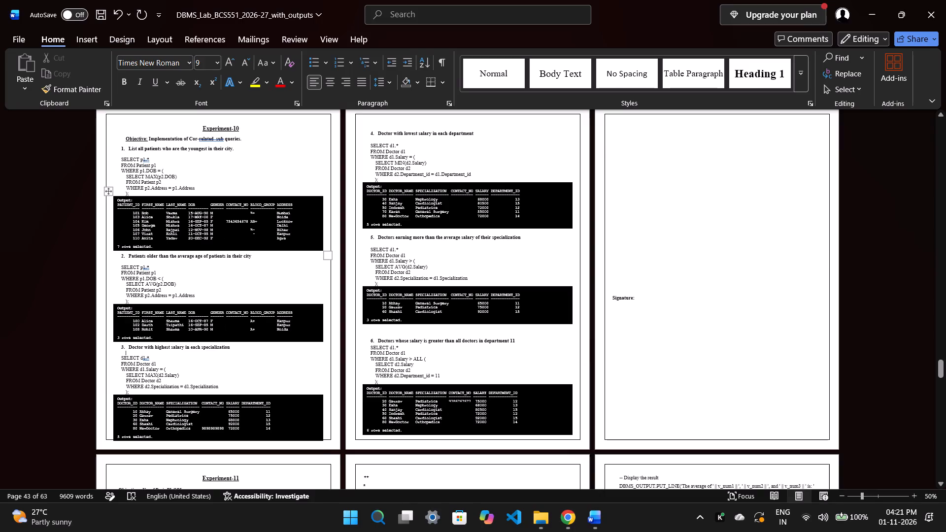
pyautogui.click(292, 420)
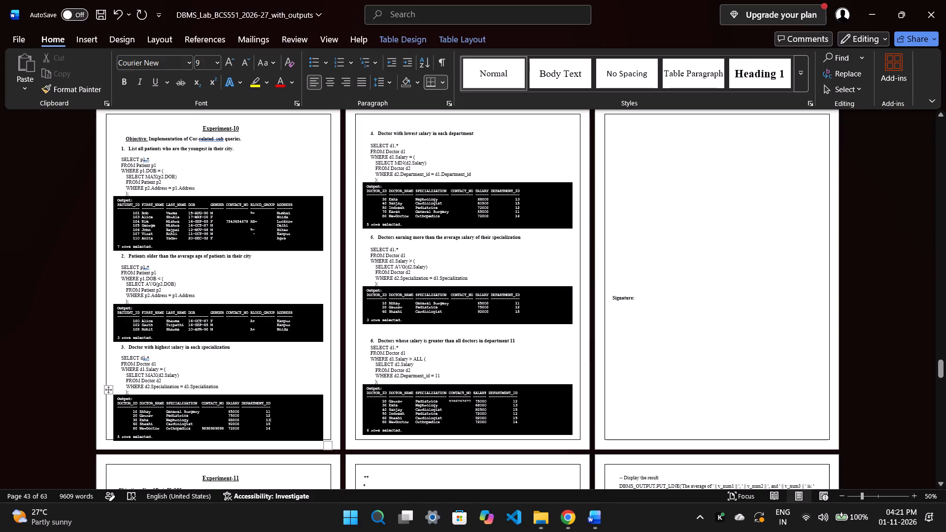
# Set the blank line below Experiment 10's question 1 heading to font size 4.
pyautogui.scroll(1, 246, 325)
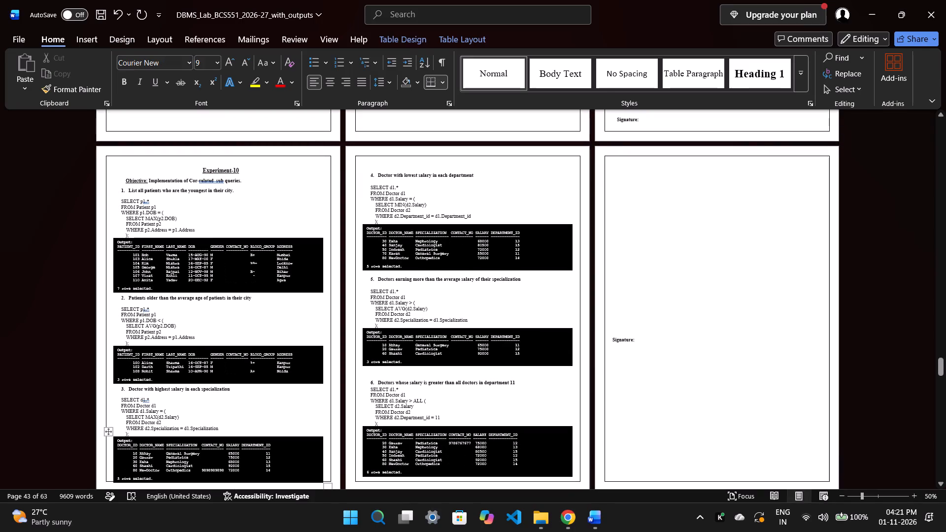
pyautogui.click(133, 196)
pyautogui.click(202, 64)
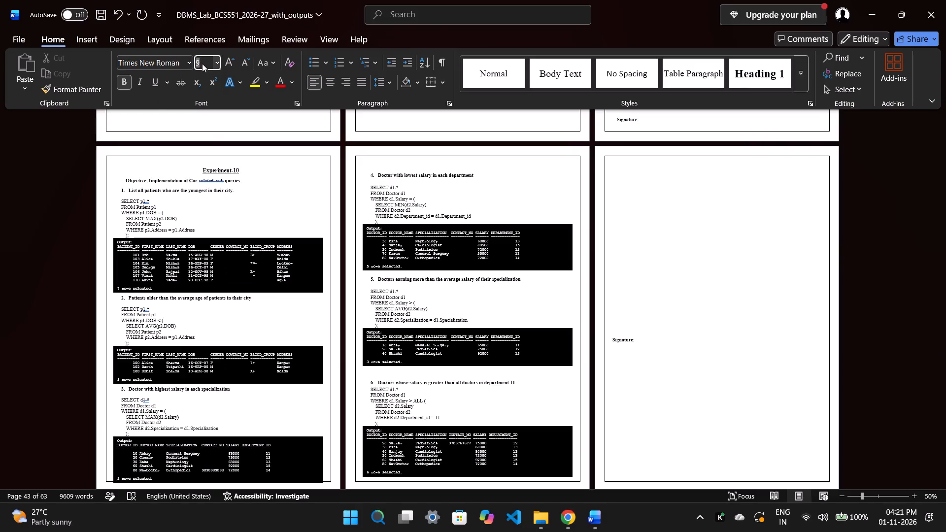
pyautogui.press('4')
pyautogui.press('Return')
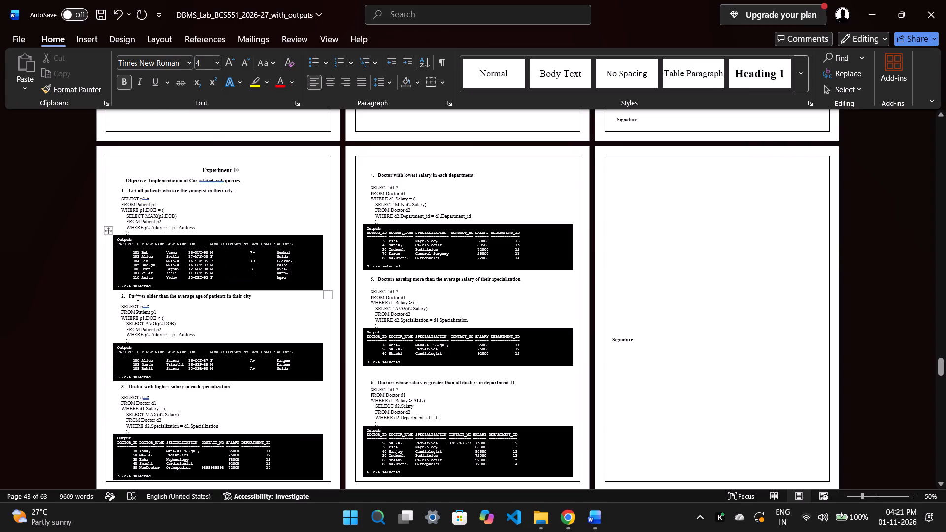
# Set the blank line below Experiment 10's question 2 heading to font size 4.
pyautogui.click(133, 301)
pyautogui.click(196, 64)
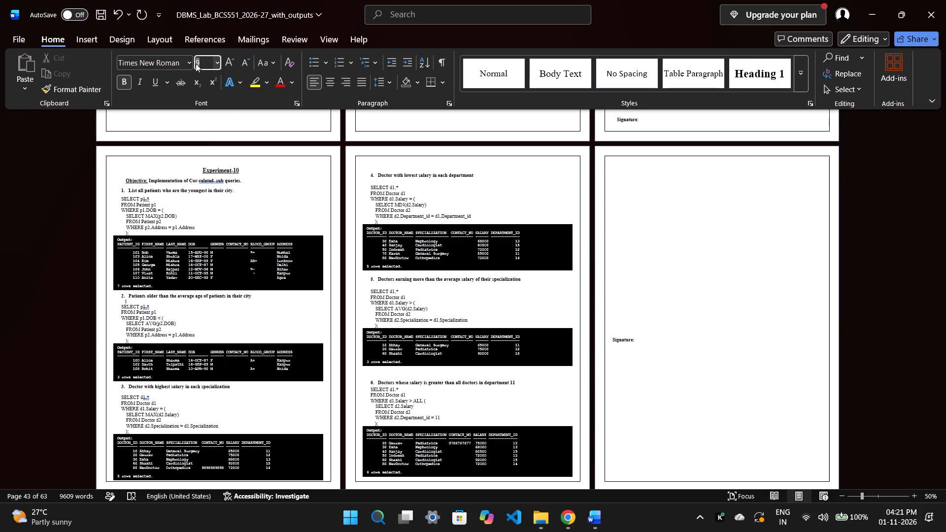
pyautogui.press('4')
pyautogui.press('Return')
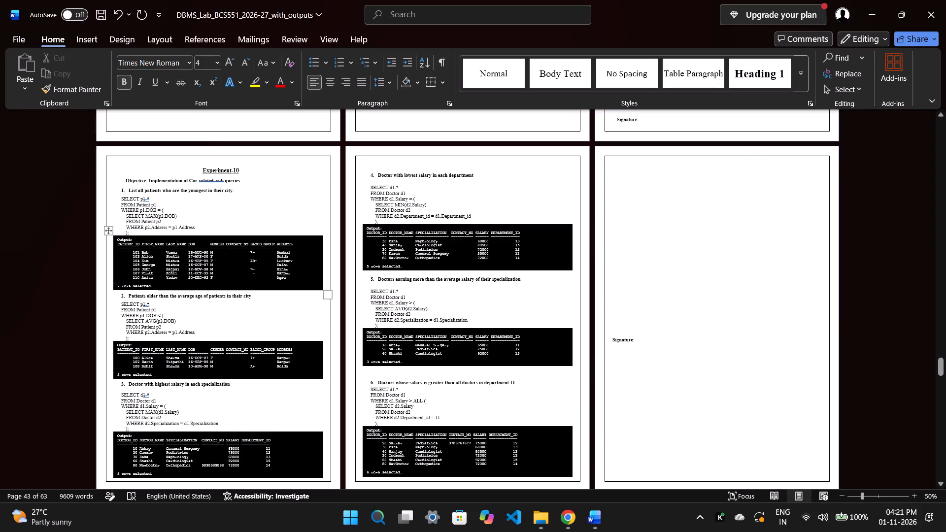
# Set the blank line below Experiment 10's question 3 heading to font size 4.
pyautogui.click(131, 389)
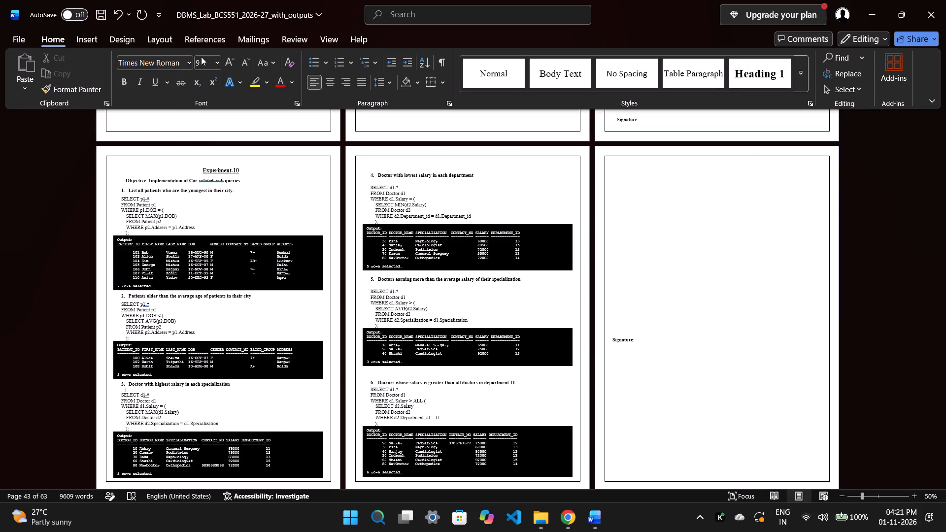
pyautogui.click(195, 63)
pyautogui.press('4')
pyautogui.press('Return')
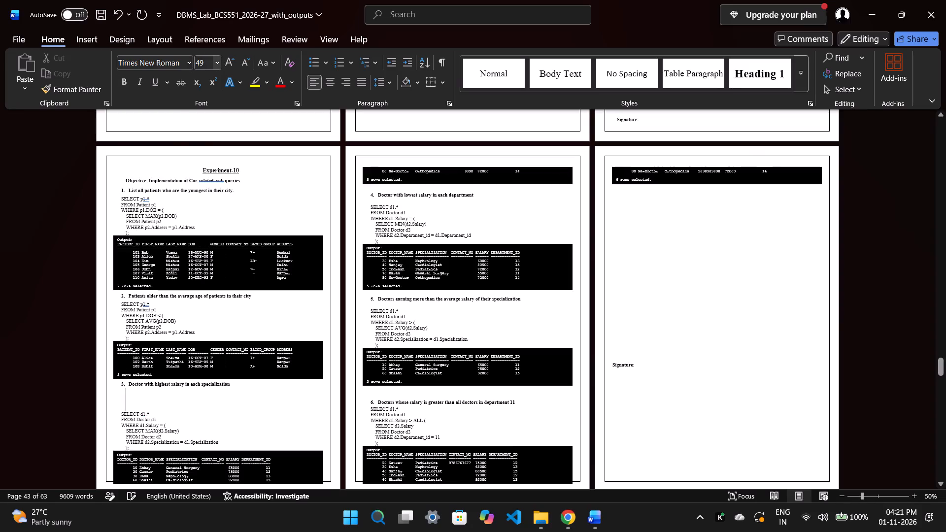
pyautogui.click(204, 64)
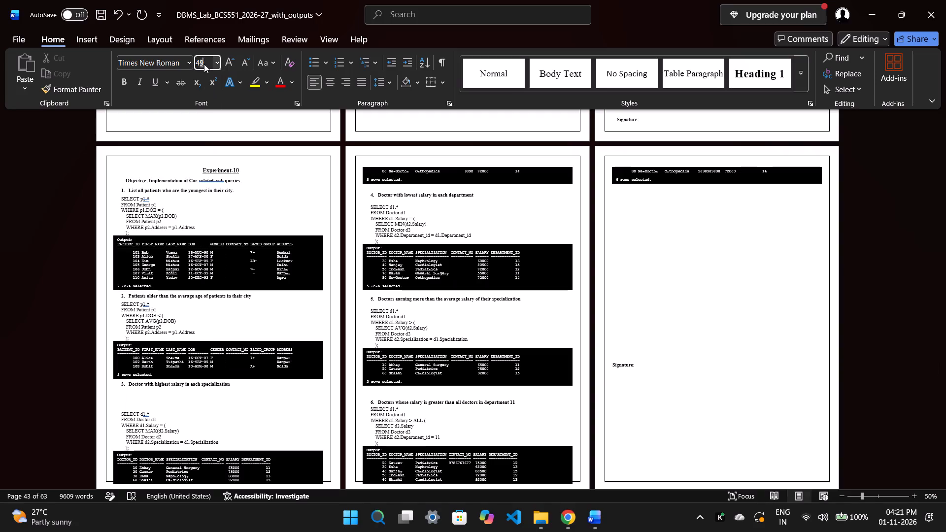
pyautogui.press('4')
pyautogui.press('Return')
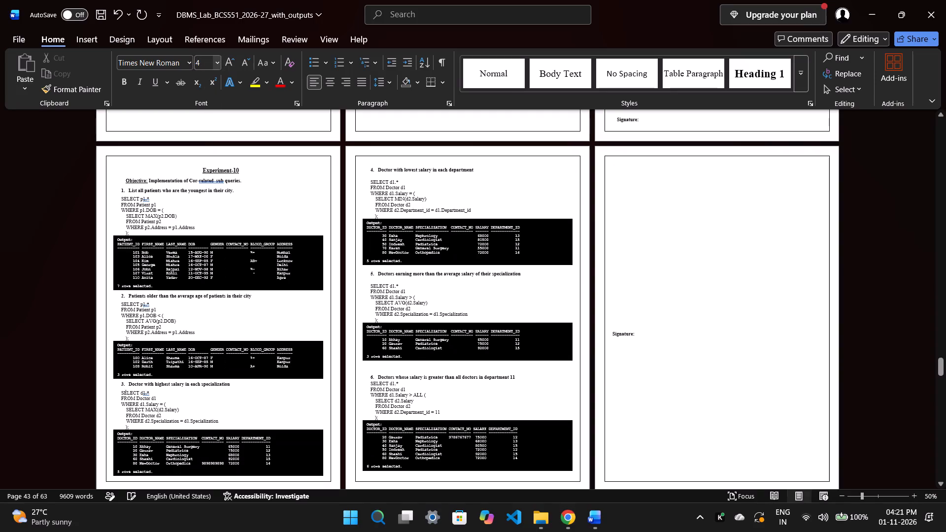
# Set the blank line below Experiment 10's question 4 heading to font size 4.
pyautogui.scroll(1, 168, 334)
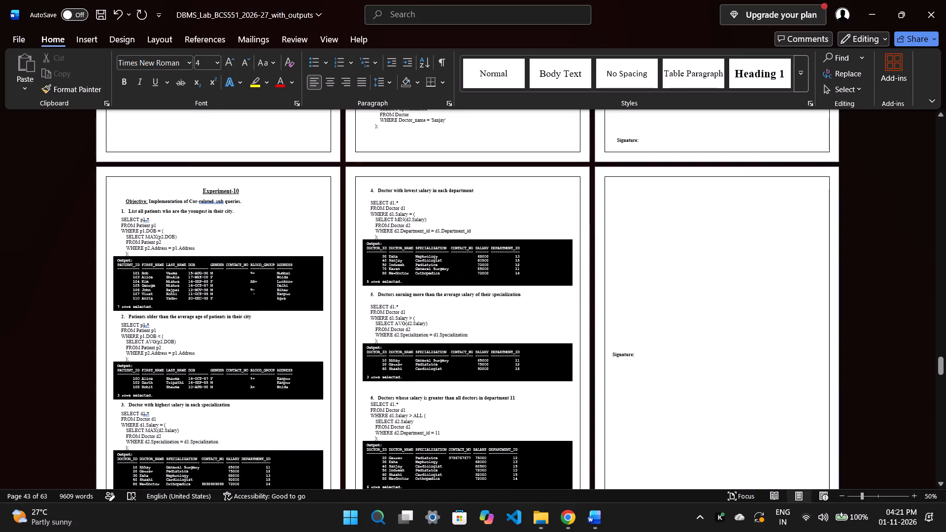
pyautogui.click(378, 180)
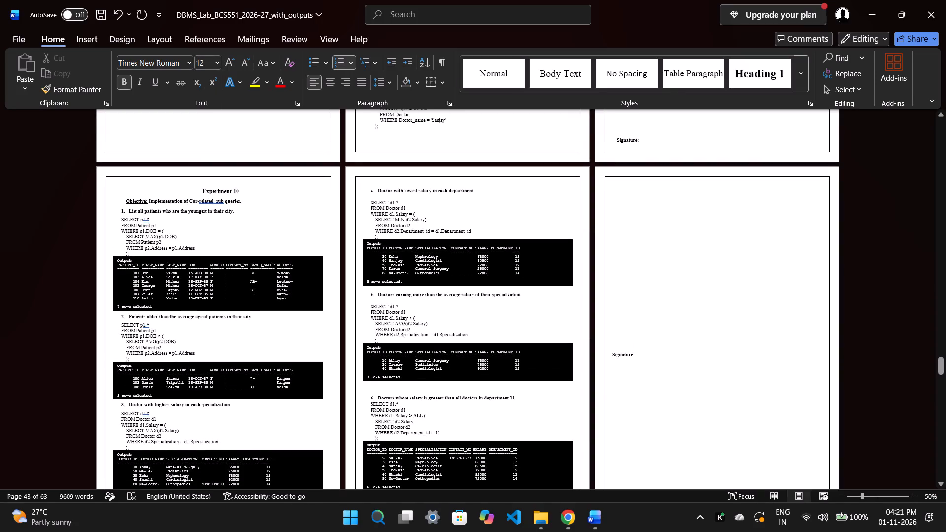
pyautogui.click(375, 195)
pyautogui.scroll(-1, 375, 195)
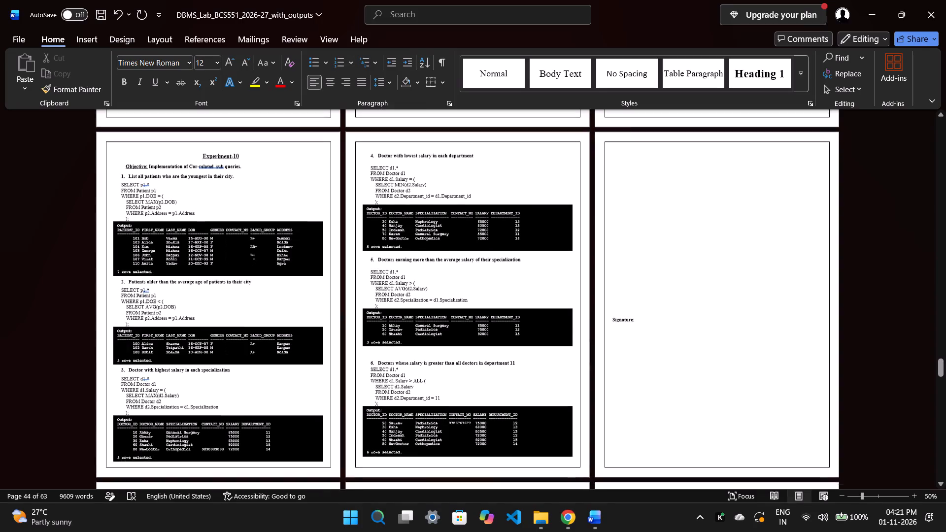
pyautogui.scroll(-1, 375, 195)
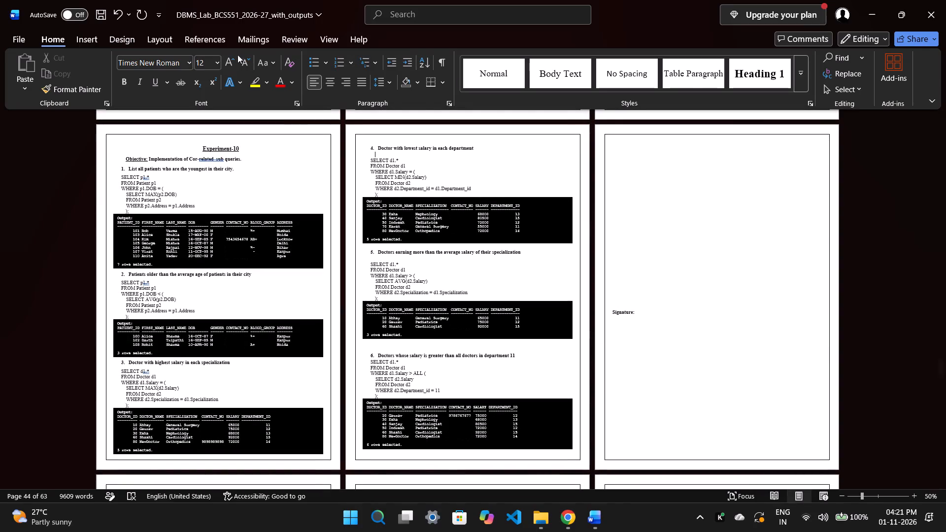
pyautogui.click(200, 59)
pyautogui.press('4')
pyautogui.press('Return')
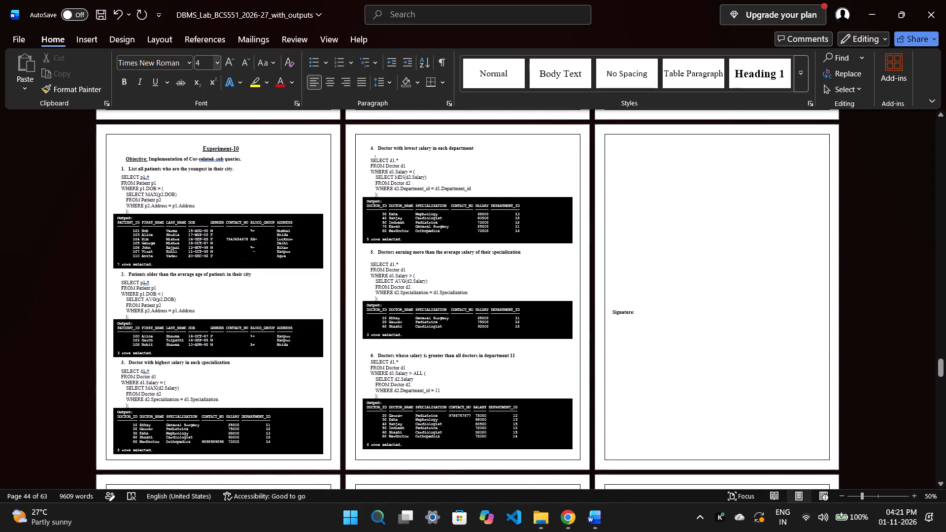
# Set the blank line below Experiment 10's question 5 heading to font size 4.
pyautogui.click(377, 252)
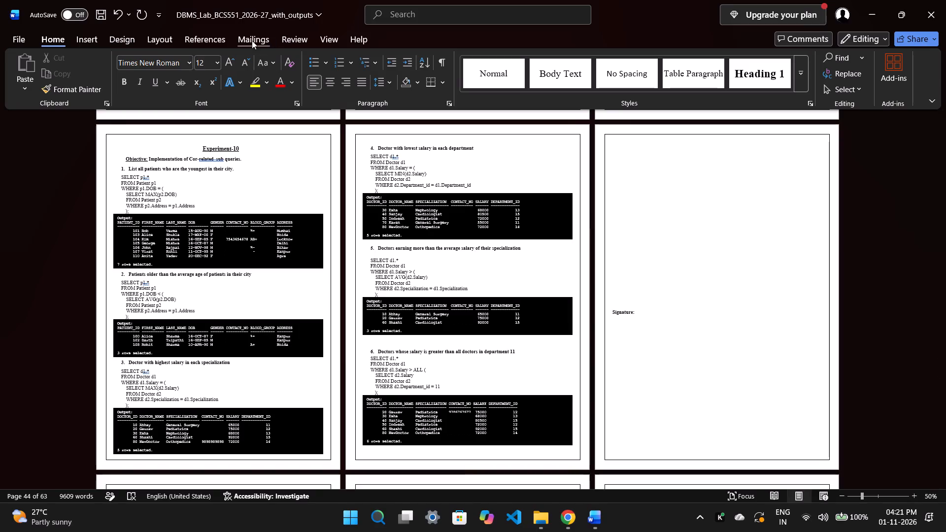
pyautogui.click(199, 63)
pyautogui.press('4')
pyautogui.press('Return')
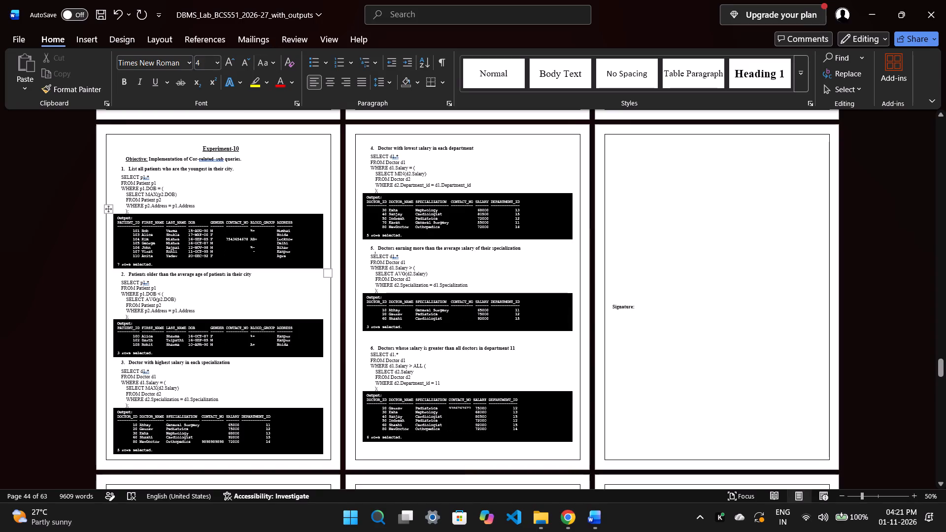
# Delete one blank line between question 5's output box and the question 6 heading in Experiment 10.
pyautogui.click(391, 338)
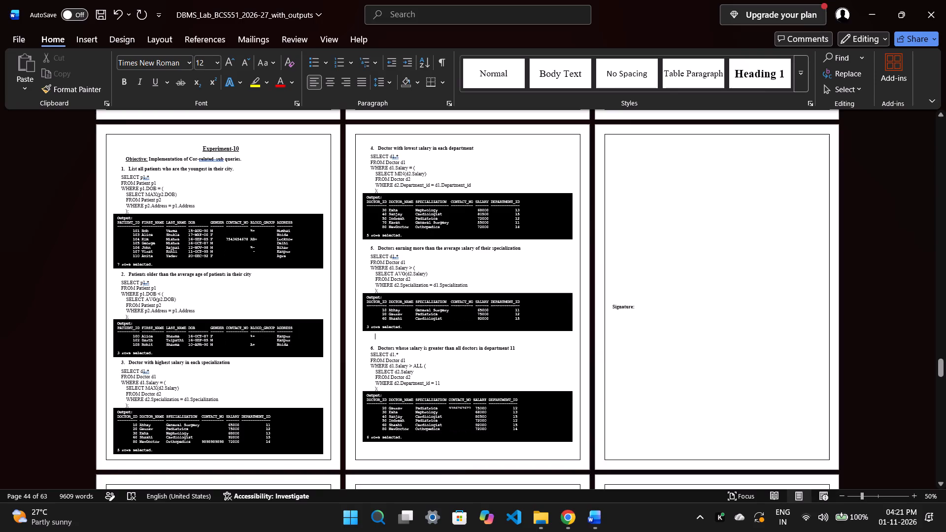
pyautogui.press('Delete')
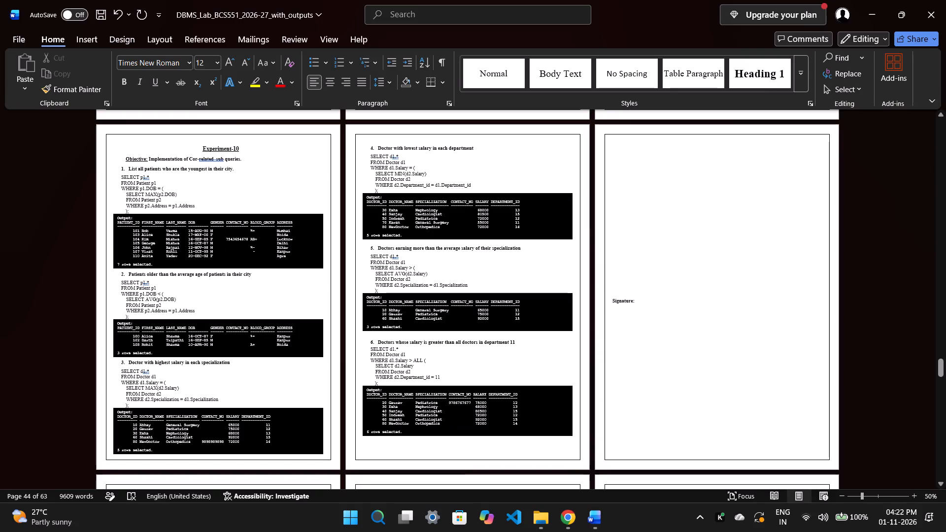
# Delete the blank lines after Experiment 10's question 6 output box until the Signature line sits just below it on the same page.
pyautogui.click(412, 441)
pyautogui.press('Delete')
pyautogui.press('Delete')
pyautogui.press('Delete')
pyautogui.press('Delete')
pyautogui.press('Delete')
pyautogui.press('Delete')
pyautogui.press('Delete')
pyautogui.press('Delete')
pyautogui.press('Delete')
pyautogui.press('Delete')
pyautogui.press('Delete')
pyautogui.press('Delete')
pyautogui.press('Delete')
pyautogui.press('Delete')
pyautogui.press('Delete')
pyautogui.press('Delete')
pyautogui.press('Delete')
pyautogui.press('Delete')
pyautogui.press('Delete')
pyautogui.press('Delete')
pyautogui.press('Delete')
pyautogui.press('Delete')
pyautogui.press('Delete')
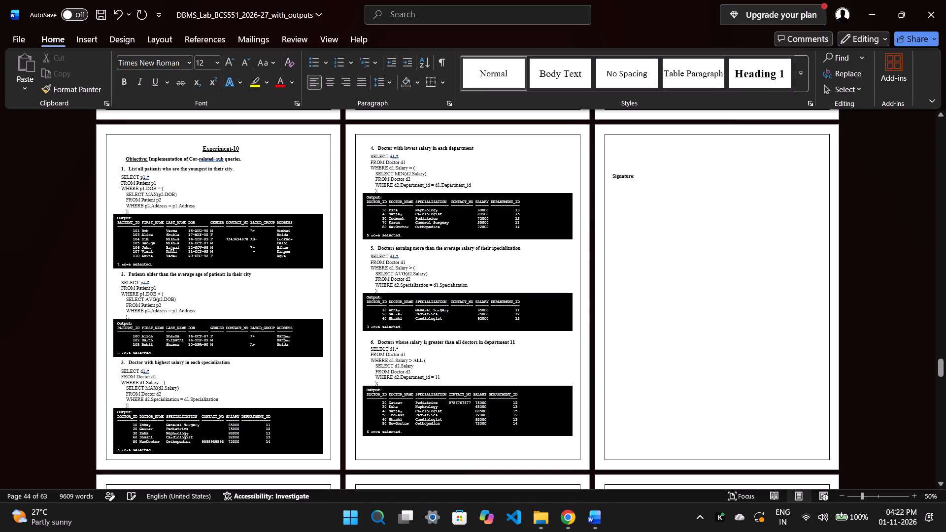
pyautogui.press('Delete')
pyautogui.press('Delete')
pyautogui.press('Delete')
pyautogui.press('Delete')
pyautogui.press('Delete')
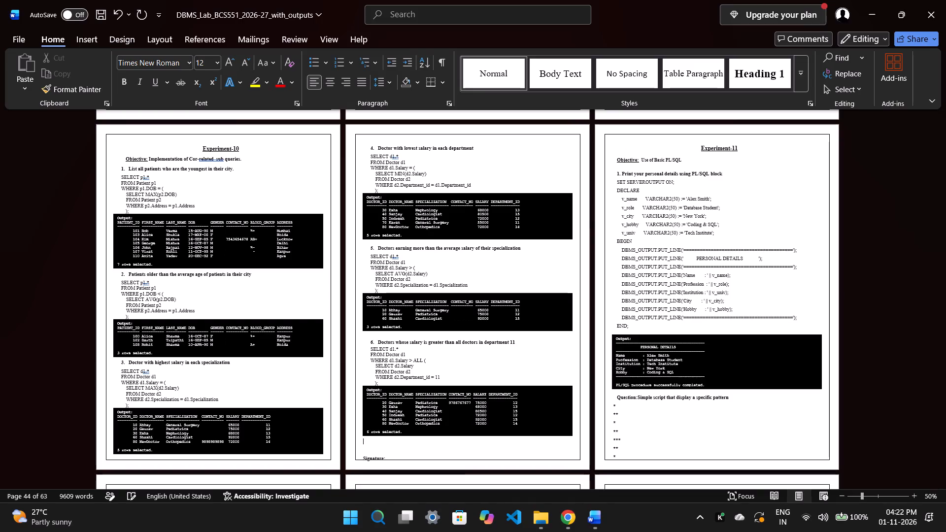
pyautogui.press('Delete')
pyautogui.press('Delete')
# Replace the full-size blank line above Experiment 10's Signature line with three additional blank lines at font size 4.
pyautogui.press('BackSpace')
pyautogui.press('Return')
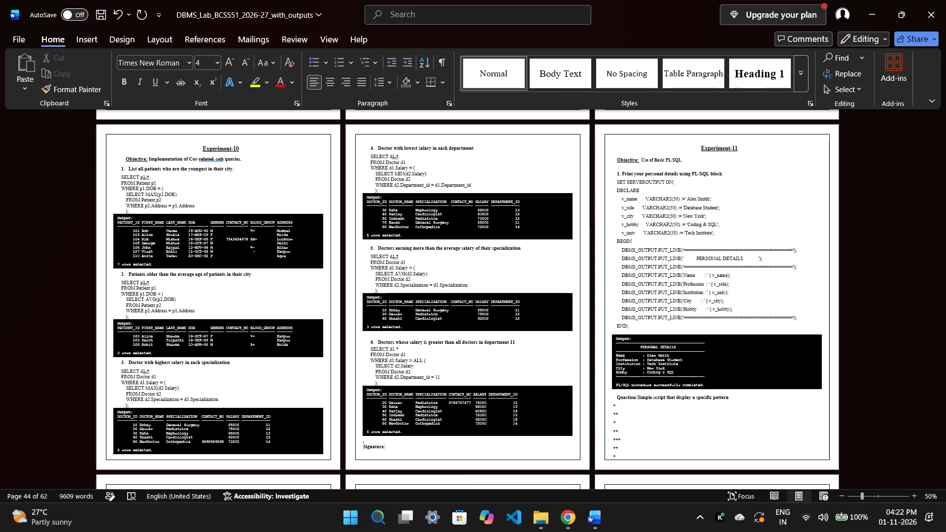
pyautogui.press('Return')
pyautogui.press('Return')
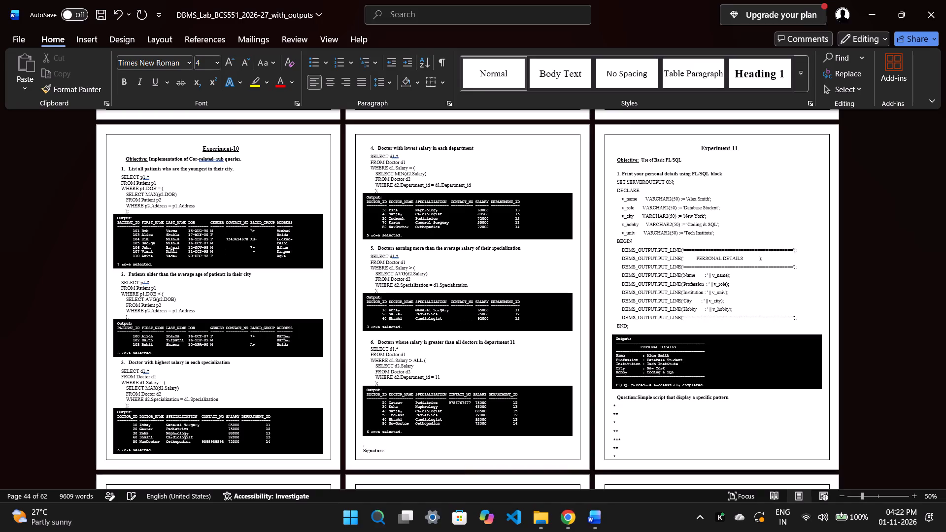
# Replace the paragraph break after "SET SERVEROUTPUT ON;" in Experiment 11's question 1 with a line break to close the gap before DECLARE.
pyautogui.scroll(-1, 412, 441)
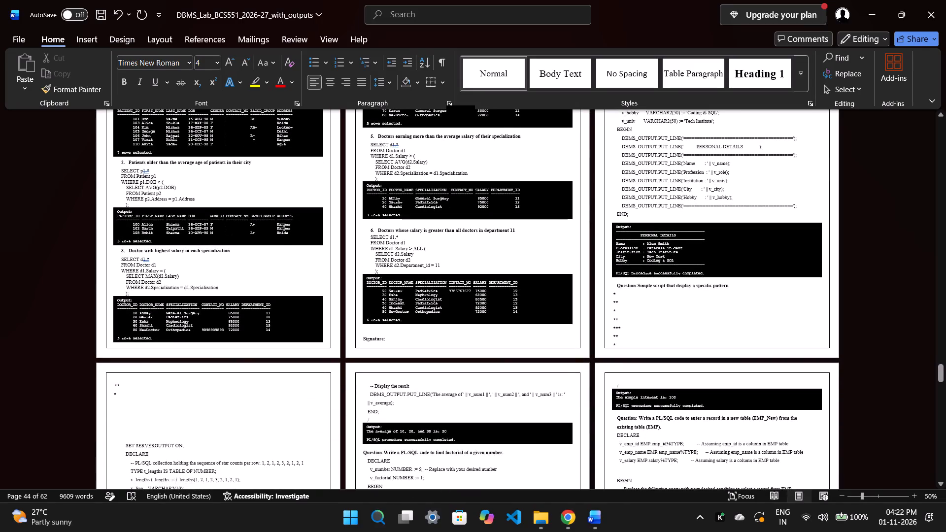
pyautogui.scroll(1, 583, 382)
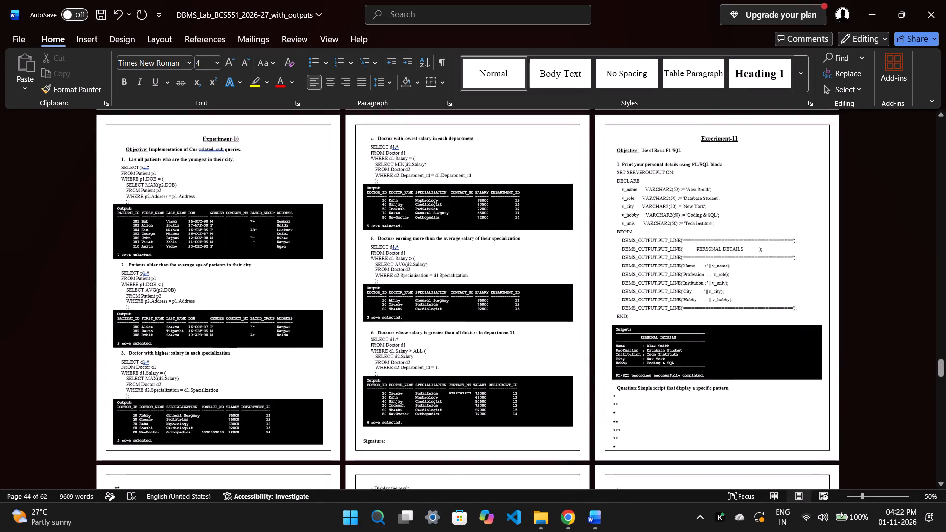
pyautogui.scroll(1, 583, 382)
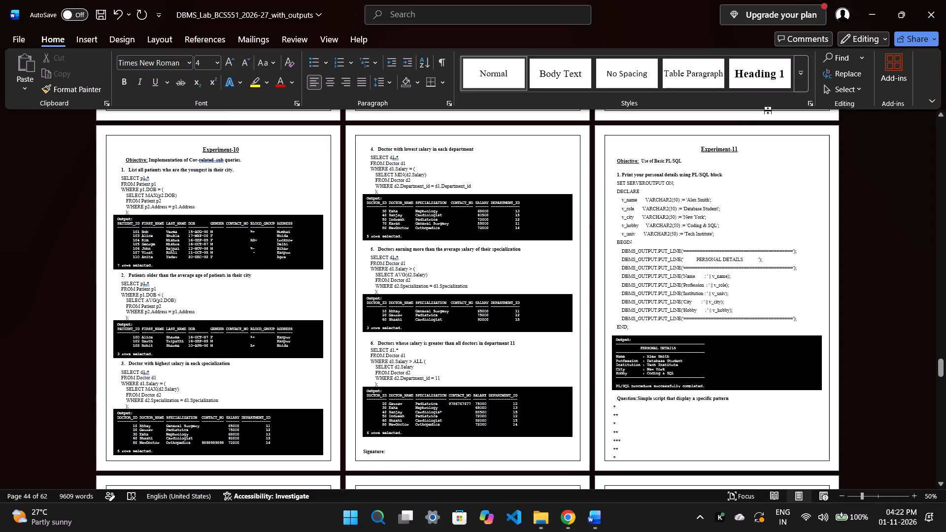
pyautogui.click(734, 138)
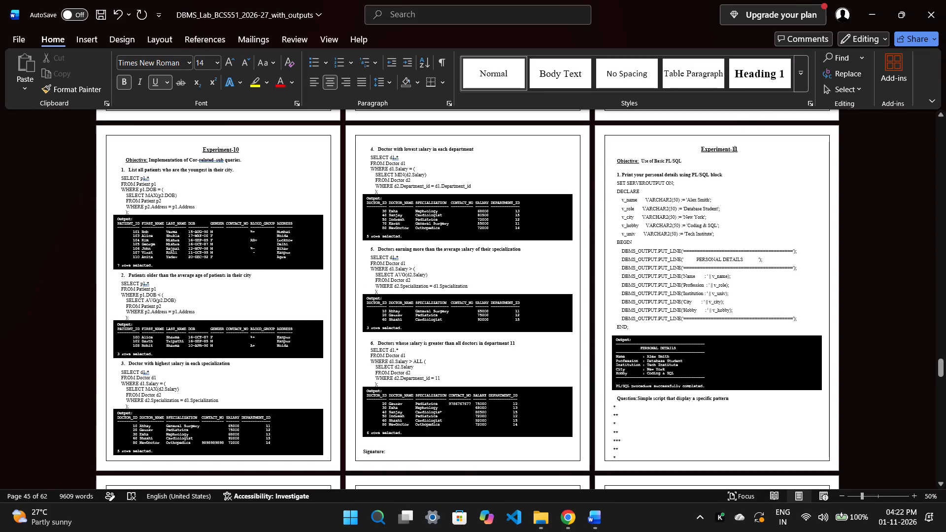
pyautogui.click(750, 148)
pyautogui.press('Down')
pyautogui.press('Down')
pyautogui.press('Down')
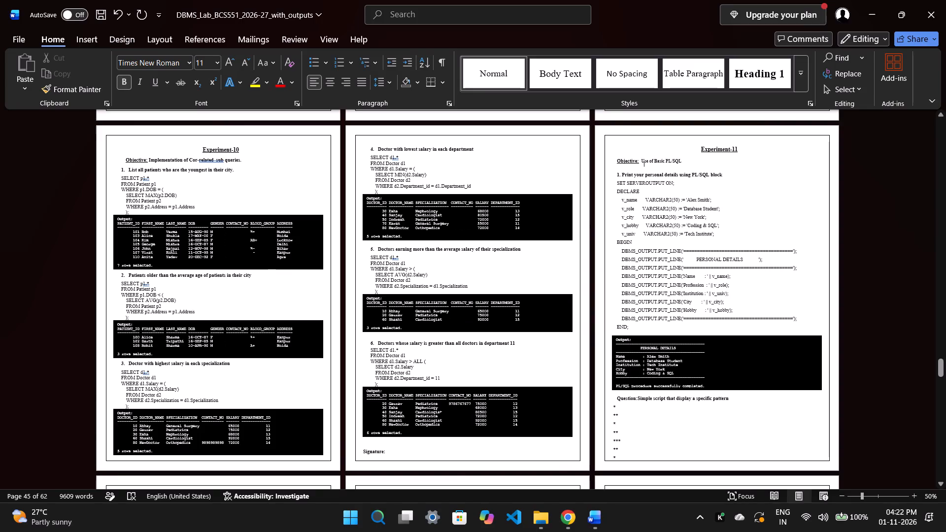
pyautogui.press('Down')
pyautogui.press('Down')
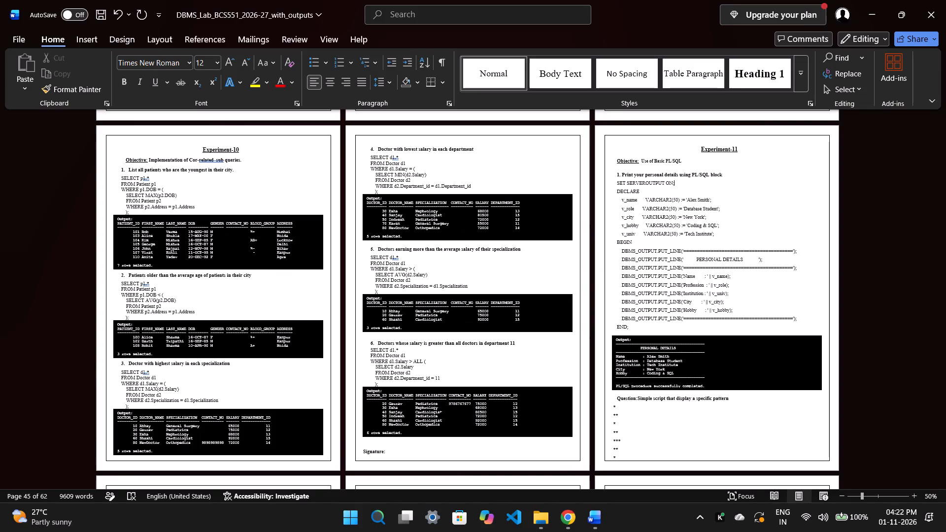
pyautogui.press('Down')
pyautogui.press('Down')
pyautogui.press('Up')
pyautogui.press('Home')
pyautogui.click(680, 180)
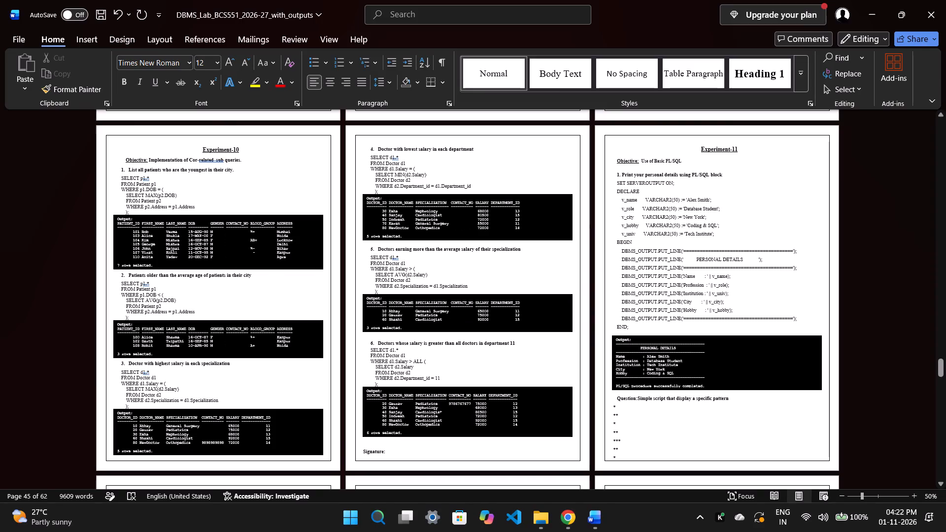
pyautogui.press('Delete')
pyautogui.hotkey('shift', 'Return')
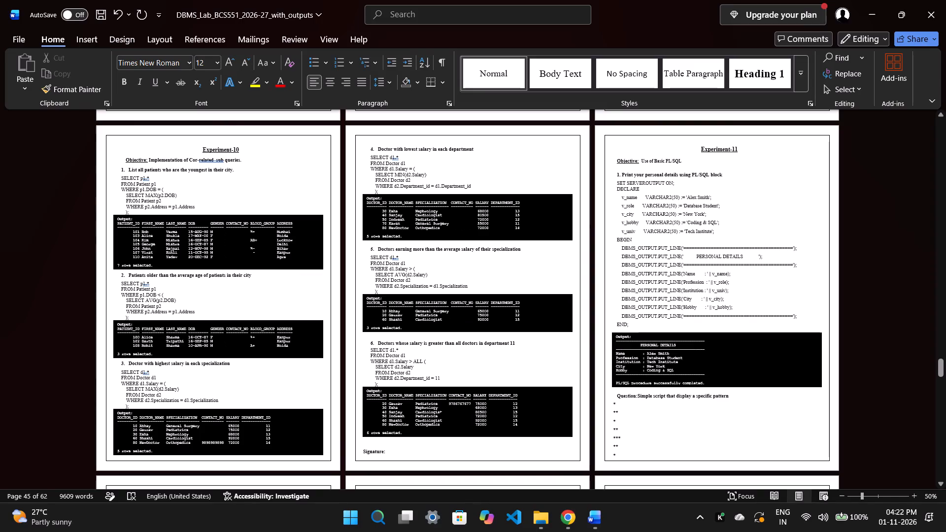
# Replace the paragraph break after DECLARE in Experiment 11's question 1 code with a line break.
pyautogui.press('Right')
pyautogui.press('Right')
pyautogui.press('Right')
pyautogui.press('Right')
pyautogui.press('Right')
pyautogui.press('Right')
pyautogui.press('Right')
pyautogui.press('Delete')
pyautogui.hotkey('shift', 'Return')
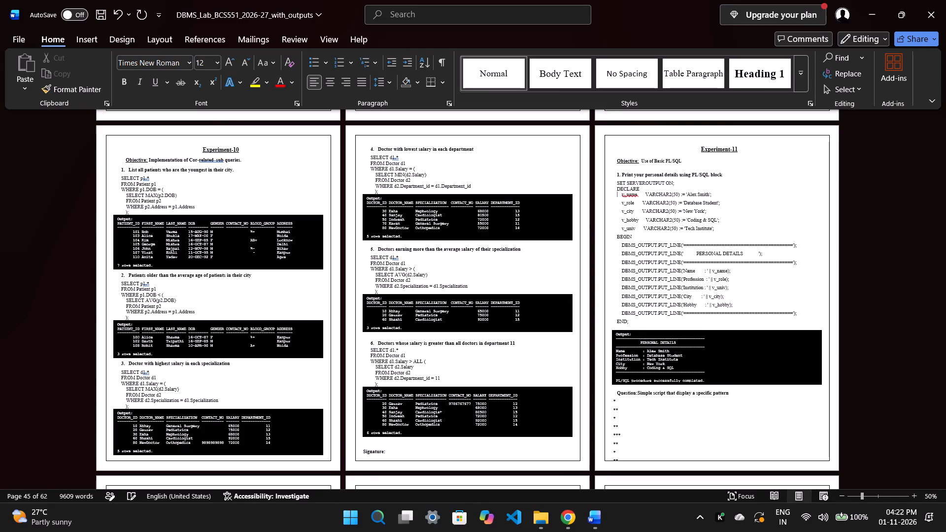
# Replace the paragraph breaks after the v_name, v_role, v_city, v_hobby and v_univ declarations with line breaks.
pyautogui.click(713, 195)
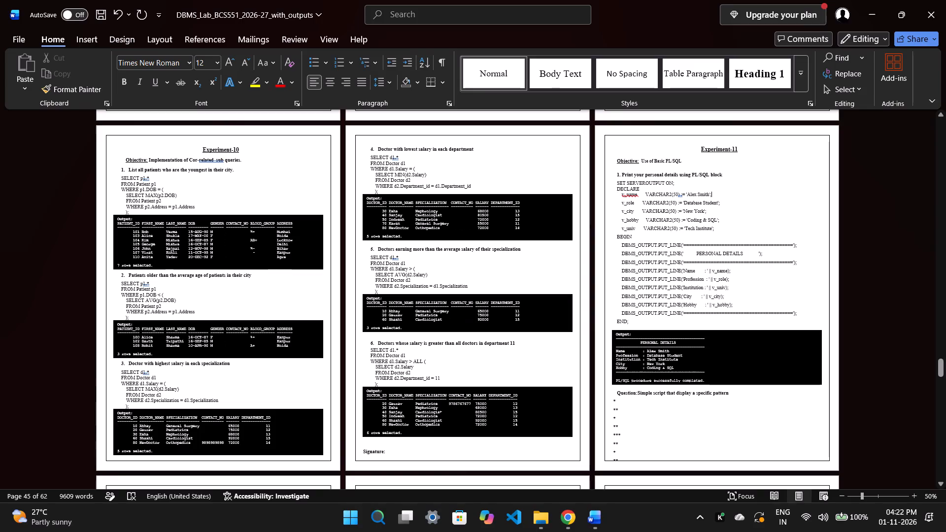
pyautogui.press('Delete')
pyautogui.hotkey('shift', 'Return')
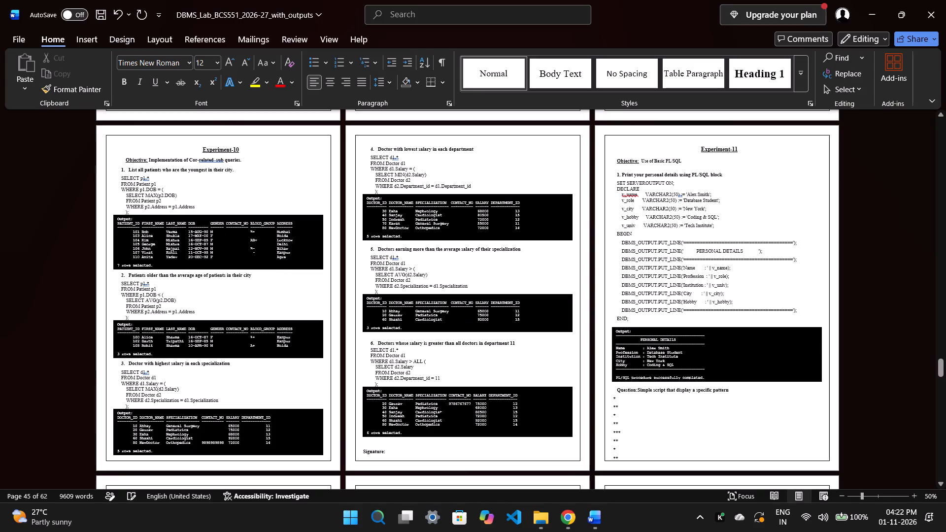
pyautogui.click(722, 200)
pyautogui.press('Delete')
pyautogui.hotkey('shift', 'Return')
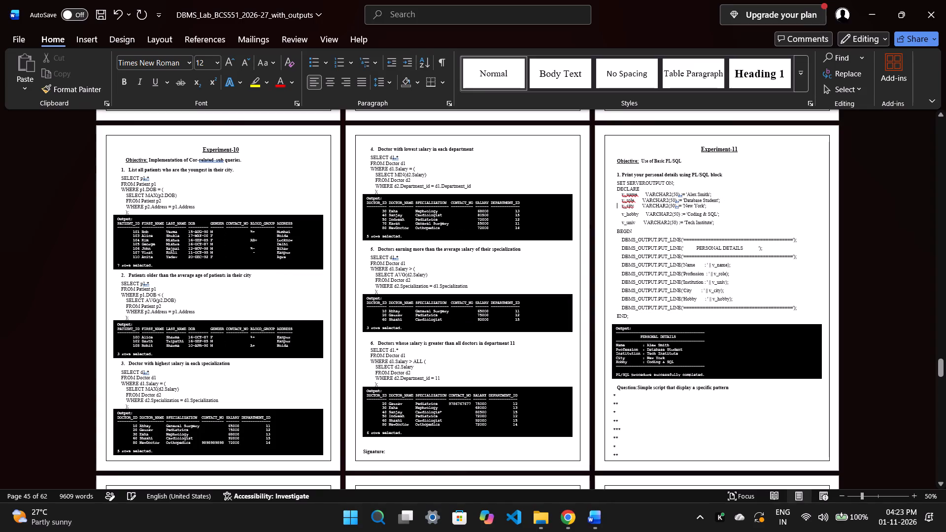
pyautogui.click(722, 205)
pyautogui.press('Delete')
pyautogui.hotkey('shift', 'Return')
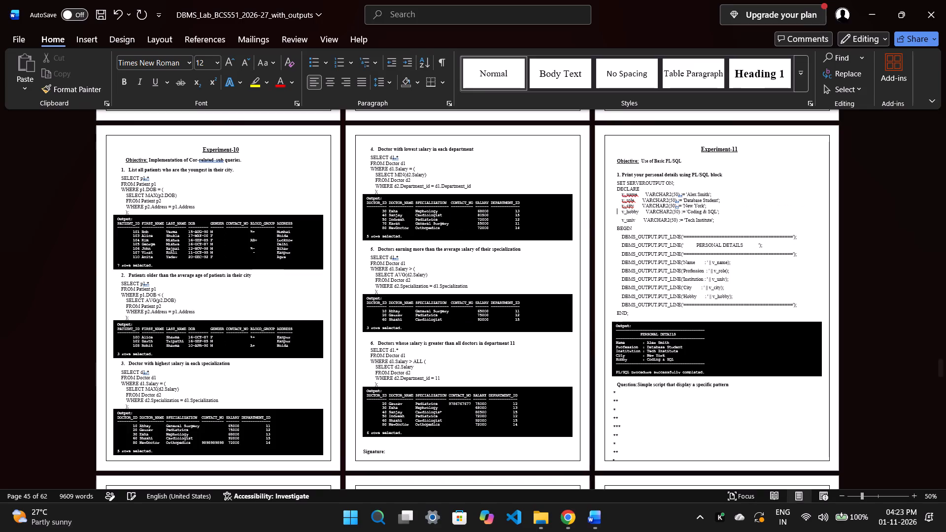
pyautogui.click(729, 212)
pyautogui.press('Delete')
pyautogui.hotkey('shift', 'Return')
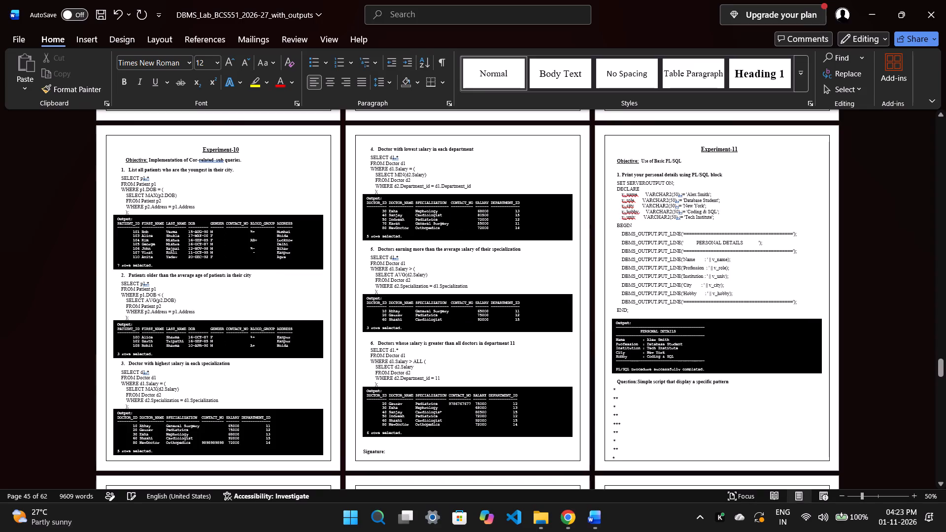
pyautogui.click(725, 217)
pyautogui.press('Delete')
pyautogui.hotkey('shift', 'Return')
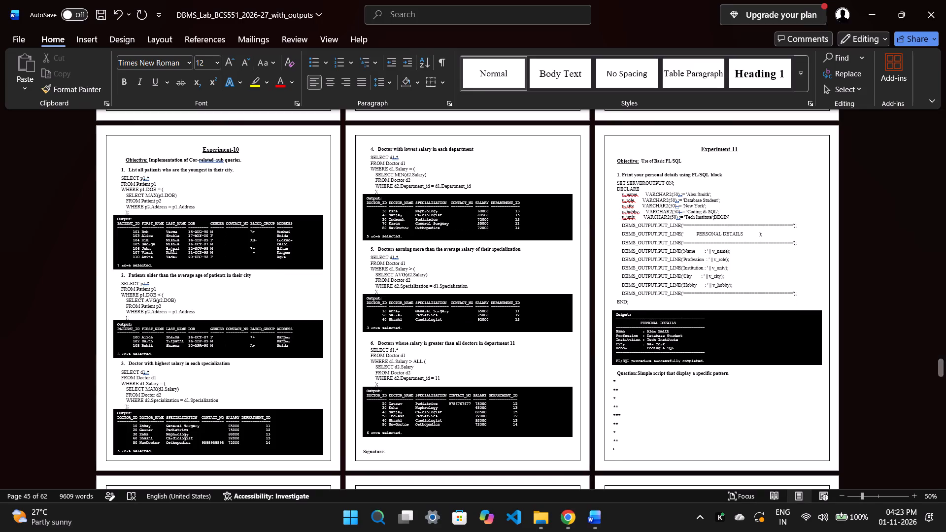
# Replace the paragraph breaks after BEGIN, both separator PUT_LINE statements and the PERSONAL DETAILS line between them with line breaks.
pyautogui.click(714, 226)
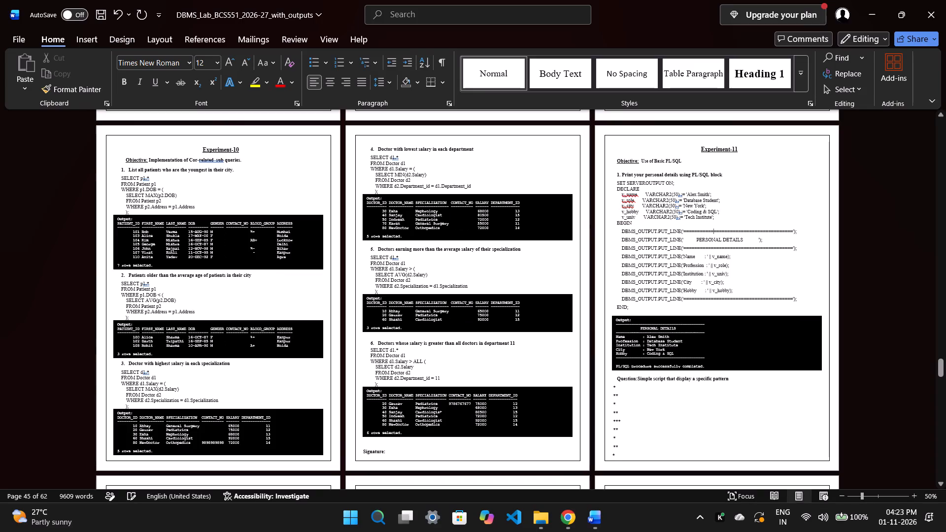
pyautogui.click(703, 223)
pyautogui.press('Delete')
pyautogui.hotkey('shift', 'Return')
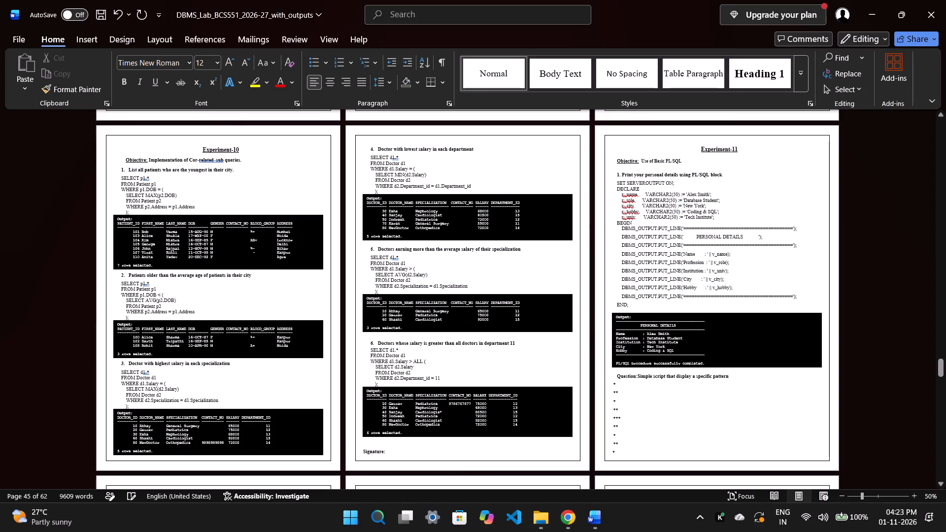
pyautogui.click(803, 229)
pyautogui.press('Delete')
pyautogui.hotkey('shift', 'Return')
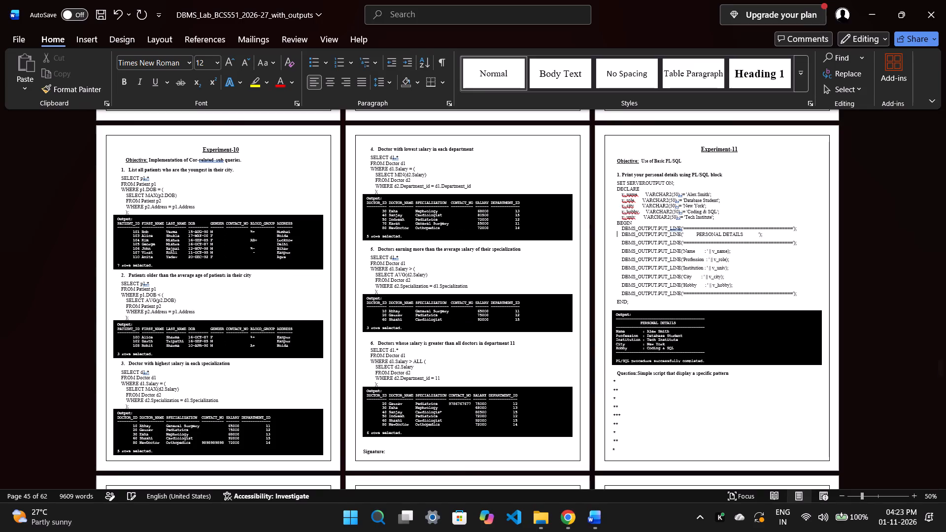
pyautogui.click(788, 235)
pyautogui.press('Delete')
pyautogui.hotkey('shift', 'Return')
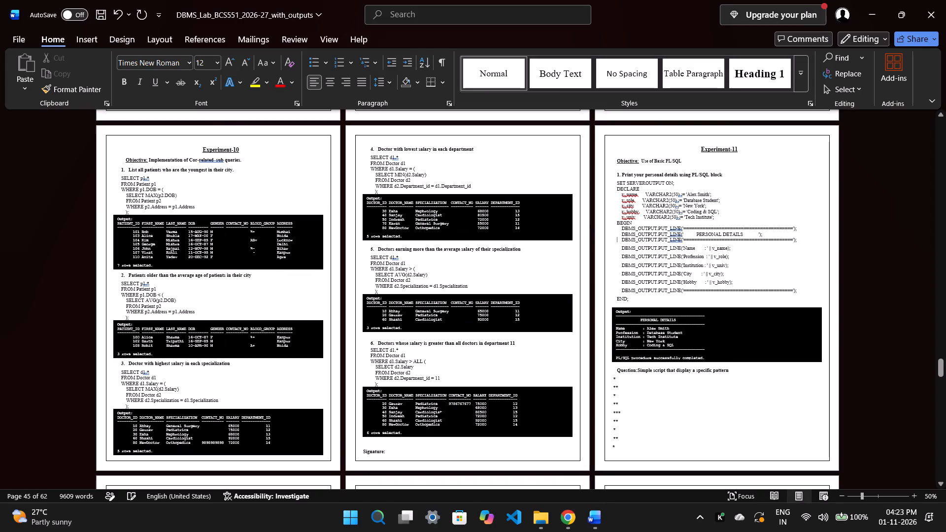
pyautogui.click(799, 239)
pyautogui.press('Delete')
pyautogui.hotkey('shift', 'Return')
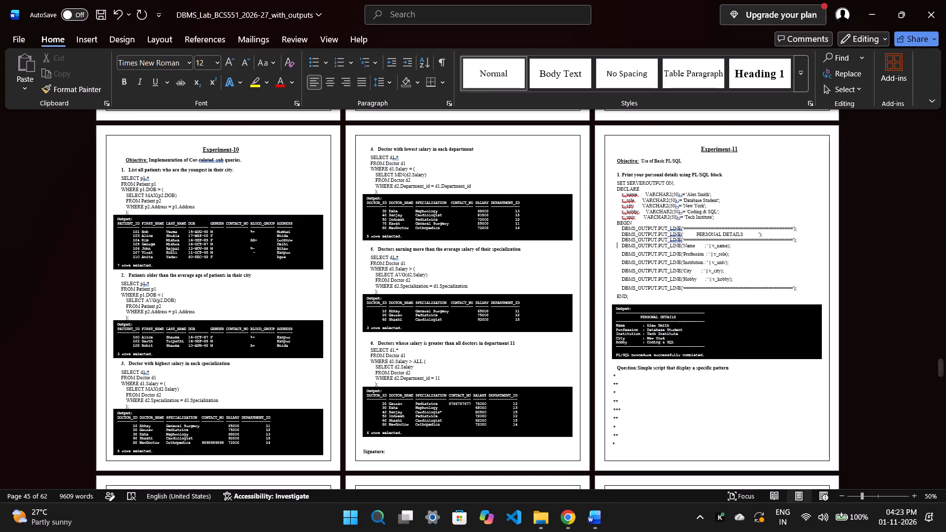
# Replace the paragraph breaks after the Name and Profession PUT_LINE statements in Experiment 11's question 1 code with line breaks.
pyautogui.click(795, 245)
pyautogui.press('Delete')
pyautogui.hotkey('shift', 'Return')
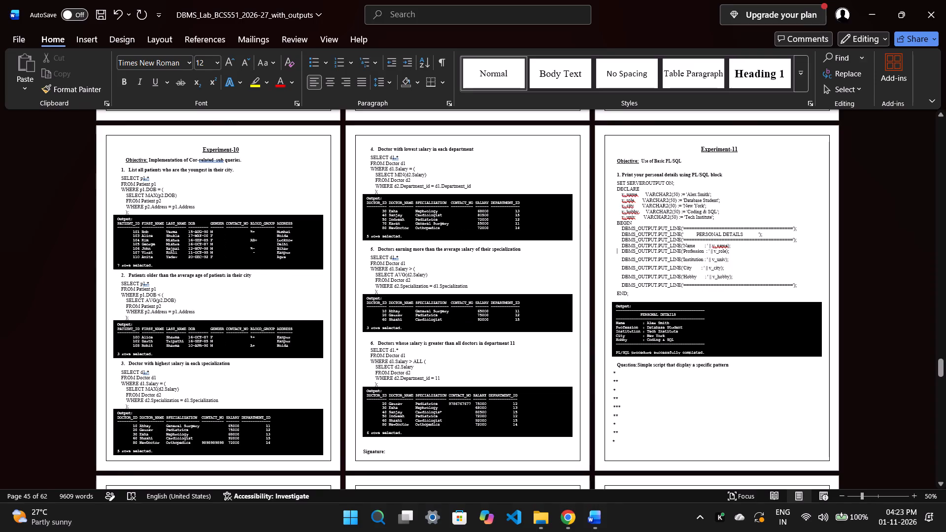
pyautogui.click(776, 256)
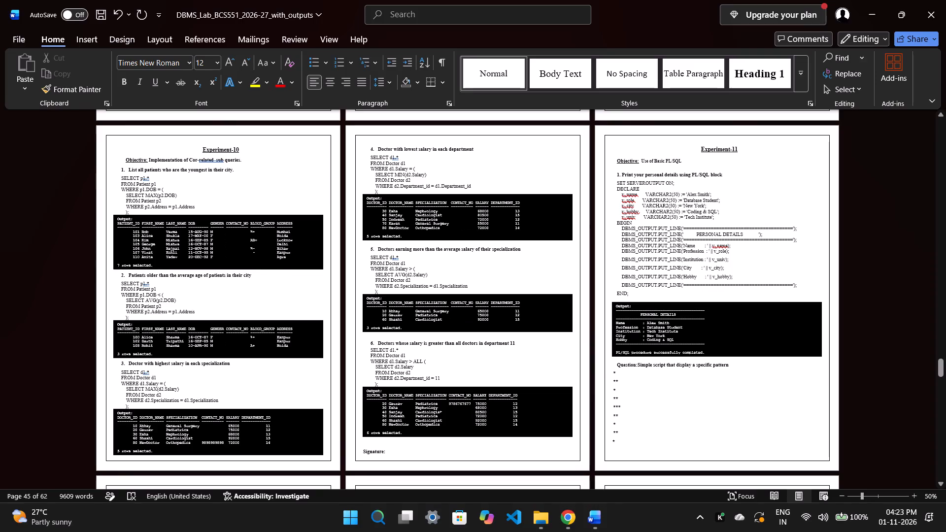
pyautogui.click(771, 249)
pyautogui.press('Delete')
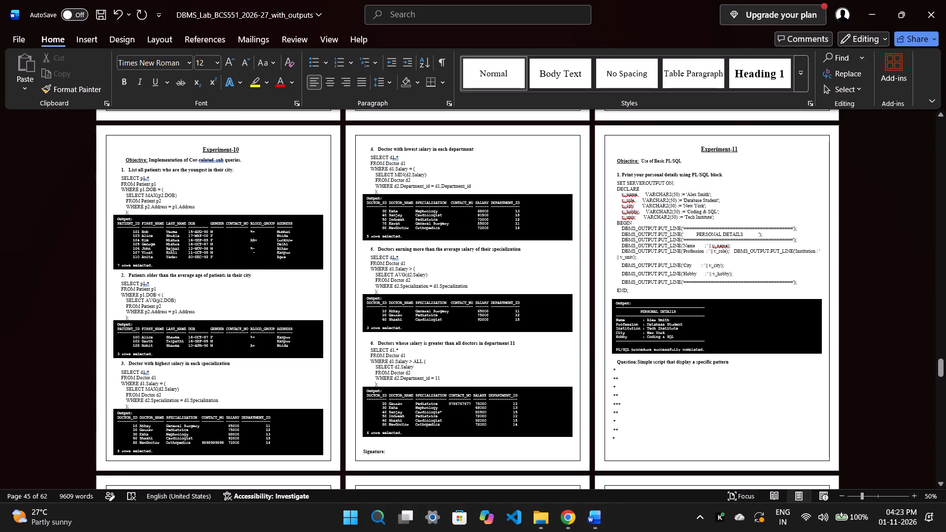
pyautogui.hotkey('shift', 'Return')
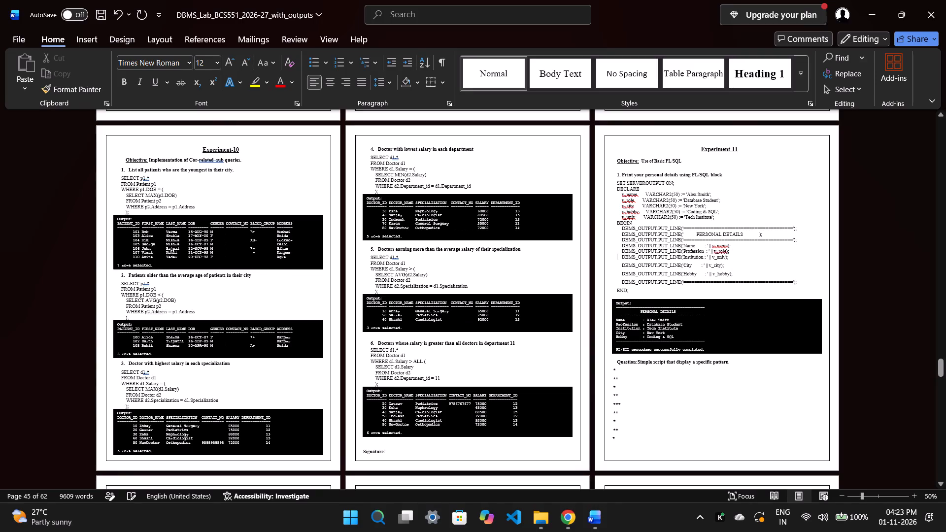
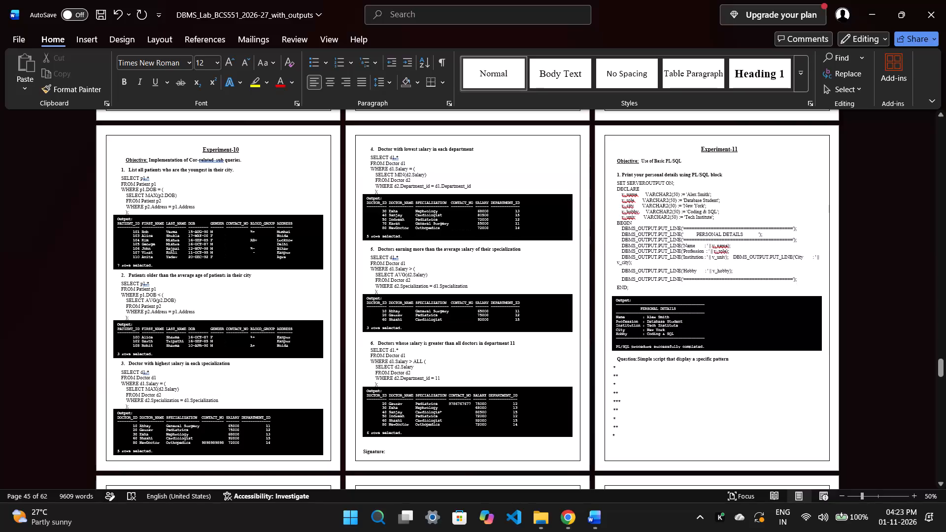
# Replace paragraph breaks with line breaks before the City, Hobby, closing separator and END lines in Experiment-11's personal details block.
pyautogui.hotkey('shift', 'Return')
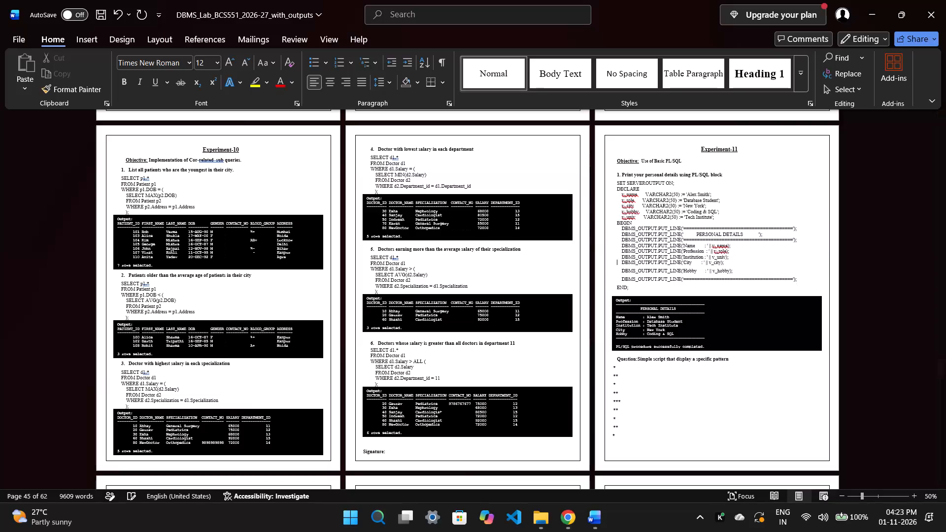
pyautogui.click(743, 264)
pyautogui.press('Delete')
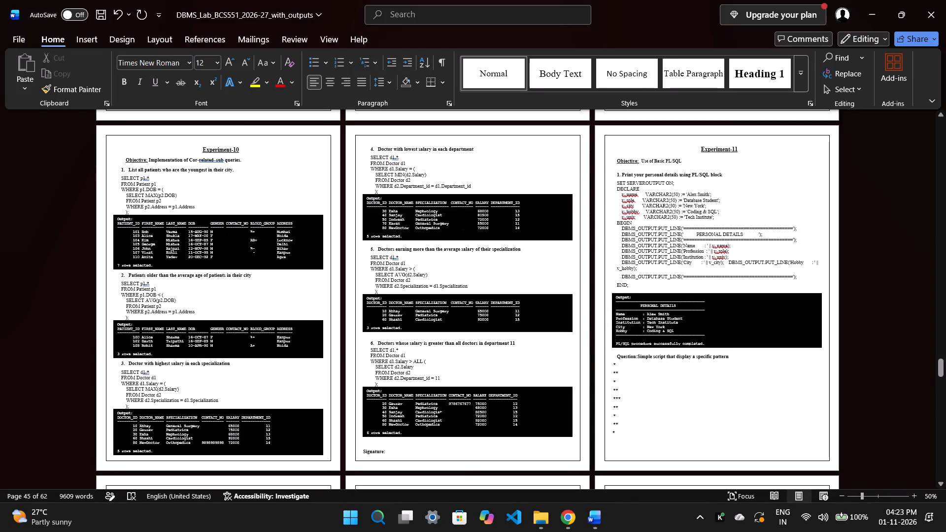
pyautogui.hotkey('shift', 'Return')
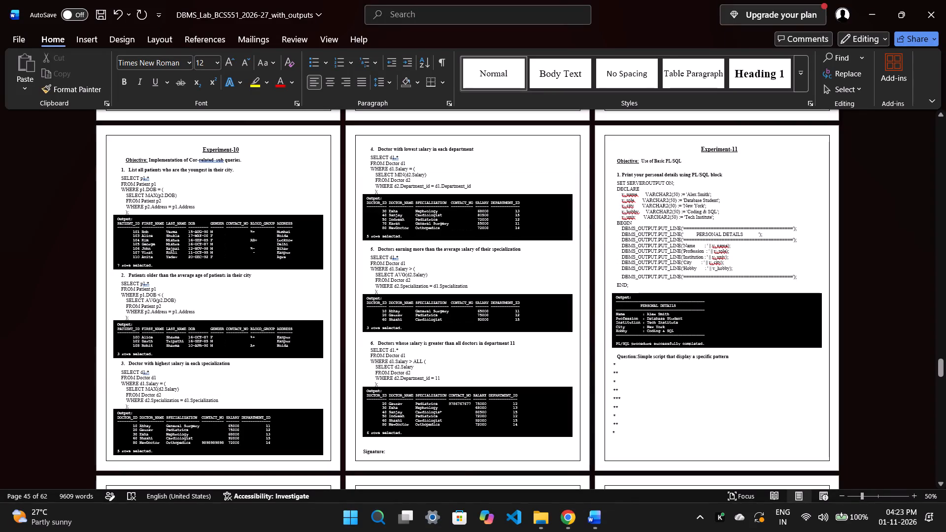
pyautogui.click(739, 270)
pyautogui.press('Delete')
pyautogui.hotkey('shift', 'Return')
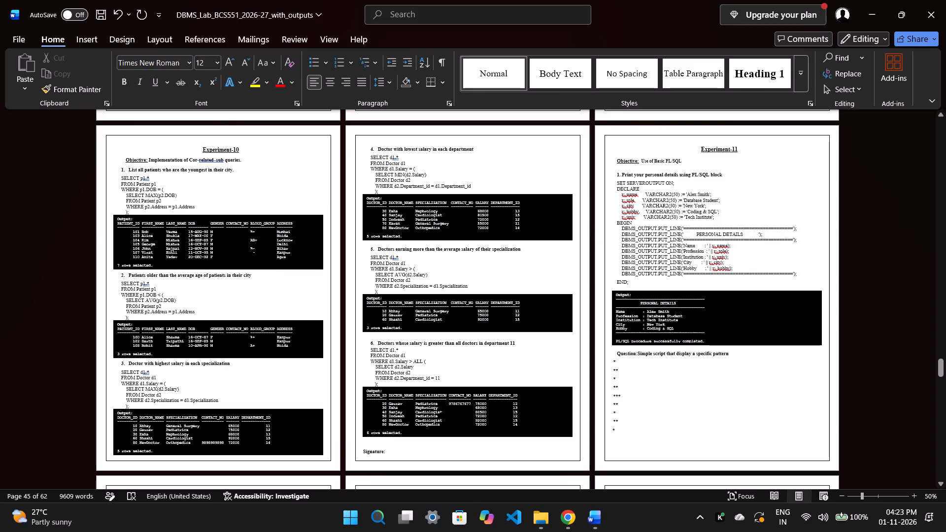
pyautogui.click(801, 272)
pyautogui.press('Delete')
pyautogui.hotkey('shift', 'Return')
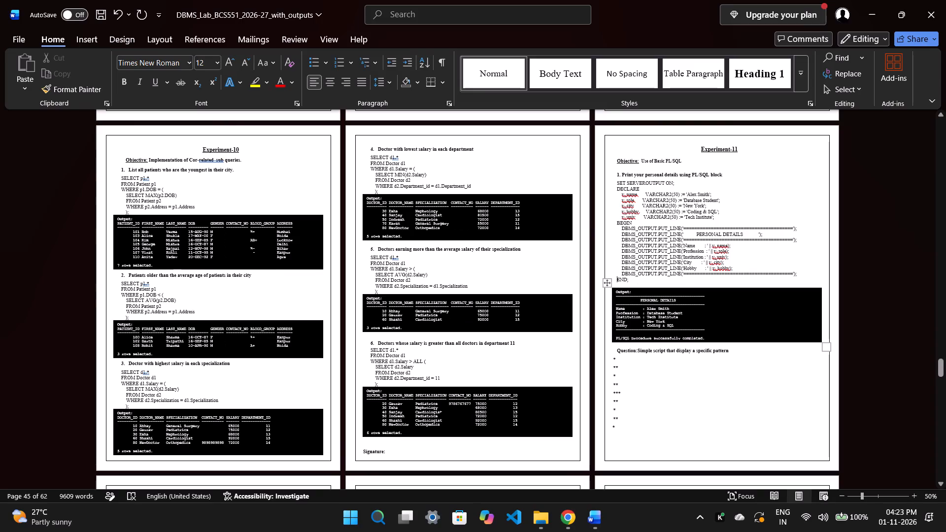
# Delete the blank line above SET SERVEROUTPUT ON at the start of the star pattern script's page.
pyautogui.scroll(-1, 716, 349)
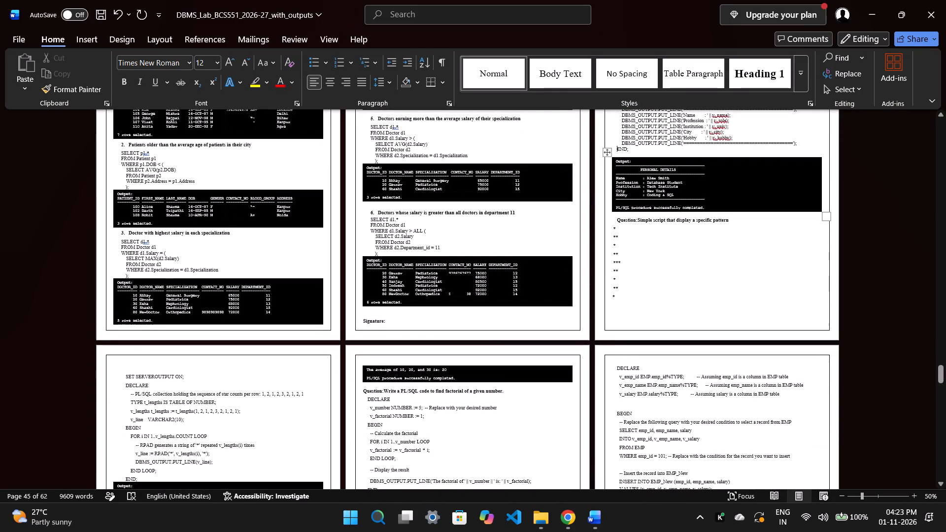
pyautogui.scroll(-1, 644, 318)
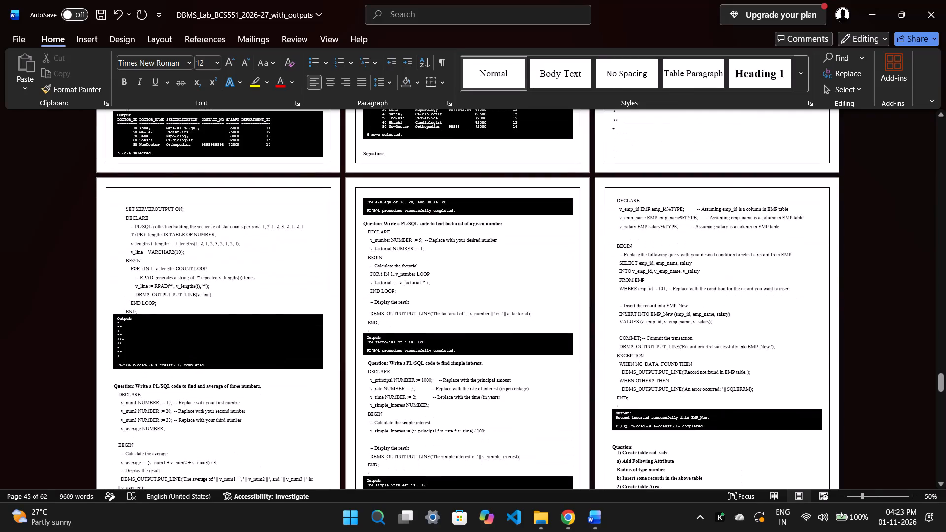
pyautogui.click(165, 190)
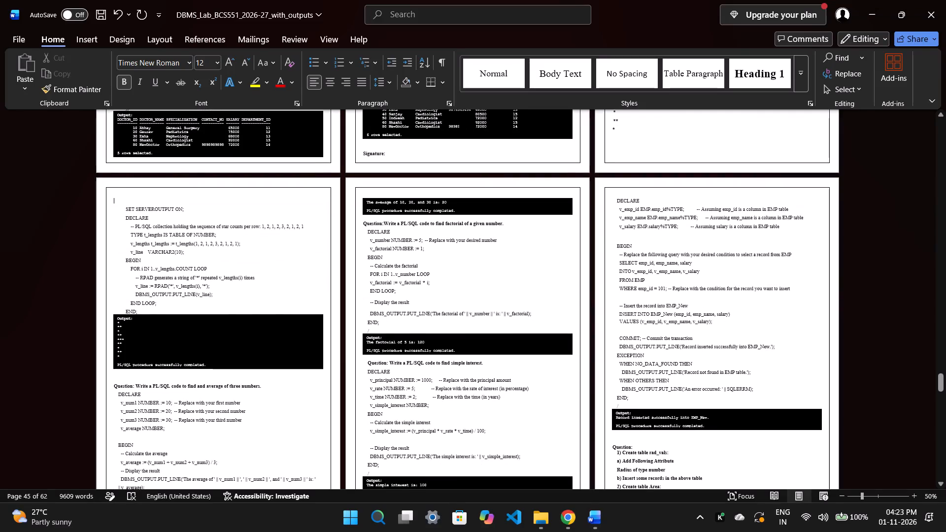
pyautogui.press('Delete')
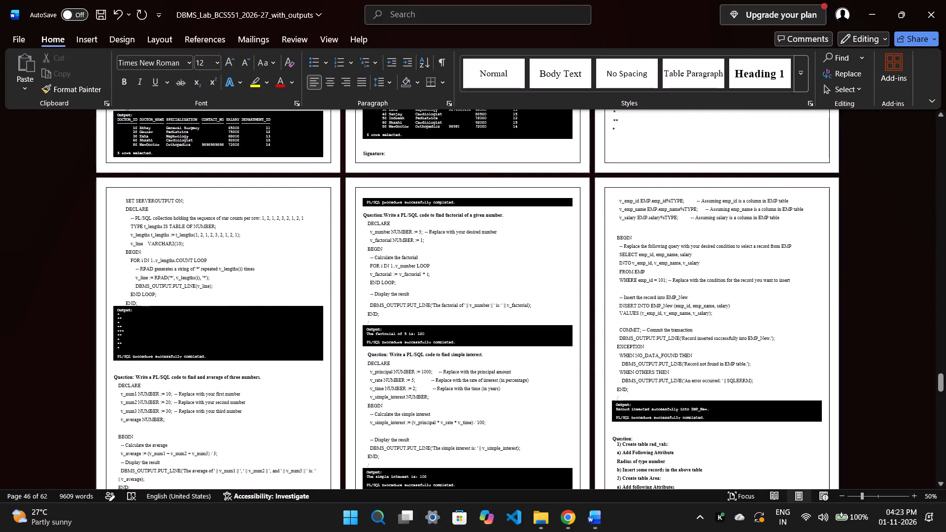
pyautogui.press('Up')
pyautogui.press('Down')
# Delete the blank line between the star pattern output and the question on the average of three numbers.
pyautogui.scroll(-1, 167, 345)
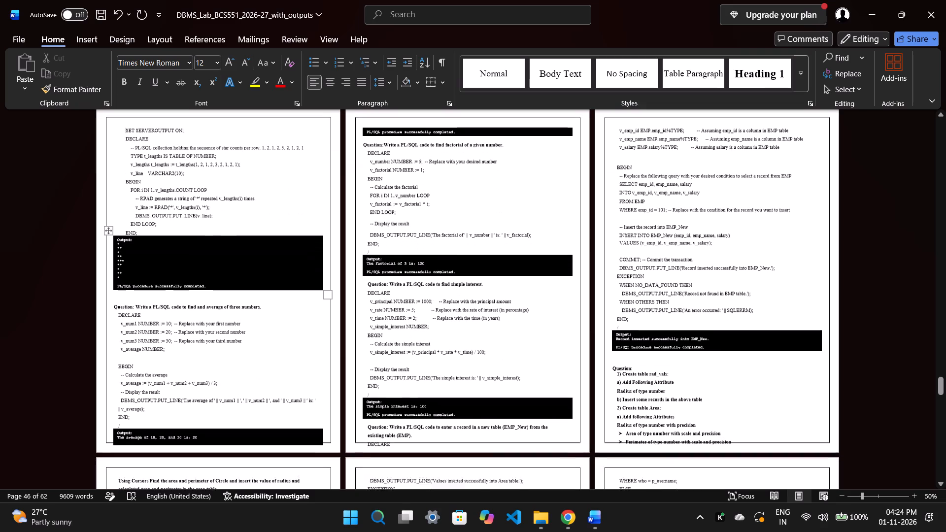
pyautogui.scroll(-1, 167, 345)
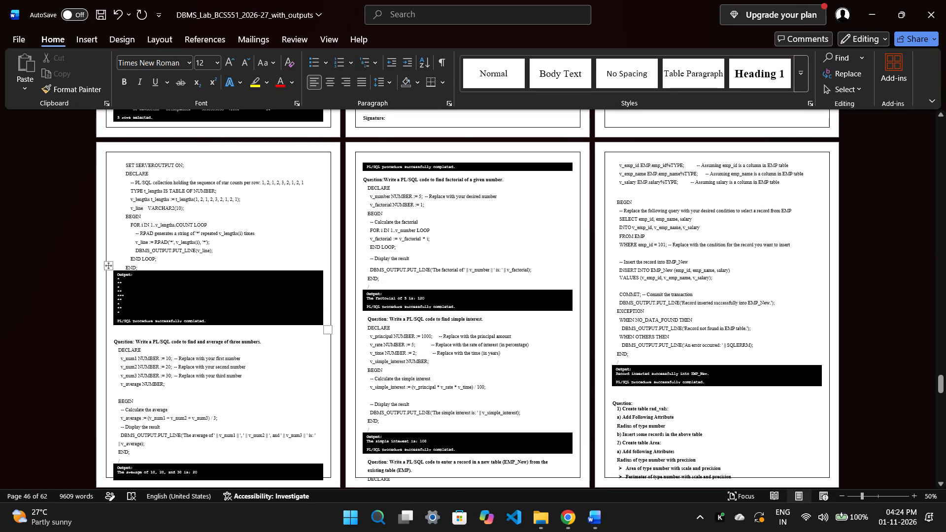
pyautogui.click(122, 332)
pyautogui.press('Print')
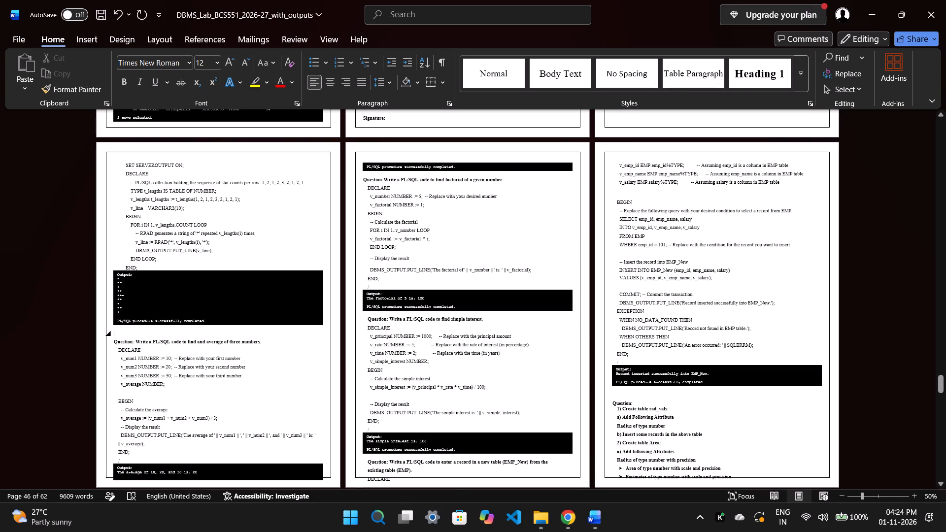
pyautogui.press('Escape')
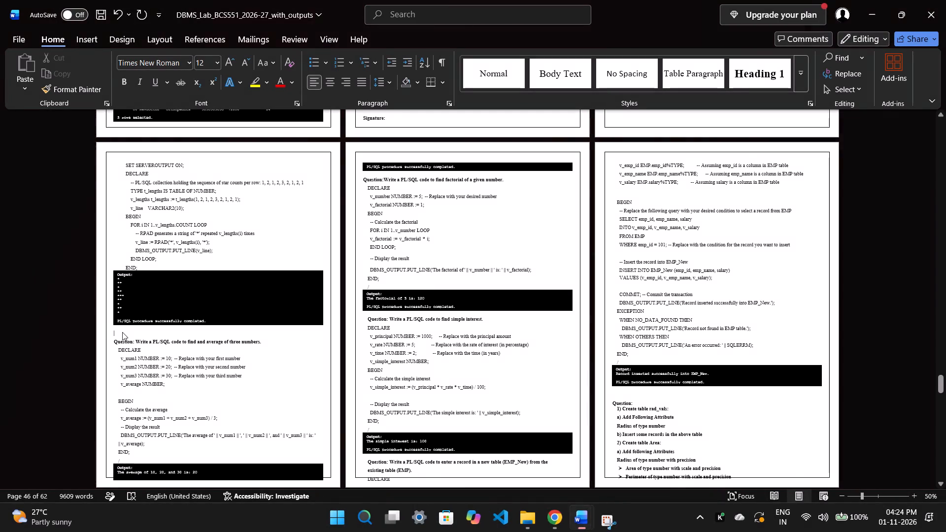
pyautogui.press('Delete')
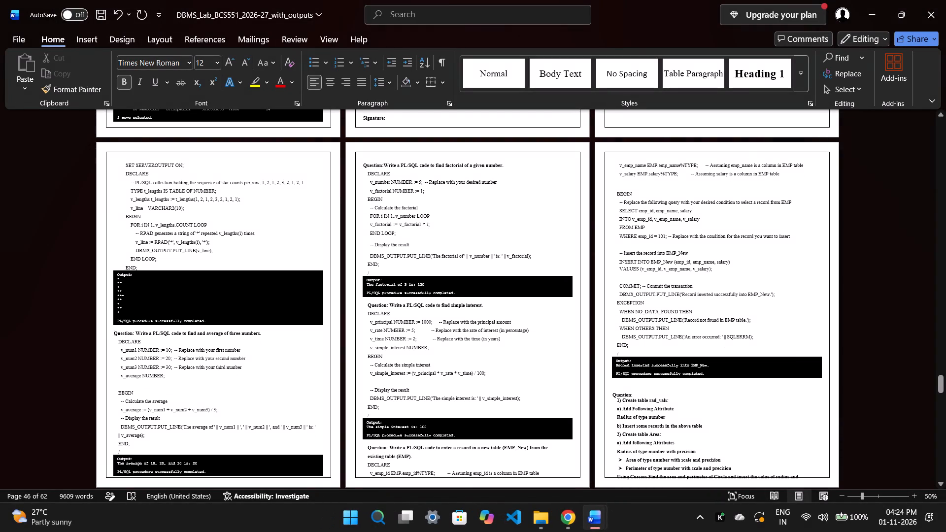
# Delete the blank line between the v_average declaration and BEGIN in the average of three numbers code.
pyautogui.scroll(-1, 139, 420)
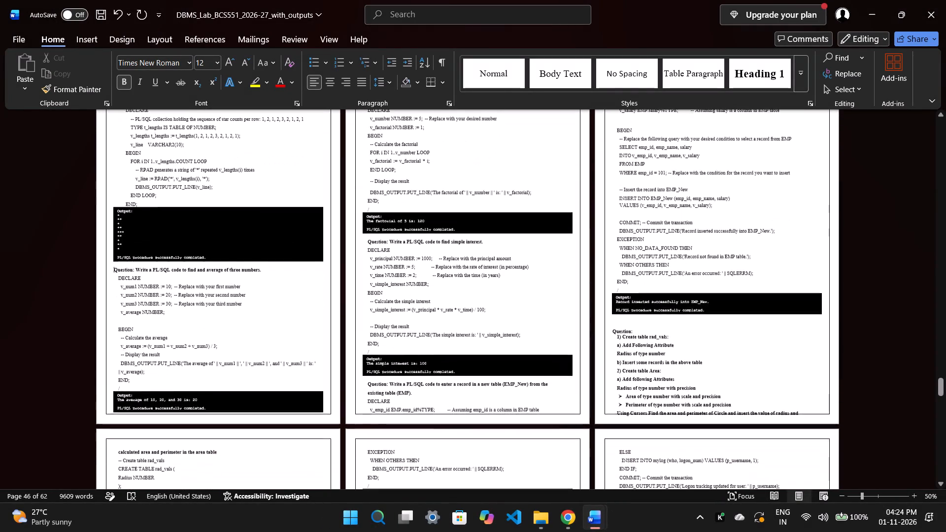
pyautogui.scroll(-1, 139, 420)
pyautogui.click(138, 317)
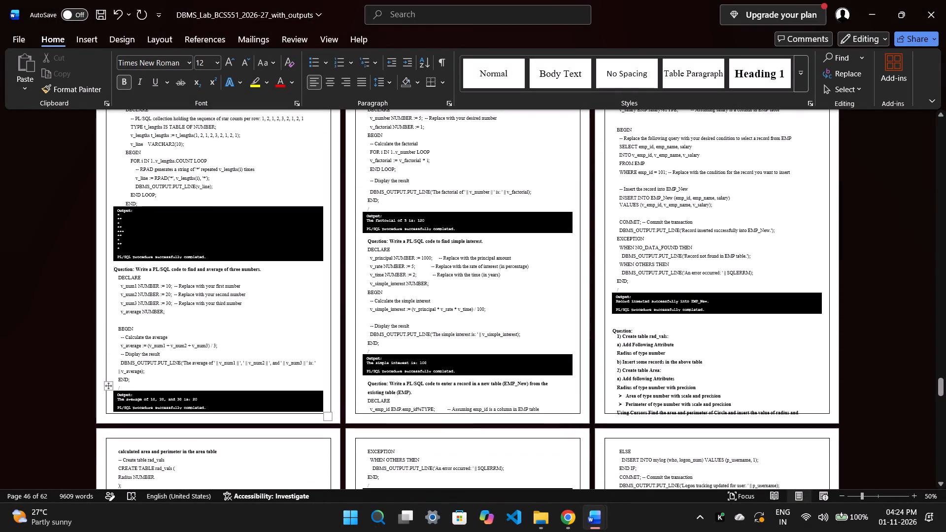
pyautogui.press('Down')
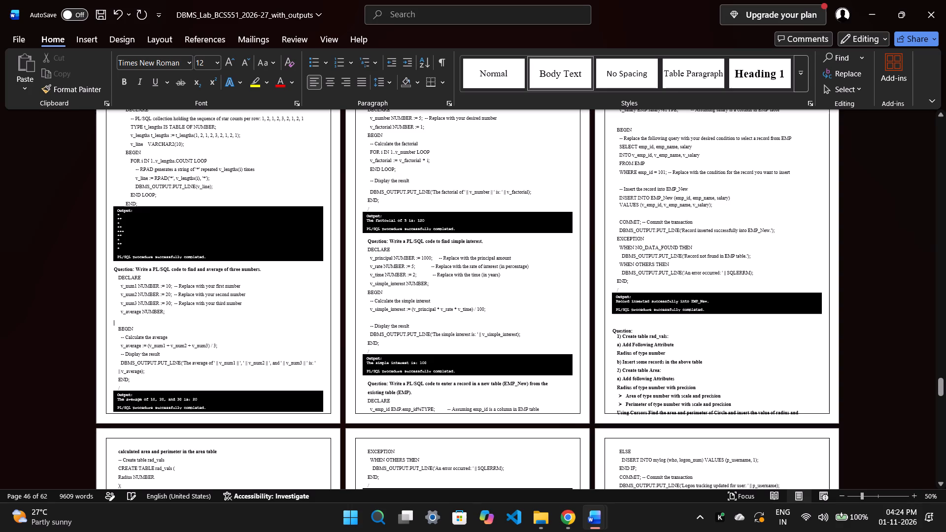
pyautogui.press('Delete')
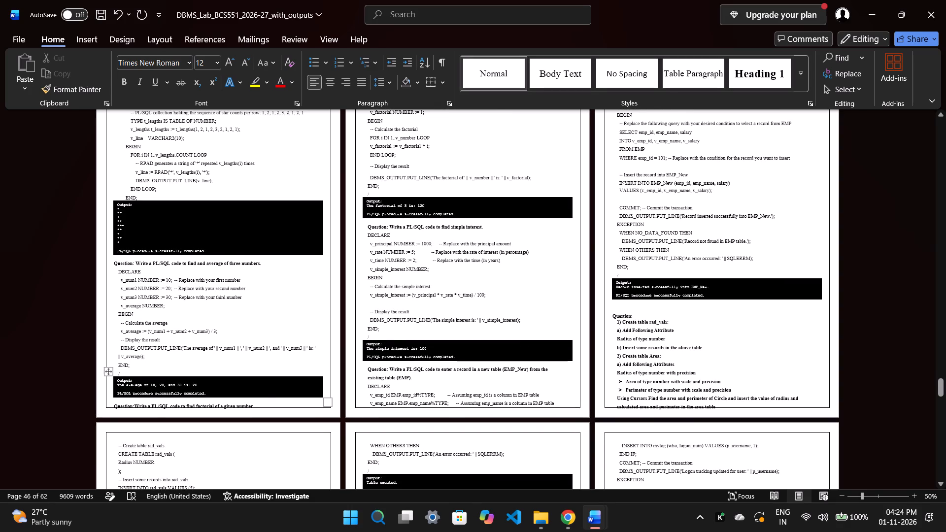
# Insert paragraph breaks below the average output so the factorial question starts on the following page.
pyautogui.click(265, 398)
pyautogui.press('Return')
pyautogui.press('Return')
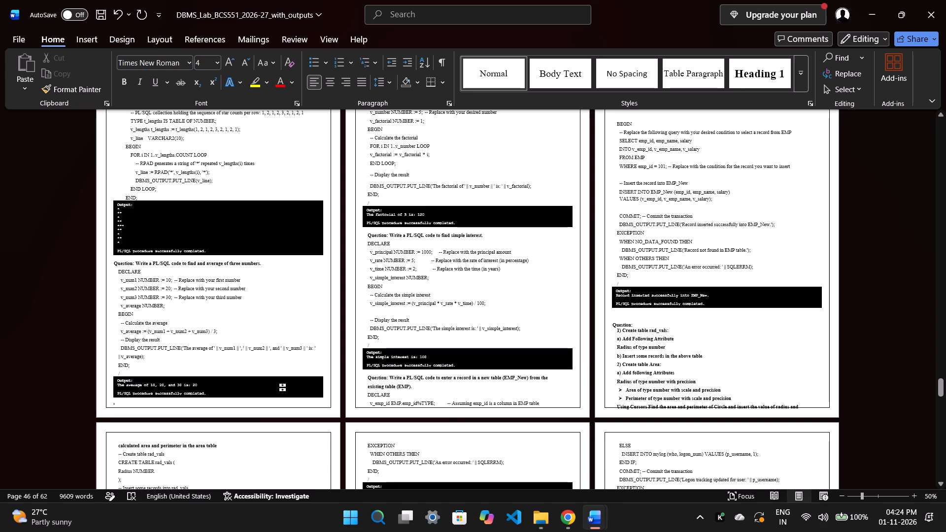
# Examine the spacing and page breaks around the factorial, simple interest and EMP_New code sections.
pyautogui.scroll(1, 358, 320)
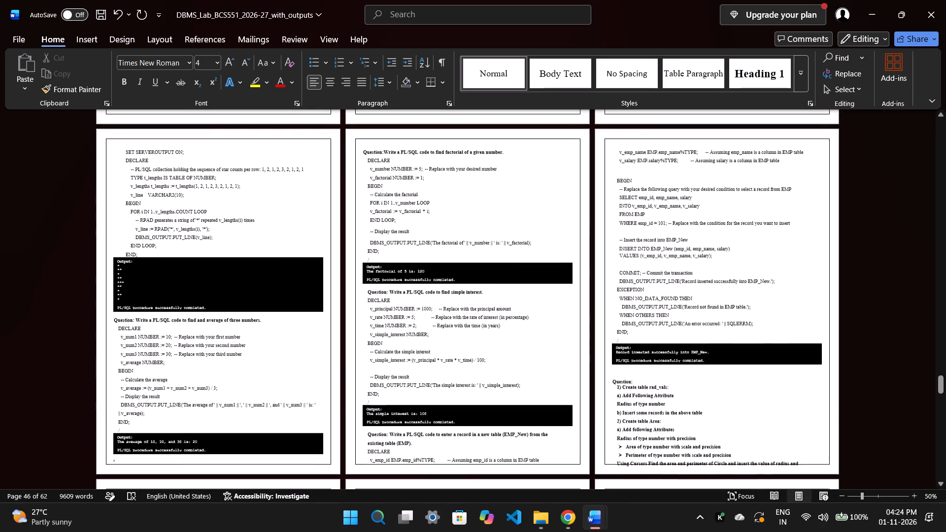
pyautogui.click(375, 145)
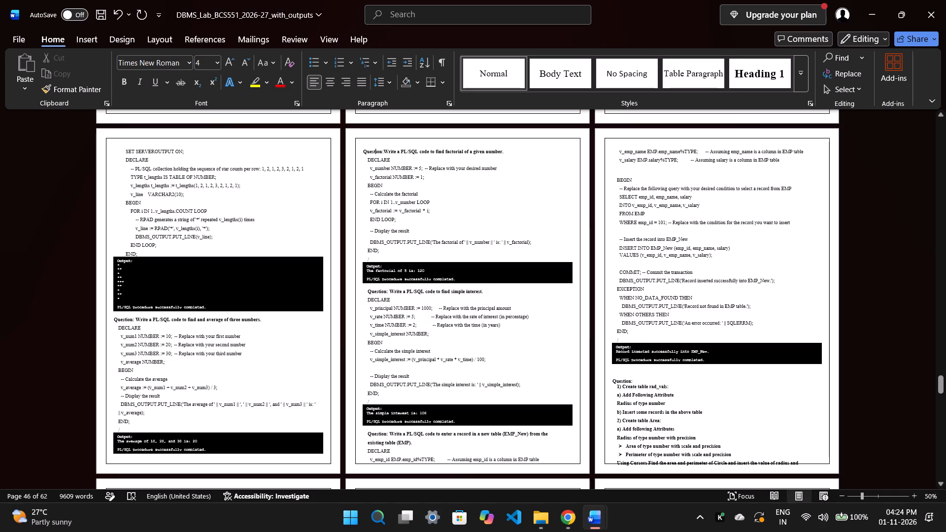
pyautogui.scroll(-1, 386, 224)
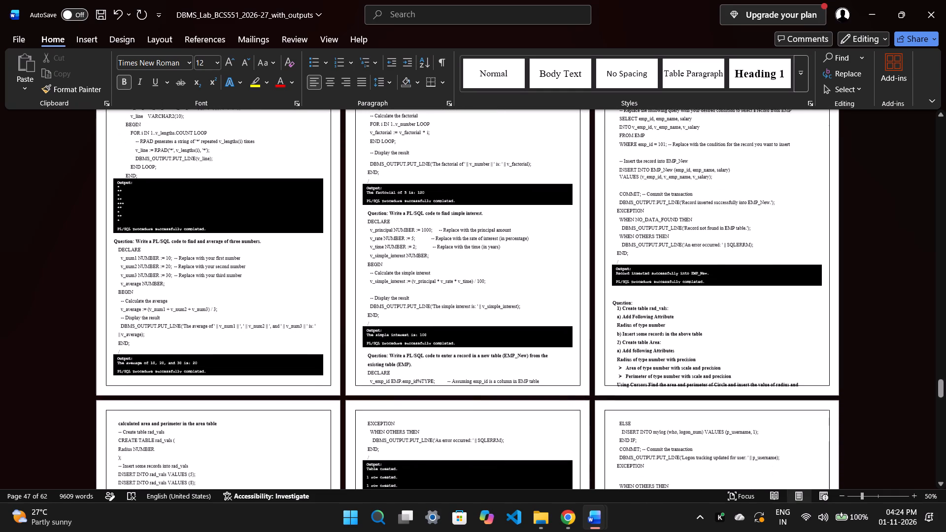
pyautogui.scroll(-2, 408, 291)
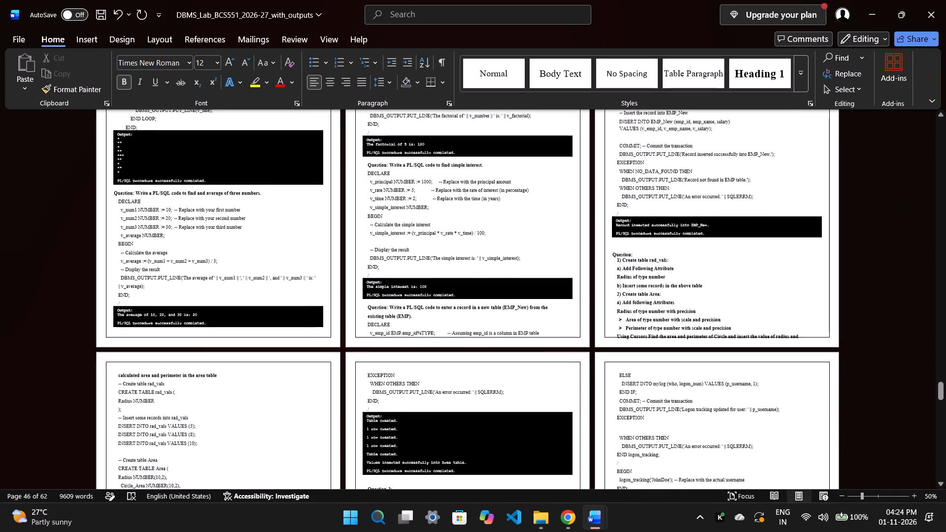
pyautogui.scroll(1, 411, 306)
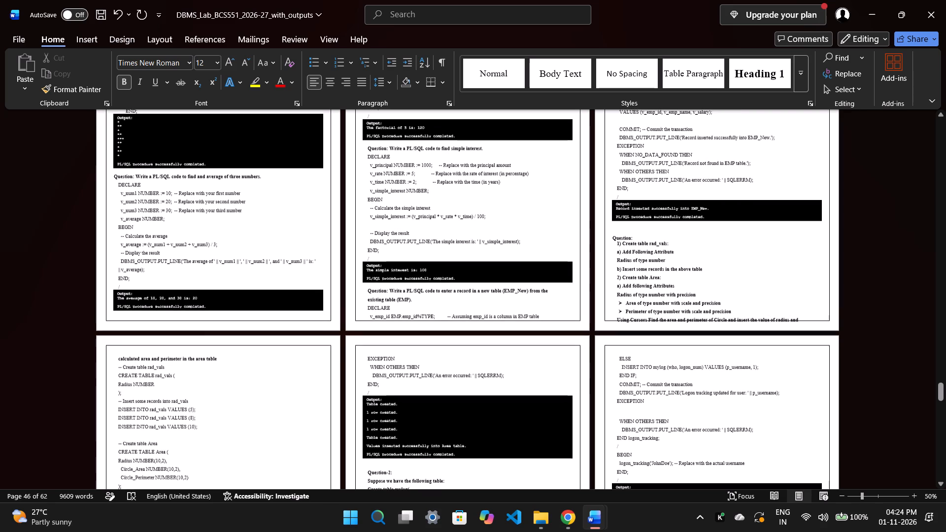
pyautogui.scroll(2, 411, 306)
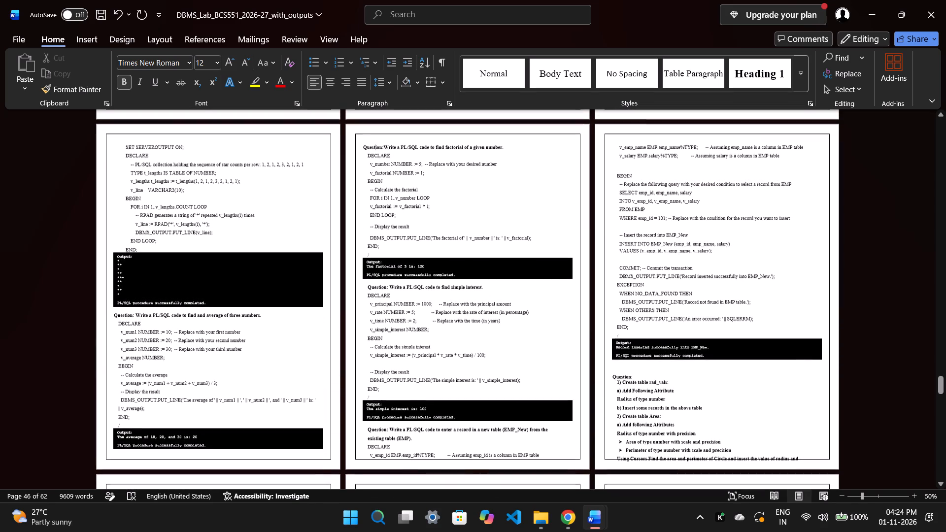
pyautogui.scroll(1, 411, 306)
pyautogui.click(629, 142)
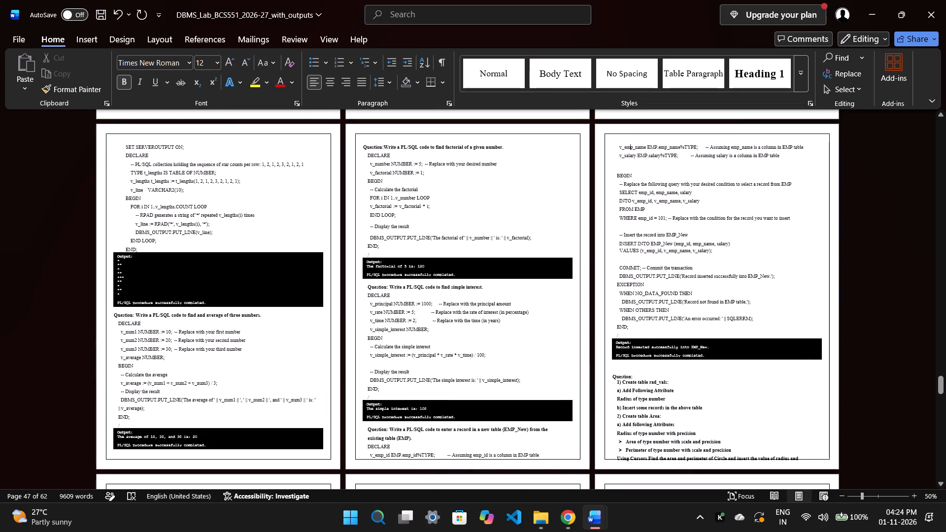
pyautogui.press('Up')
pyautogui.press('Down')
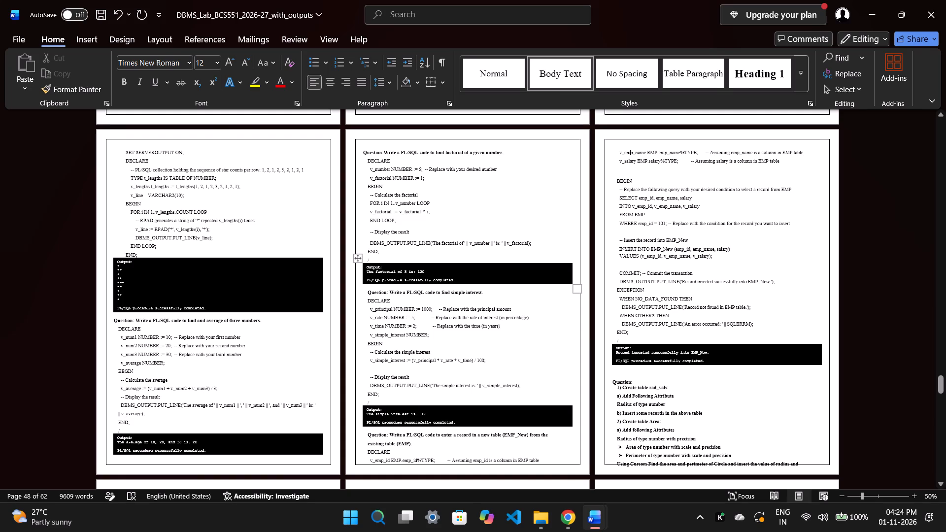
pyautogui.click(475, 356)
pyautogui.scroll(-1, 475, 356)
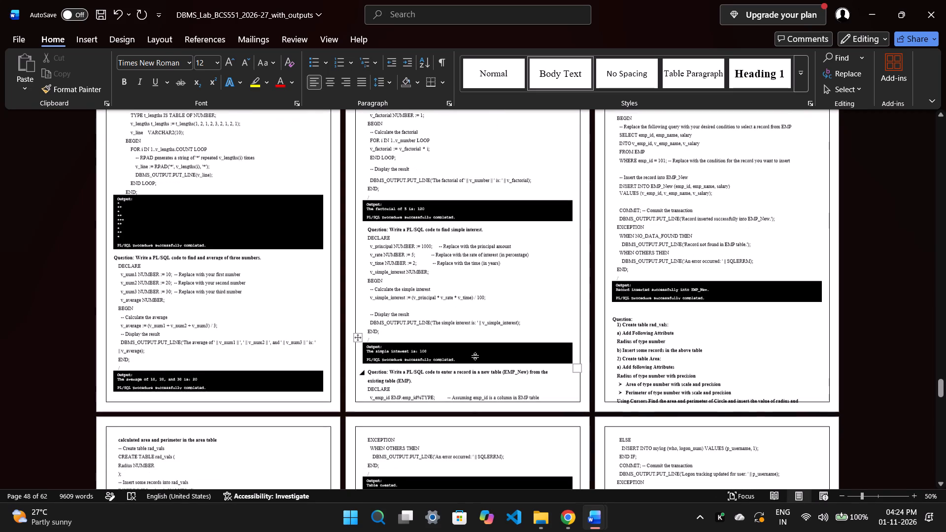
pyautogui.scroll(-1, 475, 356)
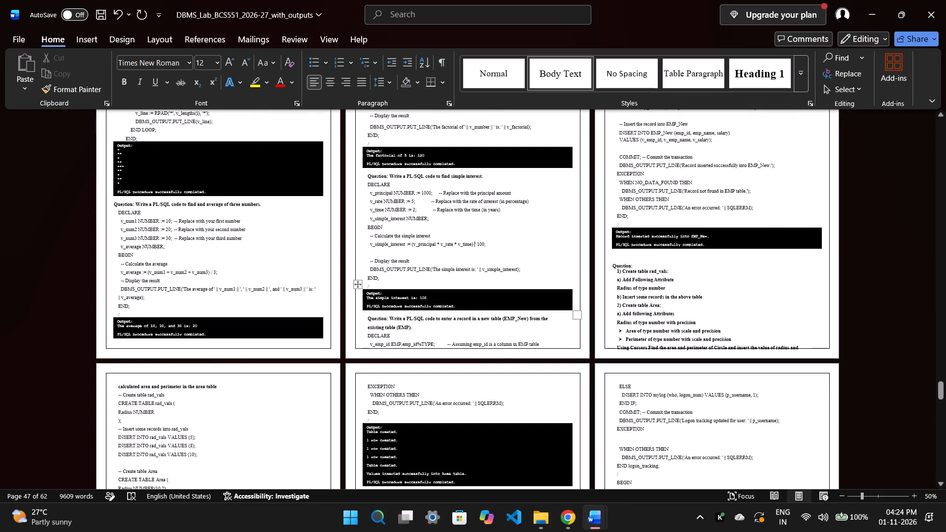
pyautogui.scroll(-1, 475, 356)
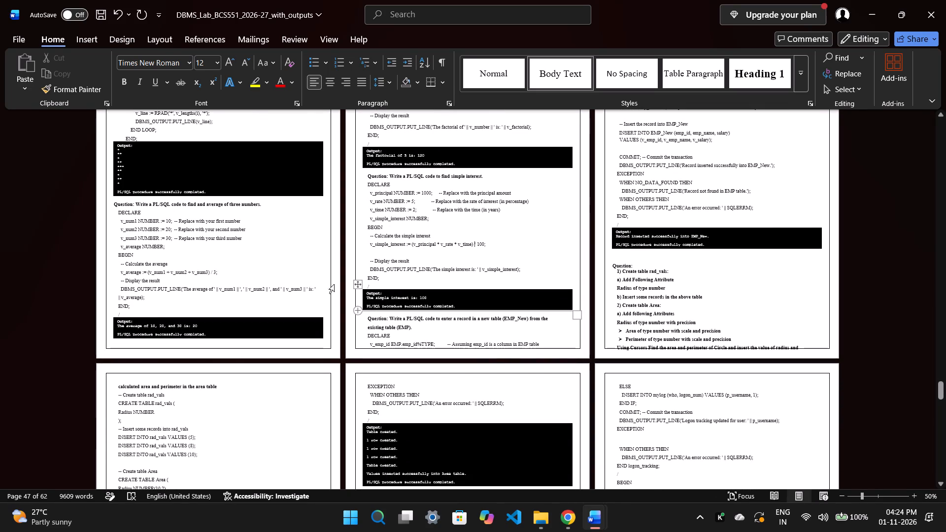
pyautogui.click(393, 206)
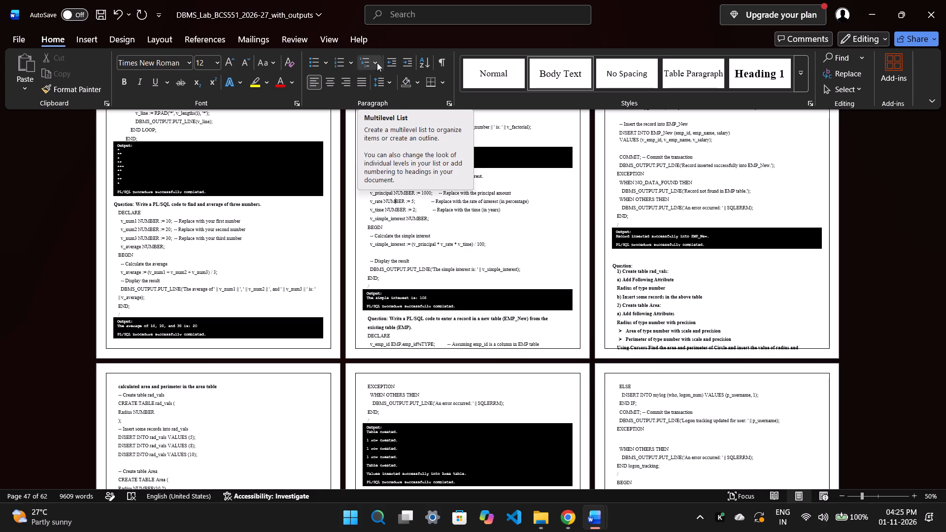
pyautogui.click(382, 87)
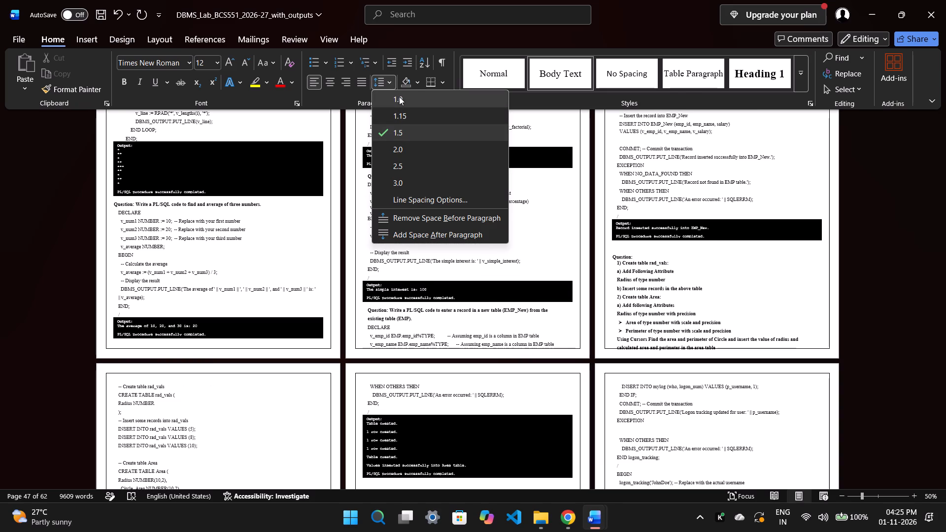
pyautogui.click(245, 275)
# Set the line spacing to 1.0 for all text from the Experiment-1 heading through the end of the document.
pyautogui.scroll(1, 245, 275)
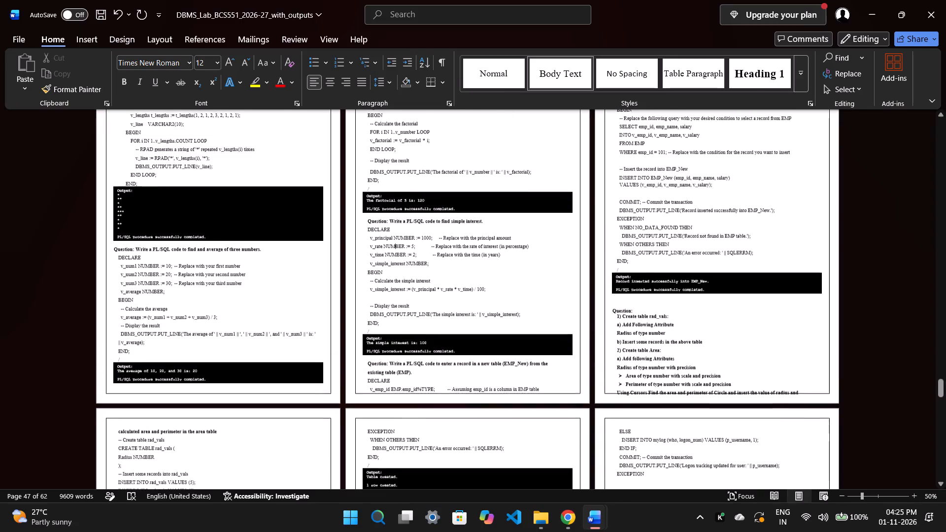
pyautogui.scroll(2, 245, 275)
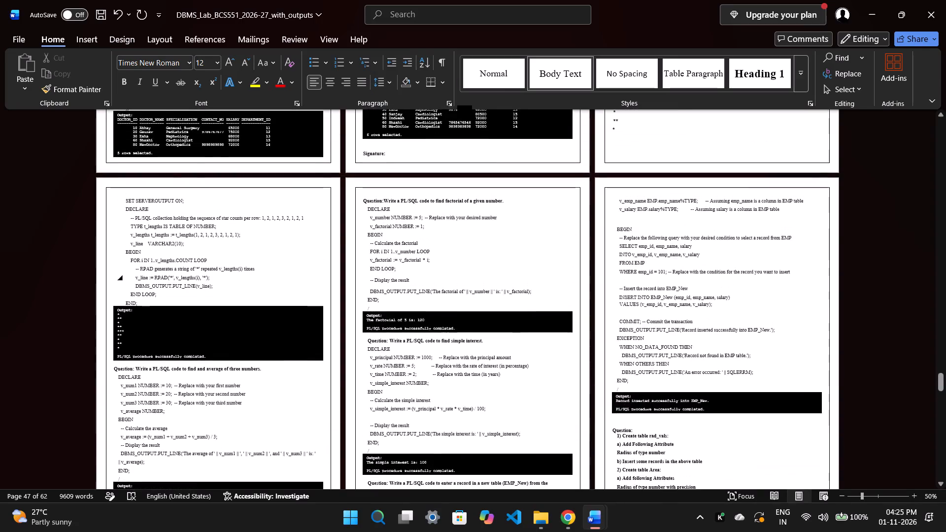
pyautogui.scroll(18, 245, 275)
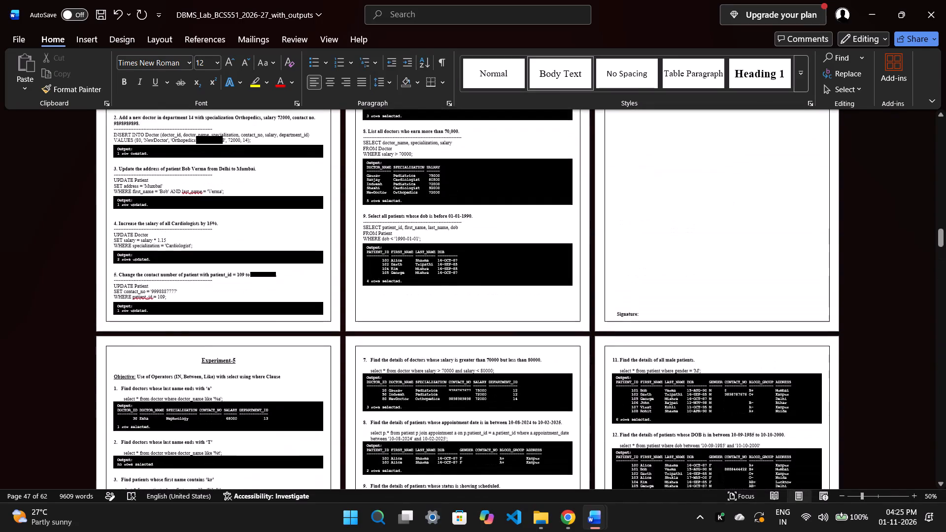
pyautogui.scroll(15, 245, 275)
pyautogui.scroll(20, 245, 275)
pyautogui.scroll(20, 245, 275)
pyautogui.scroll(20, 245, 275)
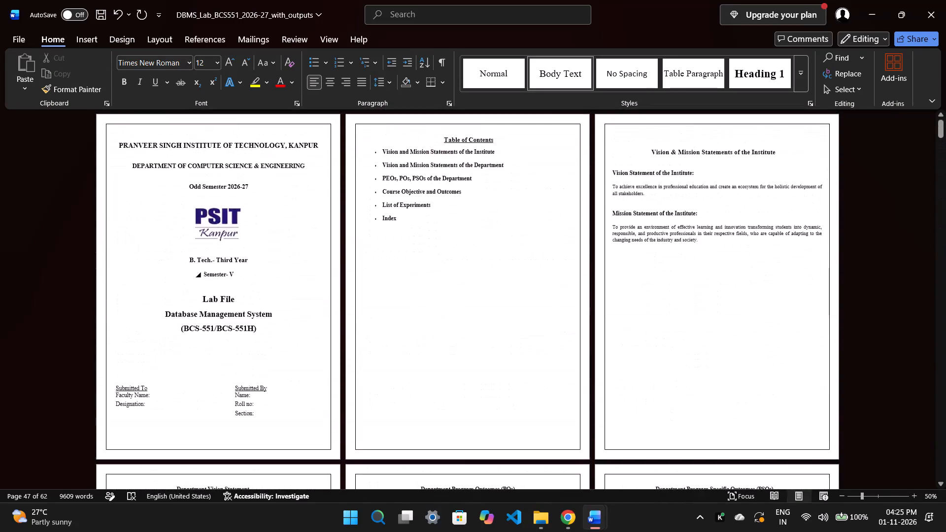
pyautogui.scroll(5, 245, 275)
pyautogui.scroll(-4, 245, 275)
pyautogui.scroll(1, 245, 275)
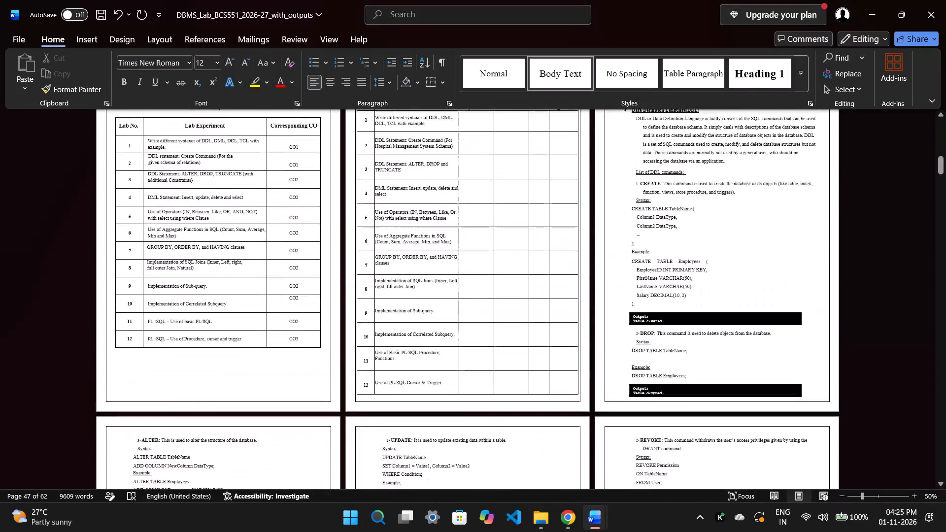
pyautogui.scroll(1, 245, 275)
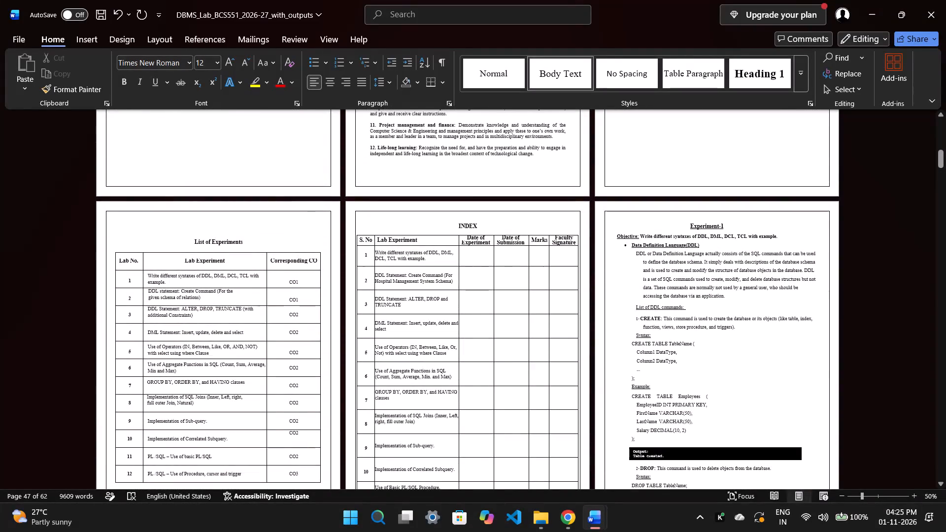
pyautogui.moveTo(688, 224); pyautogui.dragTo(776, 527)
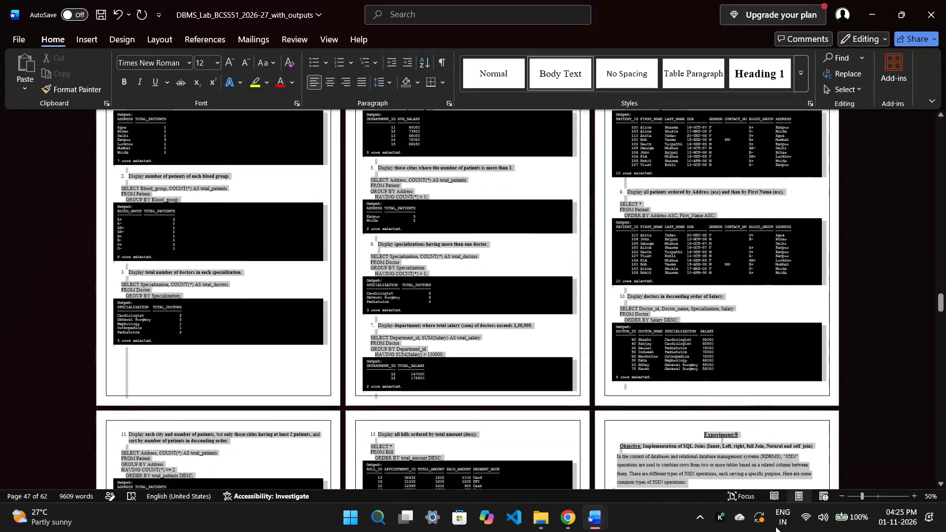
pyautogui.moveTo(776, 527); pyautogui.dragTo(776, 512)
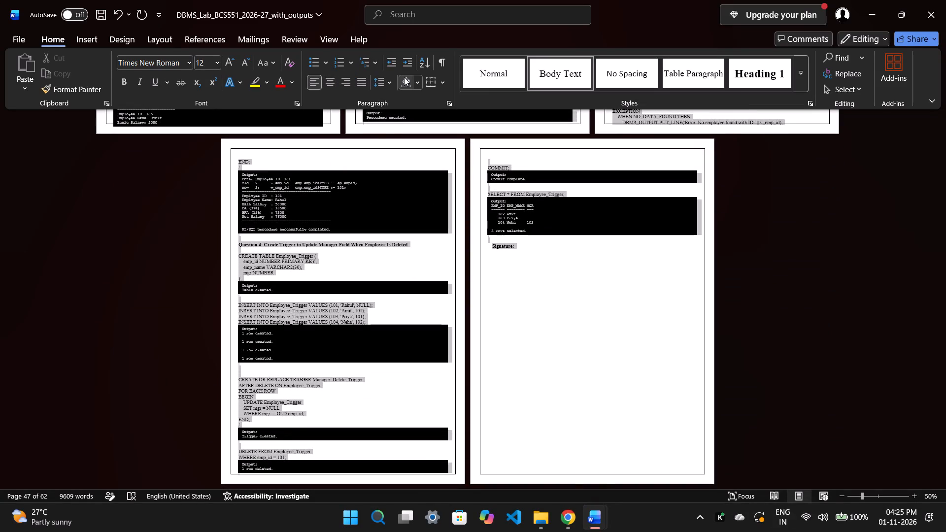
pyautogui.click(383, 79)
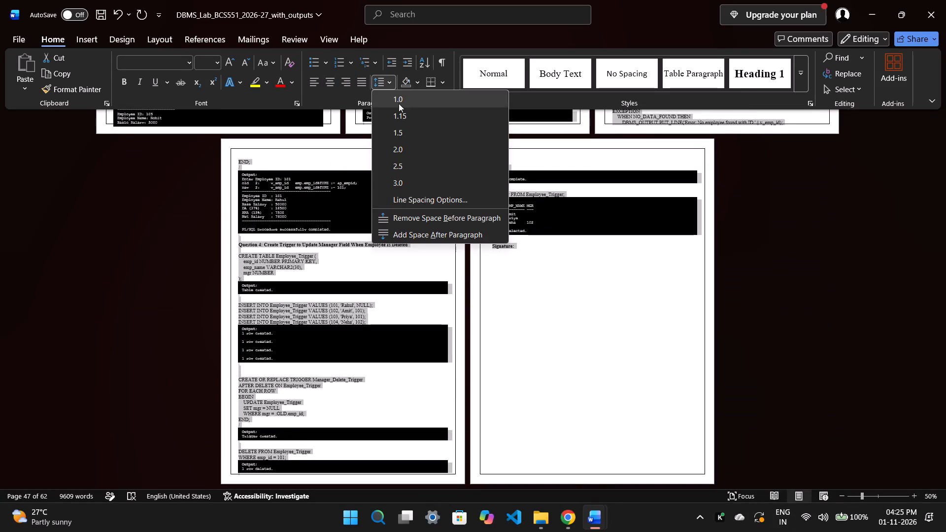
pyautogui.click(401, 104)
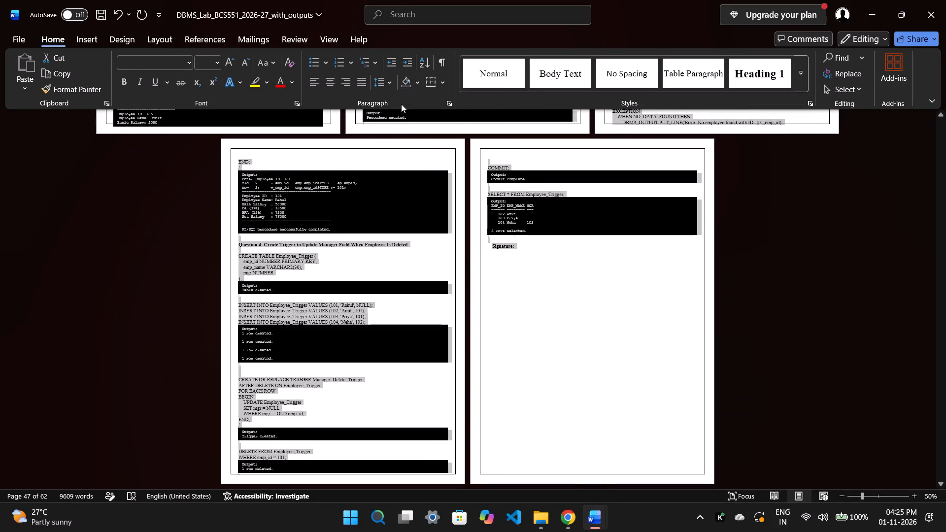
pyautogui.click(535, 291)
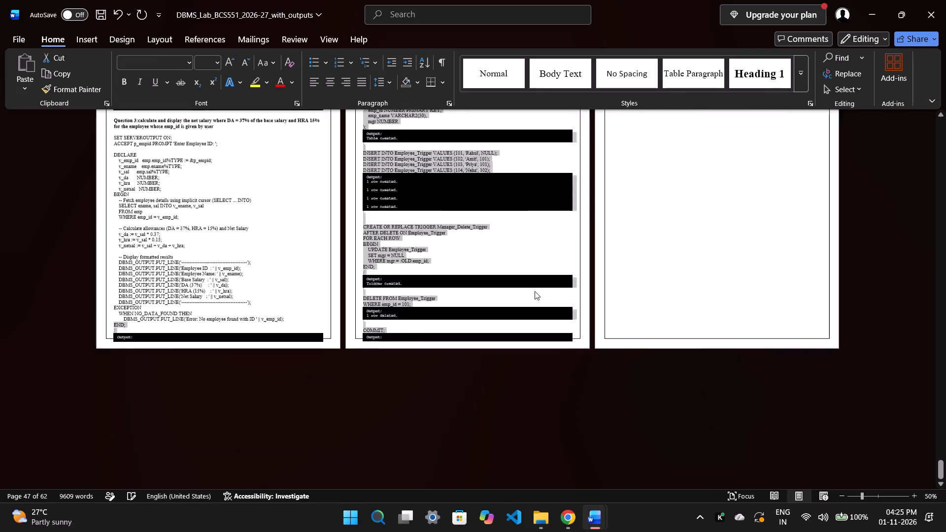
# Examine the page flow across the experiments for headings and code that no longer start or break properly.
pyautogui.scroll(4, 535, 291)
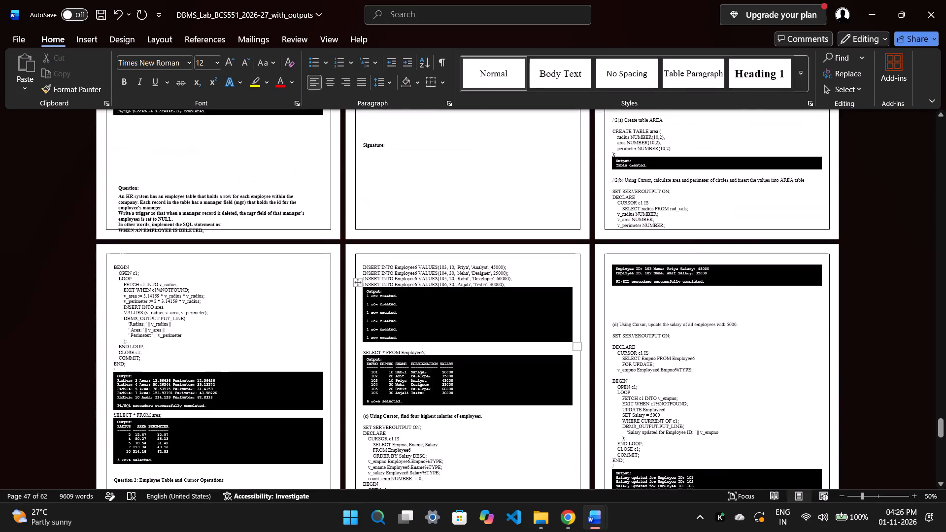
pyautogui.scroll(15, 535, 291)
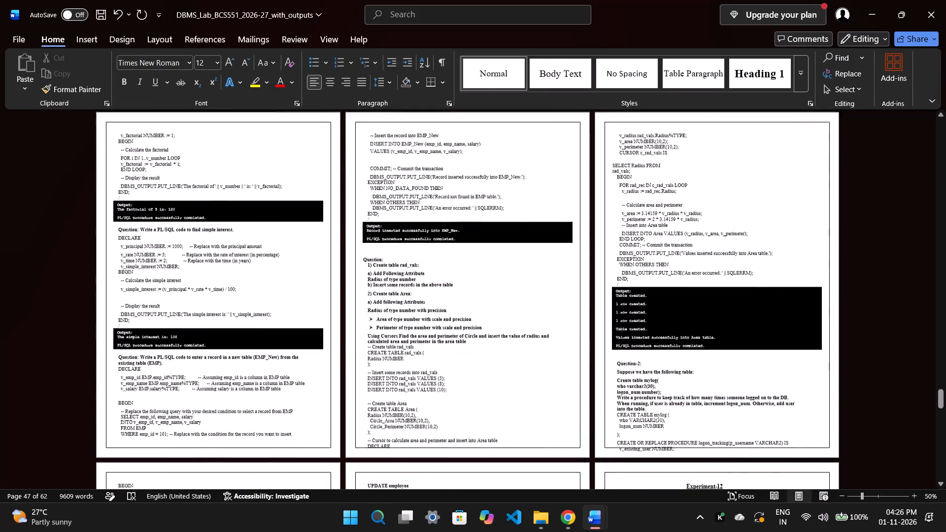
pyautogui.scroll(3, 535, 291)
pyautogui.scroll(20, 535, 291)
pyautogui.scroll(20, 535, 291)
pyautogui.scroll(20, 535, 291)
pyautogui.click(535, 291)
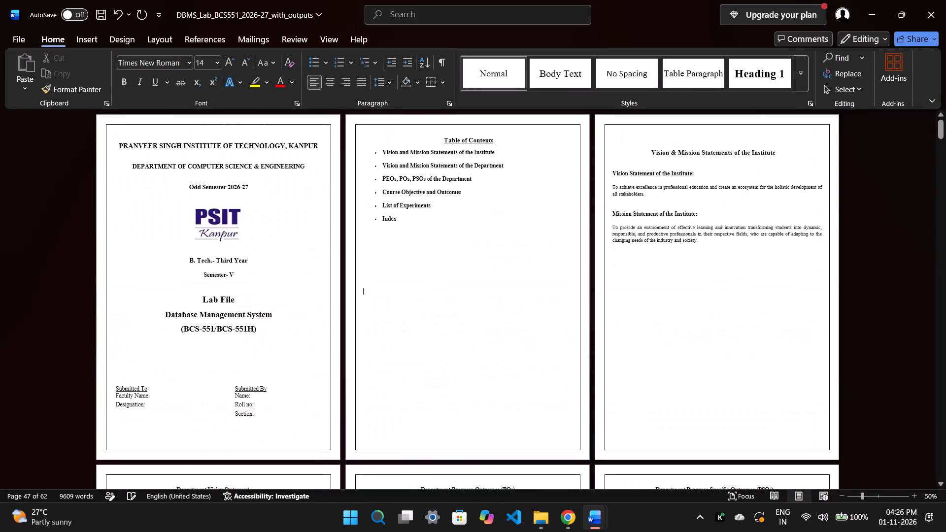
pyautogui.scroll(-5, 558, 376)
pyautogui.scroll(1, 558, 376)
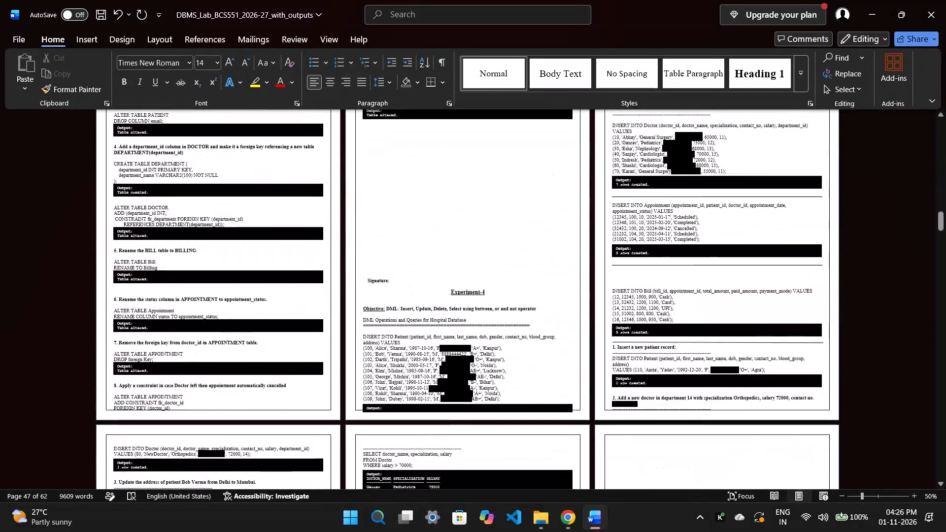
pyautogui.scroll(1, 558, 376)
pyautogui.scroll(-2, 598, 386)
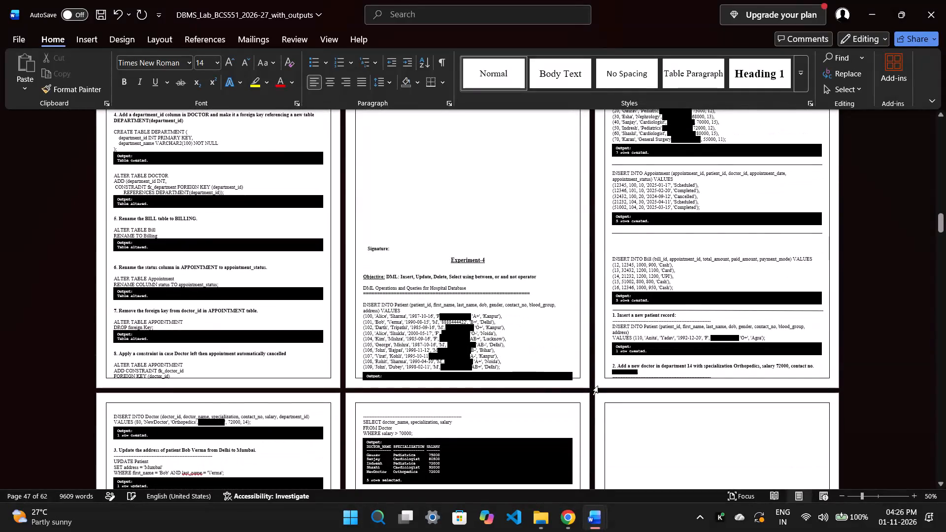
pyautogui.scroll(2, 598, 386)
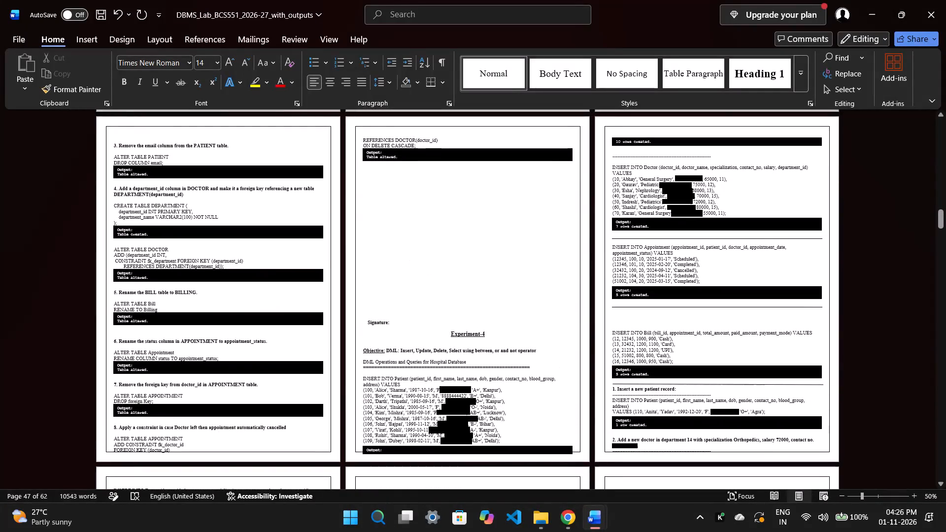
# Insert blank lines above the Signature line ending Experiment-3 so the Experiment-4 heading starts on the following page.
pyautogui.click(386, 275)
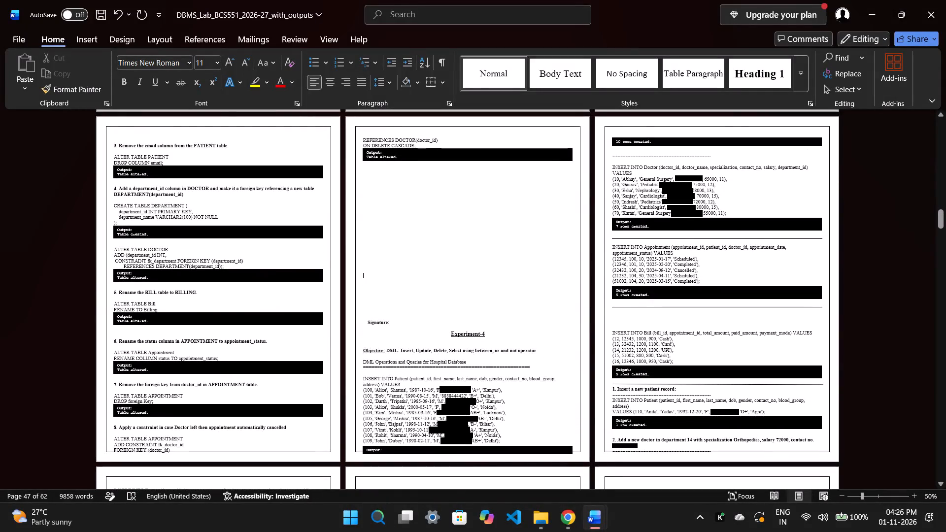
pyautogui.press('Return')
pyautogui.press('Return')
pyautogui.press('Return')
pyautogui.press('Return')
pyautogui.press('Return')
pyautogui.press('Return')
pyautogui.press('Return')
pyautogui.press('Return')
pyautogui.press('Return')
pyautogui.press('Return')
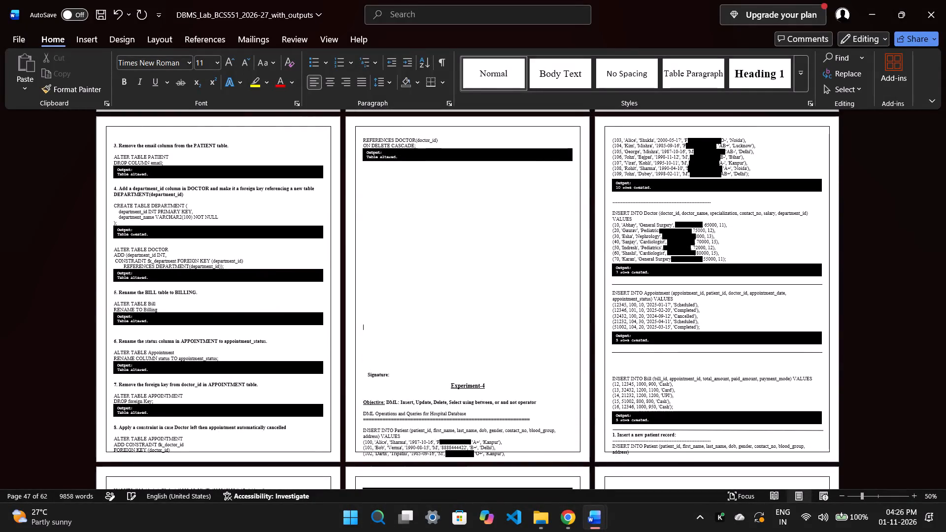
pyautogui.press('Return')
pyautogui.press('Return')
pyautogui.press('Return')
pyautogui.press('Return')
pyautogui.press('Return')
pyautogui.press('Return')
pyautogui.press('Return')
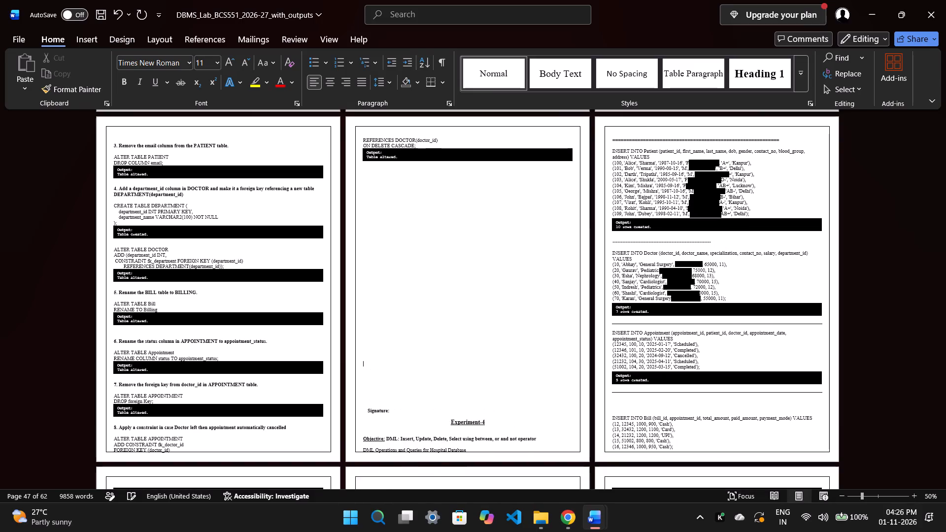
pyautogui.press('Return')
pyautogui.press('Return')
pyautogui.press('Return')
pyautogui.press('Return')
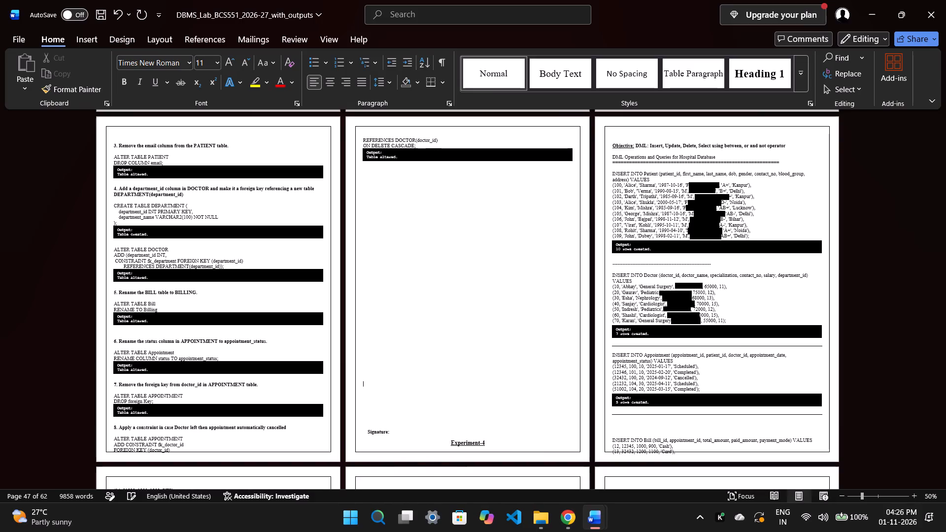
pyautogui.press('Return')
pyautogui.press('Return')
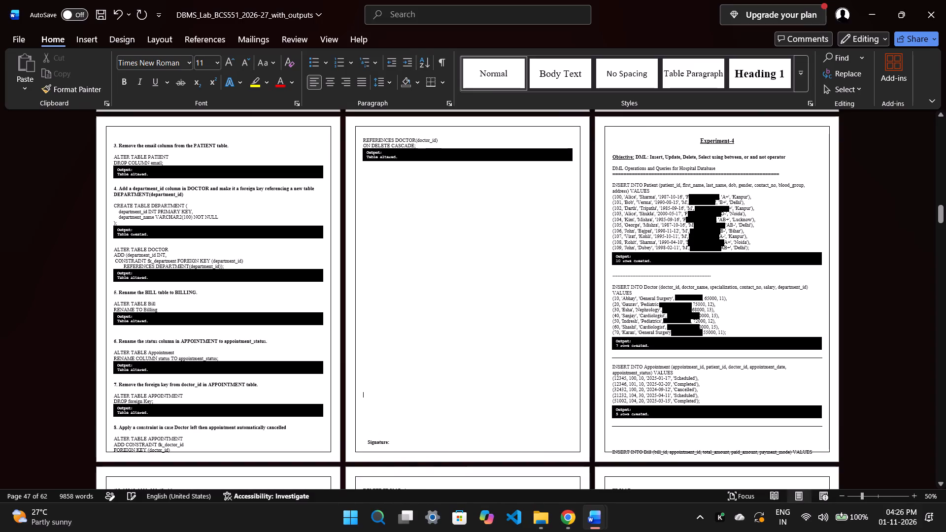
# Delete the blank line above question 3, on removing the email column from the PATIENT table, in Experiment-3.
pyautogui.click(149, 432)
pyautogui.click(135, 421)
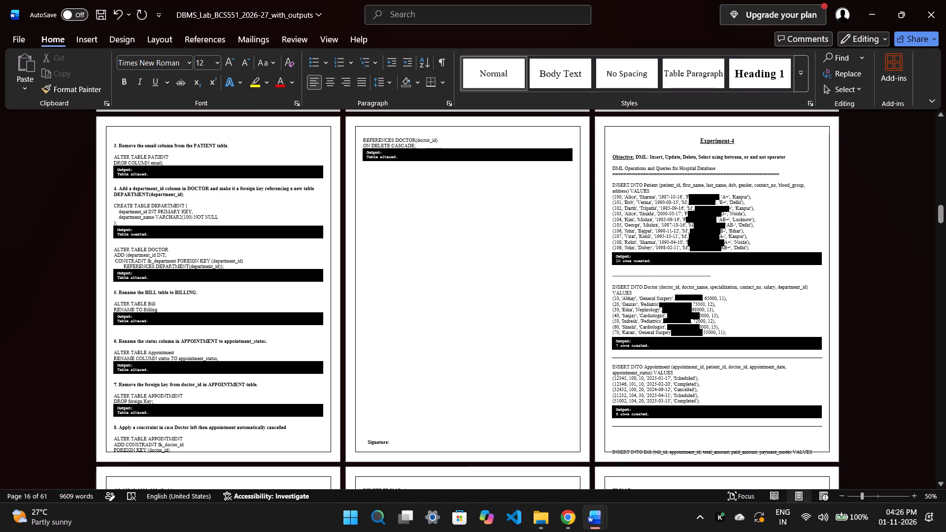
pyautogui.scroll(1, 135, 421)
pyautogui.rightClick(135, 421)
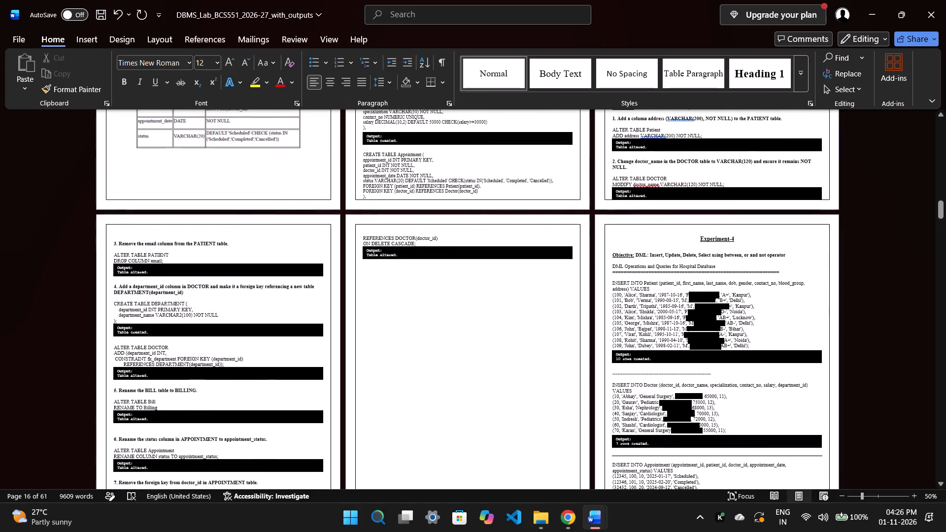
pyautogui.click(121, 234)
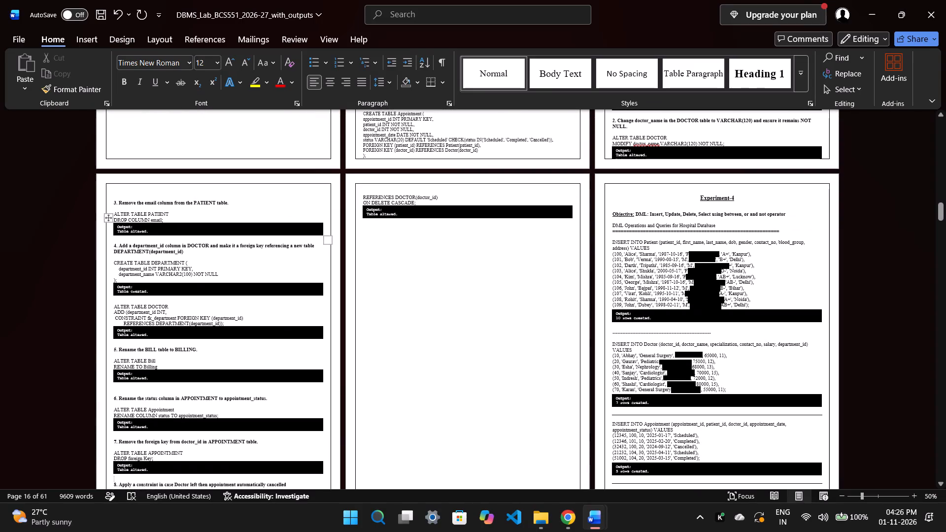
pyautogui.click(130, 194)
pyautogui.press('Print')
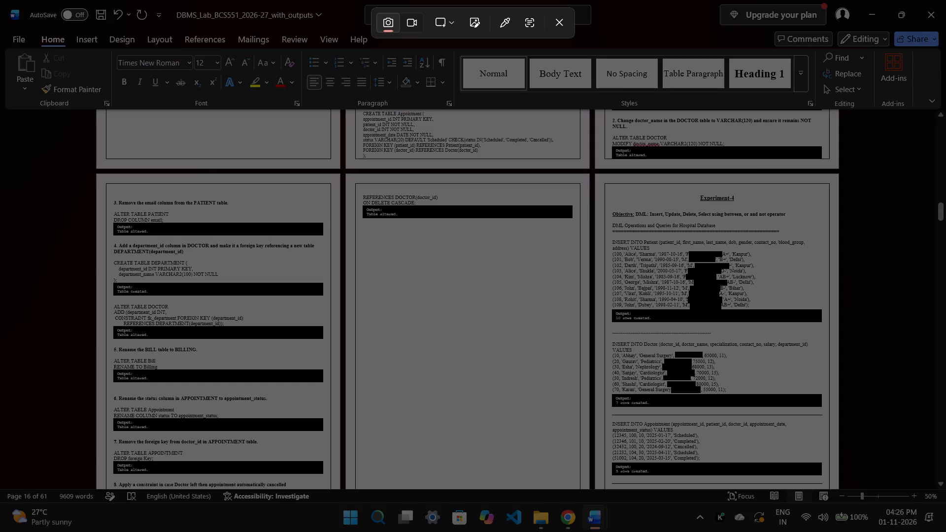
pyautogui.press('Escape')
pyautogui.press('Delete')
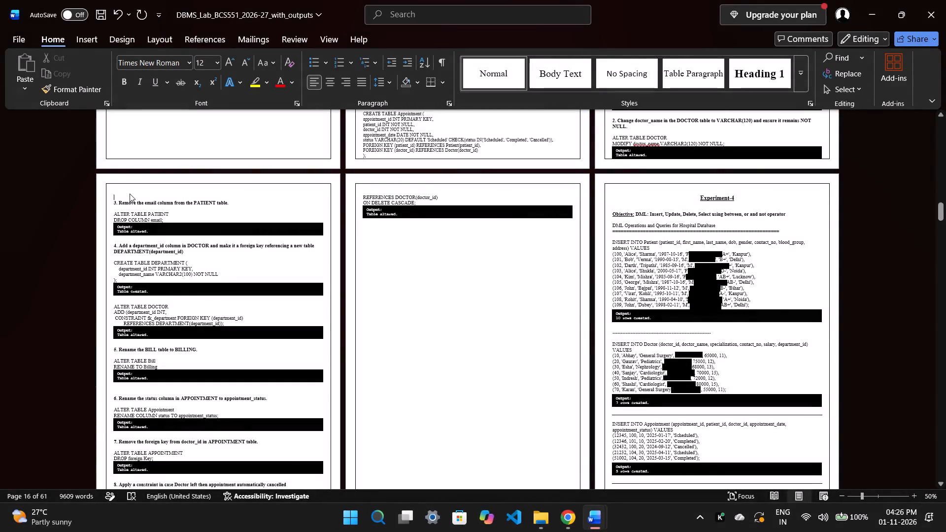
# Examine the page layout from the start of Experiment-4 back through the table definitions to Experiment-1 and the index.
pyautogui.scroll(-2, 130, 194)
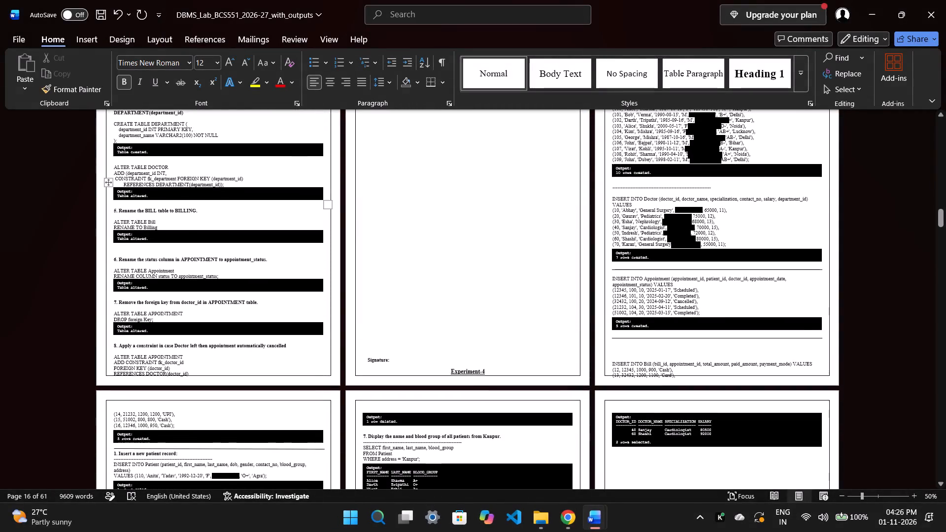
pyautogui.scroll(2, 130, 194)
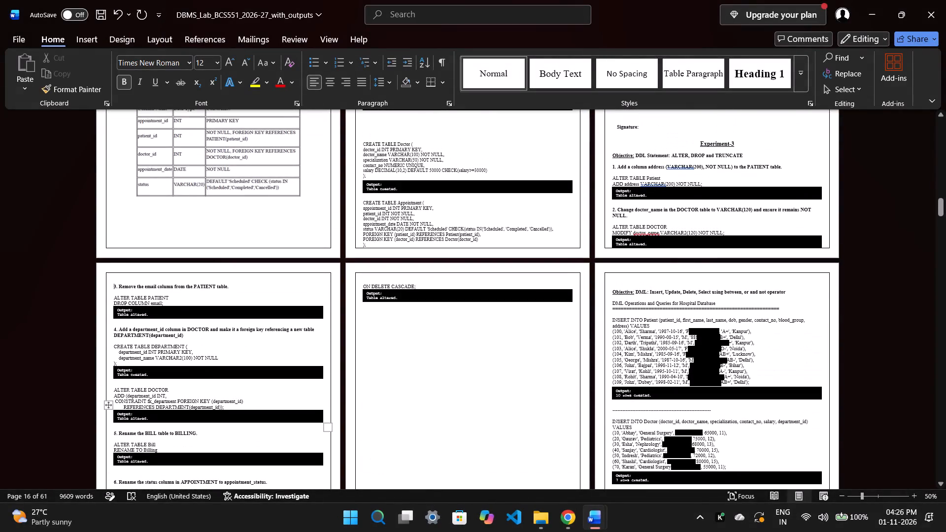
pyautogui.scroll(1, 493, 225)
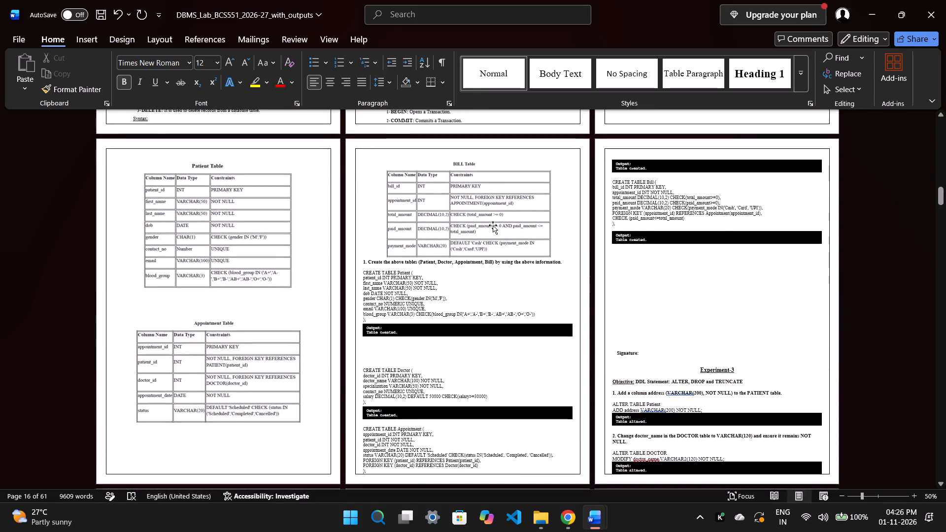
pyautogui.scroll(4, 642, 310)
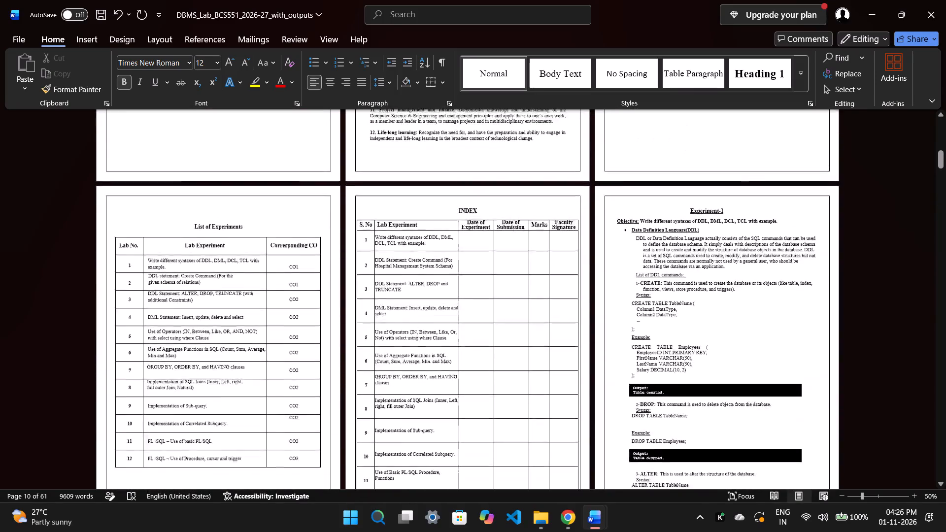
pyautogui.scroll(1, 642, 310)
pyautogui.scroll(-1, 642, 310)
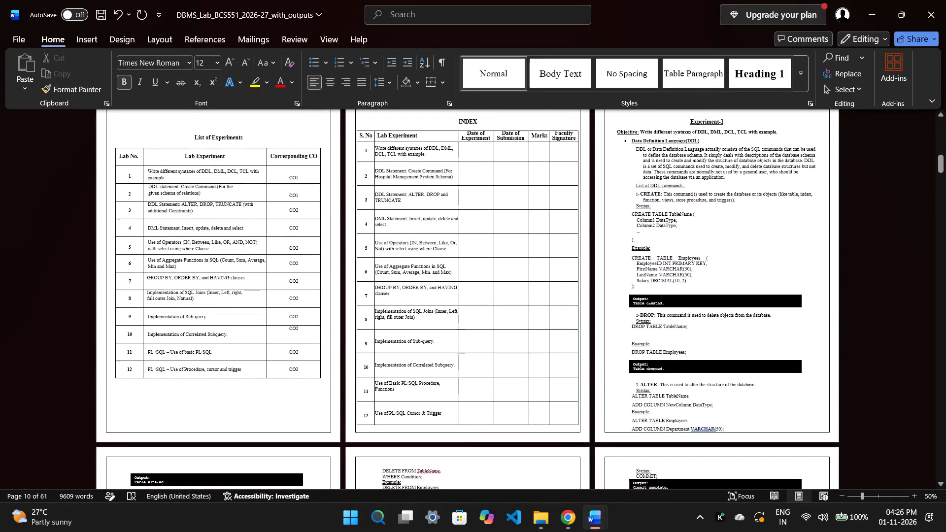
# Delete the blank line between the DROP TABLE syntax and its Example heading in Experiment-1.
pyautogui.scroll(-2, 642, 310)
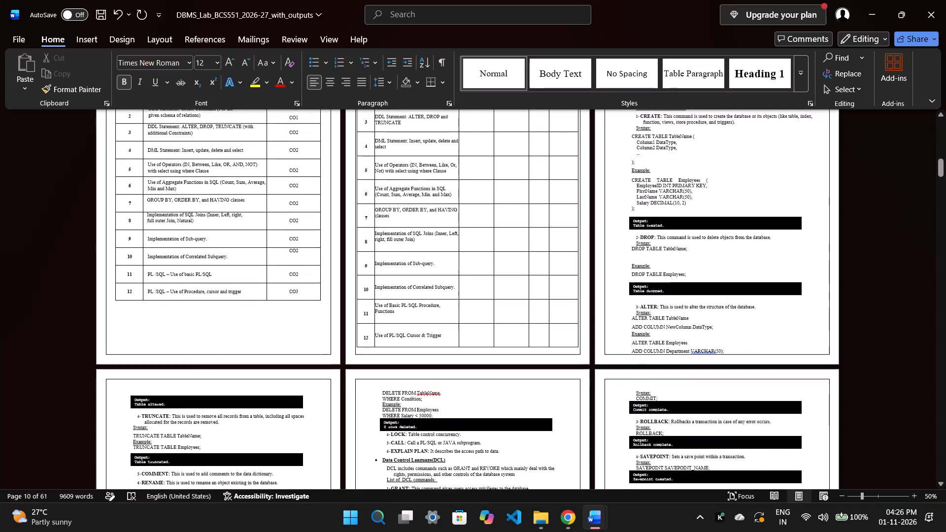
pyautogui.scroll(-1, 642, 310)
pyautogui.click(656, 260)
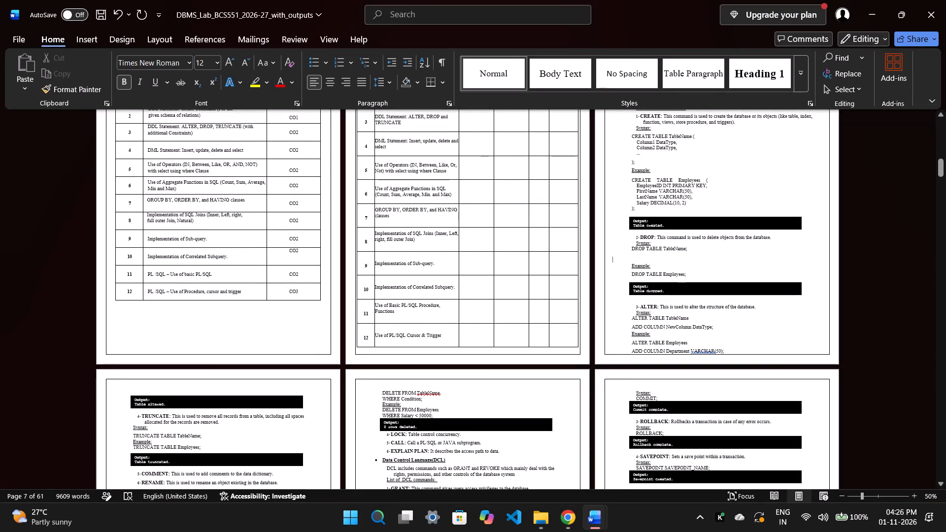
pyautogui.press('Delete')
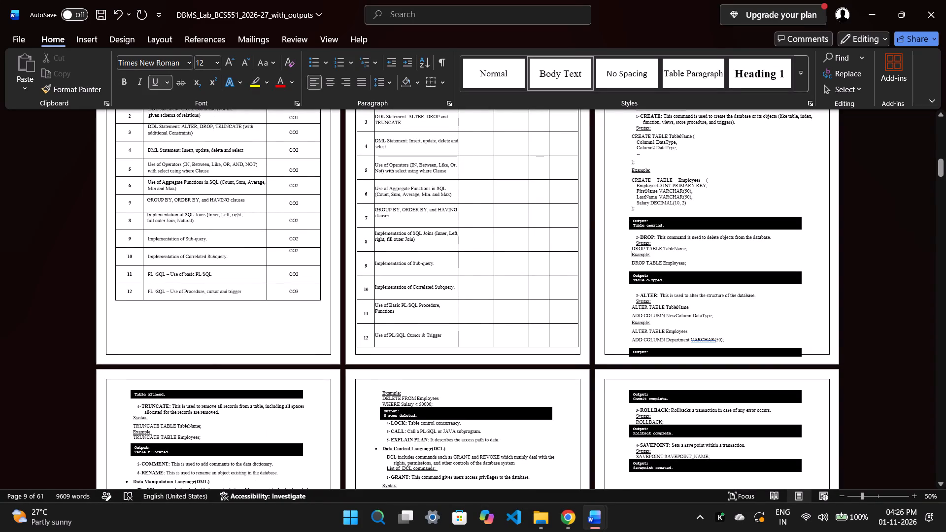
# Set the blank lines directly above the CREATE and DROP output boxes in Experiment-1 to font size 4.
pyautogui.scroll(1, 643, 285)
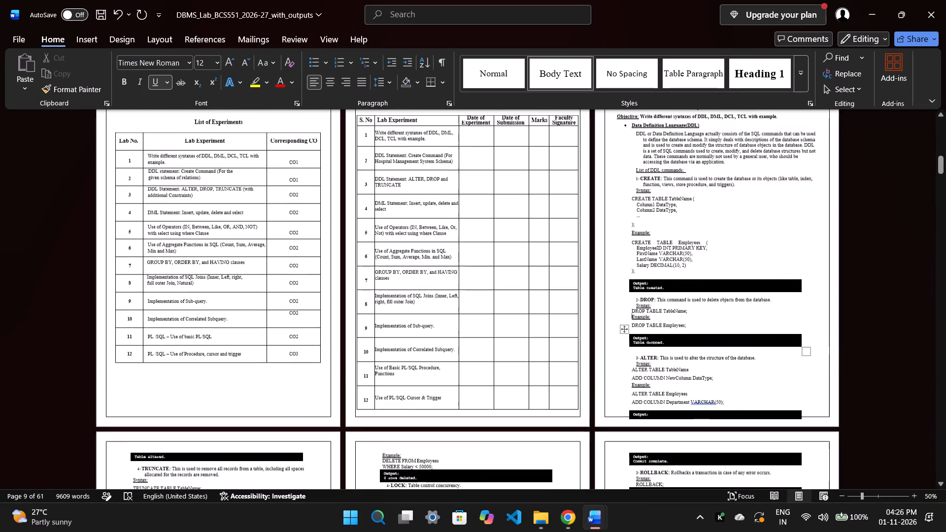
pyautogui.scroll(1, 643, 285)
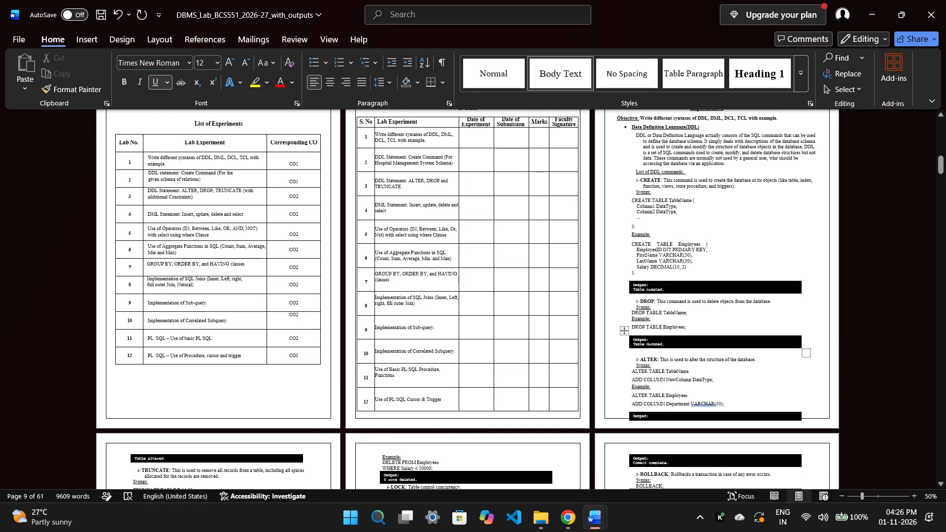
pyautogui.click(642, 276)
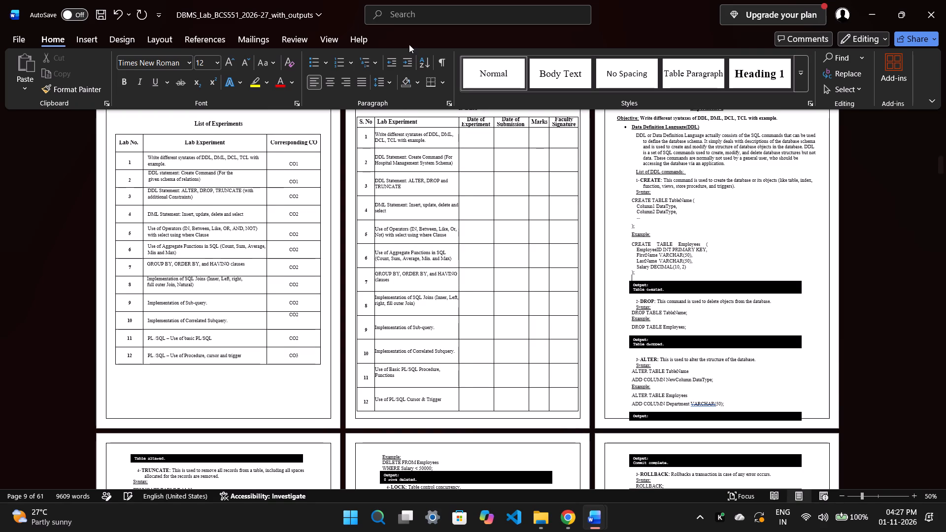
pyautogui.click(202, 62)
pyautogui.press('4')
pyautogui.press('Return')
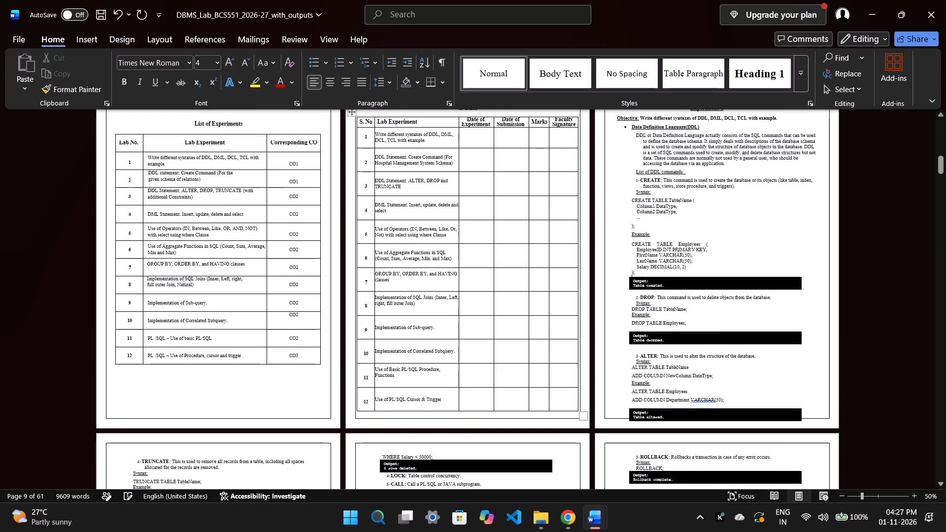
pyautogui.click(641, 330)
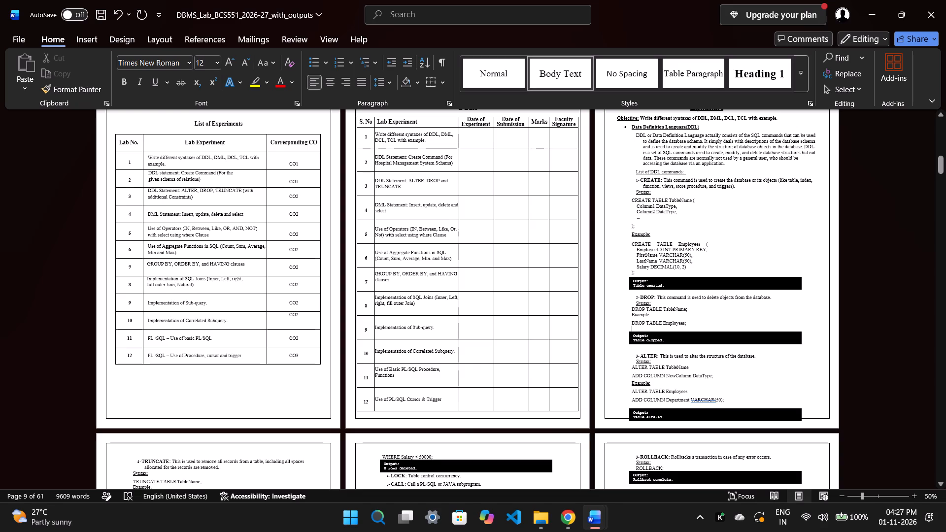
pyautogui.click(201, 66)
pyautogui.press('4')
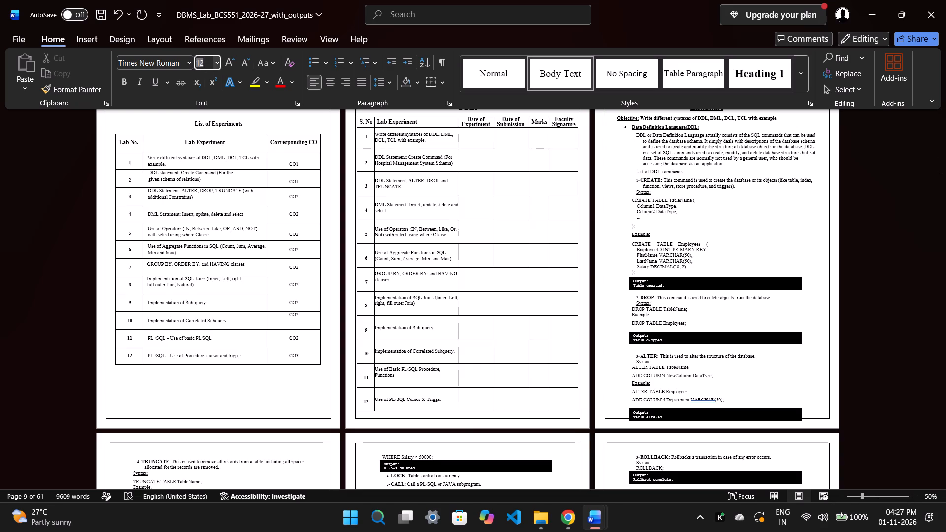
pyautogui.press('Return')
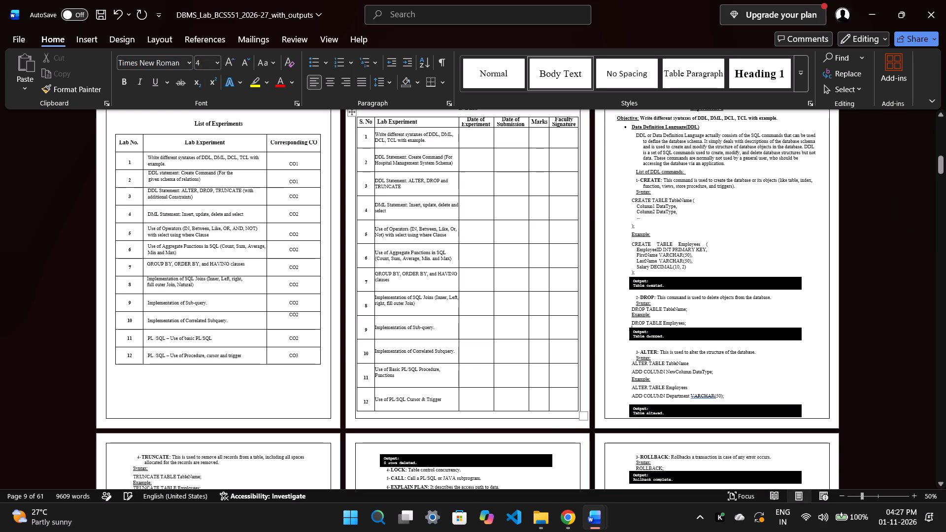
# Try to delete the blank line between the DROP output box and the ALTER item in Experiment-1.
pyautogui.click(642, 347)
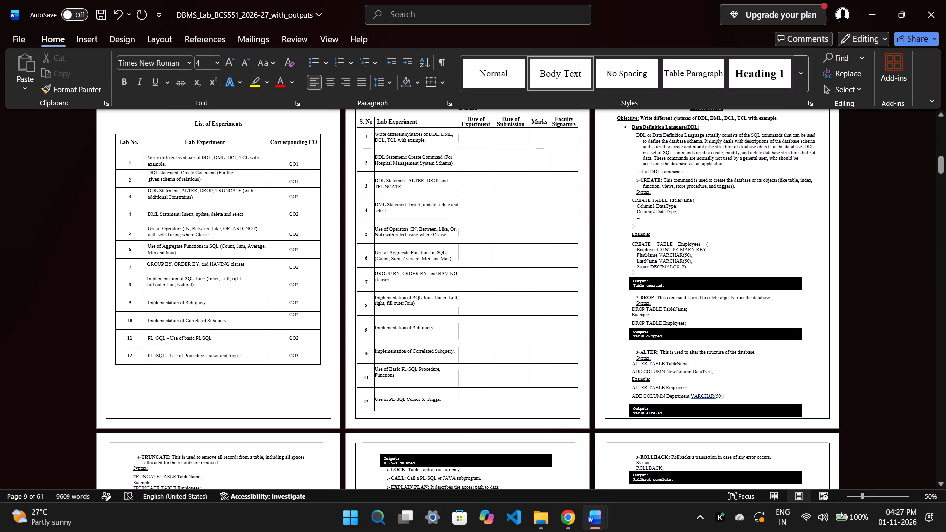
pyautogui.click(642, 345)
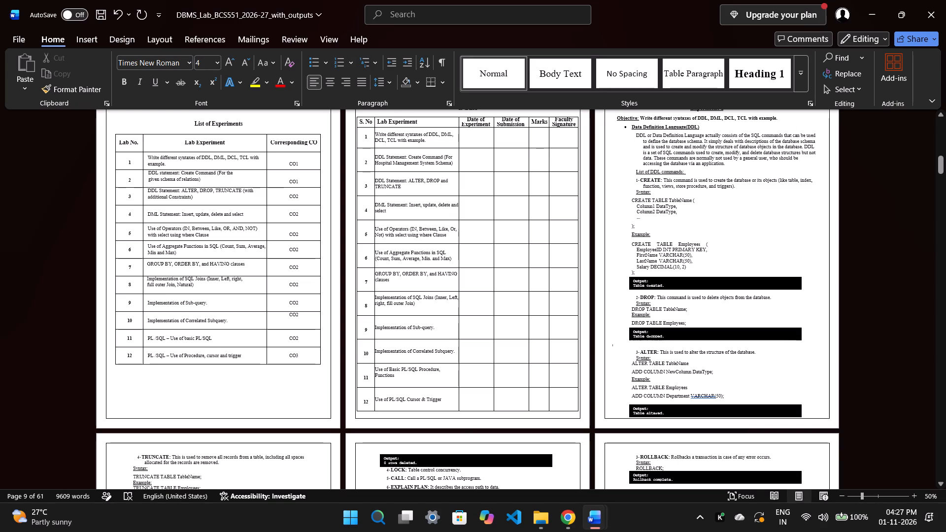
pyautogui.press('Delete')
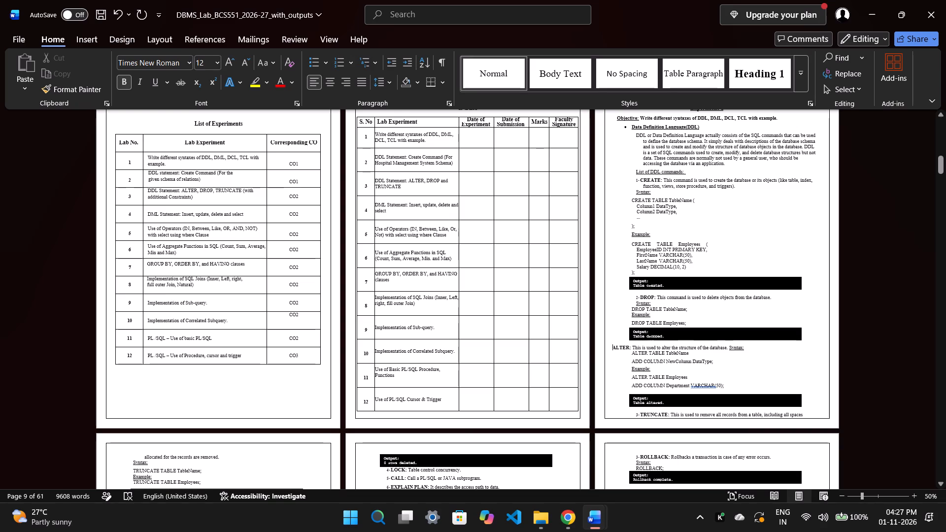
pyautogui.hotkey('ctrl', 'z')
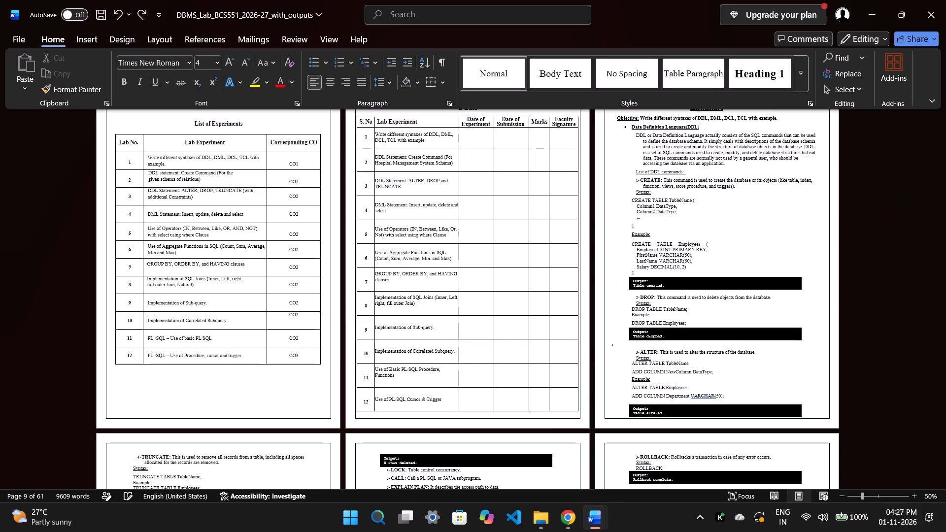
# Delete one surplus blank line between the DROP output box and the ALTER item, keeping the item's numbering and indent.
pyautogui.click(645, 344)
pyautogui.press('Delete')
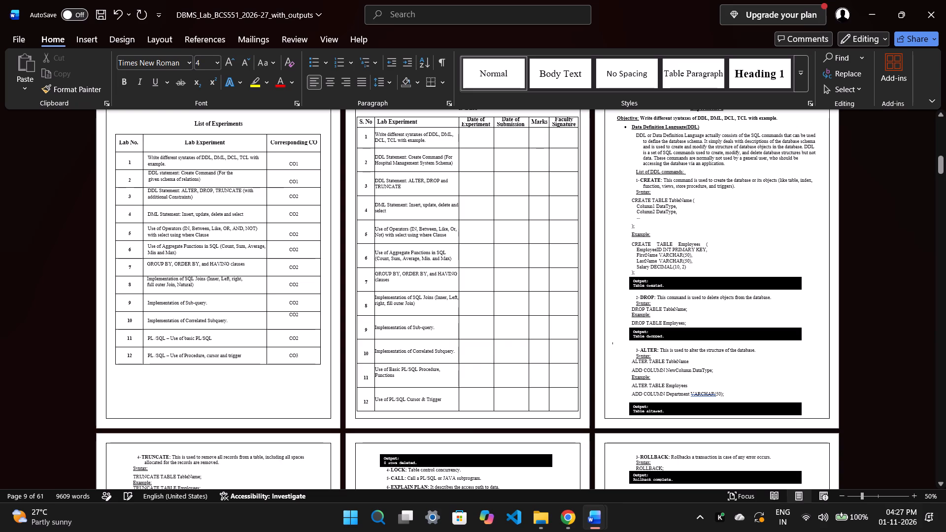
pyautogui.press('Delete')
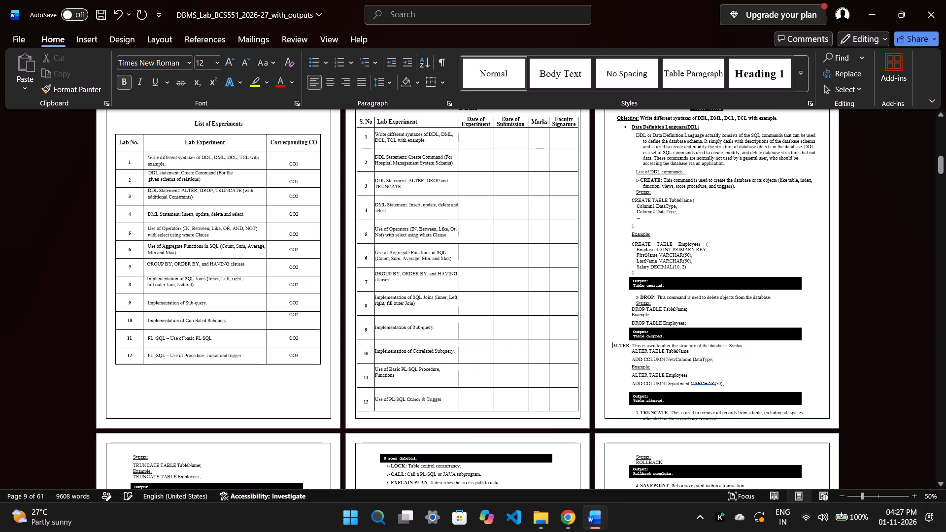
pyautogui.hotkey('ctrl', 'z')
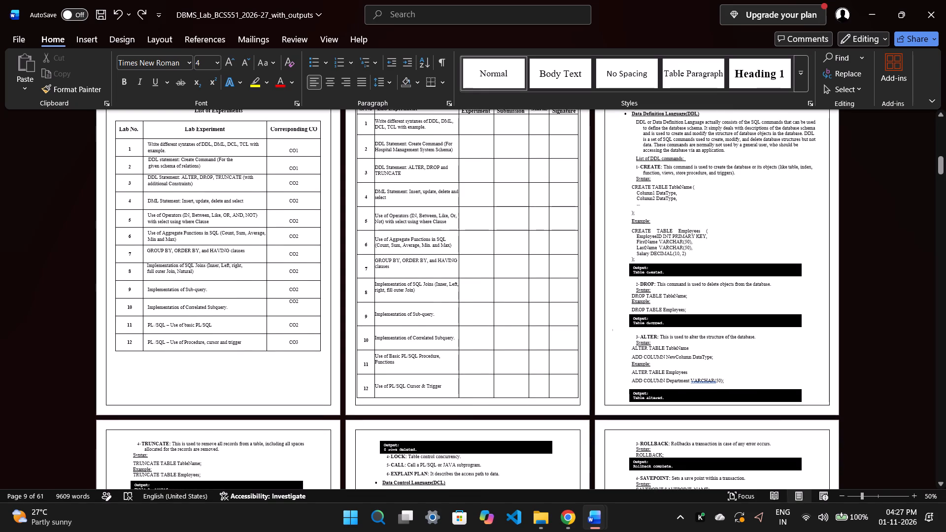
# Set the blank line between the TRUNCATE TABLE Employees example and its output box to font size 4.
pyautogui.scroll(-2, 645, 380)
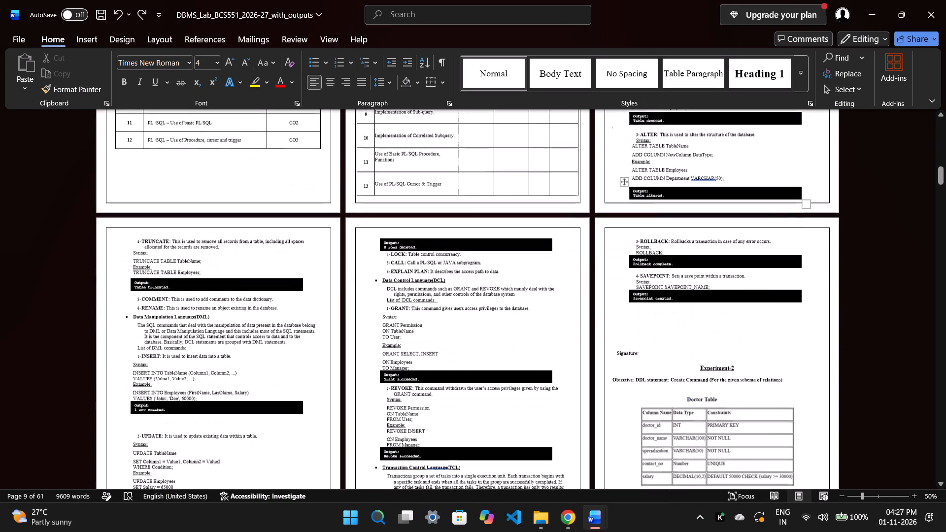
pyautogui.scroll(-1, 645, 380)
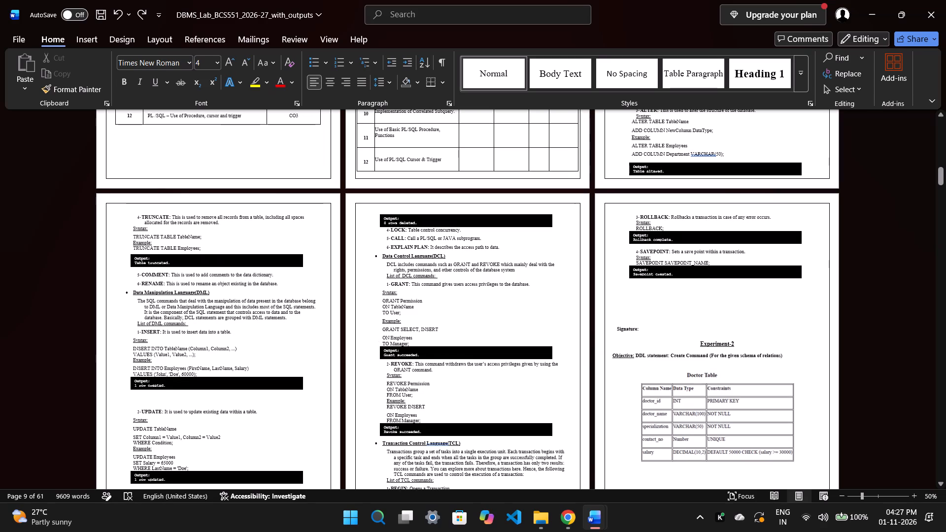
pyautogui.click(224, 250)
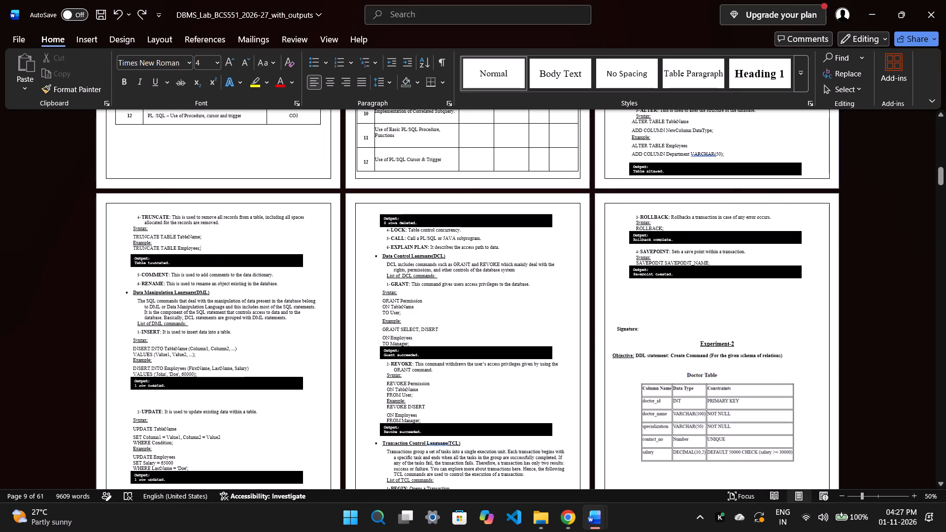
pyautogui.press('Down')
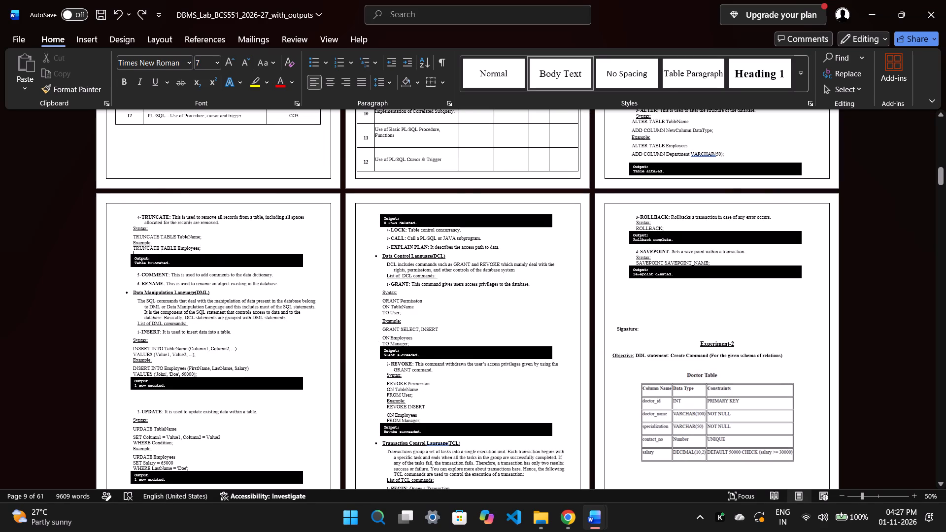
pyautogui.click(199, 63)
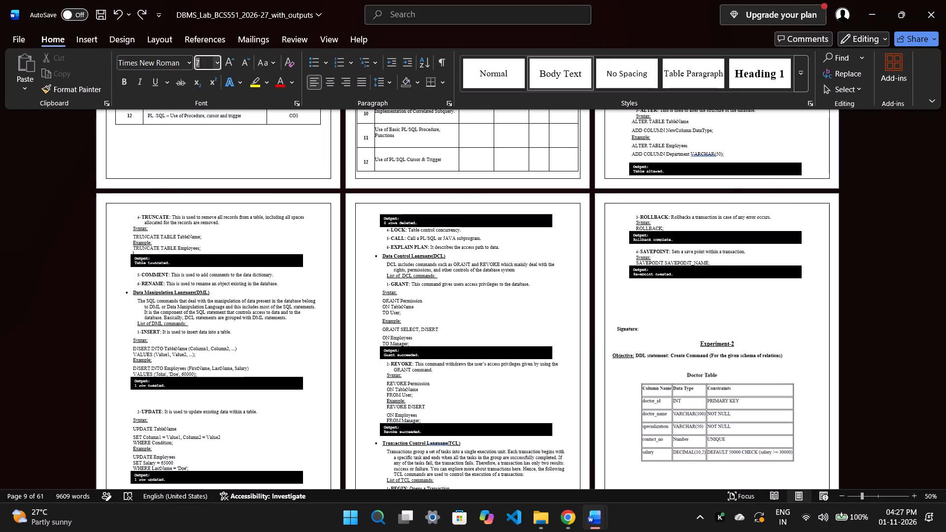
pyautogui.press('4')
pyautogui.press('Return')
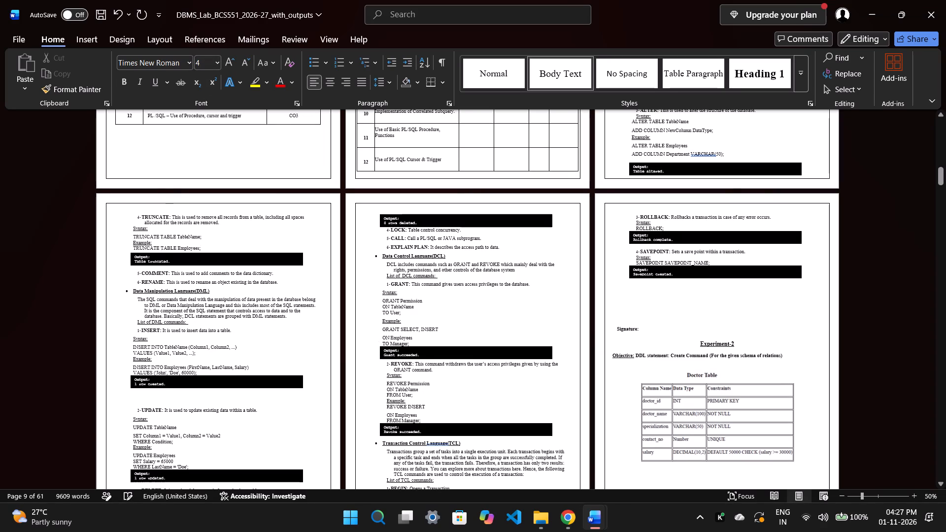
# Add a line break after the VALUES line of the INSERT example and set the new blank line to font size 4.
pyautogui.scroll(-1, 162, 307)
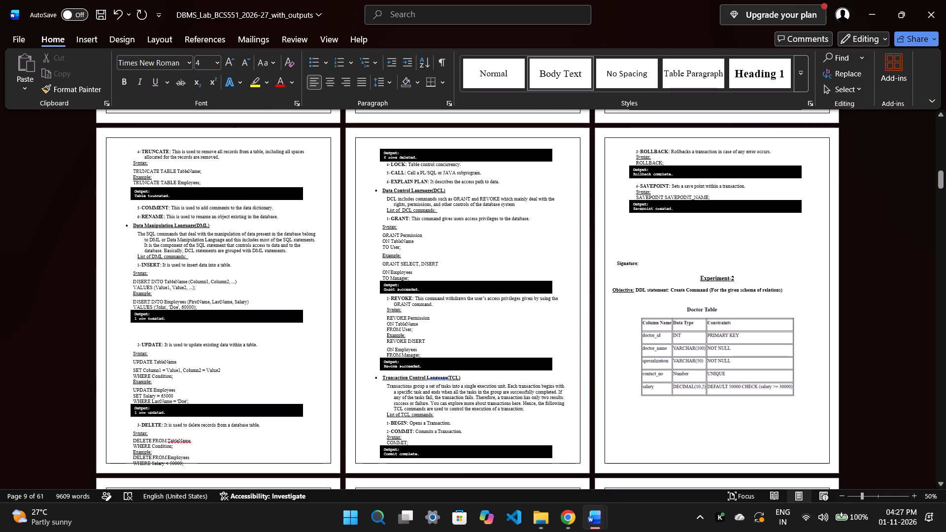
pyautogui.click(205, 307)
pyautogui.hotkey('shift', 'Return')
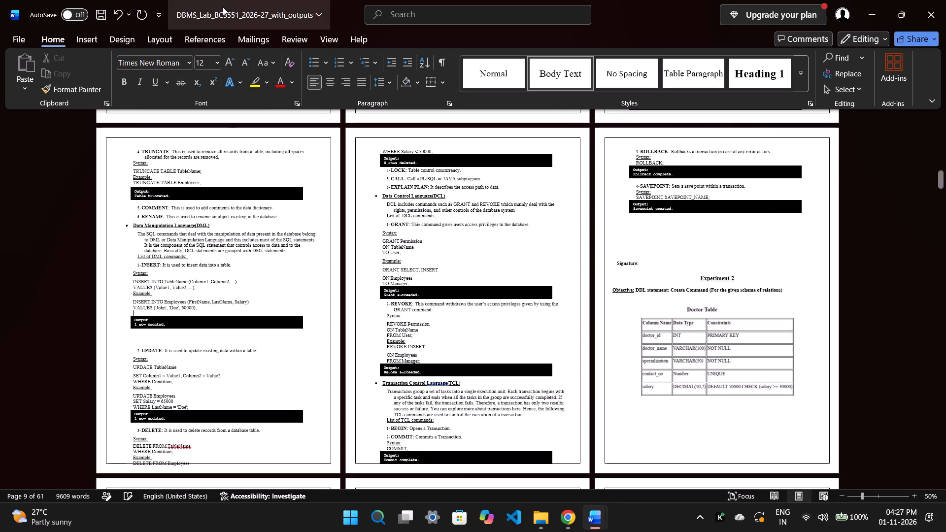
pyautogui.click(203, 62)
pyautogui.press('4')
pyautogui.press('Return')
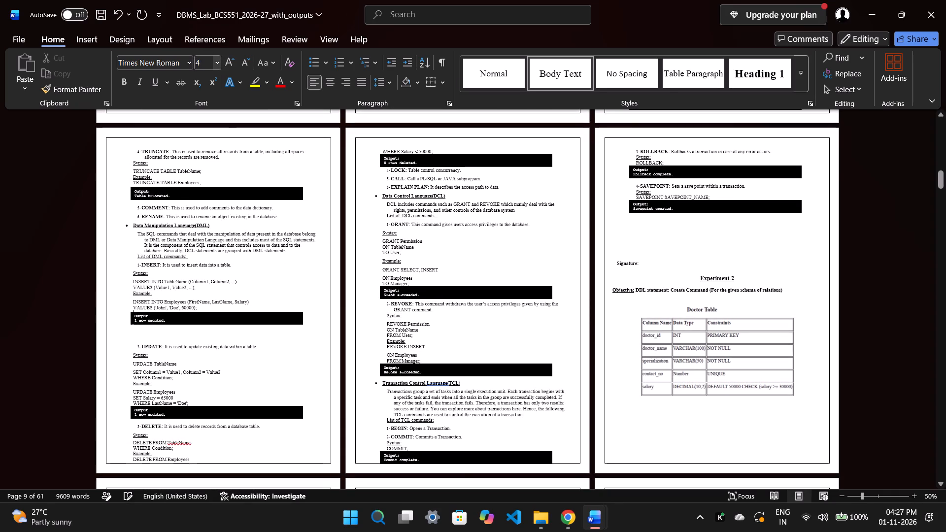
# Delete the blank lines between the INSERT output box and the UPDATE item in Experiment-1.
pyautogui.click(147, 332)
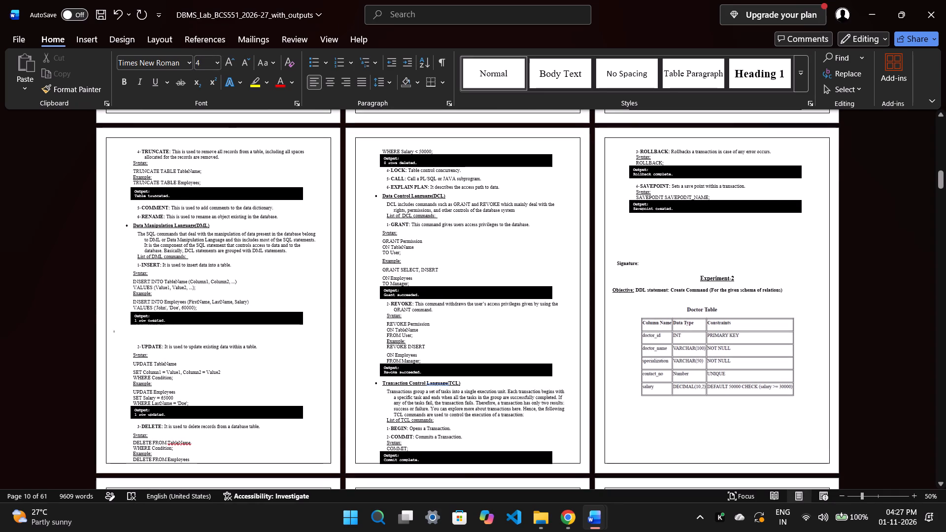
pyautogui.press('Delete')
pyautogui.press('Delete')
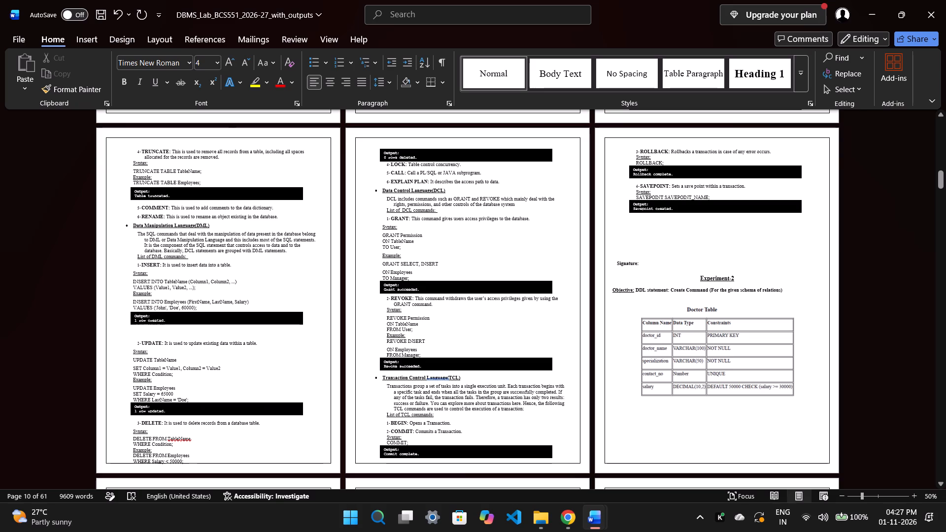
pyautogui.press('Delete')
pyautogui.press('Delete')
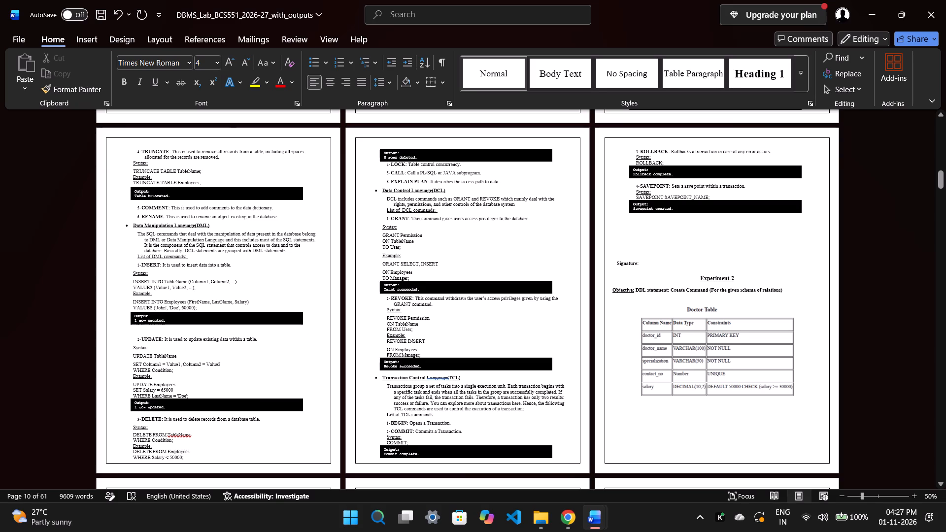
pyautogui.press('Delete')
pyautogui.press('Delete')
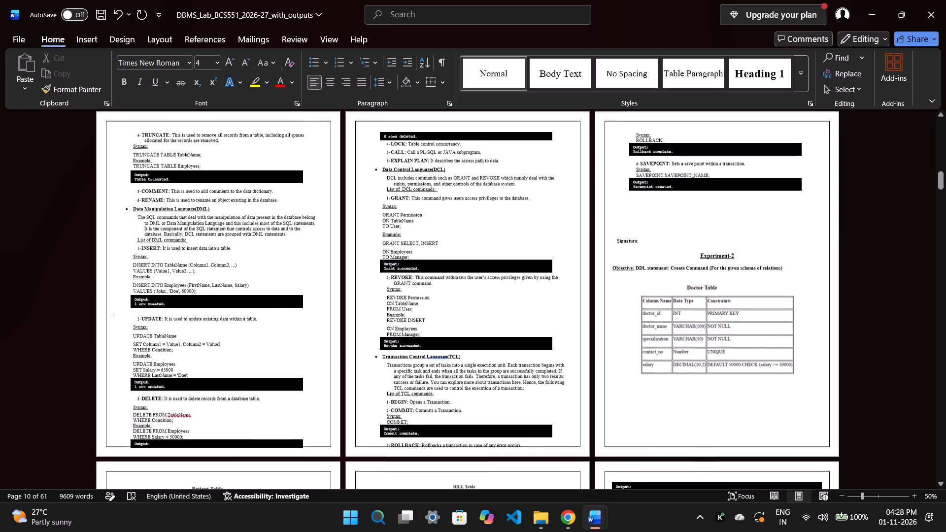
pyautogui.press('Delete')
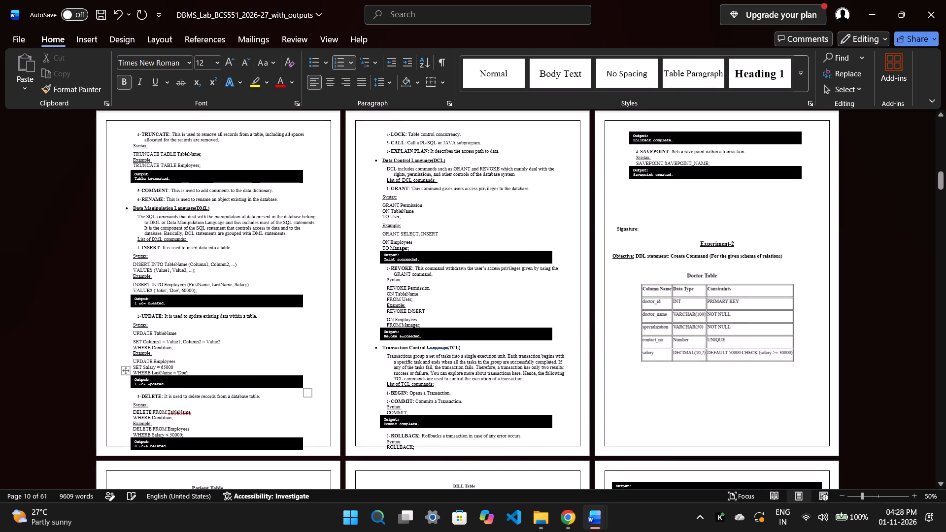
# Delete the small blank line between the UPDATE output box and the DELETE item in Experiment-1.
pyautogui.click(182, 393)
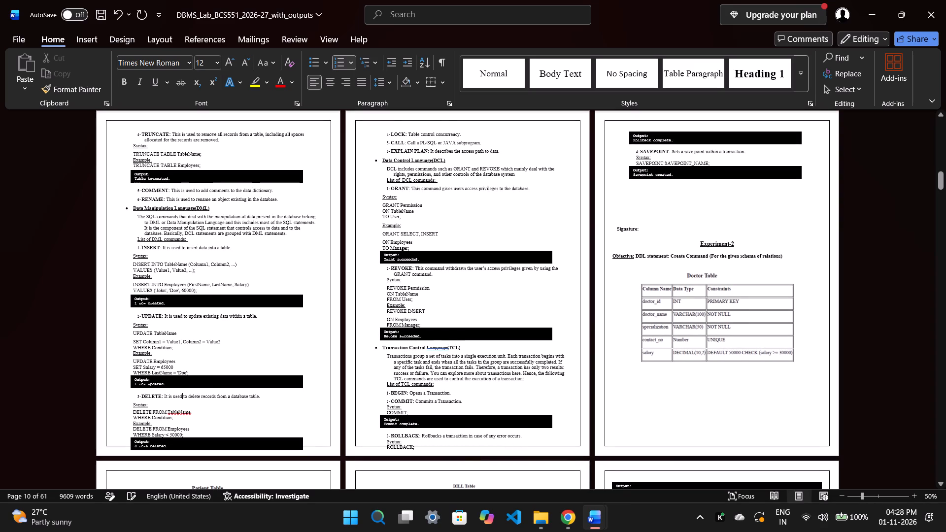
pyautogui.click(310, 383)
pyautogui.press('Down')
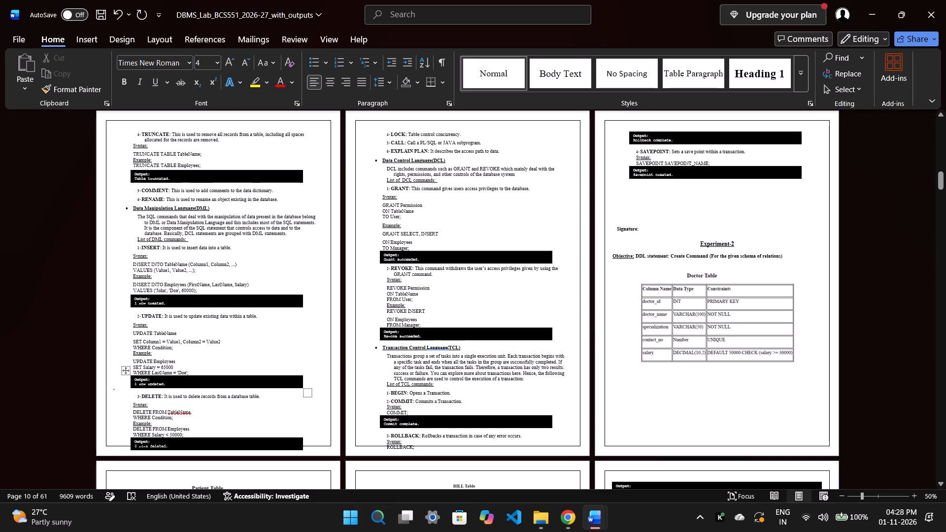
pyautogui.press('Down')
pyautogui.press('Up')
pyautogui.press('Delete')
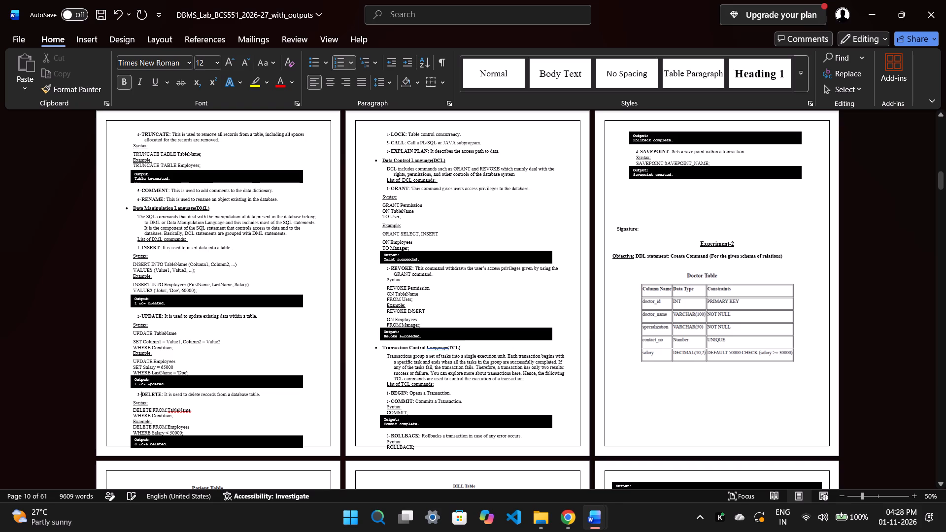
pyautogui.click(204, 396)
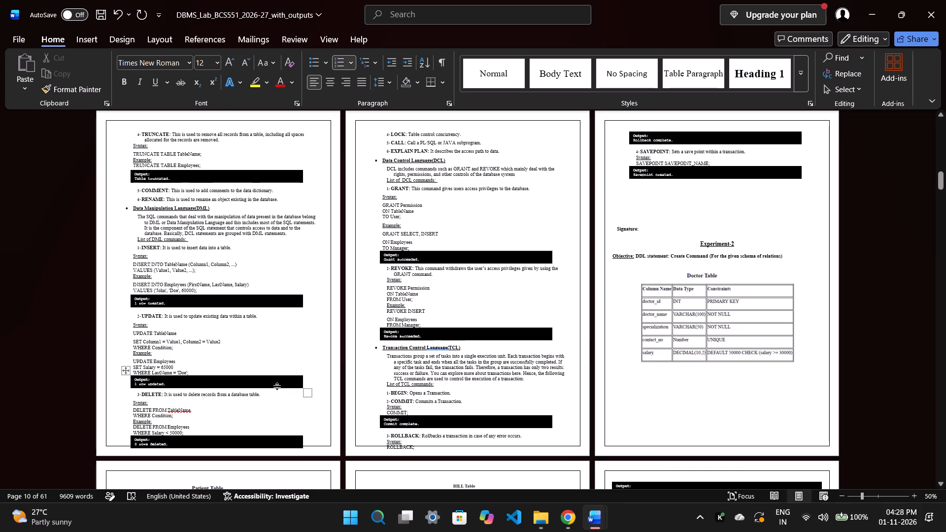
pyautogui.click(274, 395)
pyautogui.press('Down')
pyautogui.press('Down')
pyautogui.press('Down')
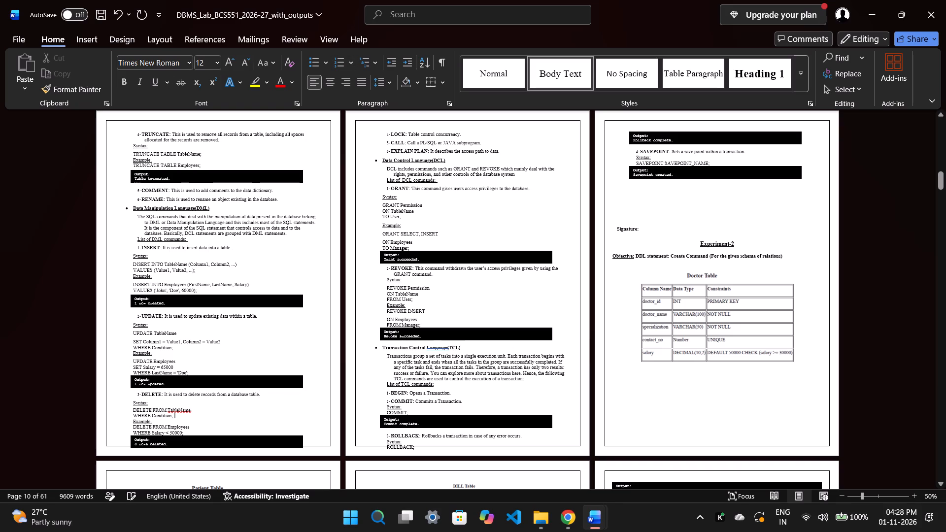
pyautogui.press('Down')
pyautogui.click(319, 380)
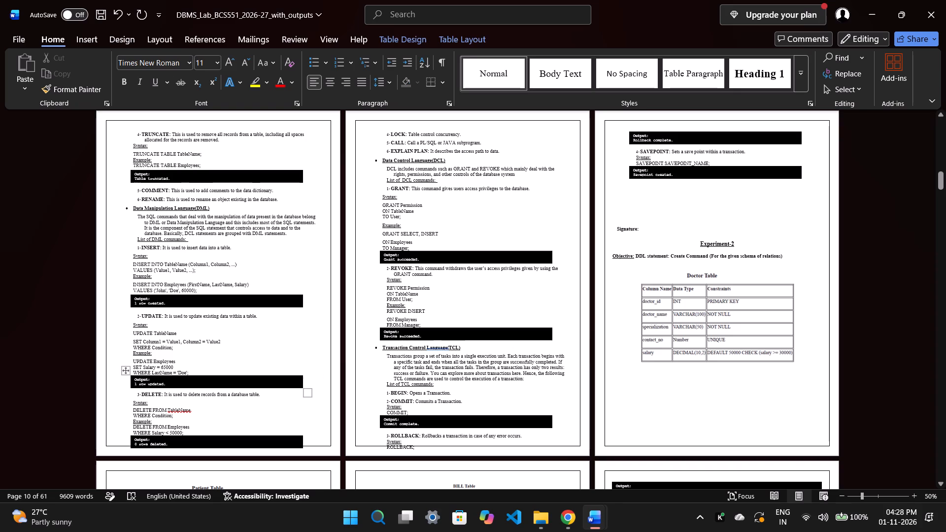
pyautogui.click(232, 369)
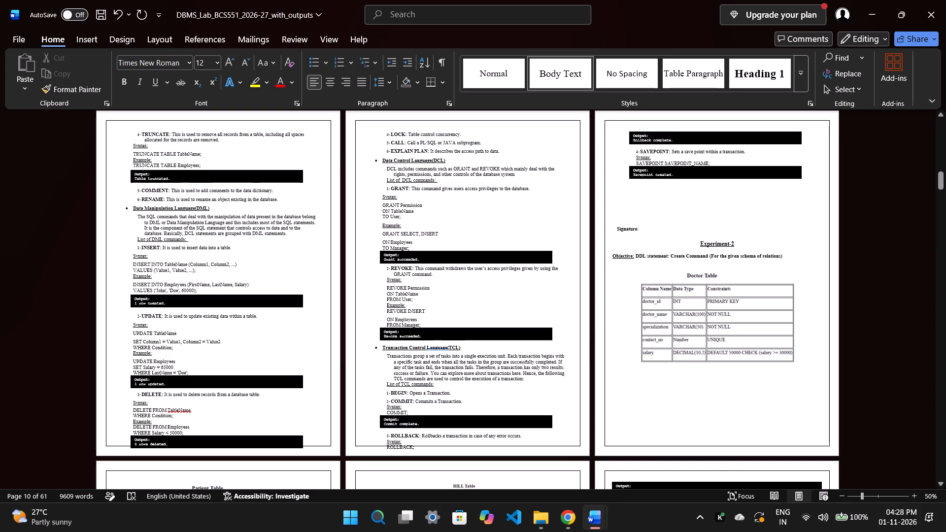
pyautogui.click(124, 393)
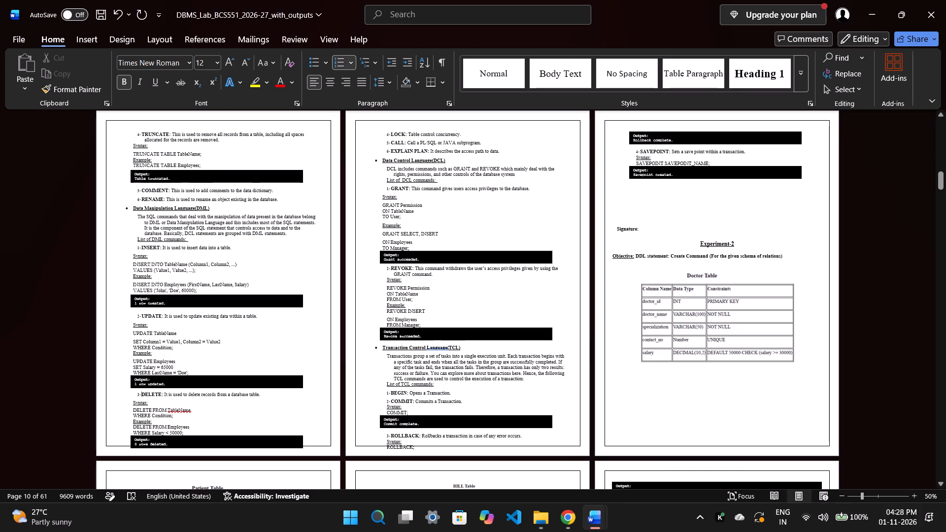
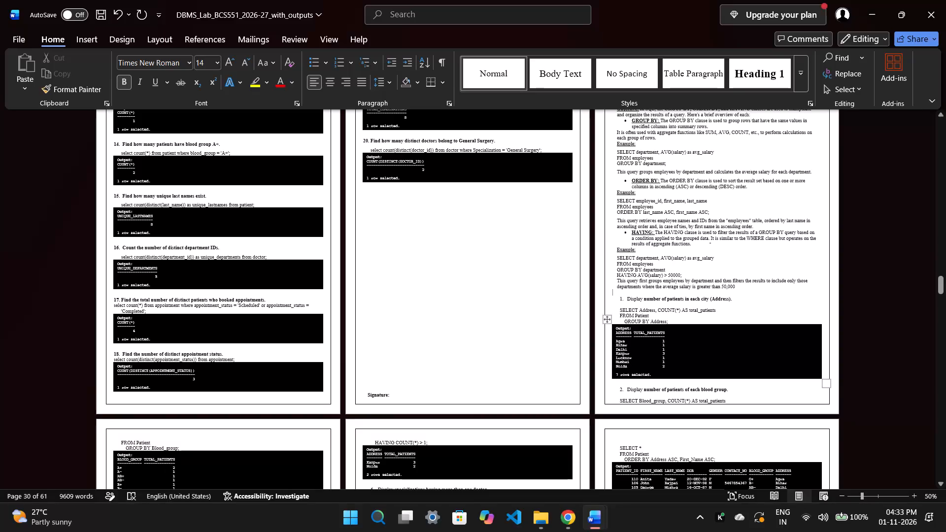
# Add blank lines above item 2 (patients of each blood group) so it starts on a new page.
pyautogui.click(659, 384)
pyautogui.press('Return')
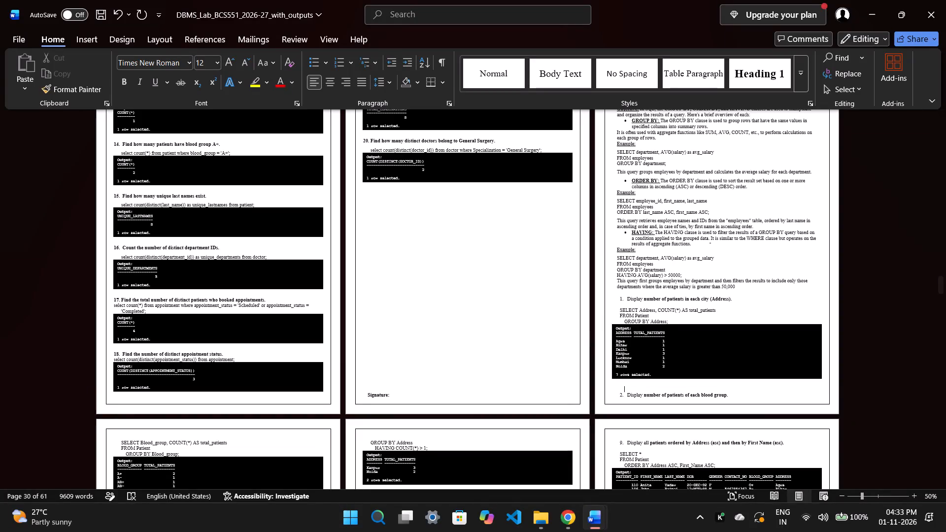
pyautogui.press('Return')
pyautogui.press('Return')
# Delete the extra blank lines between the doctors-per-specialization output box and item 4, average salary of doctors.
pyautogui.scroll(-1, 659, 384)
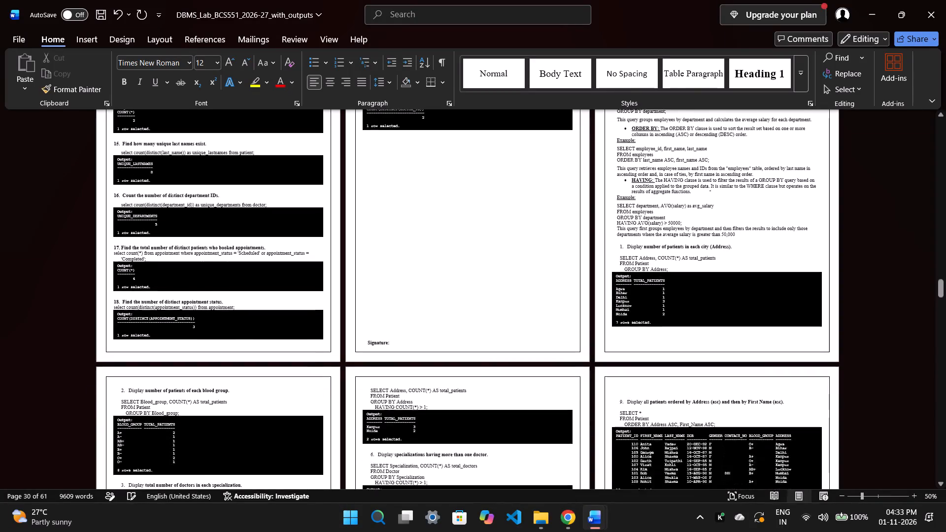
pyautogui.scroll(-1, 659, 384)
pyautogui.scroll(-1, 377, 424)
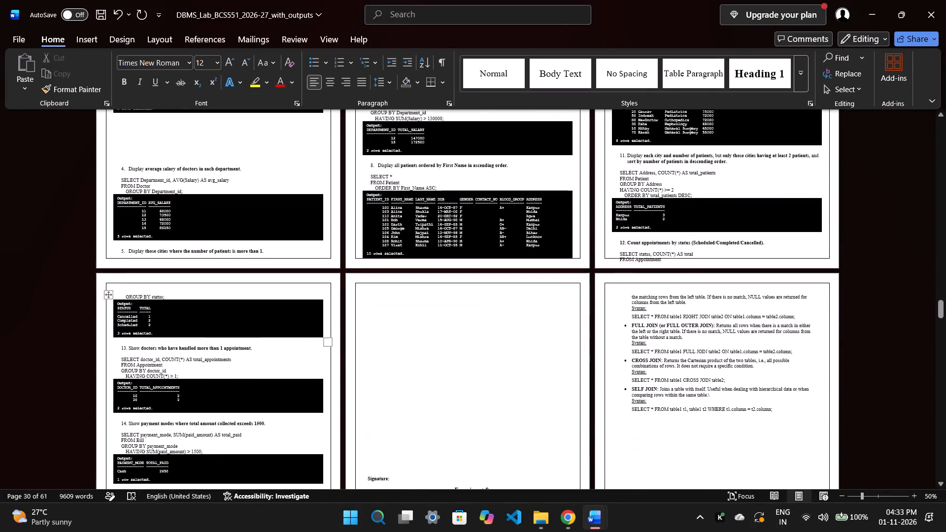
pyautogui.scroll(1, 259, 305)
pyautogui.moveTo(156, 331); pyautogui.dragTo(164, 345)
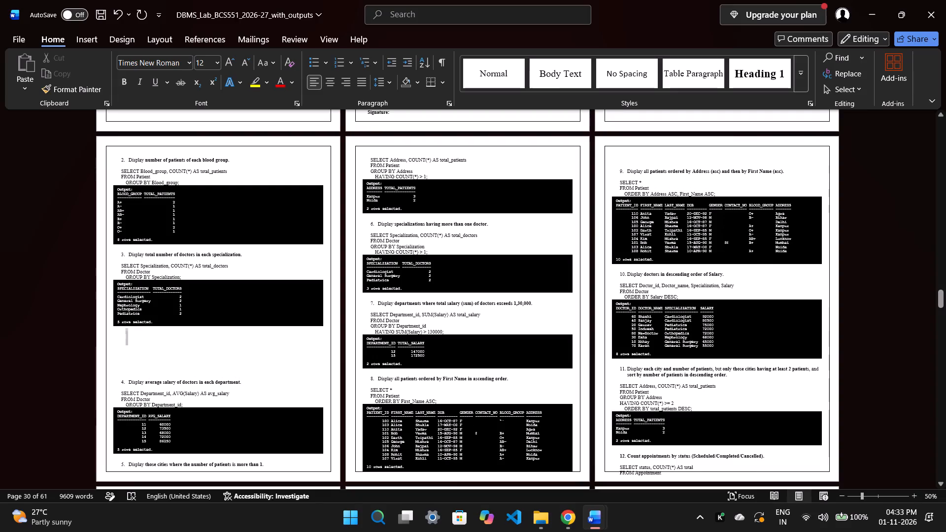
pyautogui.moveTo(164, 345); pyautogui.dragTo(174, 370)
pyautogui.press('Delete')
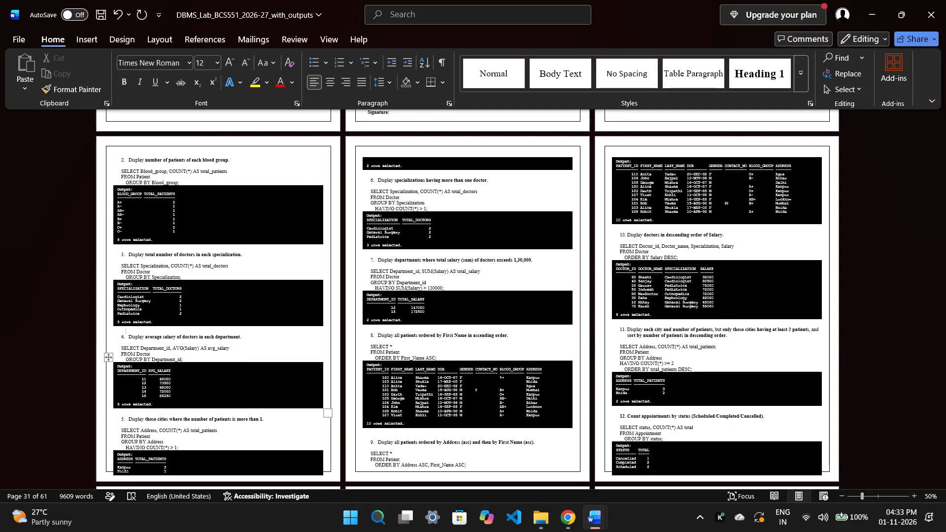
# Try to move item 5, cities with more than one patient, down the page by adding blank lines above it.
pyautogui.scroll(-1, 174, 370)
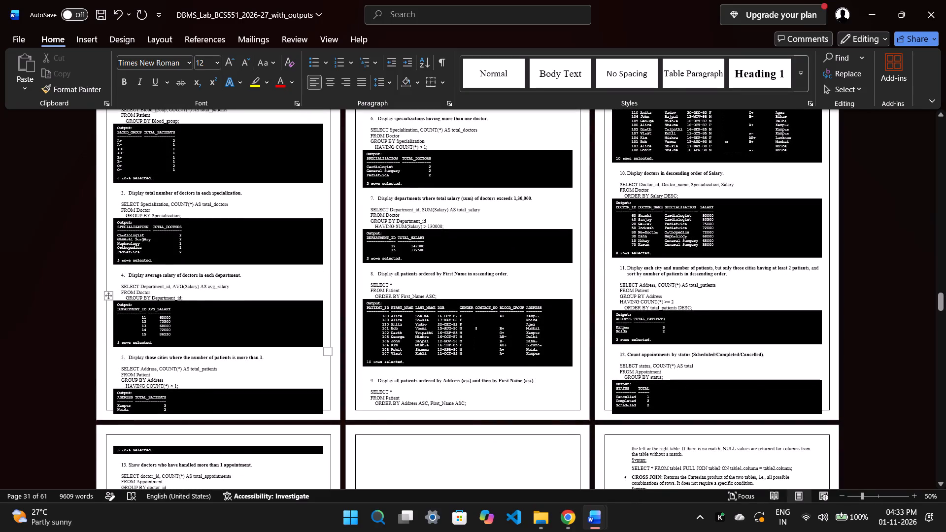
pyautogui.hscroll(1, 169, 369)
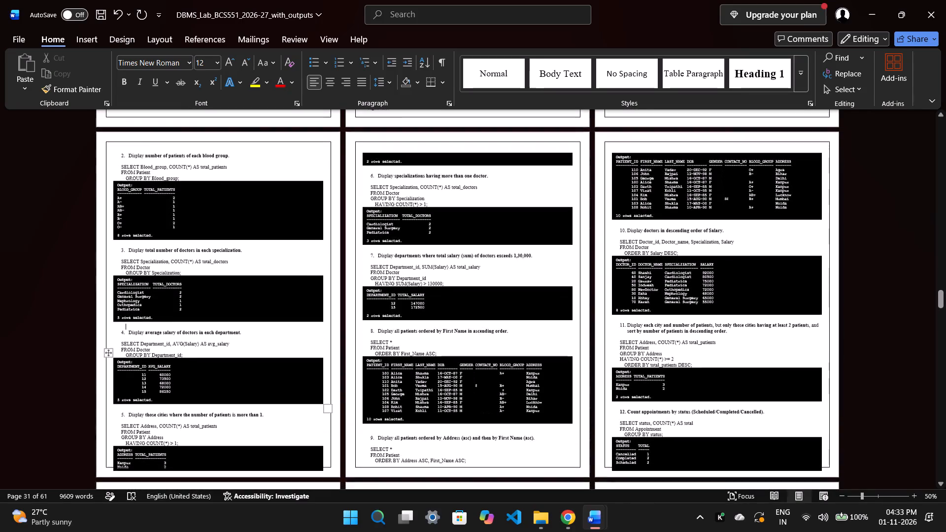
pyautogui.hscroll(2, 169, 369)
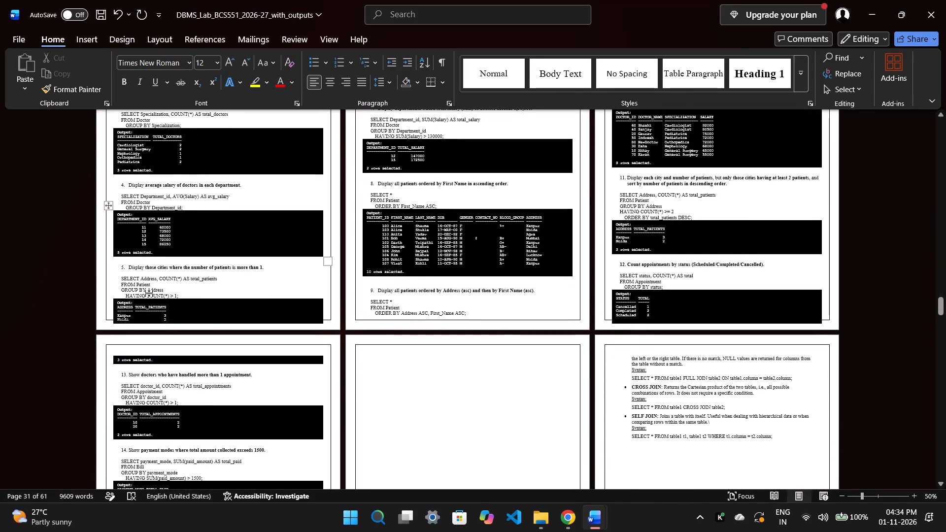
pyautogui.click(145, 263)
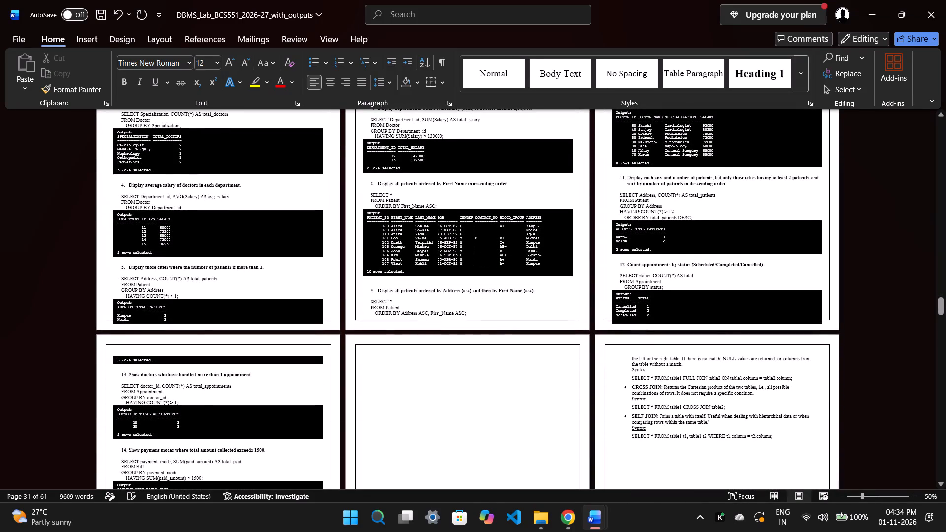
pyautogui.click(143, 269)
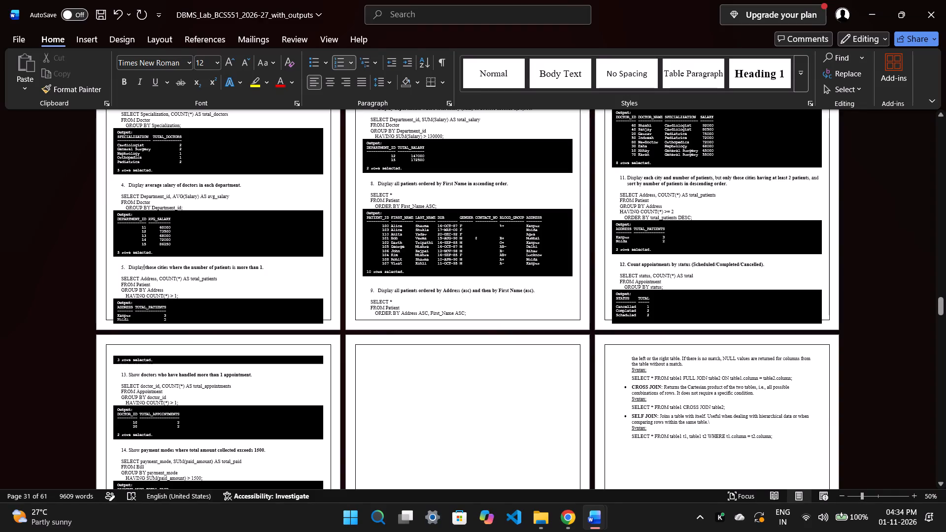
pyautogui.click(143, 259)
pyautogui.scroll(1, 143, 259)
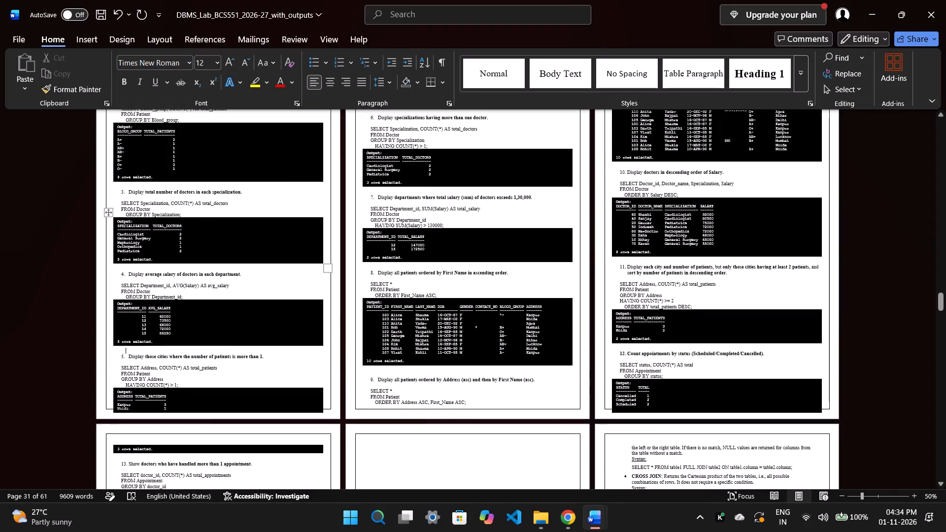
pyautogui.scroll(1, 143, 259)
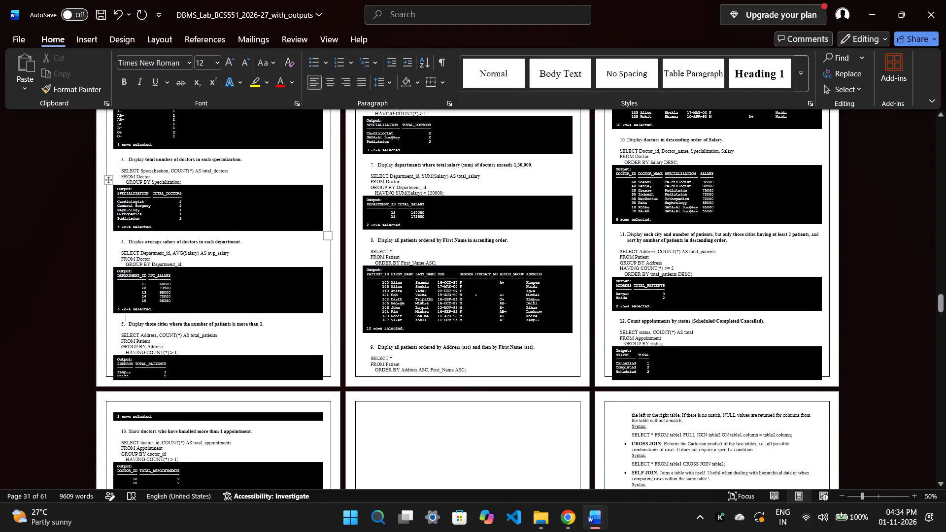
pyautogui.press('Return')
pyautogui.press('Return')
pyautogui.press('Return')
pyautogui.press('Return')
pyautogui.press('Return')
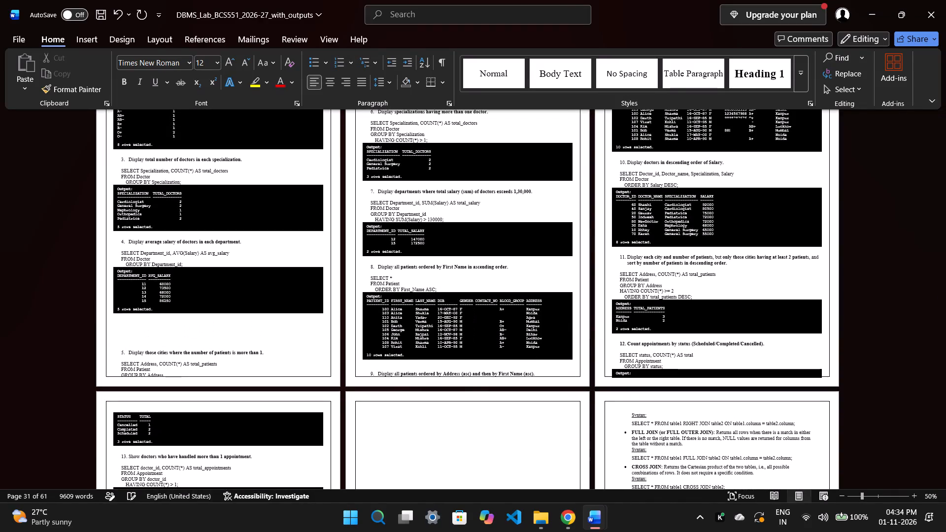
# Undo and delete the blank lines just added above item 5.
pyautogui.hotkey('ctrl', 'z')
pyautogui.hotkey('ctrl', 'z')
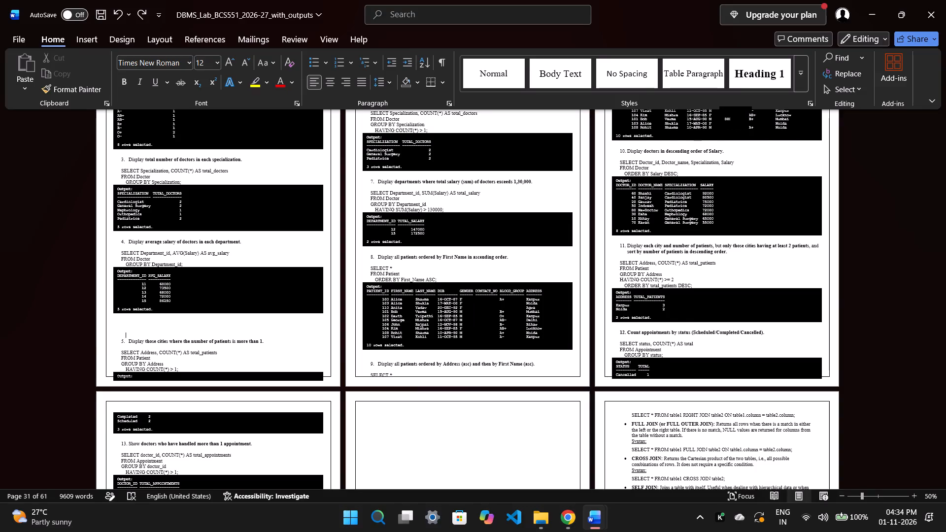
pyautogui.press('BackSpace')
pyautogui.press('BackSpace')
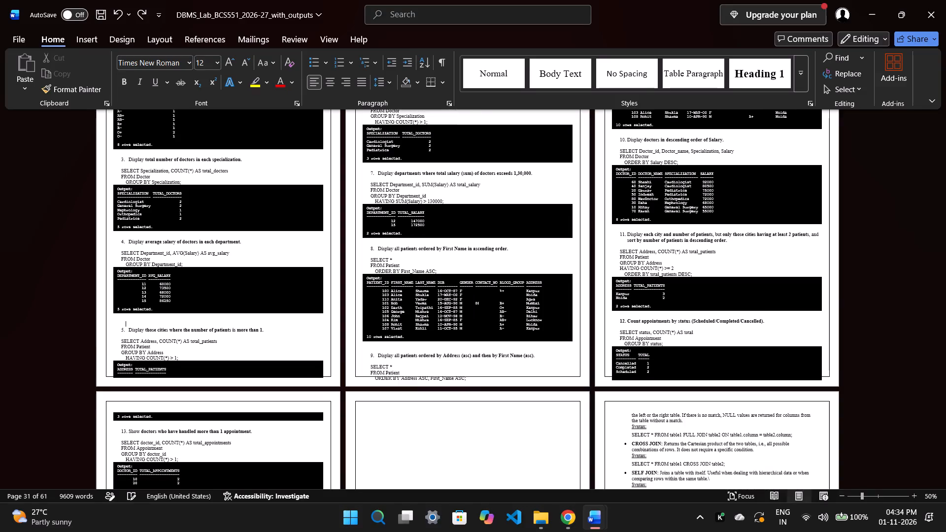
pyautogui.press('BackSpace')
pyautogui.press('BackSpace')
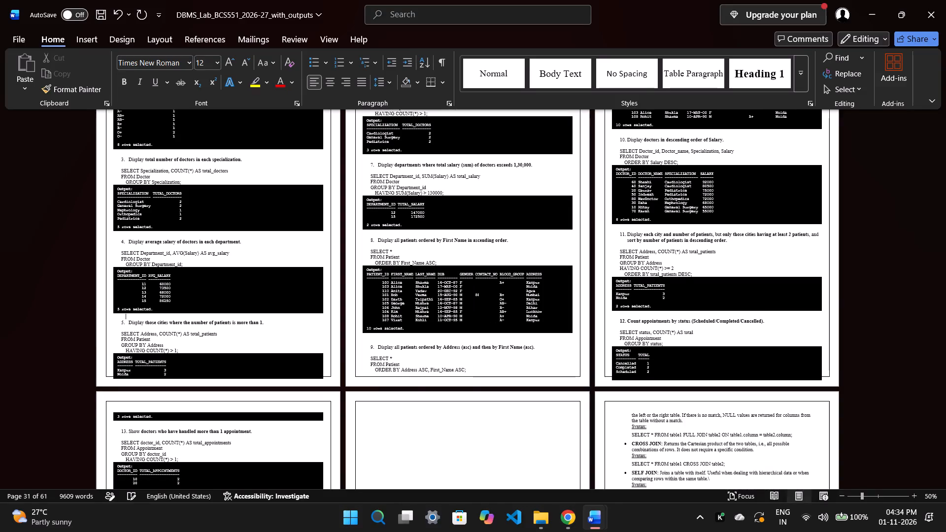
# Add blank lines after item 5's HAVING COUNT(*) > 1 line to move its output box onto the next page.
pyautogui.click(201, 349)
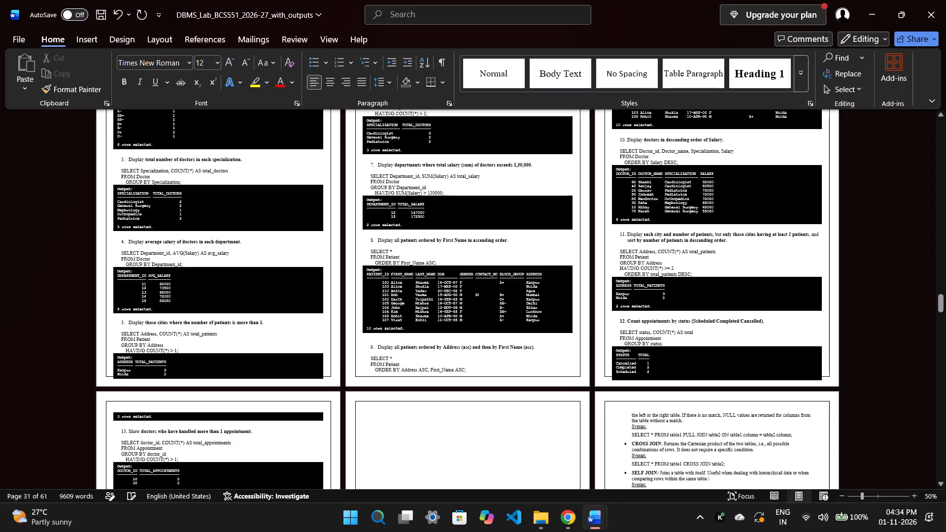
pyautogui.press('Return')
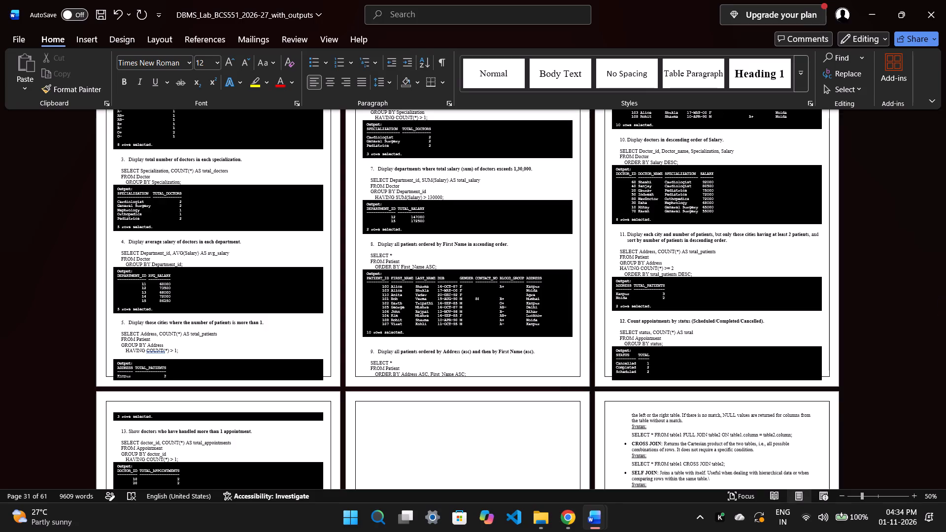
pyautogui.press('Return')
pyautogui.press('Return')
pyautogui.press('Return')
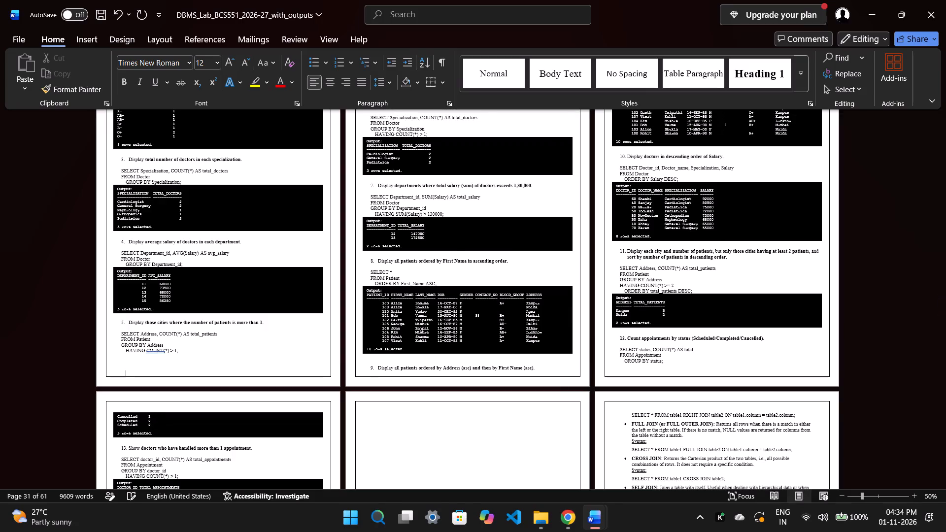
# Add two blank lines above item 9, patients ordered by Address and First Name, so it starts on a new page.
pyautogui.scroll(1, 337, 218)
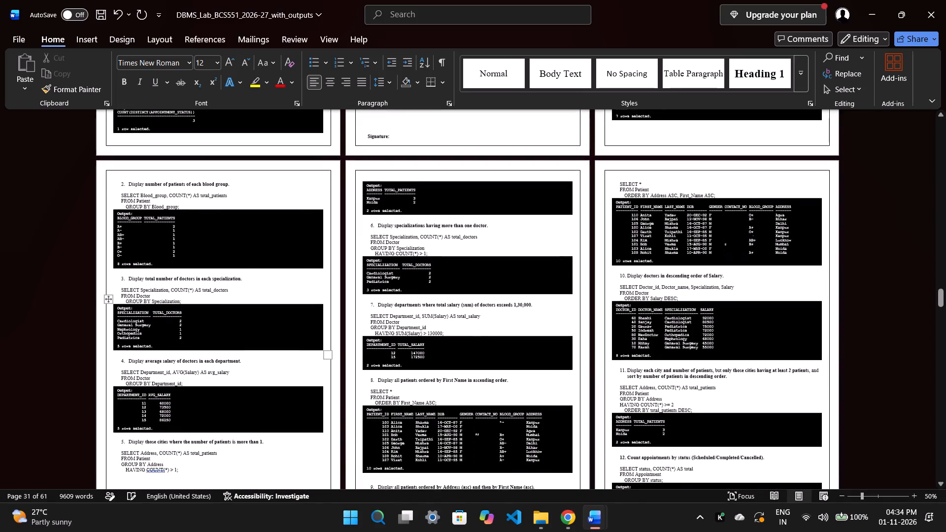
pyautogui.scroll(1, 337, 218)
pyautogui.scroll(-1, 447, 266)
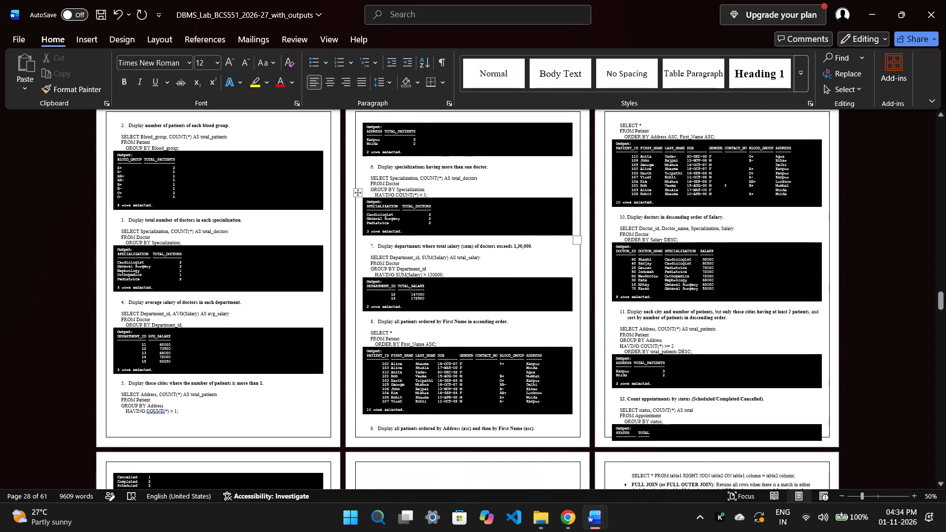
pyautogui.scroll(-1, 447, 266)
pyautogui.click(469, 413)
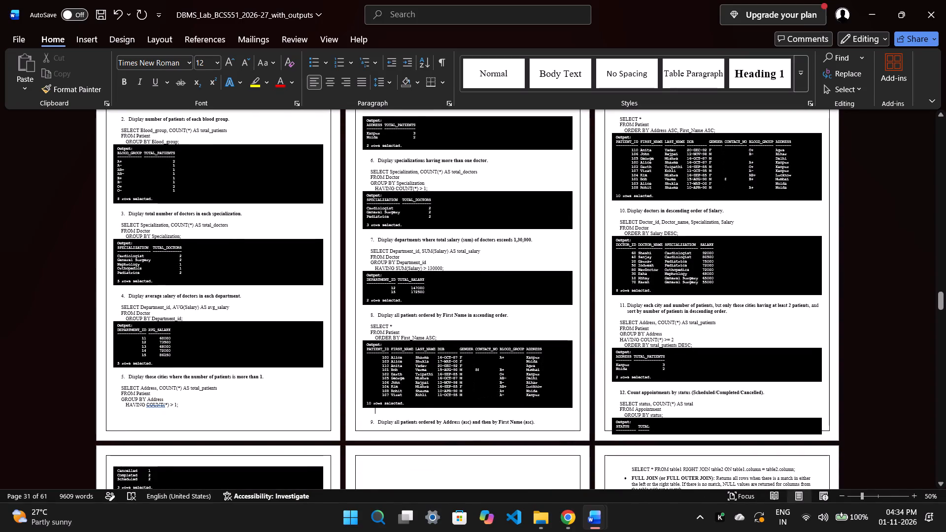
pyautogui.press('Return')
pyautogui.press('Return')
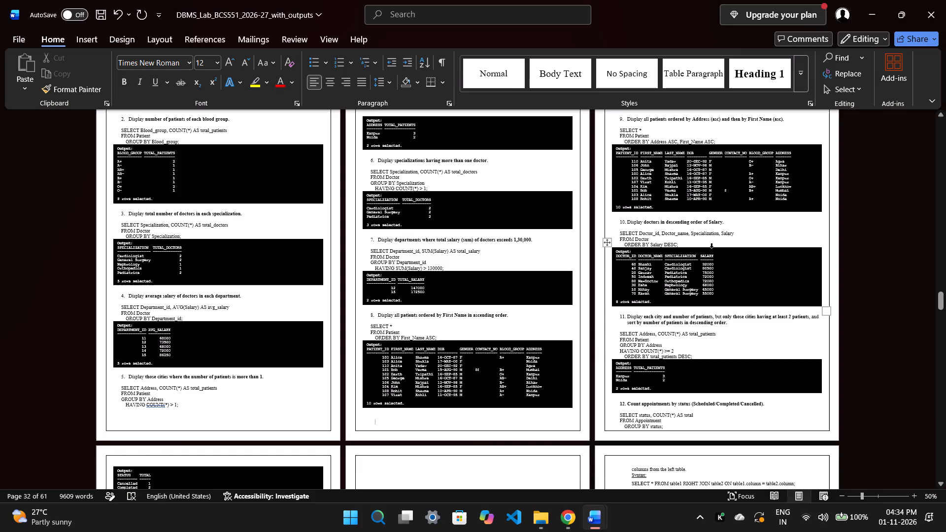
# Add blank lines above item 12, Count appointments by status, so the whole item starts on the next page.
pyautogui.scroll(1, 711, 248)
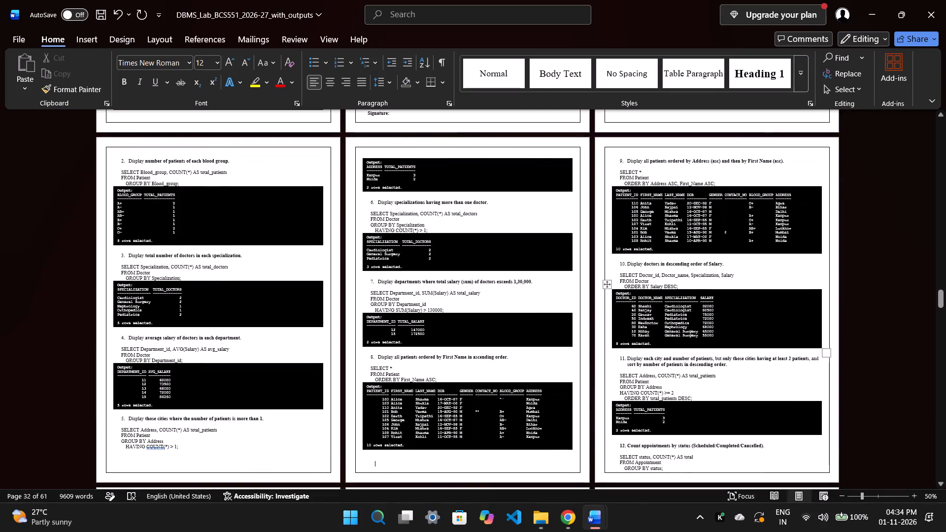
pyautogui.click(761, 439)
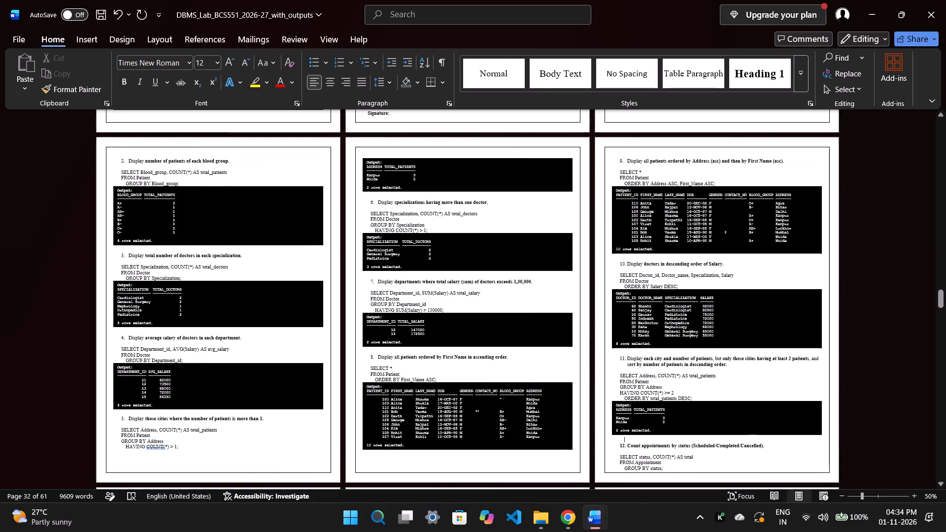
pyautogui.press('Return')
pyautogui.press('Return')
pyautogui.press('Return')
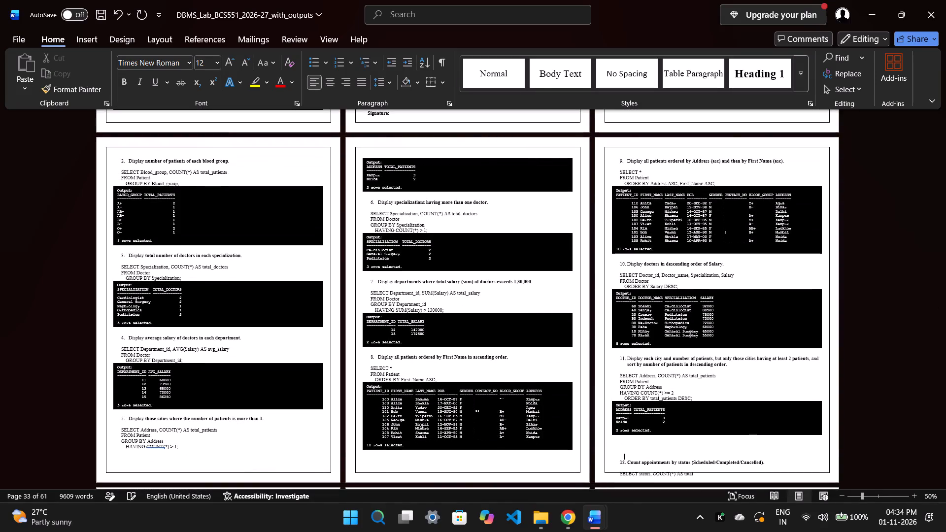
pyautogui.press('Return')
pyautogui.press('Return')
pyautogui.press('Return')
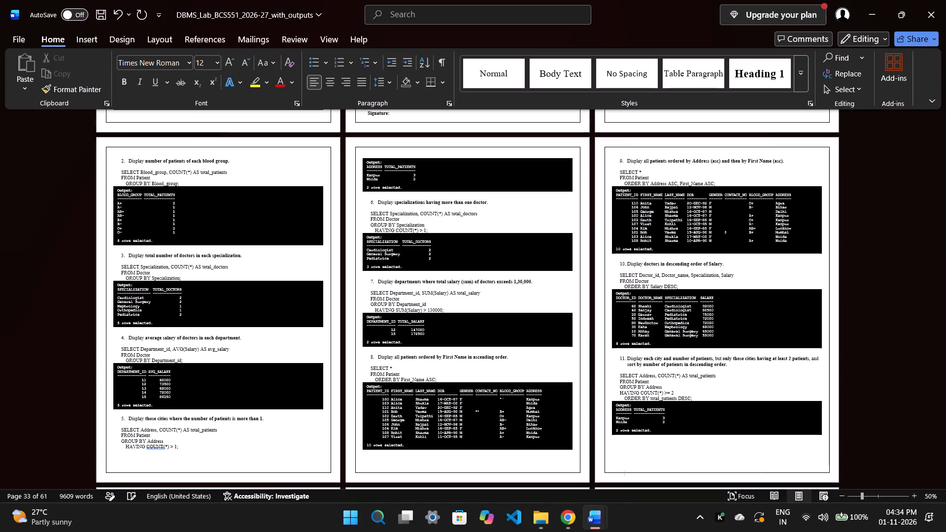
# Delete the blank lines above the Signature line that precedes Experiment:8, moving it up to the top of its page.
pyautogui.scroll(-1, 776, 388)
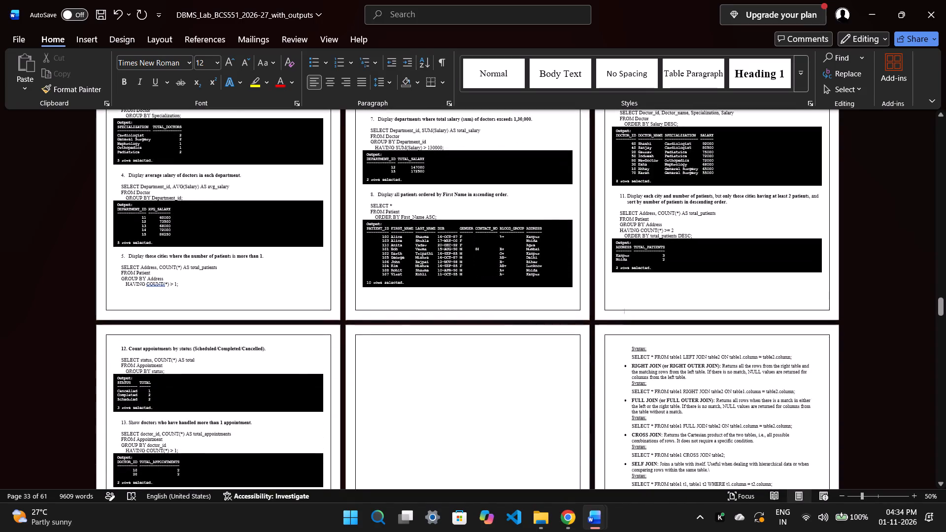
pyautogui.scroll(-1, 776, 388)
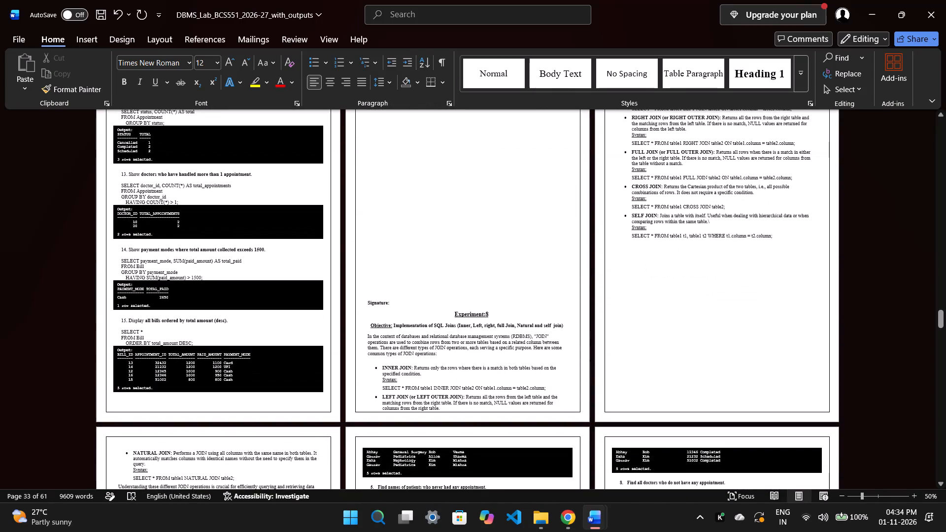
pyautogui.click(386, 230)
pyautogui.press('Return')
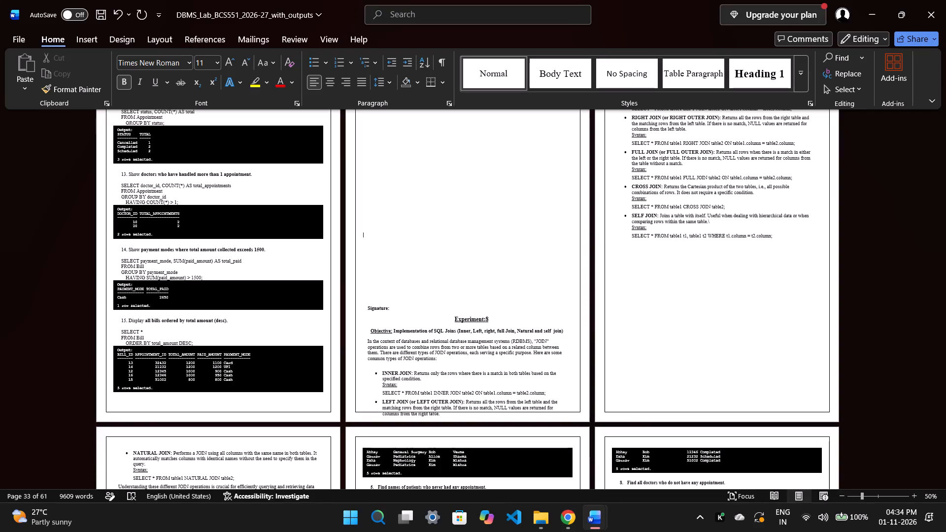
pyautogui.press('Delete')
pyautogui.press('Delete')
pyautogui.press('Delete')
pyautogui.press('Delete')
pyautogui.press('Delete')
pyautogui.scroll(1, 386, 230)
pyautogui.press('Delete')
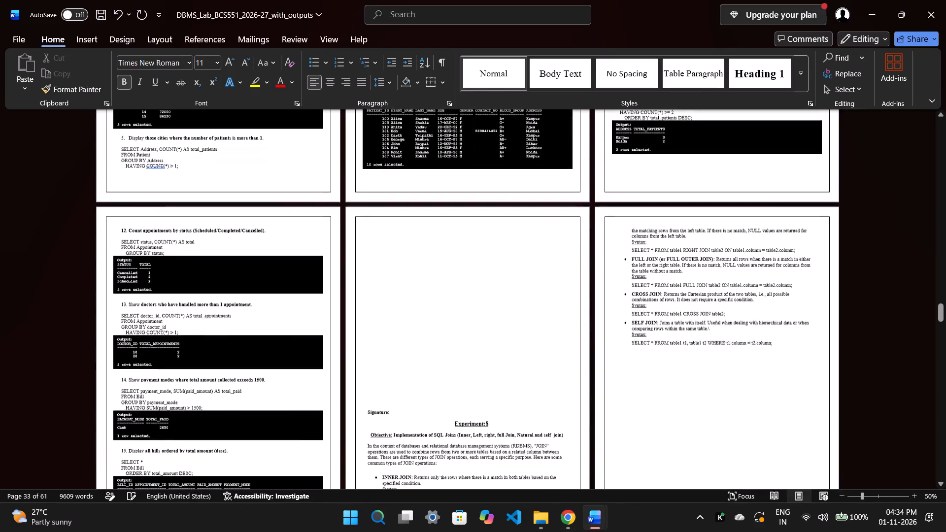
pyautogui.scroll(1, 386, 230)
pyautogui.press('Delete')
pyautogui.press('Delete')
pyautogui.press('Delete')
pyautogui.press('Delete')
pyautogui.press('Delete')
pyautogui.press('Delete')
pyautogui.press('BackSpace')
pyautogui.press('BackSpace')
pyautogui.press('BackSpace')
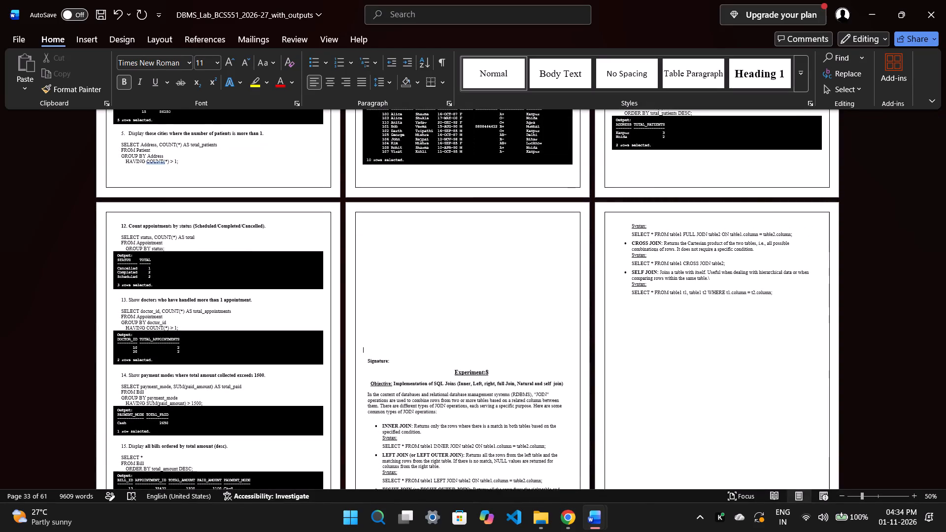
pyautogui.press('BackSpace')
pyautogui.press('BackSpace')
pyautogui.press('BackSpace')
pyautogui.press('BackSpace')
pyautogui.press('BackSpace')
pyautogui.press('BackSpace')
pyautogui.press('BackSpace')
pyautogui.press('BackSpace')
pyautogui.press('BackSpace')
pyautogui.press('BackSpace')
pyautogui.press('BackSpace')
pyautogui.press('BackSpace')
pyautogui.press('BackSpace')
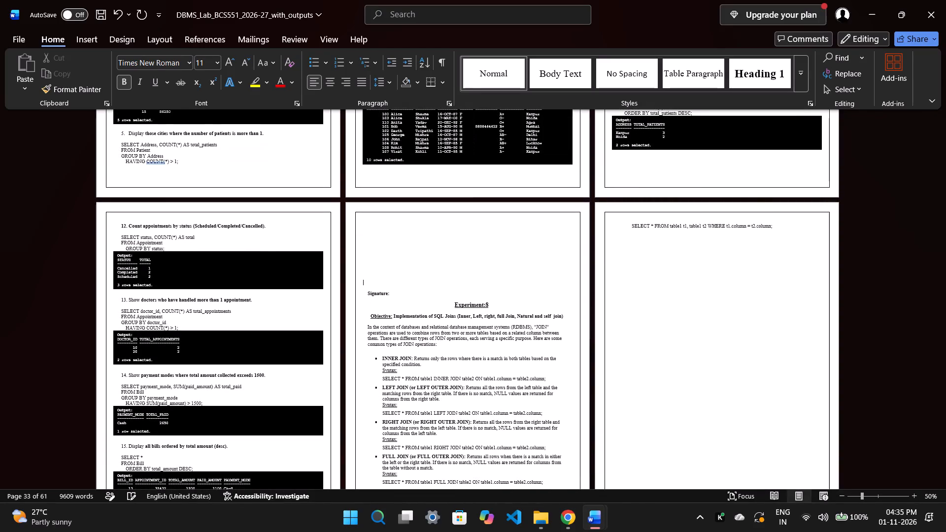
pyautogui.press('BackSpace')
pyautogui.press('BackSpace')
pyautogui.press('BackSpace')
pyautogui.press('BackSpace')
pyautogui.press('BackSpace')
pyautogui.press('BackSpace')
pyautogui.press('BackSpace')
pyautogui.press('BackSpace')
pyautogui.press('BackSpace')
pyautogui.press('BackSpace')
pyautogui.press('BackSpace')
pyautogui.press('BackSpace')
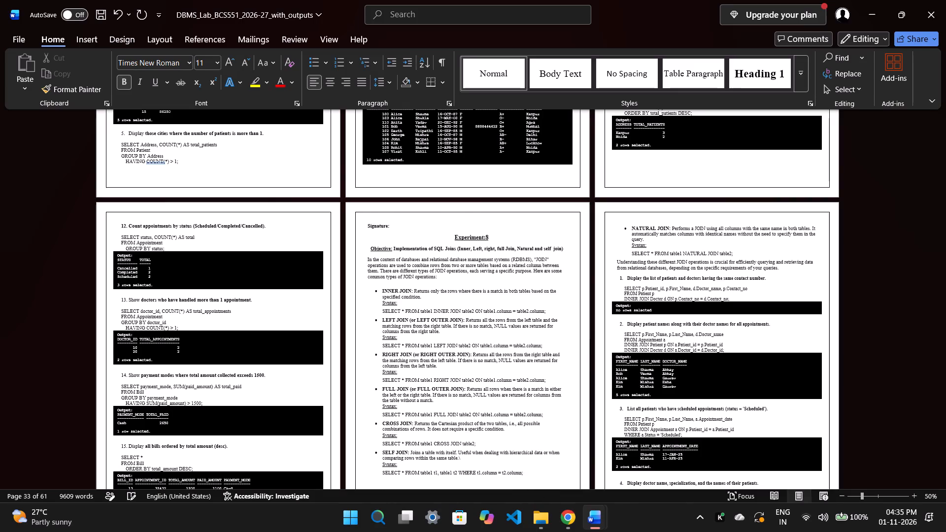
# Pull the Signature line up beneath item 15's output box so that Experiment:8 starts at the top of the next page.
pyautogui.press('Delete')
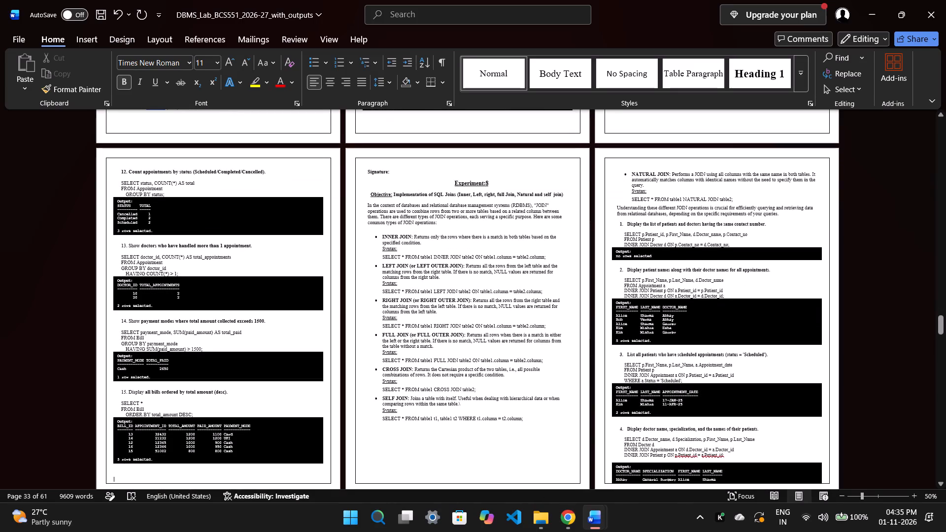
pyautogui.press('Delete')
pyautogui.press('Delete')
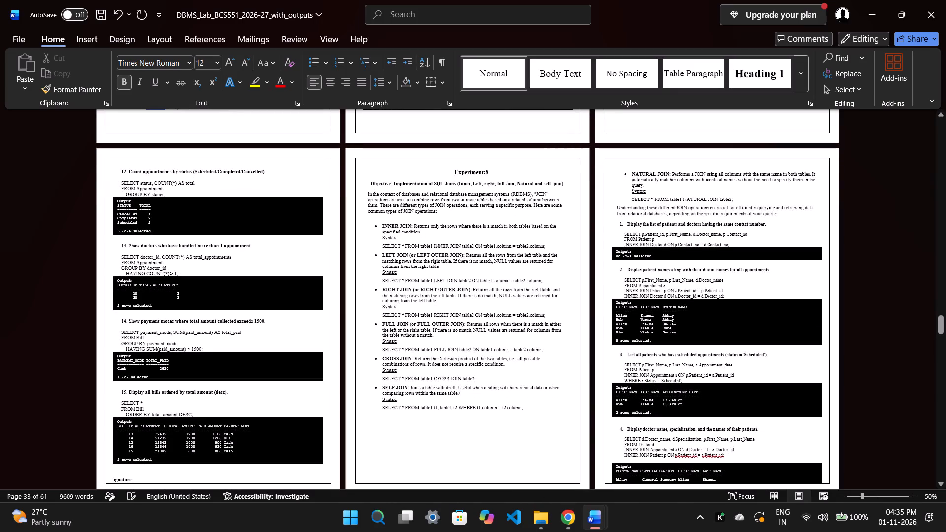
pyautogui.hotkey('ctrl', 'z')
pyautogui.press('BackSpace')
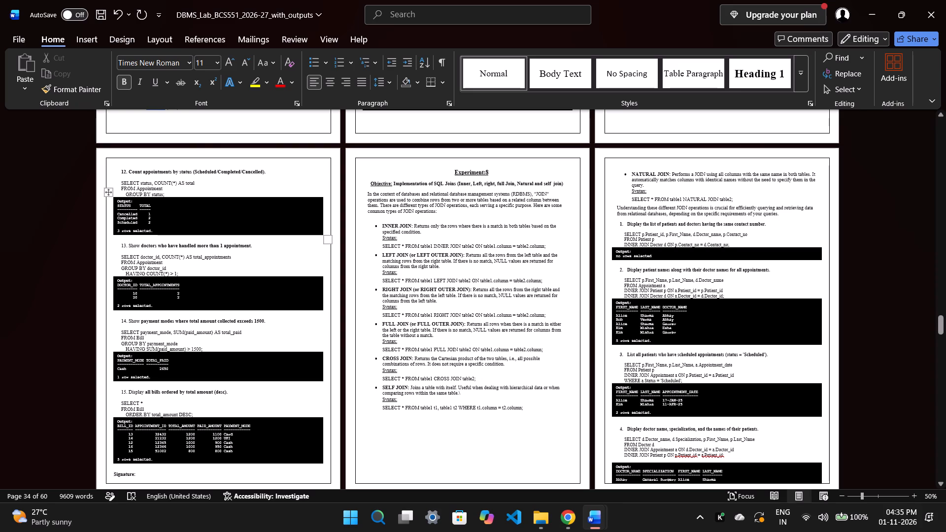
# Remove the gap after the SELF JOIN syntax line so the NATURAL JOIN bullet follows on the same page.
pyautogui.click(412, 429)
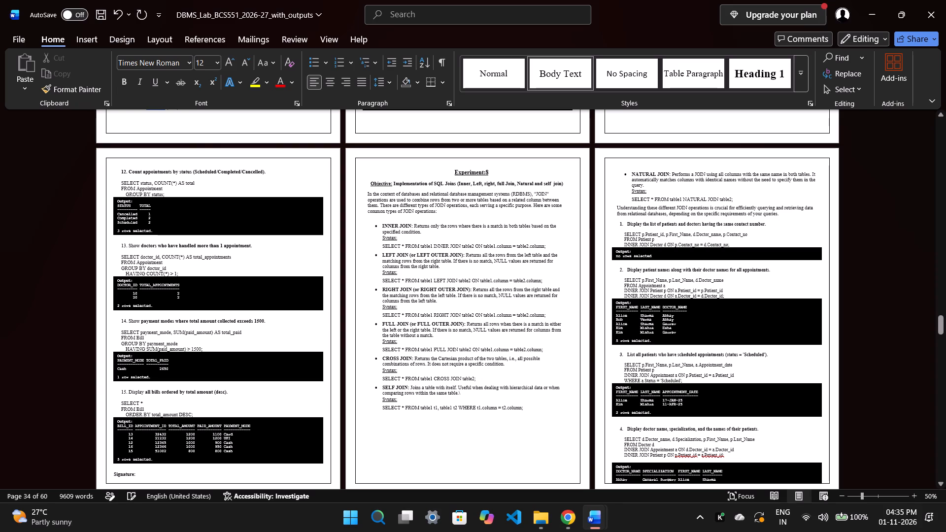
pyautogui.click(444, 383)
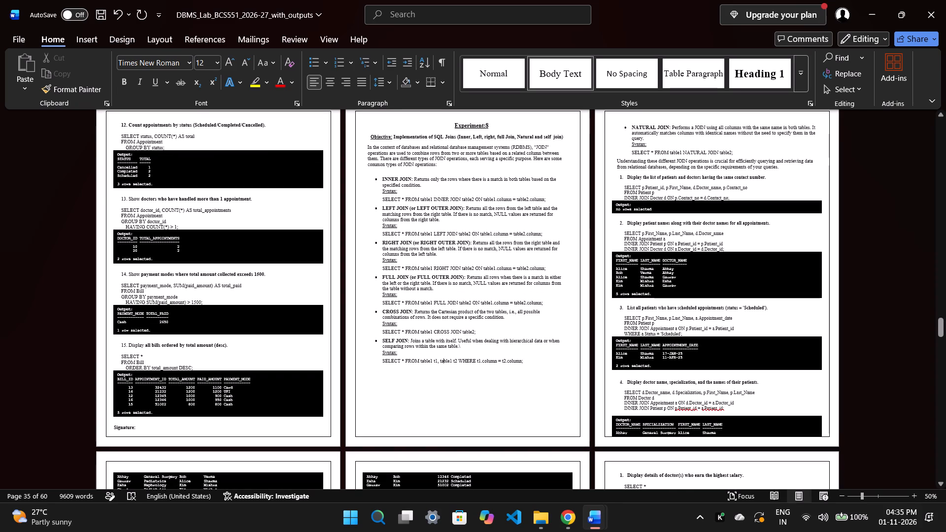
pyautogui.click(535, 363)
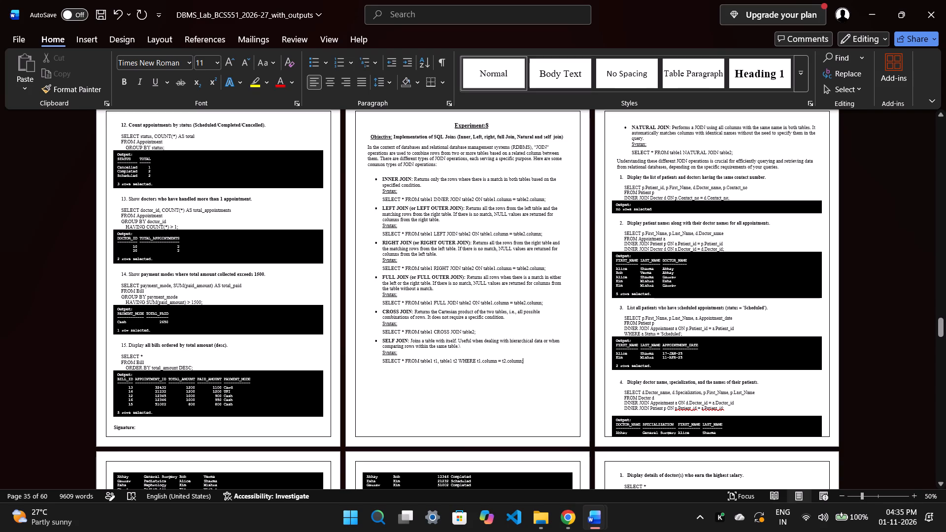
pyautogui.press('Delete')
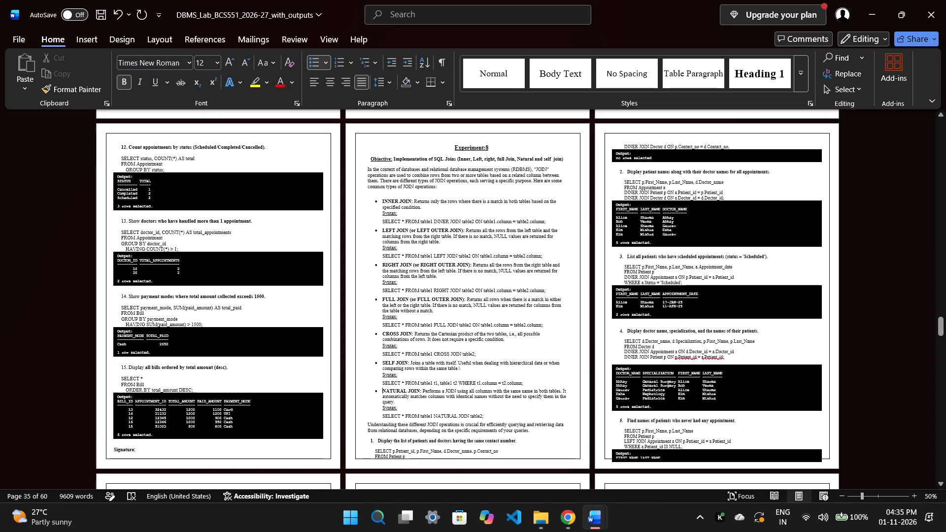
# Delete the blank line between Experiment:8's introductory paragraph and the INNER JOIN bullet.
pyautogui.click(385, 193)
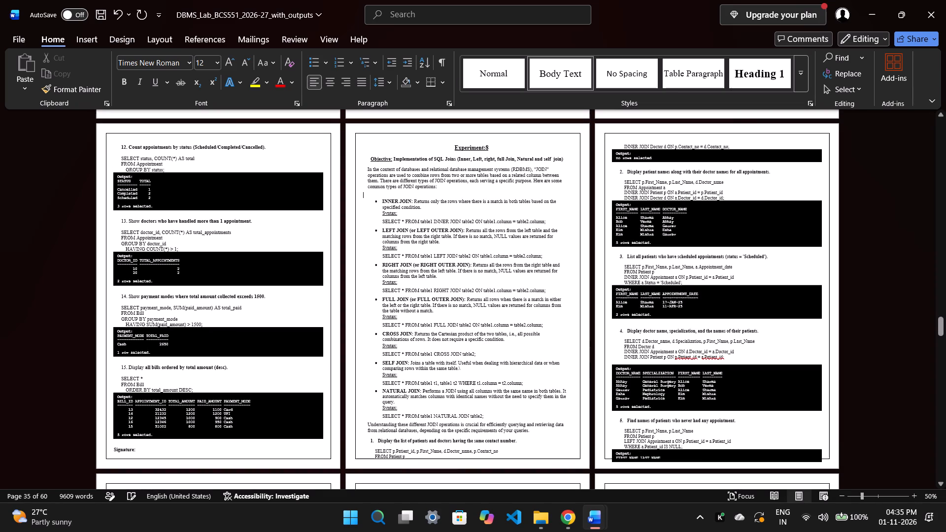
pyautogui.press('Delete')
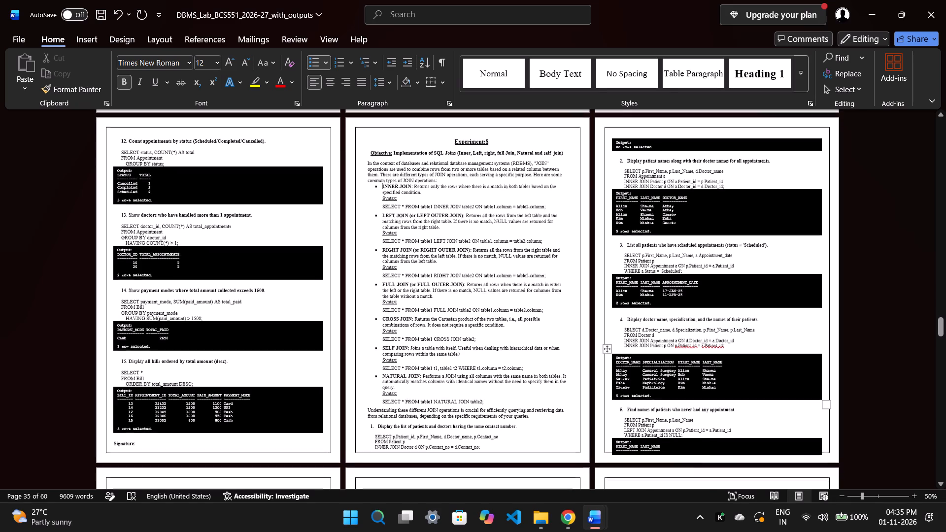
# Add three blank lines after item 5's WHERE a.Patient_id IS NULL line to move its output box onto the next page.
pyautogui.click(707, 434)
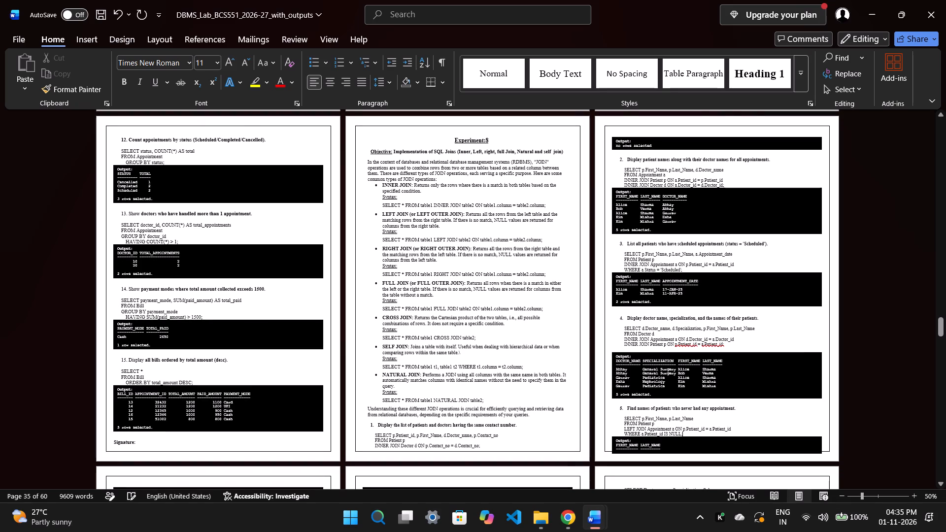
pyautogui.press('Return')
pyautogui.press('Return')
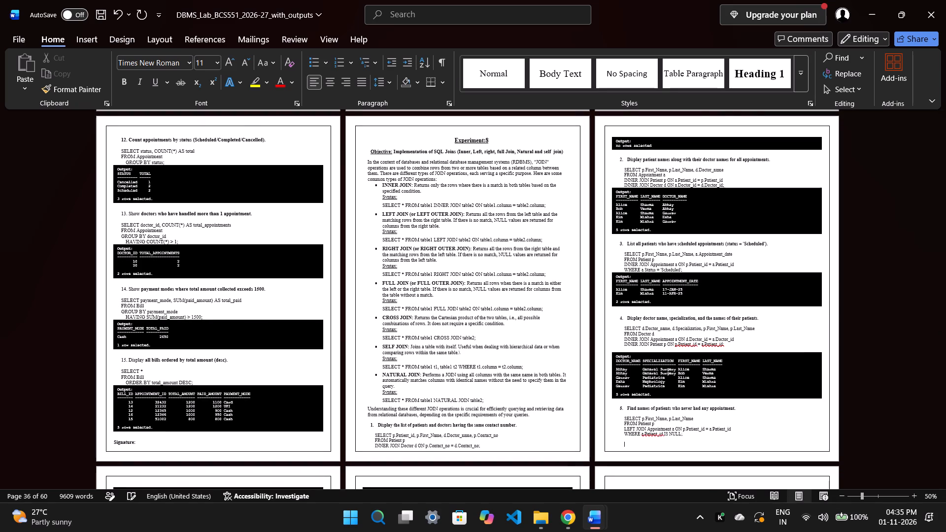
pyautogui.press('Return')
# Add a blank line after item 8's WHERE a.Doctor_id IS NULL line to move its whole output box onto the next page.
pyautogui.scroll(-1, 662, 446)
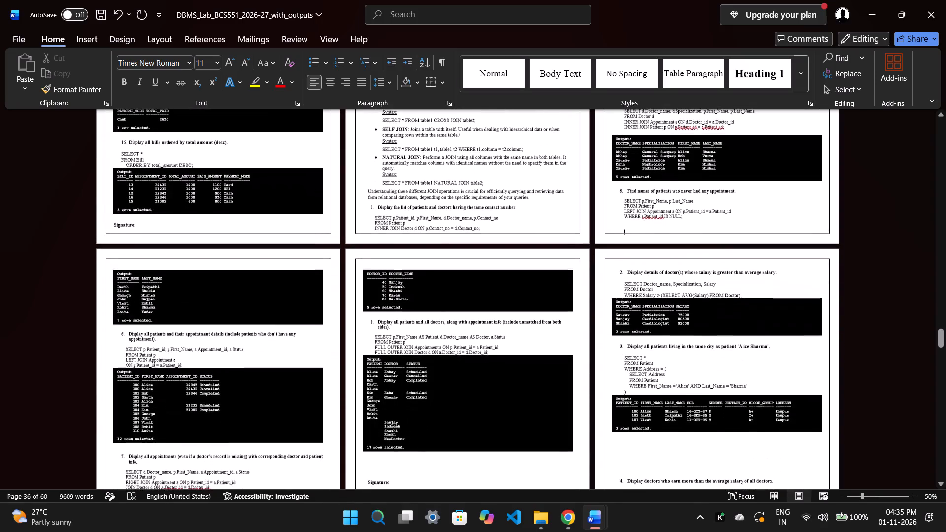
pyautogui.scroll(-3, 662, 446)
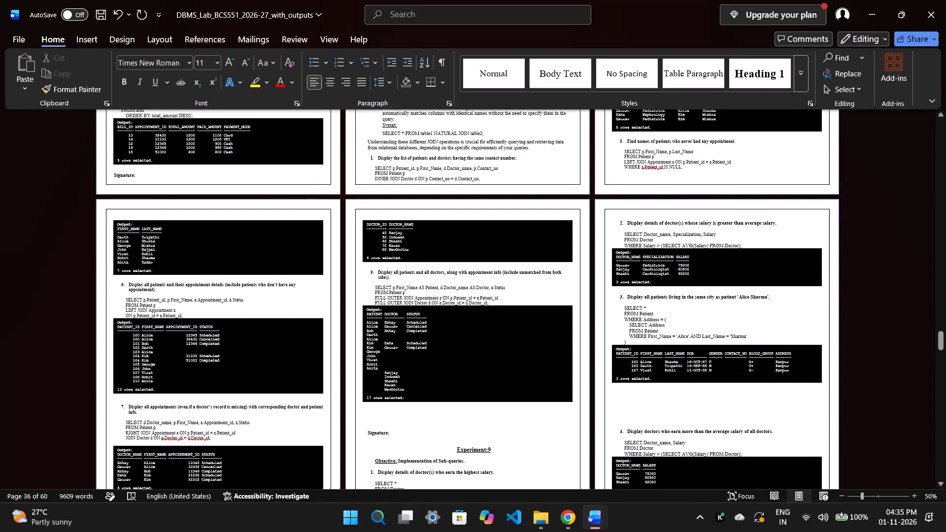
pyautogui.click(203, 316)
pyautogui.scroll(-1, 203, 316)
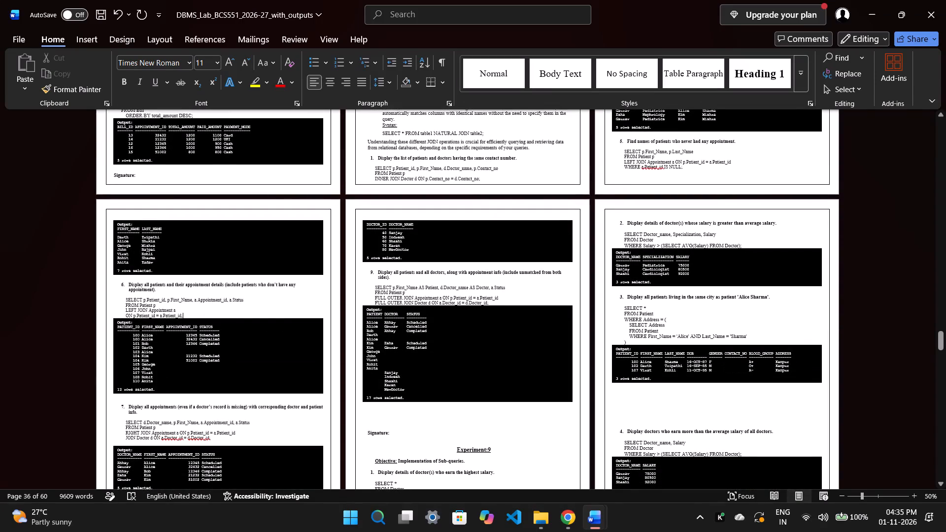
pyautogui.scroll(-1, 203, 316)
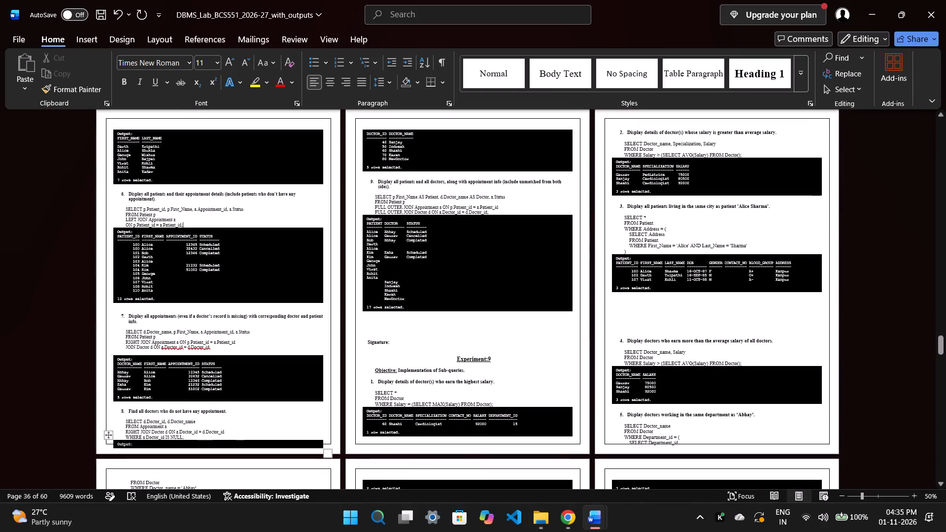
pyautogui.click(248, 437)
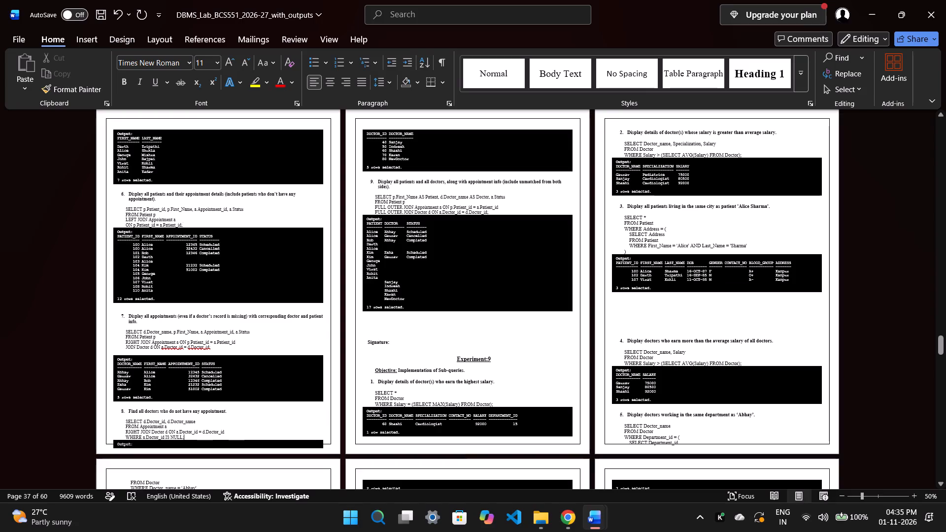
pyautogui.press('Return')
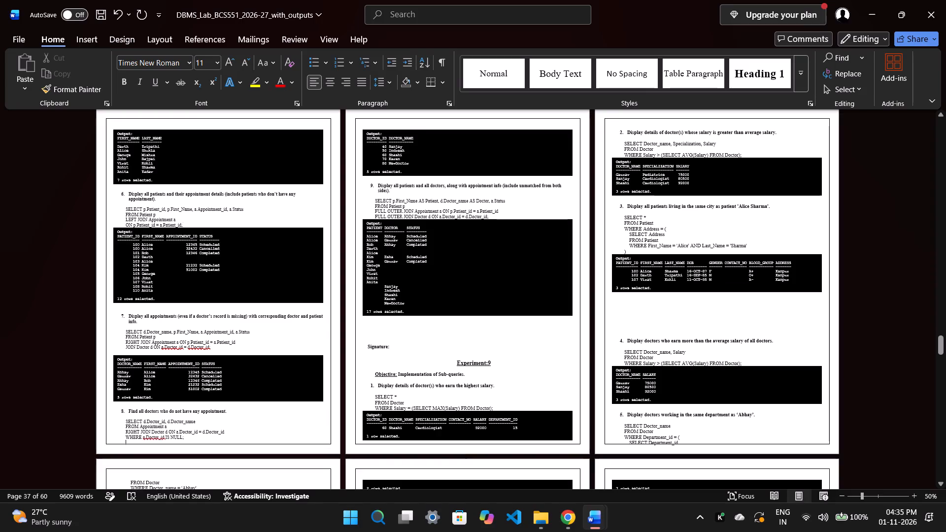
# Add blank lines between item 9's output box and the Signature line until the Experiment:9 heading starts on the next page.
pyautogui.click(423, 320)
pyautogui.press('Return')
pyautogui.press('Return')
pyautogui.press('Return')
pyautogui.press('Return')
pyautogui.press('Return')
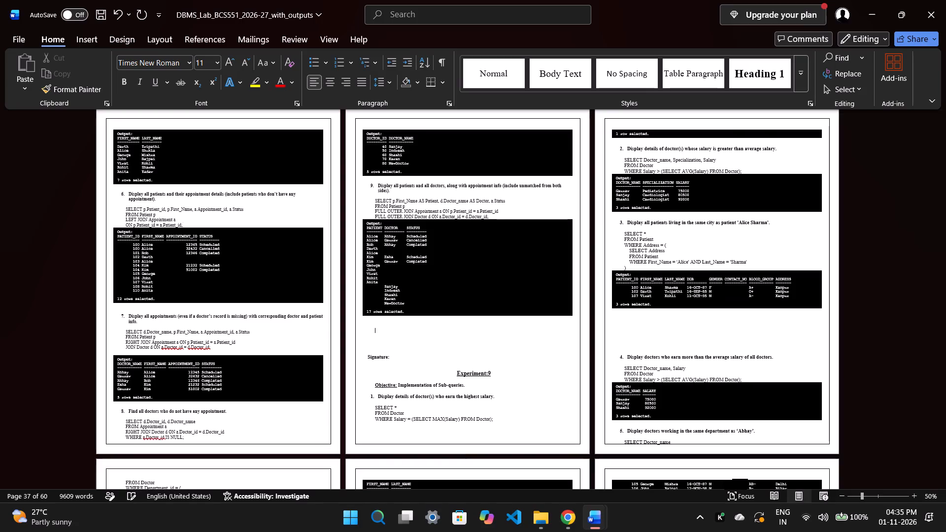
pyautogui.press('Return')
pyautogui.press('Return')
pyautogui.press('Return')
pyautogui.press('Return')
pyautogui.press('Return')
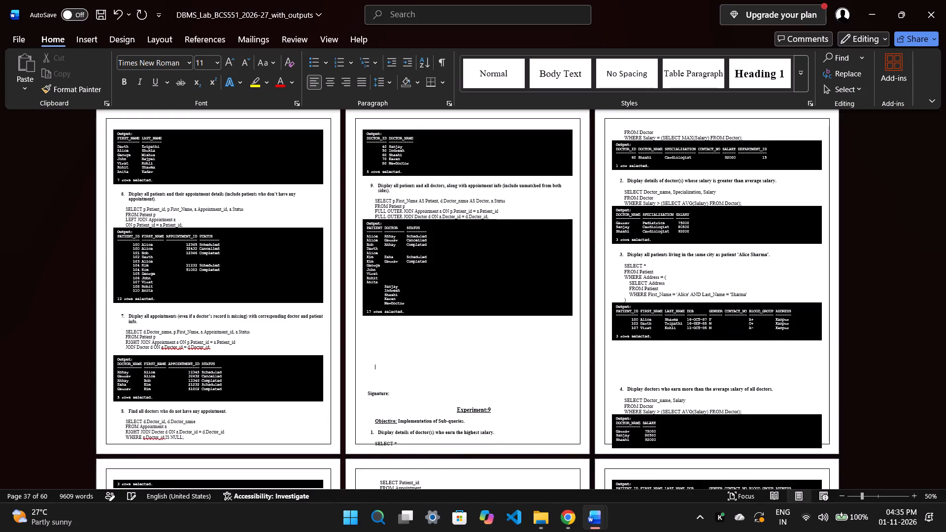
pyautogui.press('Return')
pyautogui.press('Return')
pyautogui.press('Return')
pyautogui.press('Return')
pyautogui.press('Return')
pyautogui.press('Return')
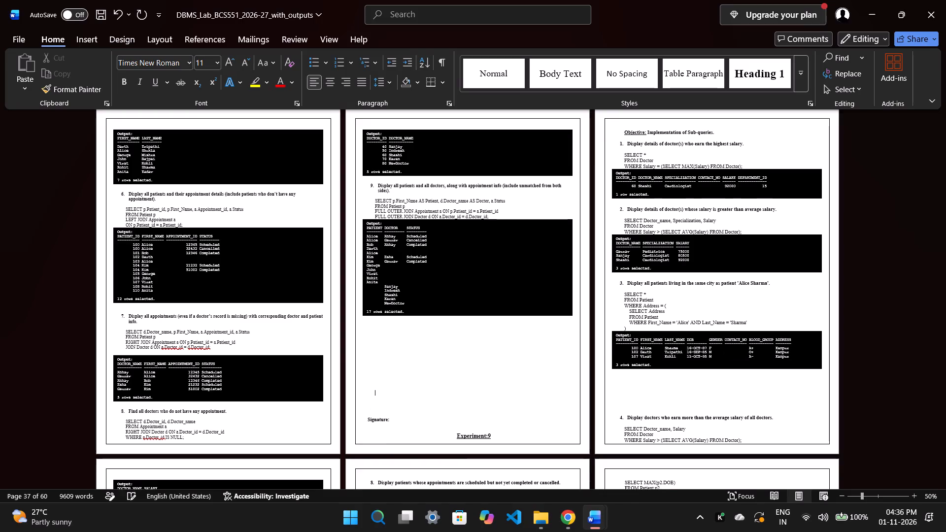
pyautogui.press('Return')
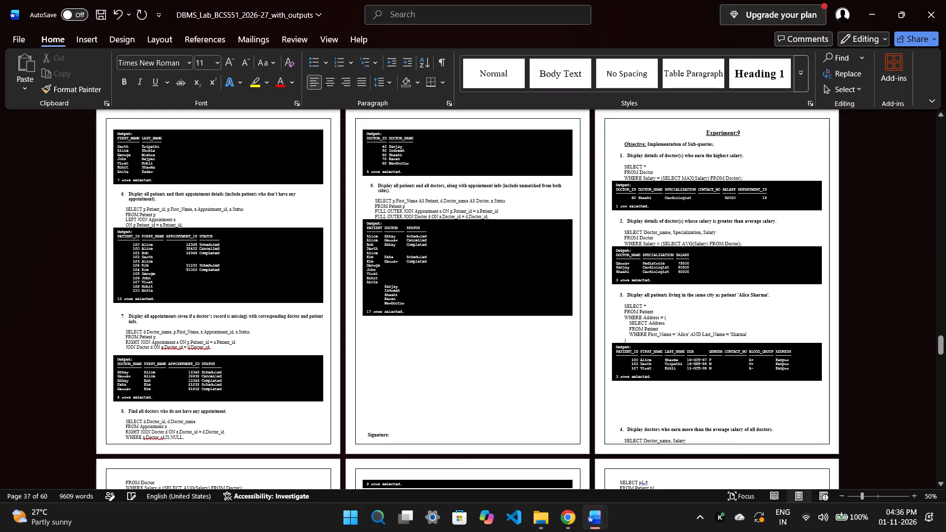
# Remove the surplus blank lines between item 3's output box and the item 4 question in Experiment:9, keeping one small blank line.
pyautogui.click(657, 400)
pyautogui.press('Up')
pyautogui.press('Down')
pyautogui.press('Right')
pyautogui.click(650, 412)
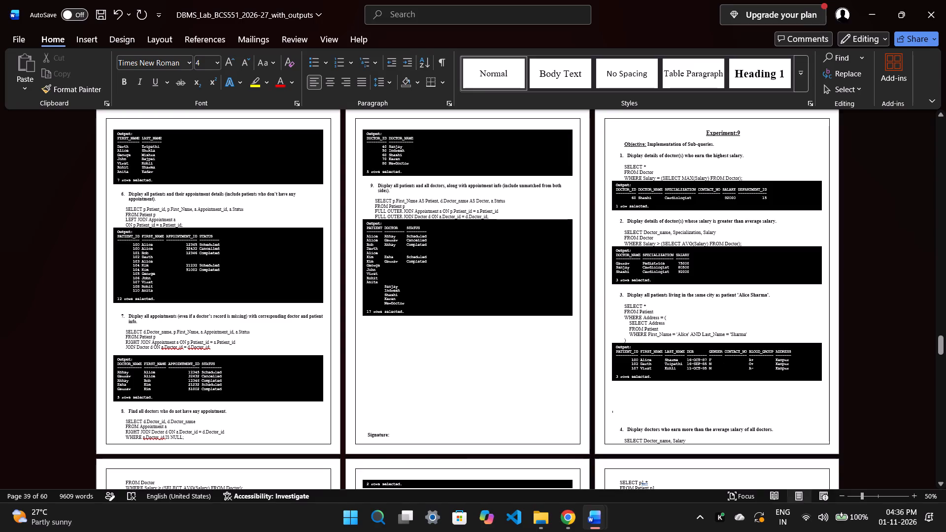
pyautogui.press('Delete')
pyautogui.press('Delete')
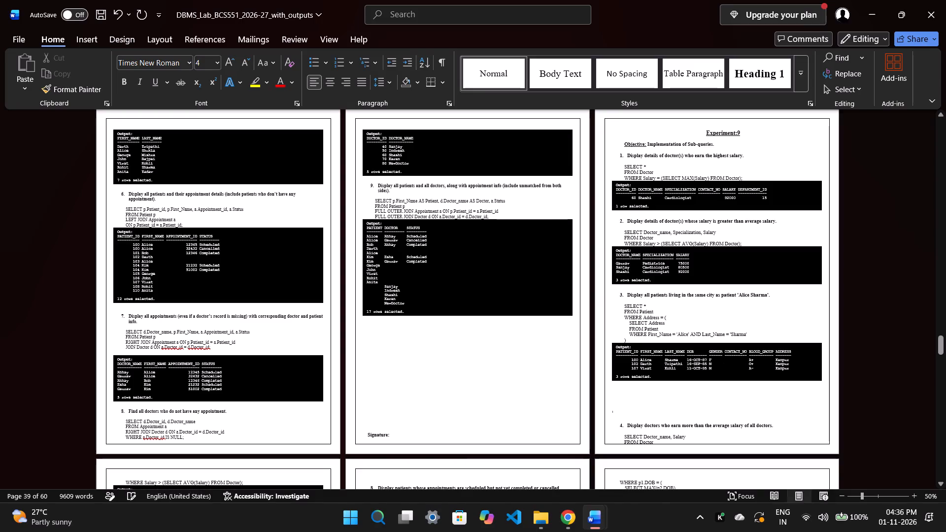
pyautogui.press('Delete')
pyautogui.press('Delete')
pyautogui.press('Delete')
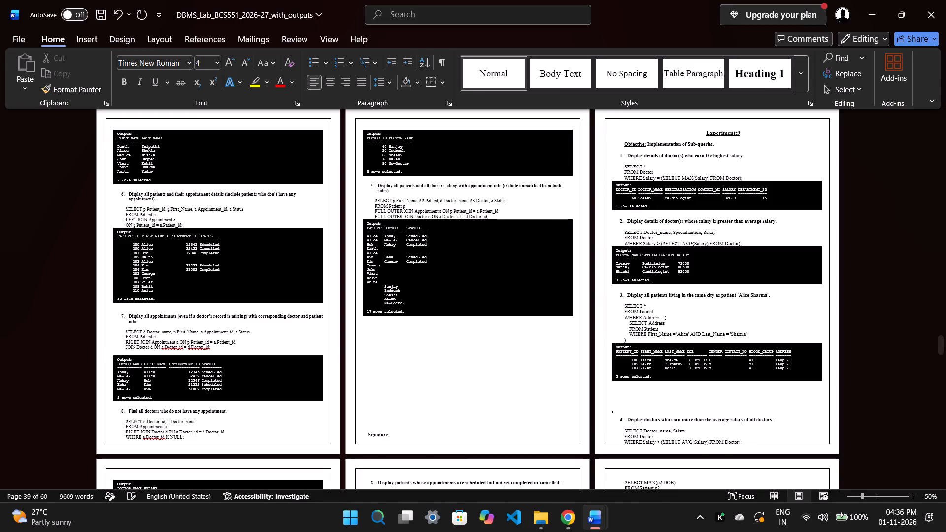
pyautogui.press('BackSpace')
pyautogui.press('BackSpace')
pyautogui.press('BackSpace')
pyautogui.press('BackSpace')
pyautogui.press('BackSpace')
pyautogui.press('BackSpace')
pyautogui.press('BackSpace')
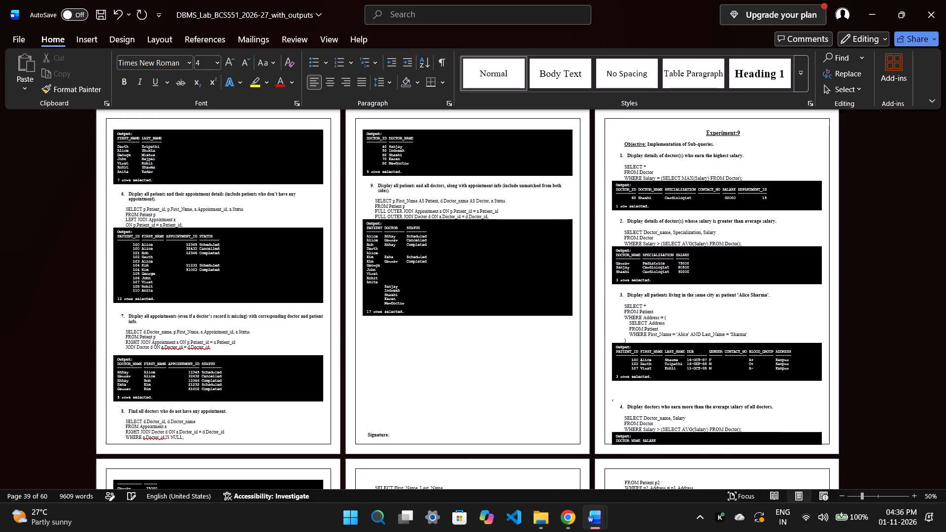
pyautogui.press('BackSpace')
pyautogui.press('BackSpace')
pyautogui.press('BackSpace')
pyautogui.press('BackSpace')
pyautogui.press('BackSpace')
pyautogui.press('BackSpace')
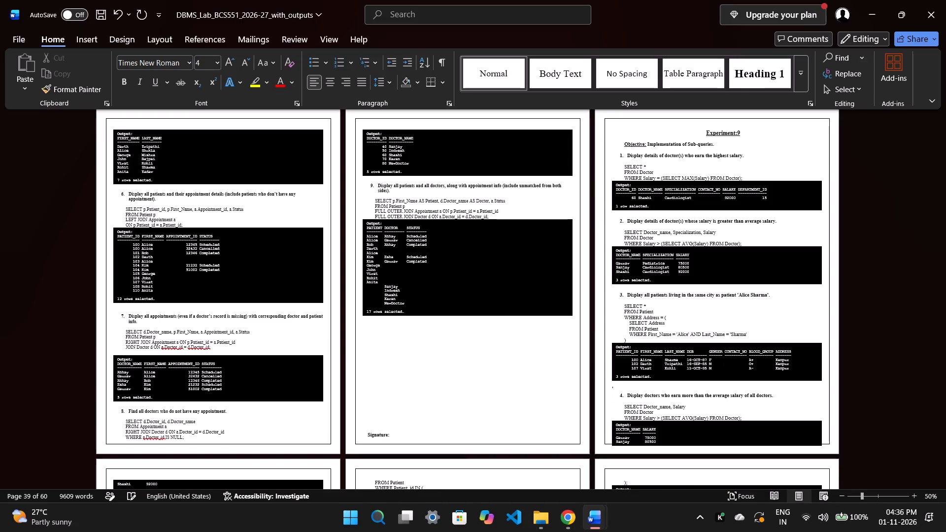
pyautogui.press('BackSpace')
pyautogui.press('BackSpace')
pyautogui.press('BackSpace')
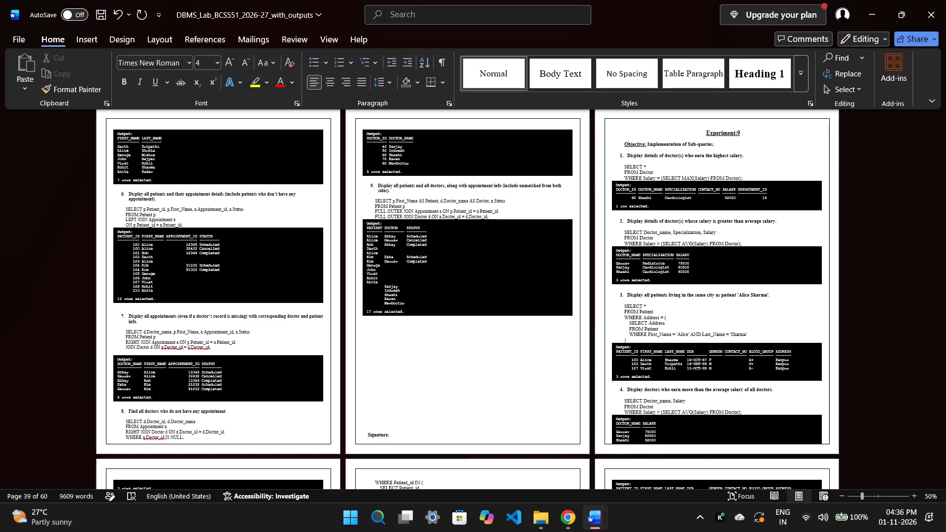
pyautogui.press('BackSpace')
pyautogui.press('Delete')
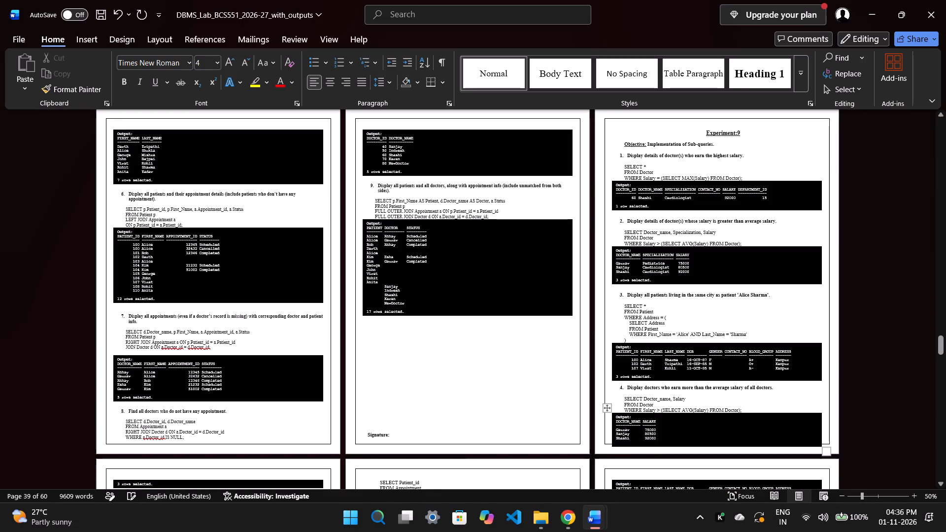
pyautogui.press('Return')
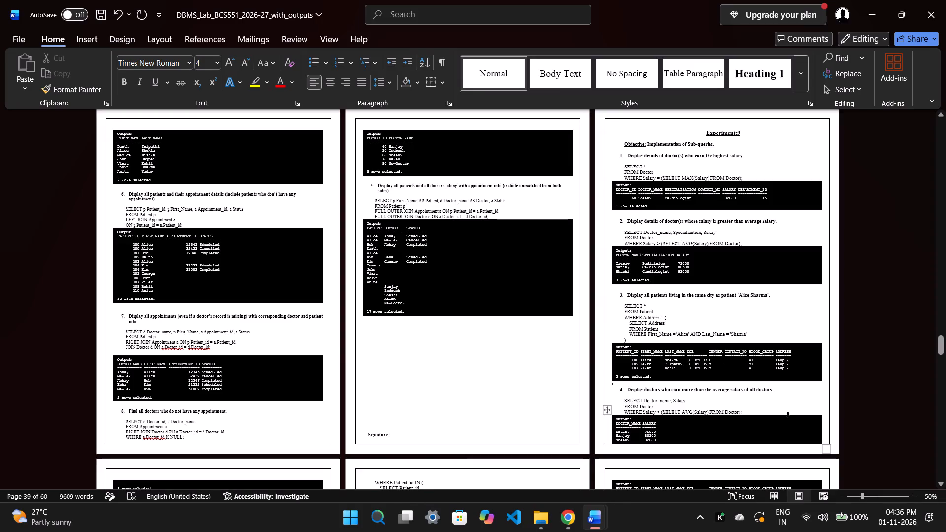
# Add five blank lines after item 4's WHERE Salary > (SELECT AVG(Salary) FROM Doctor); line to move its whole output box onto the next page.
pyautogui.click(777, 411)
pyautogui.press('Return')
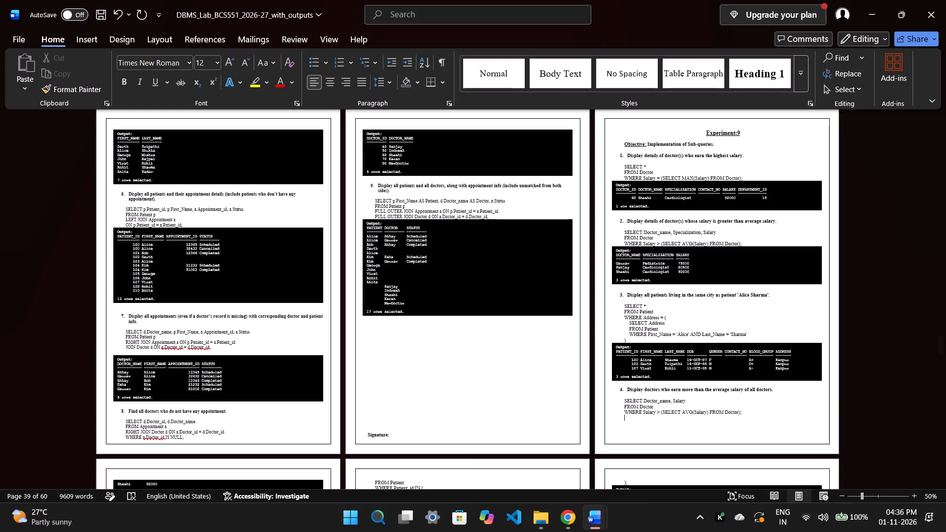
pyautogui.press('Return')
pyautogui.press('Return')
pyautogui.press('Return')
pyautogui.press('Return')
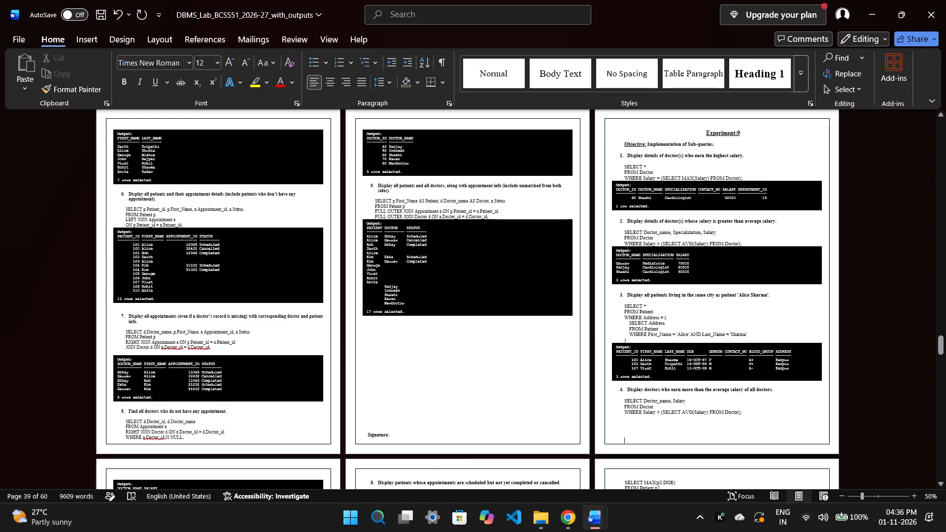
# Delete three blank lines above the output box of item 7, the doctors with the same specialization as "Sanjay".
pyautogui.scroll(-2, 527, 399)
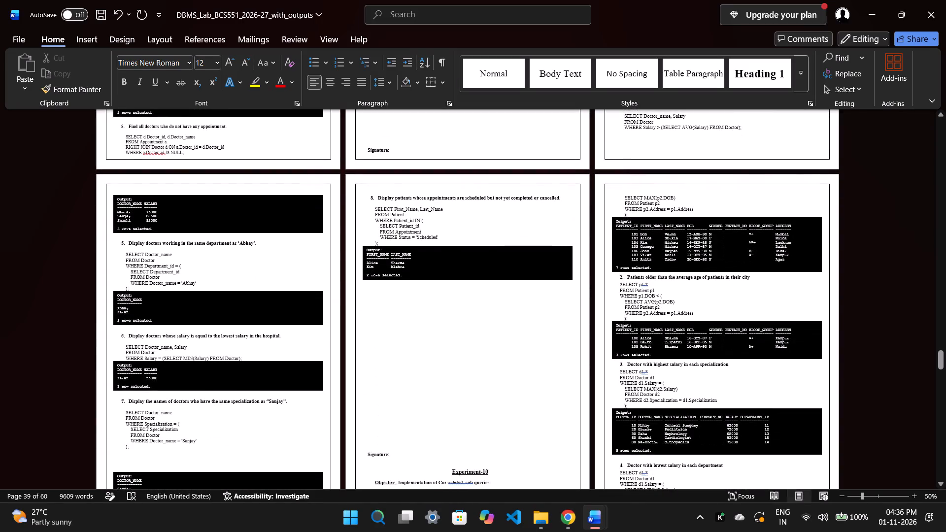
pyautogui.scroll(-1, 527, 399)
pyautogui.scroll(-1, 234, 425)
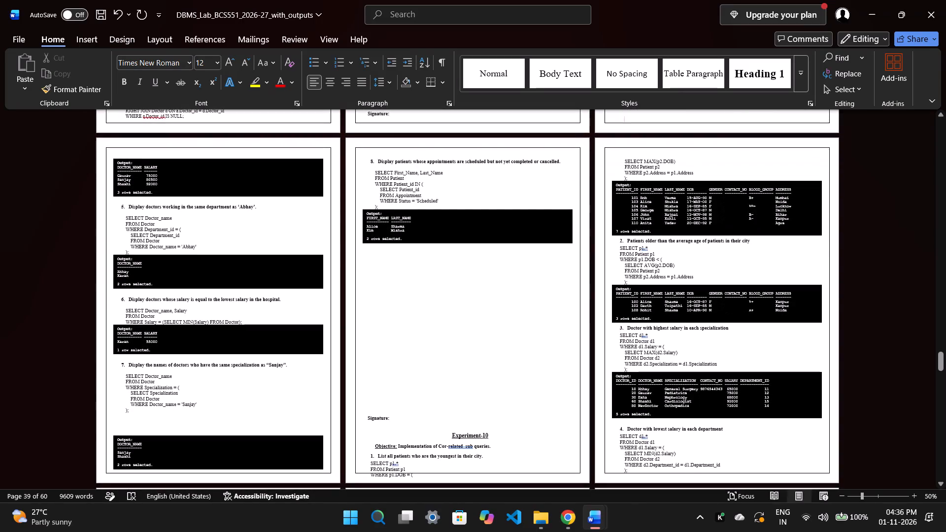
pyautogui.click(163, 414)
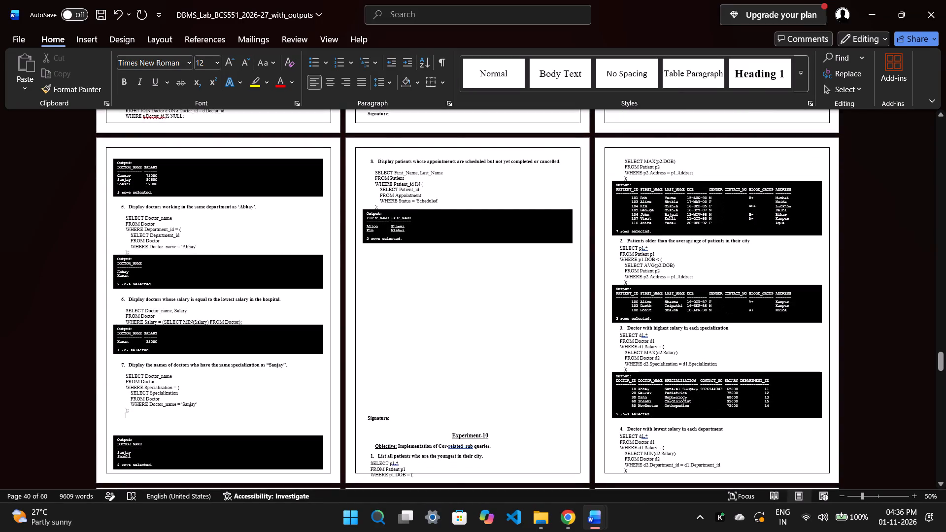
pyautogui.press('Delete')
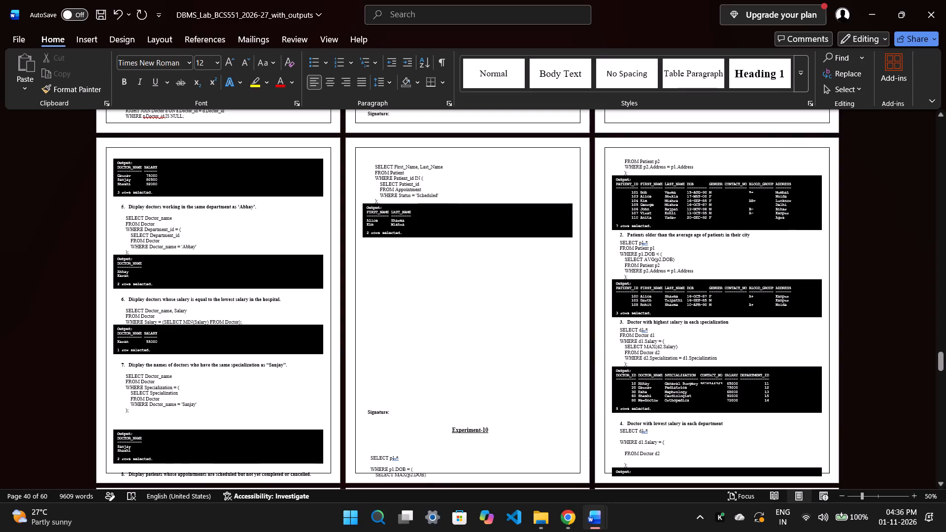
pyautogui.press('Delete')
pyautogui.press('Delete')
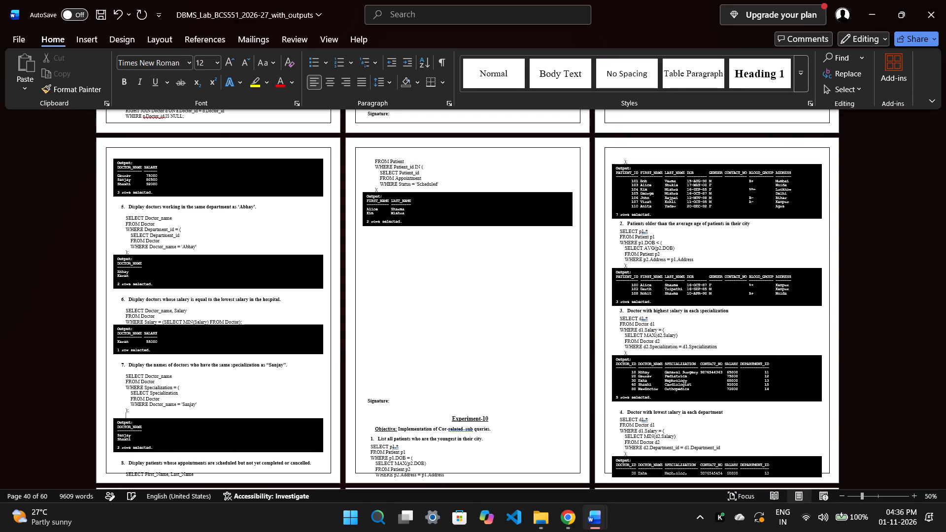
# Add three blank lines below item 7's output box so that the item 8 question starts on the next page.
pyautogui.click(171, 456)
pyautogui.press('Return')
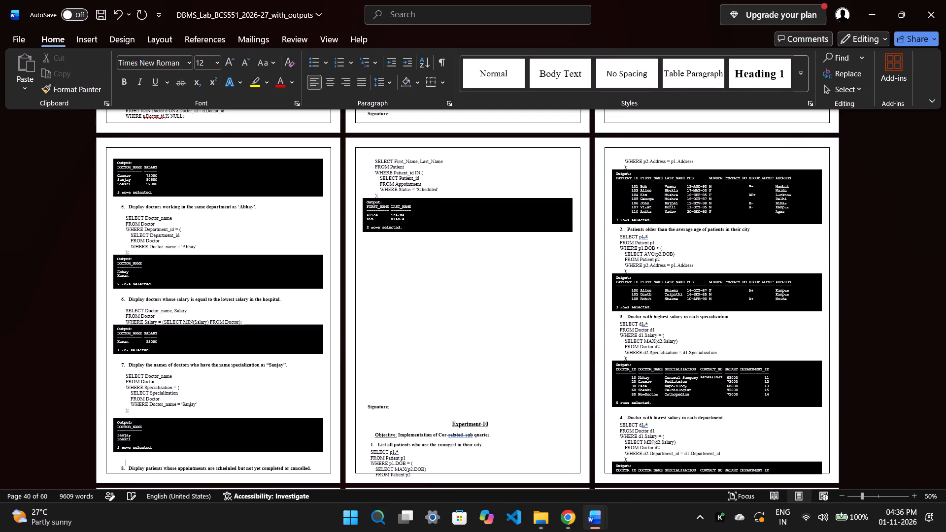
pyautogui.press('Return')
pyautogui.press('Return')
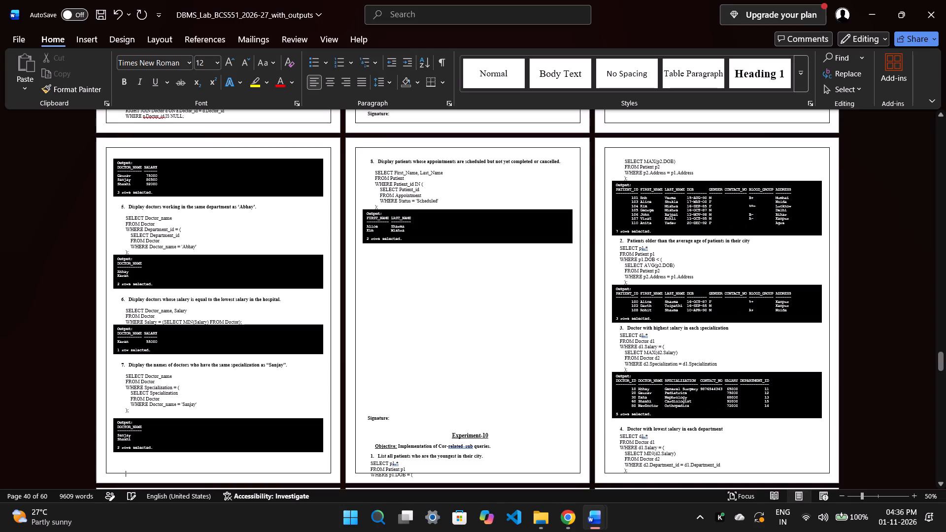
# Add eight blank lines between item 8's output box and the Signature line so the Experiment-10 heading starts on the next page.
pyautogui.click(385, 263)
pyautogui.press('Return')
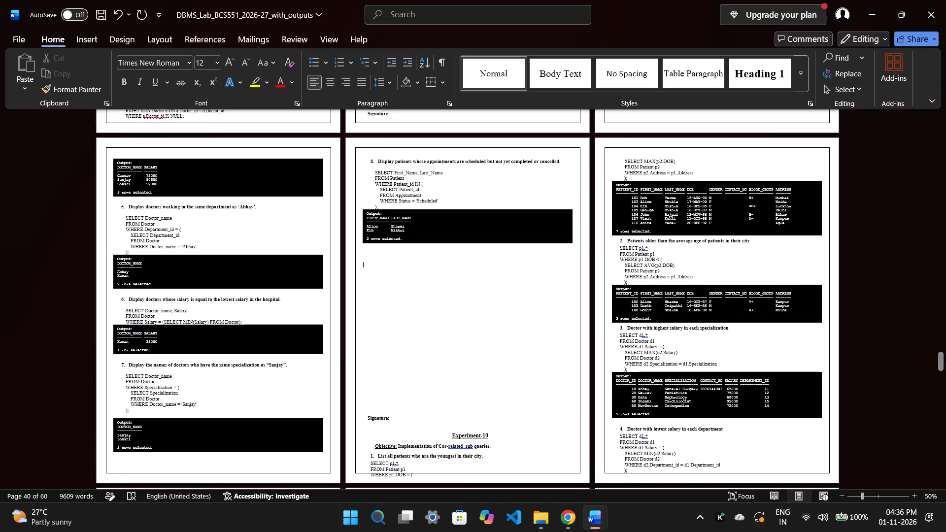
pyautogui.press('Return')
pyautogui.press('Return')
pyautogui.press('Return')
pyautogui.press('Return')
pyautogui.press('Return')
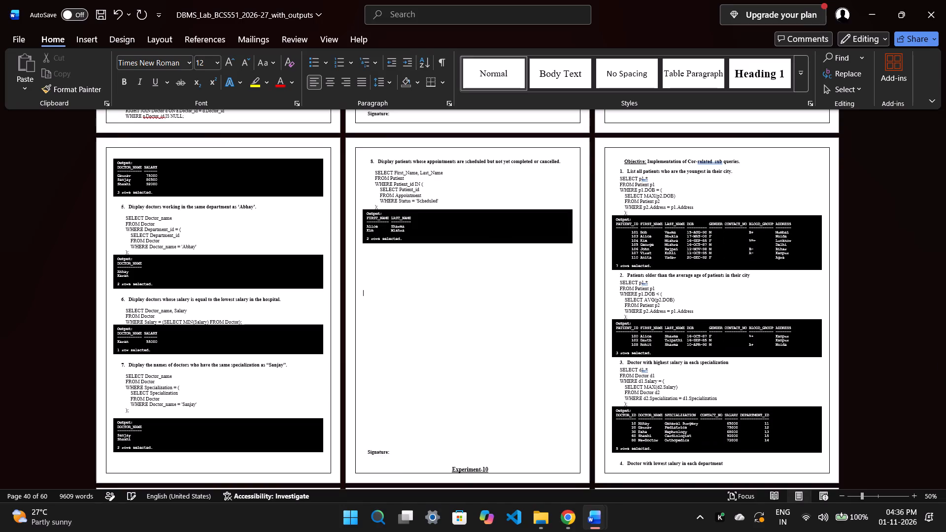
pyautogui.press('Return')
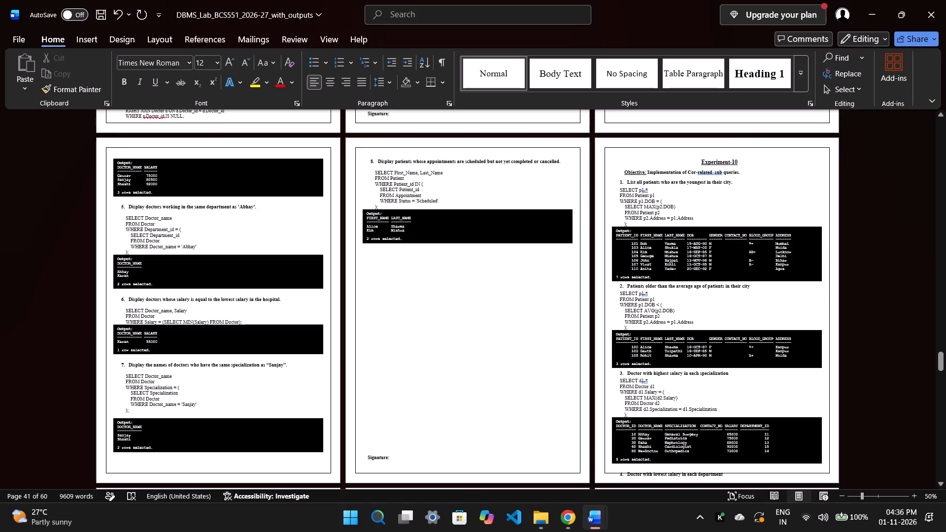
pyautogui.click(388, 465)
pyautogui.click(384, 433)
pyautogui.press('Return')
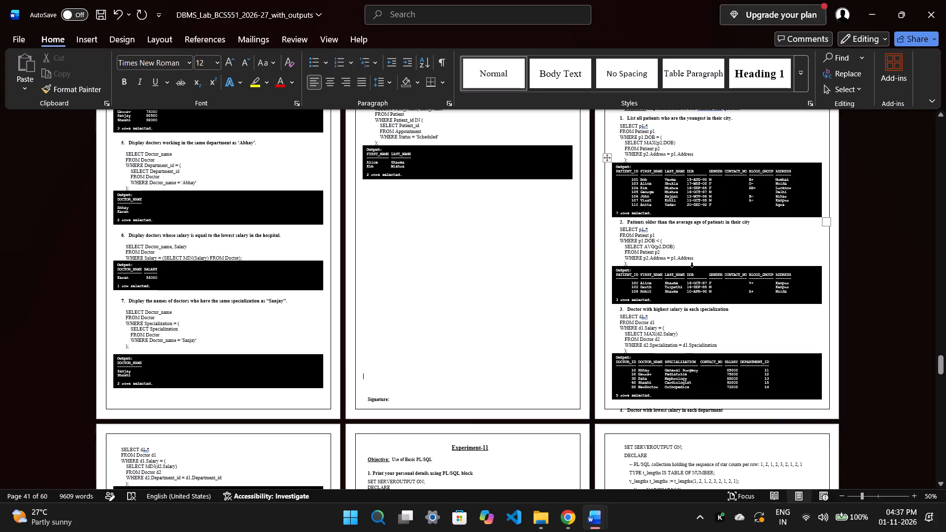
# Add a blank line below item 3's output box in Experiment-10 to move the item 4 question onto the next page.
pyautogui.scroll(1, 737, 249)
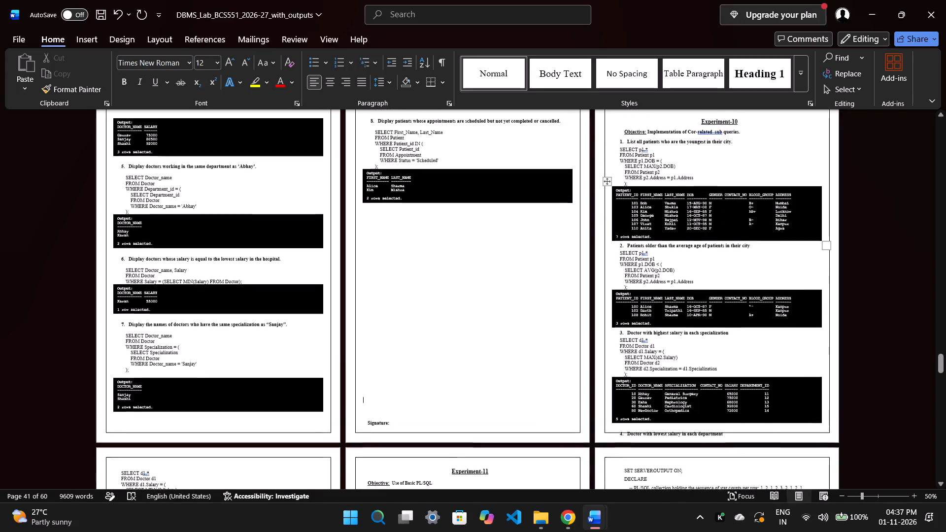
pyautogui.scroll(1, 737, 249)
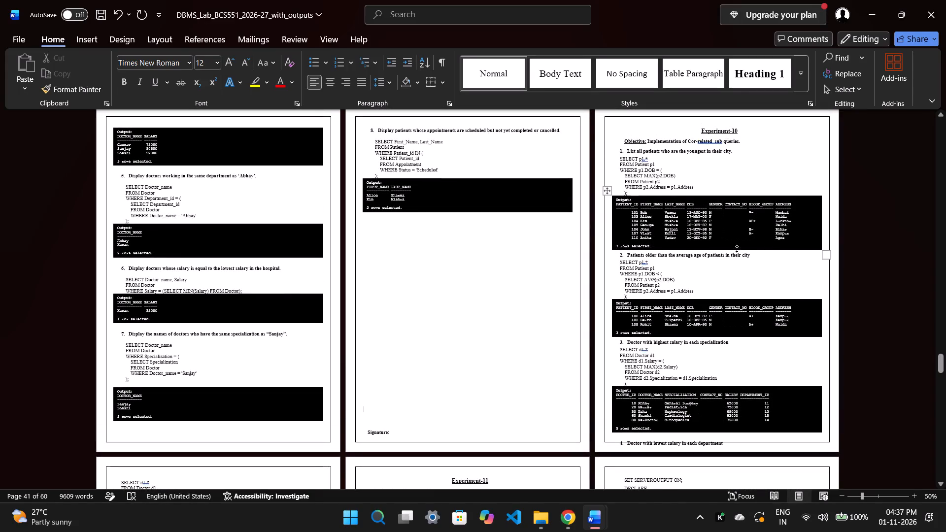
pyautogui.scroll(1, 737, 249)
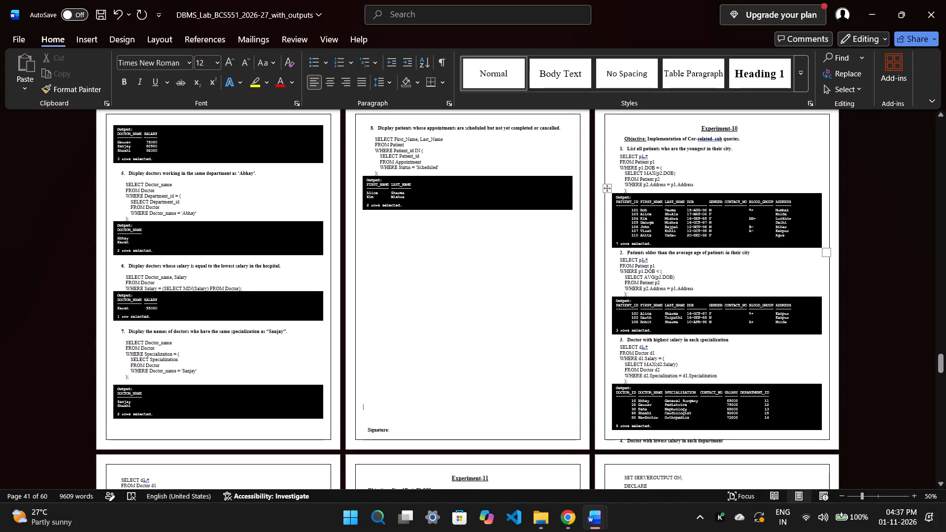
pyautogui.scroll(2, 737, 249)
pyautogui.scroll(-1, 737, 249)
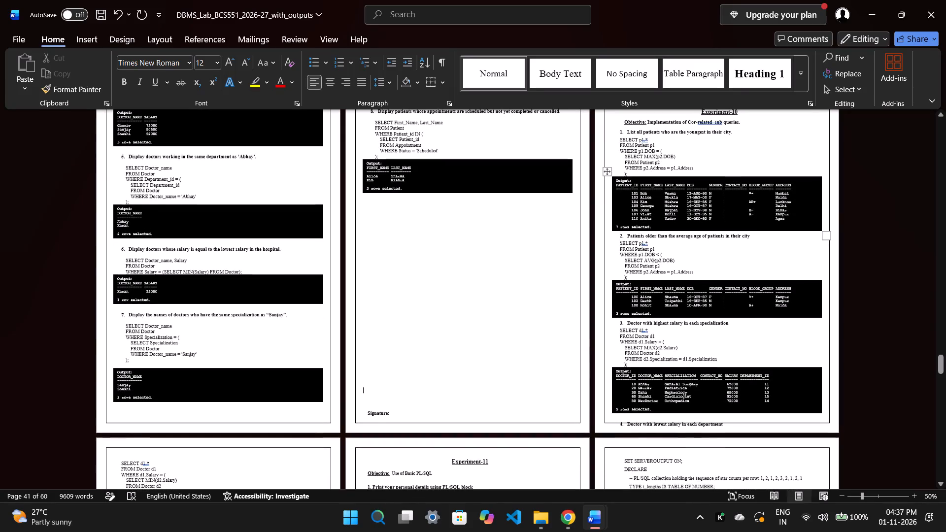
pyautogui.scroll(-2, 737, 249)
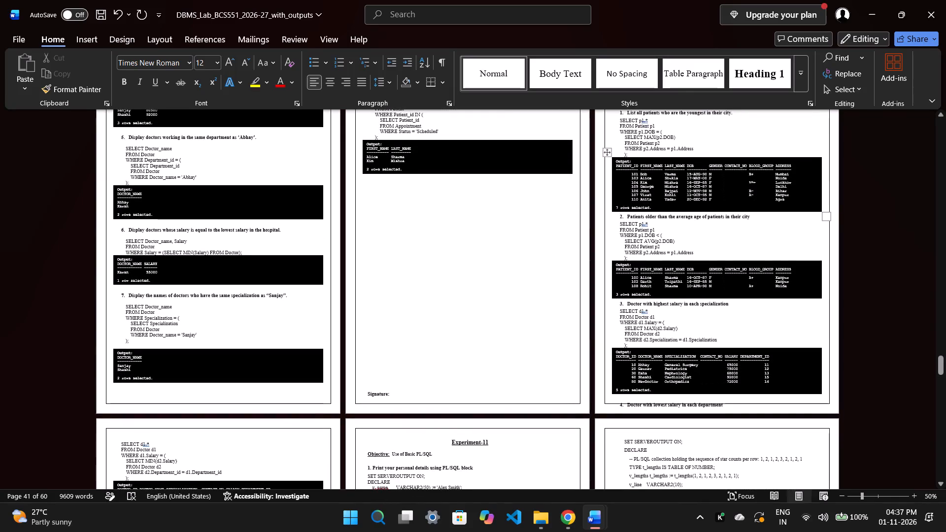
pyautogui.click(714, 398)
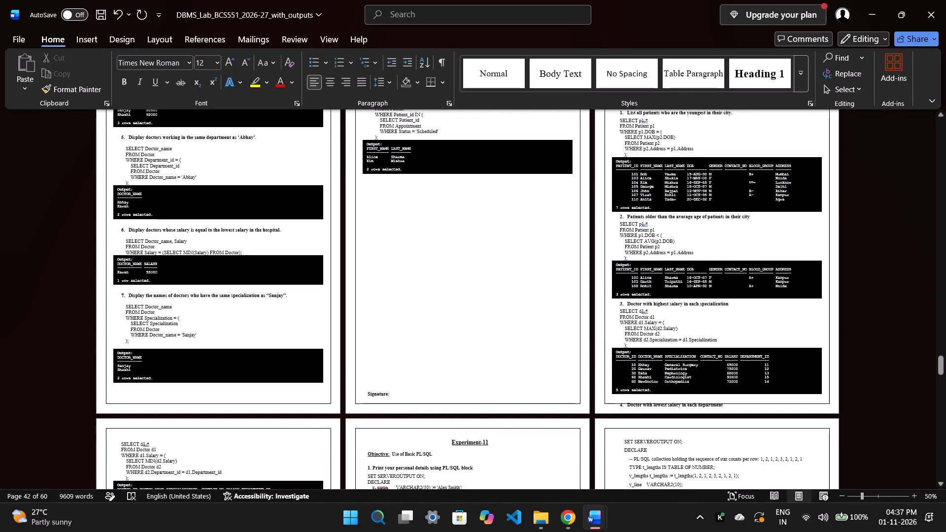
pyautogui.press('Return')
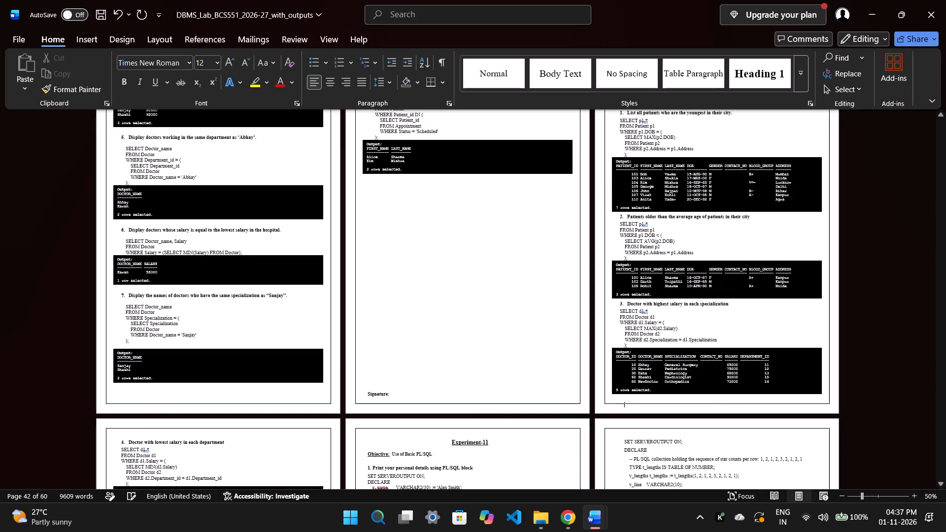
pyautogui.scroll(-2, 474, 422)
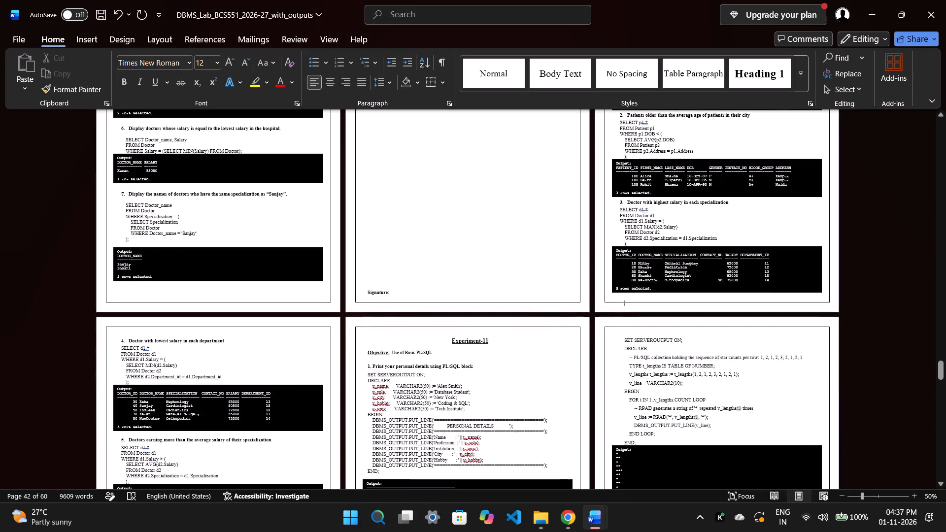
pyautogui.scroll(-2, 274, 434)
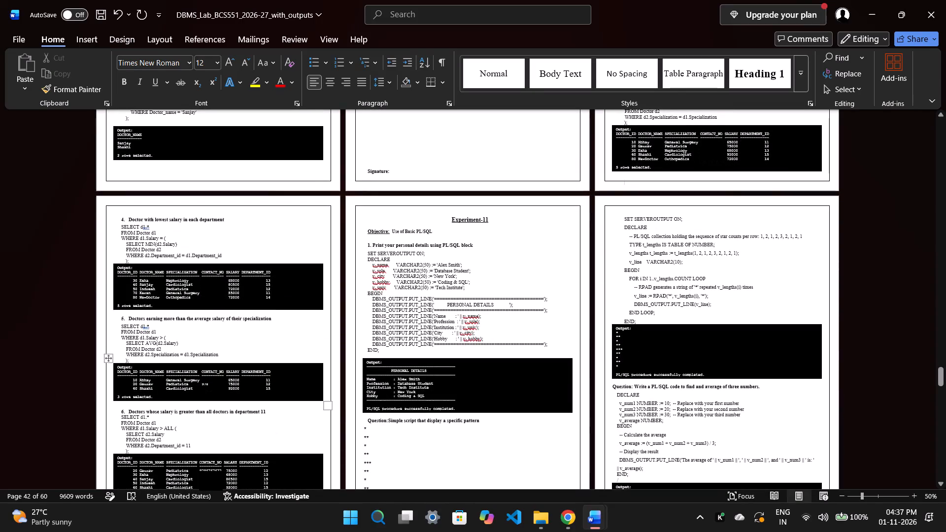
# Add ten blank lines below the average-of-three-numbers output box so the factorial question starts on the next page.
pyautogui.scroll(-1, 274, 434)
pyautogui.scroll(-1, 157, 385)
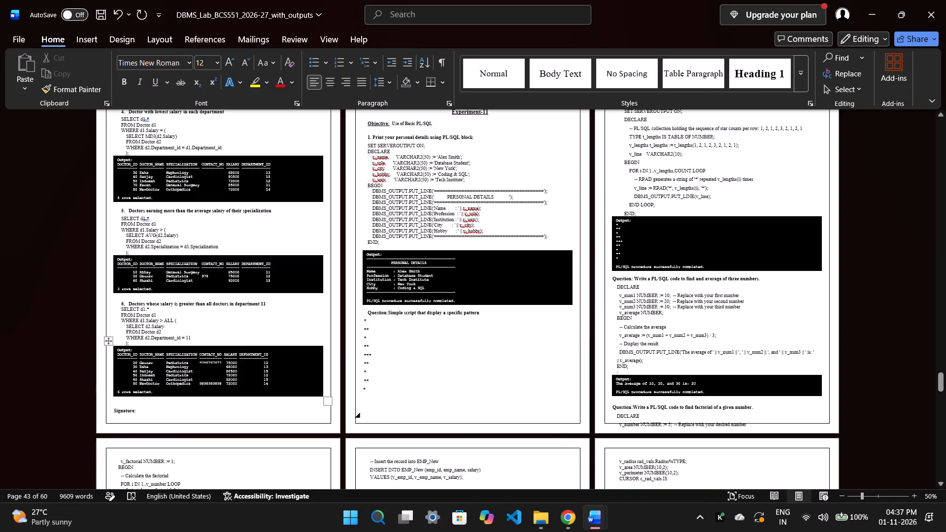
pyautogui.scroll(1, 475, 396)
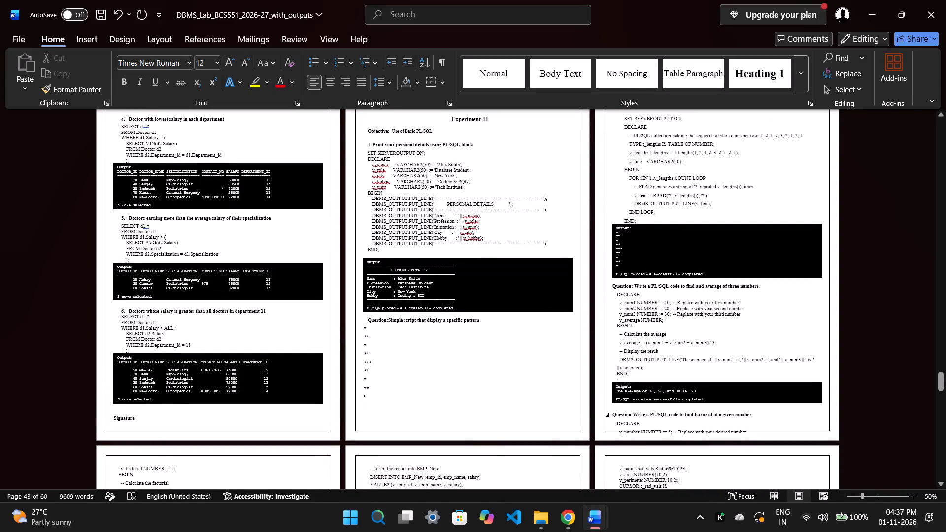
pyautogui.click(657, 407)
pyautogui.press('Return')
pyautogui.press('Return')
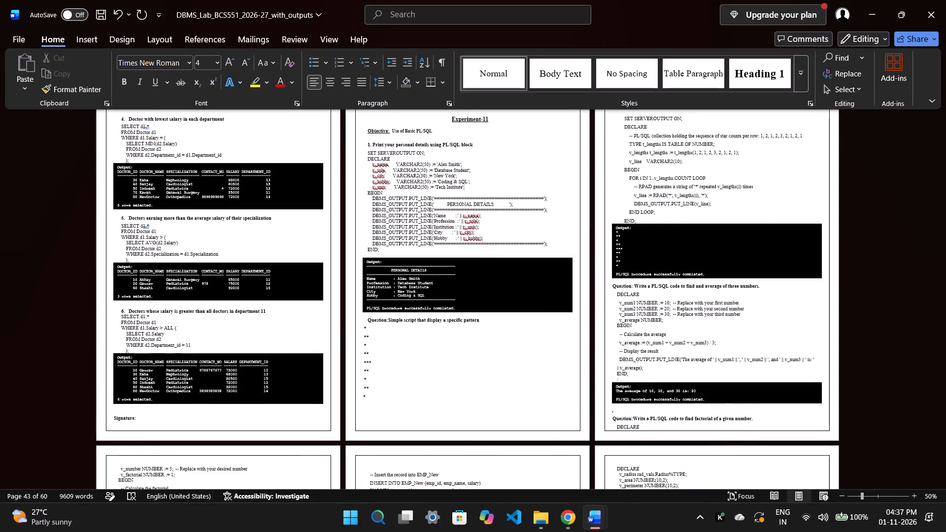
pyautogui.press('Return')
pyautogui.press('Return')
pyautogui.press('Return')
pyautogui.press('Return')
pyautogui.press('Return')
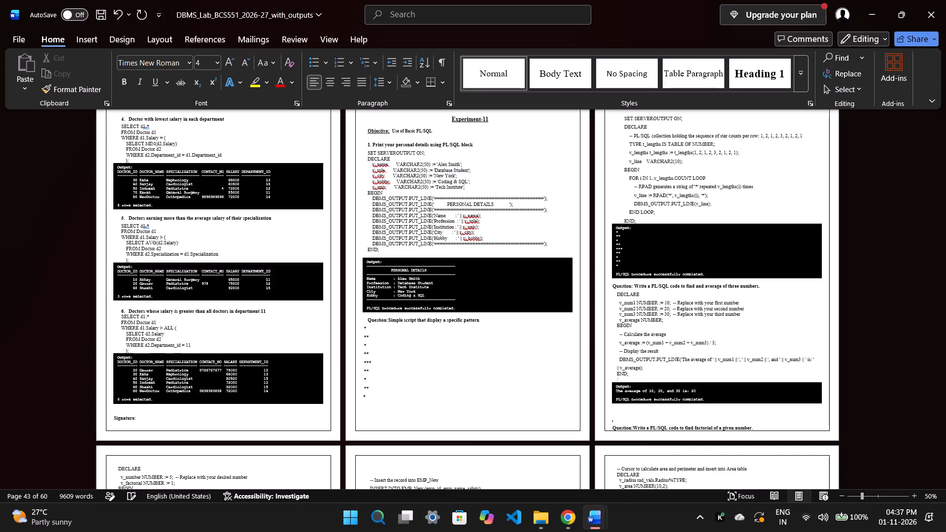
pyautogui.press('Return')
pyautogui.press('Return')
pyautogui.press('Return')
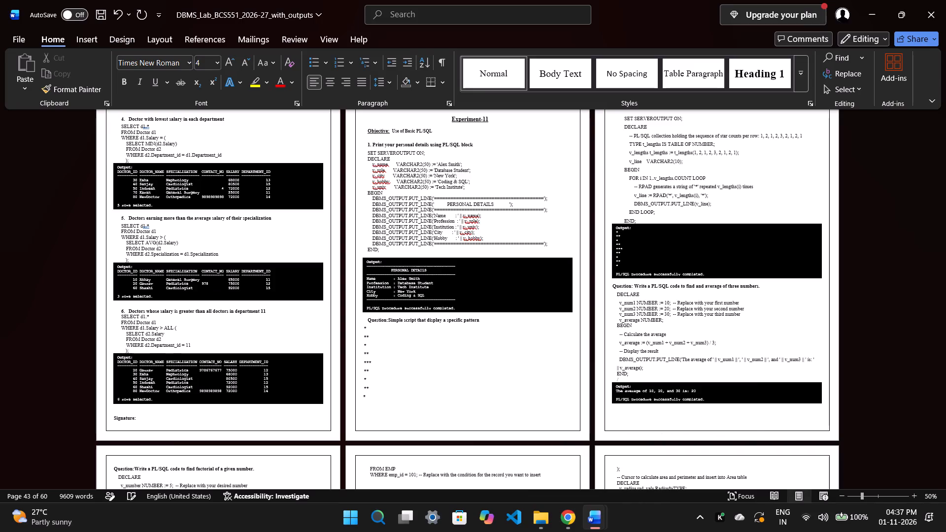
# Delete the blank lines above "-- Create table Area" and the rad_vals question so the CREATE TABLE Area statement fits on its page.
pyautogui.scroll(-2, 657, 407)
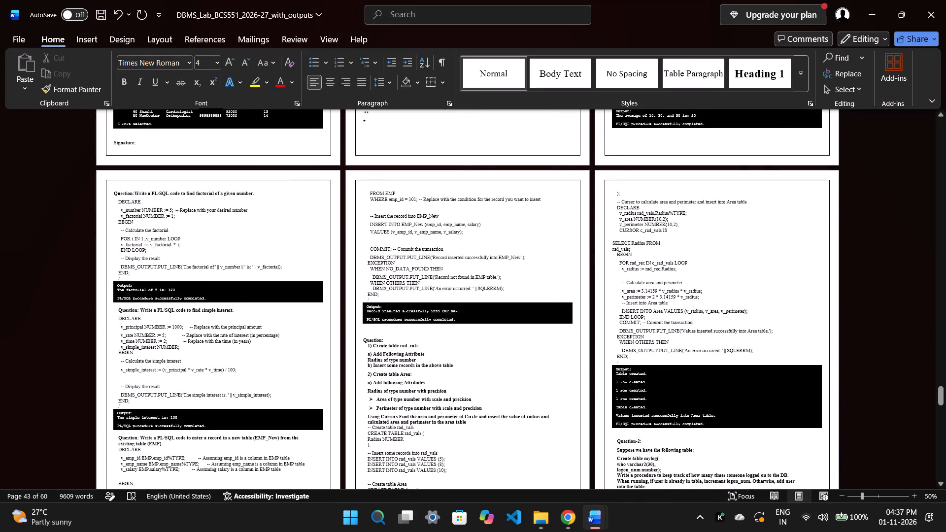
pyautogui.scroll(-1, 309, 335)
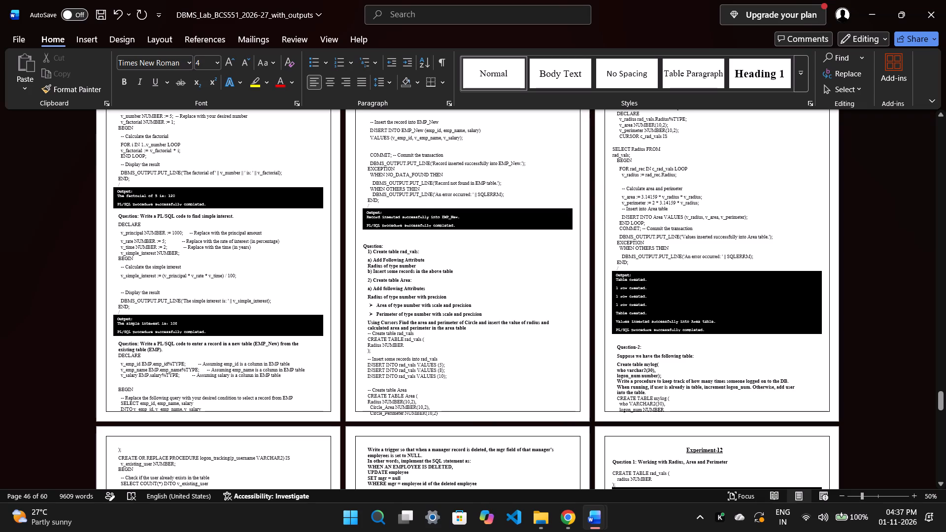
pyautogui.scroll(1, 246, 390)
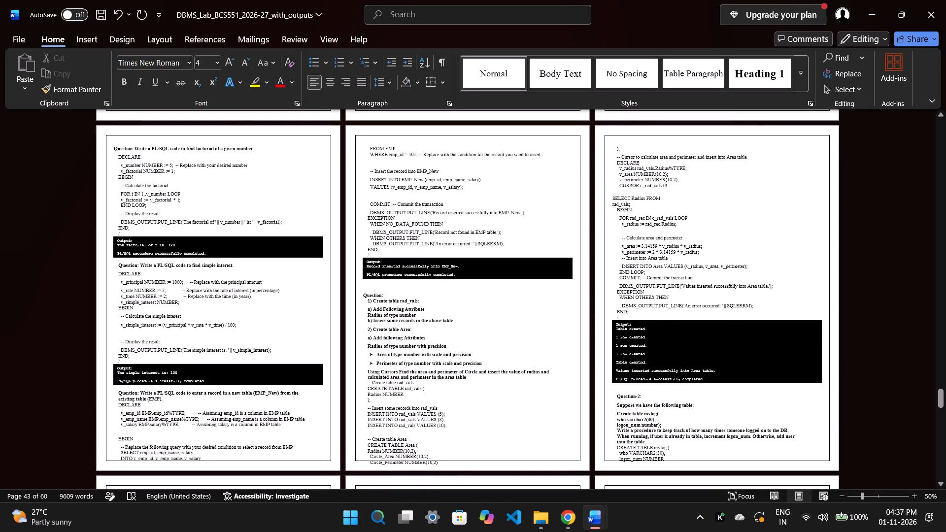
pyautogui.click(435, 455)
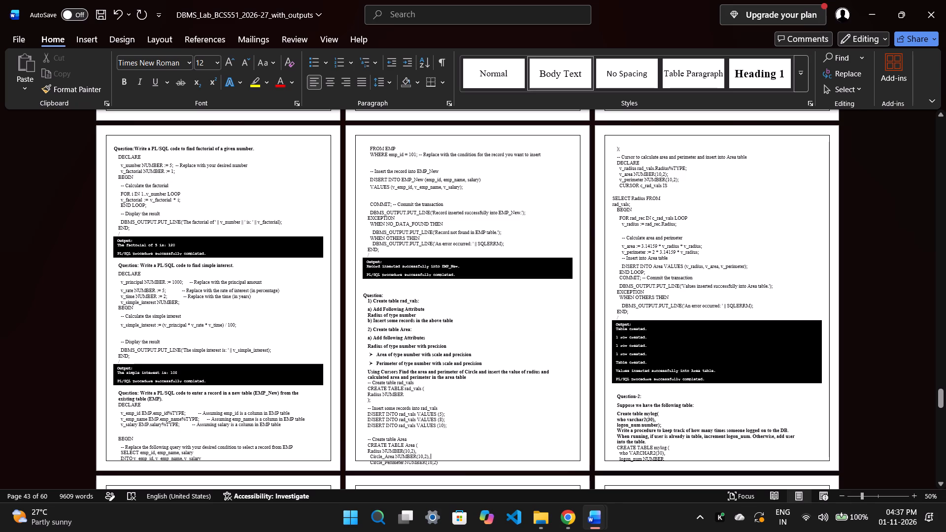
pyautogui.hotkey('shift', 'Return')
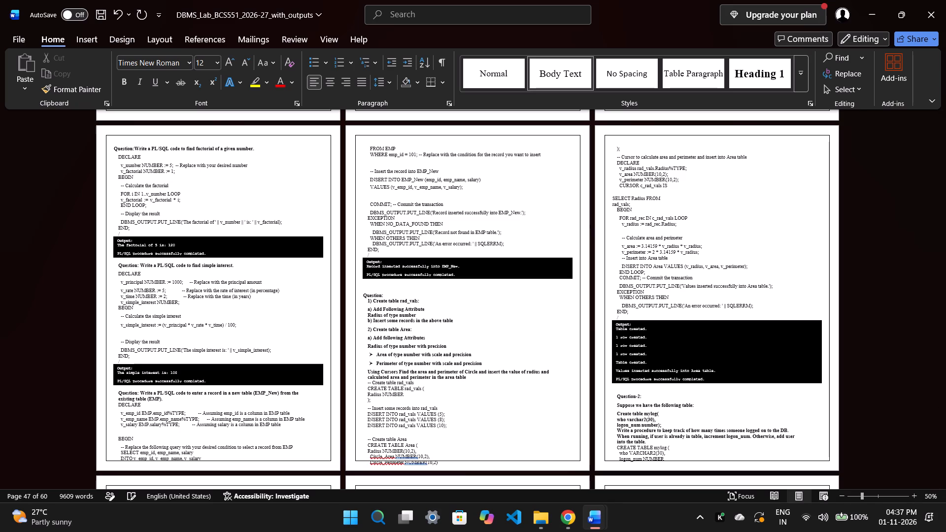
pyautogui.click(403, 432)
pyautogui.press('BackSpace')
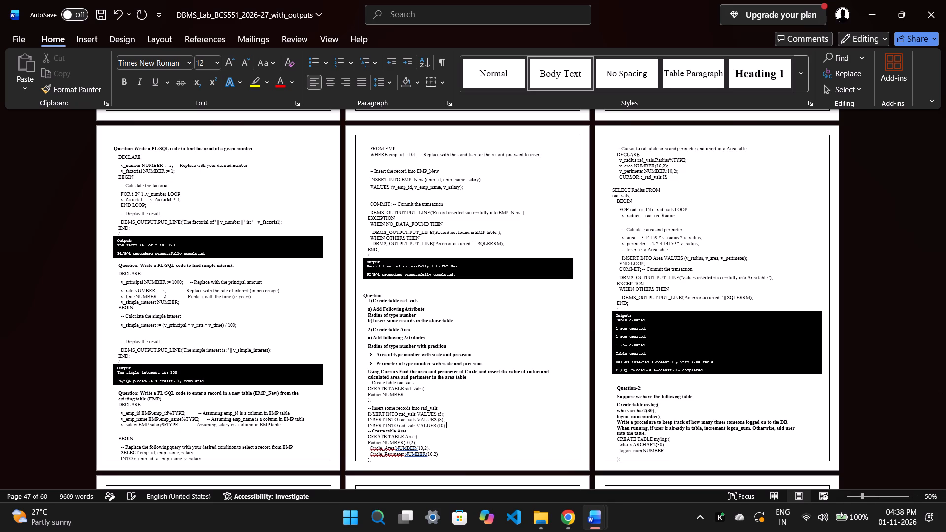
pyautogui.click(364, 287)
pyautogui.press('BackSpace')
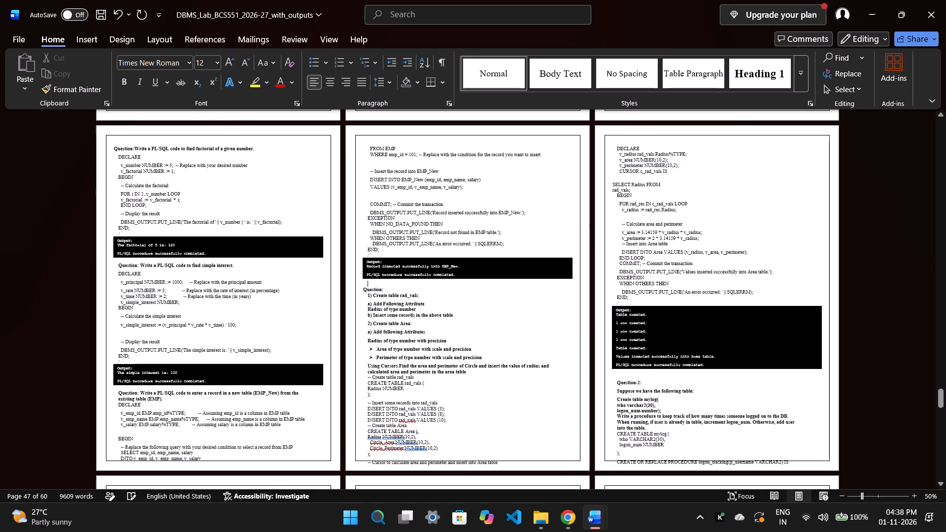
# Replace the "-- Cursor to calculate area and perimeter" comment with two line breaks so its DECLARE block starts on the next page.
pyautogui.moveTo(411, 455); pyautogui.dragTo(507, 462)
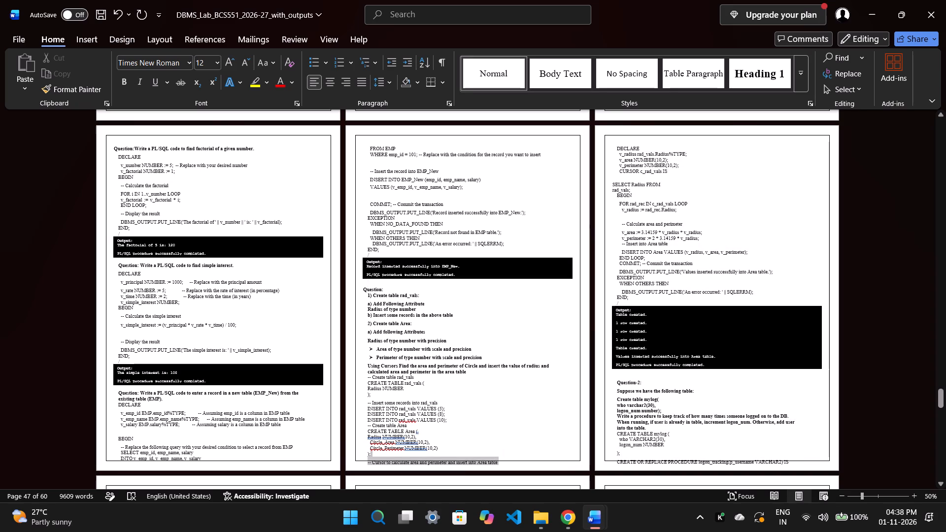
pyautogui.press('Delete')
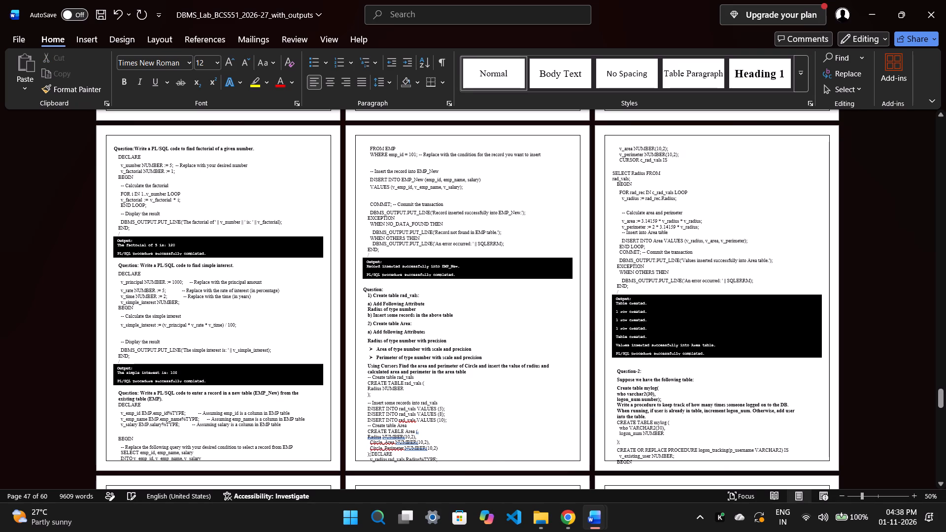
pyautogui.hotkey('shift', 'Return')
pyautogui.hotkey('shift', 'Return')
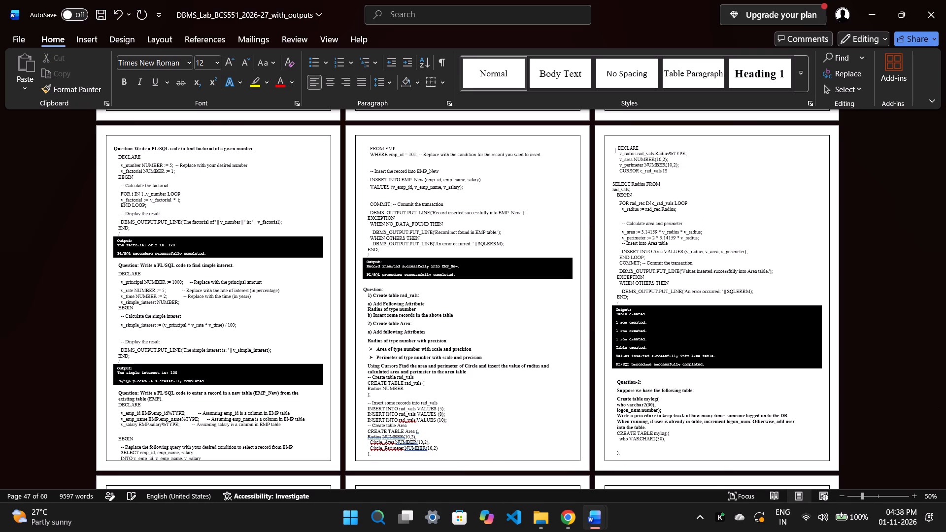
# Add a line break after the CREATE TABLE mylog statement so the logon_tracking procedure starts on the next page.
pyautogui.scroll(-1, 692, 287)
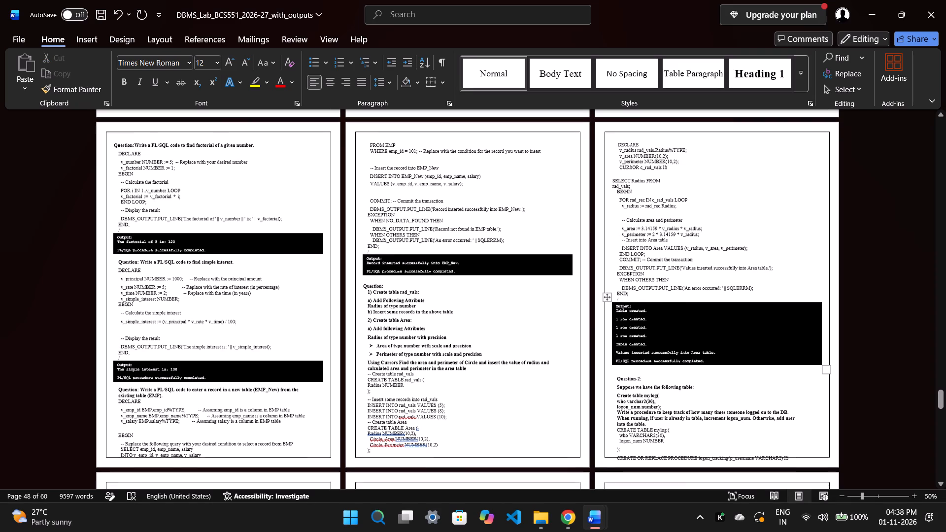
pyautogui.scroll(-1, 692, 287)
pyautogui.click(632, 417)
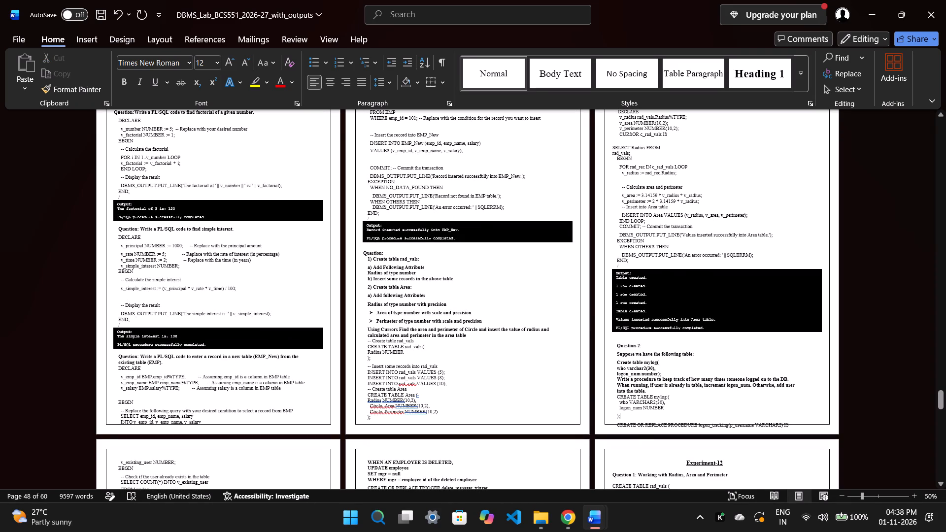
pyautogui.hotkey('shift', 'Return')
# Delete eleven blank lines between the logon_tracking output box and the HR system trigger question.
pyautogui.scroll(-3, 242, 424)
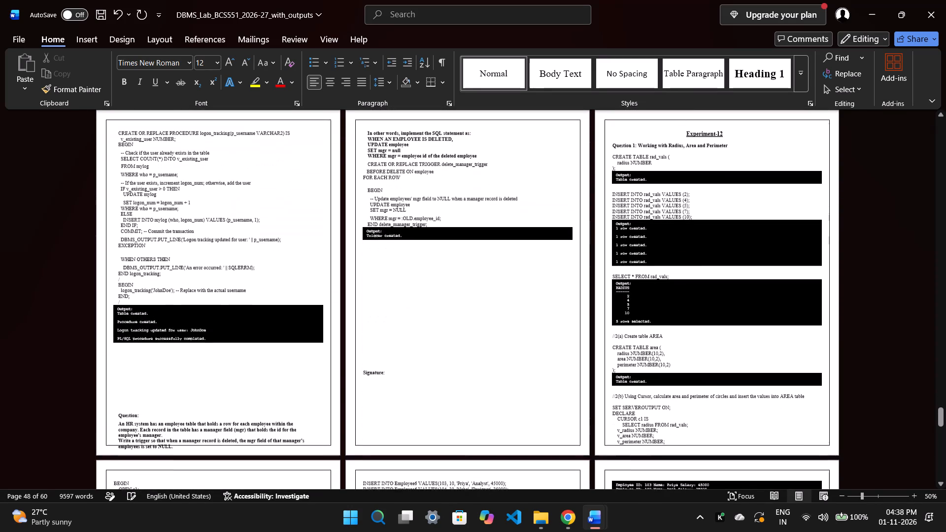
pyautogui.click(172, 367)
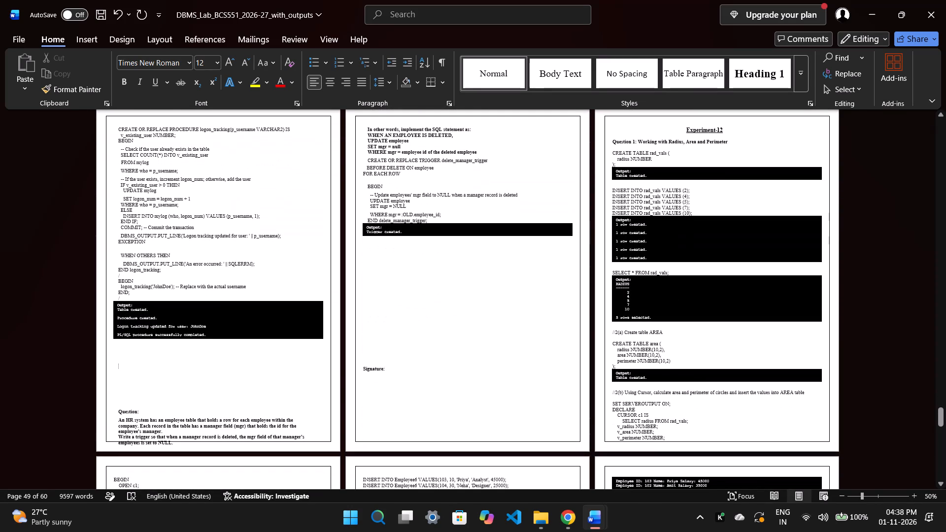
pyautogui.press('Delete')
pyautogui.press('Delete')
pyautogui.press('Delete')
pyautogui.press('Delete')
pyautogui.press('Delete')
pyautogui.press('Delete')
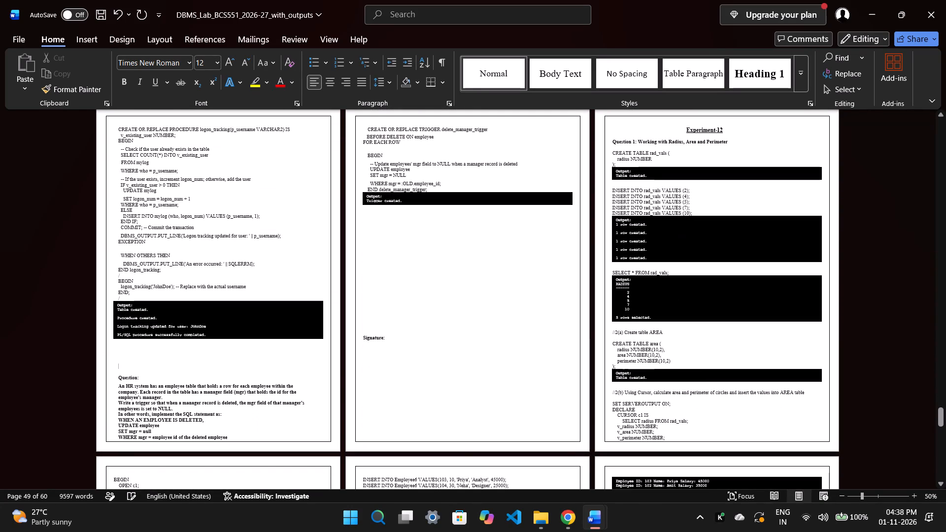
pyautogui.press('BackSpace')
pyautogui.press('BackSpace')
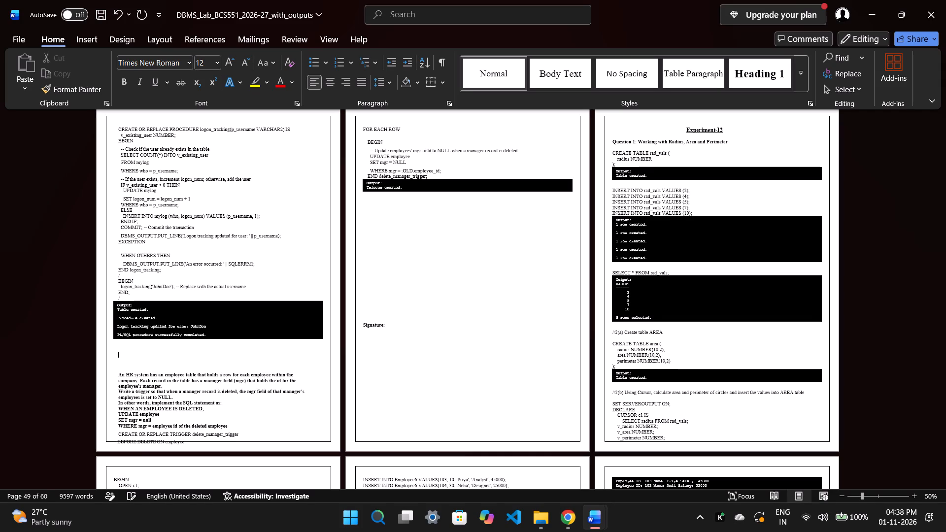
pyautogui.press('BackSpace')
pyautogui.press('BackSpace')
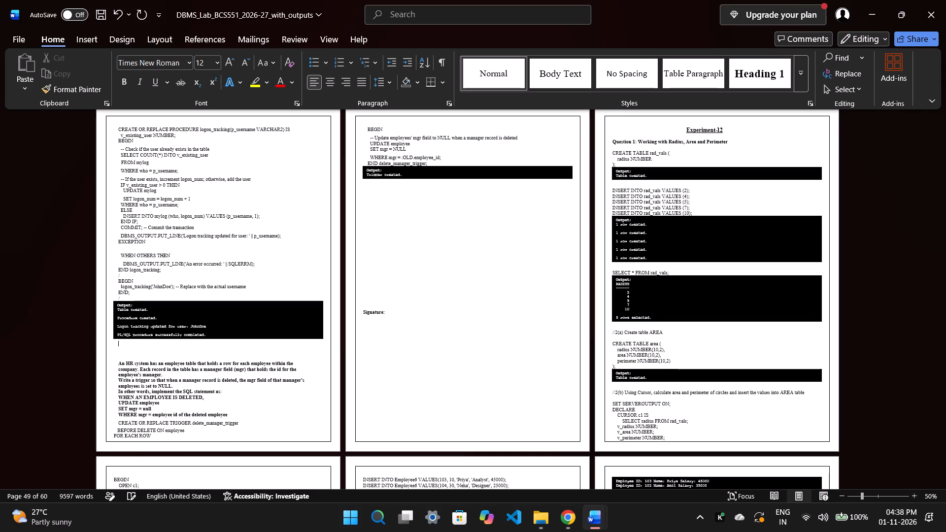
pyautogui.press('Down')
pyautogui.press('BackSpace')
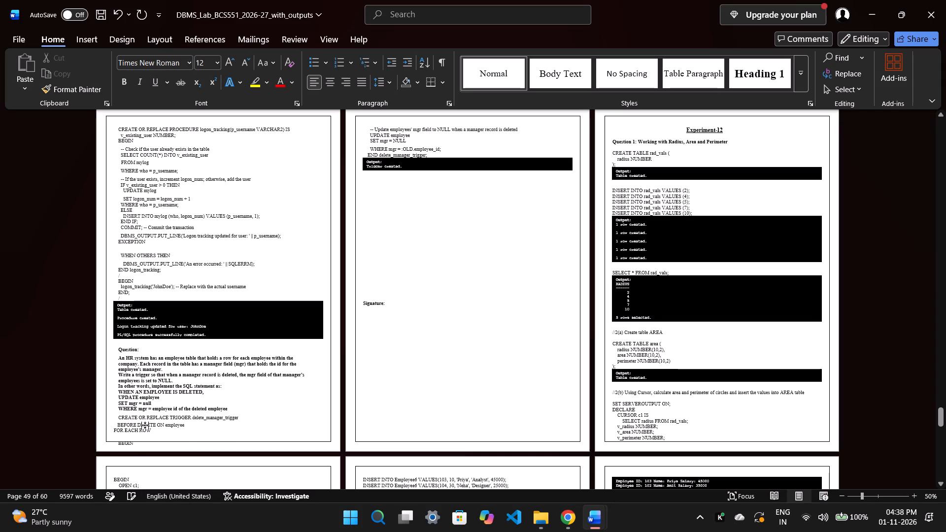
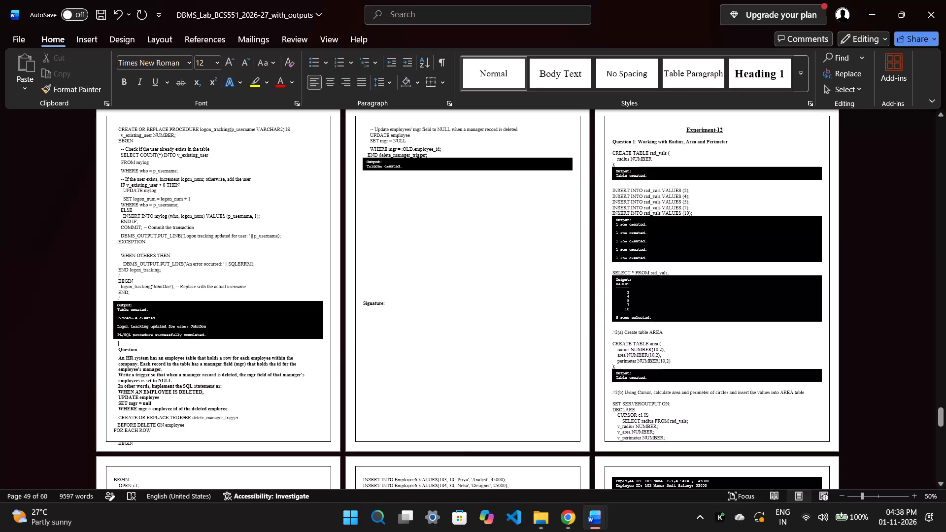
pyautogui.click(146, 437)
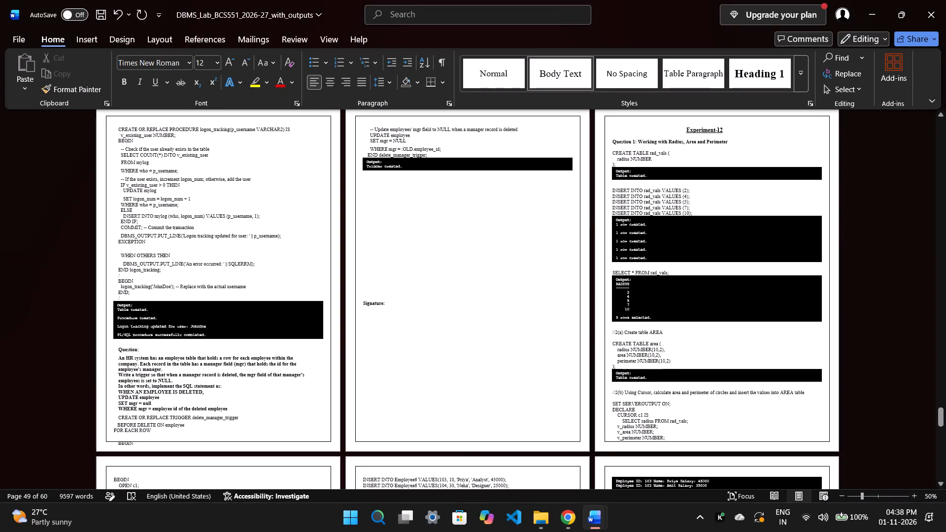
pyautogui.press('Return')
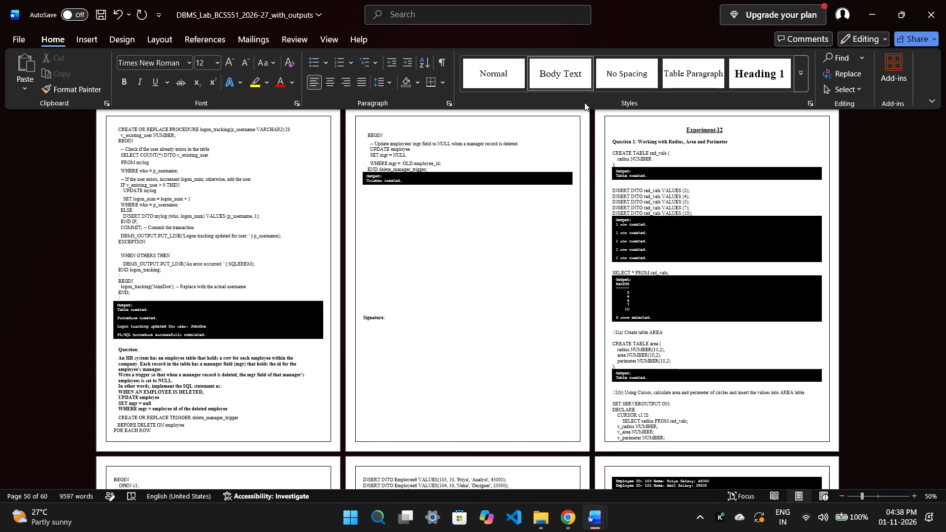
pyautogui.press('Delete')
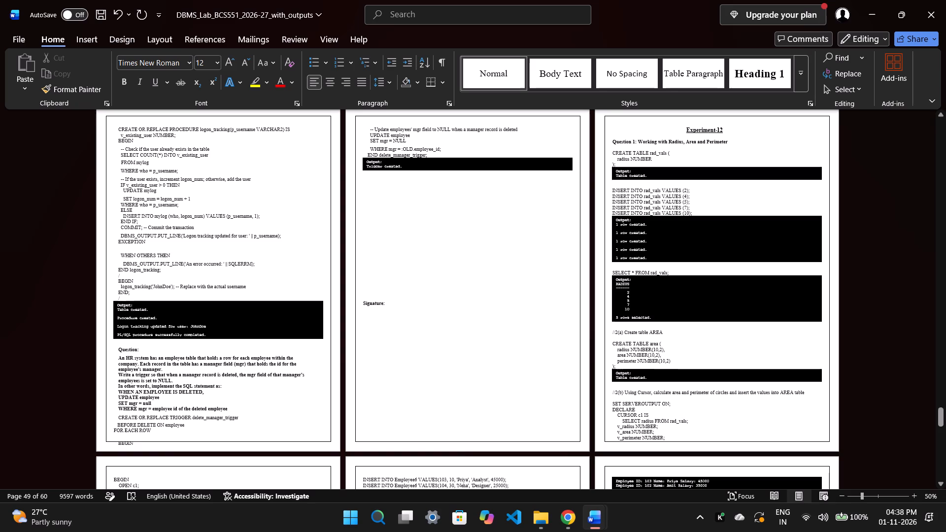
# Add a line break before BEGIN in the delete_manager_trigger code so that BEGIN starts on the next page.
pyautogui.click(183, 437)
pyautogui.press('Return')
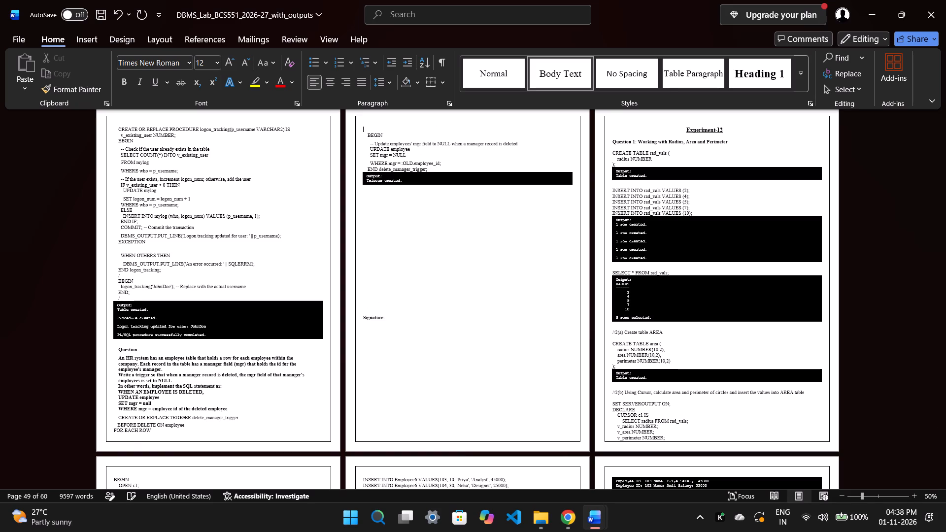
# Add thirteen blank lines between the delete_manager_trigger output box and "Signature:" so the signature sits at the bottom of its page.
pyautogui.click(400, 207)
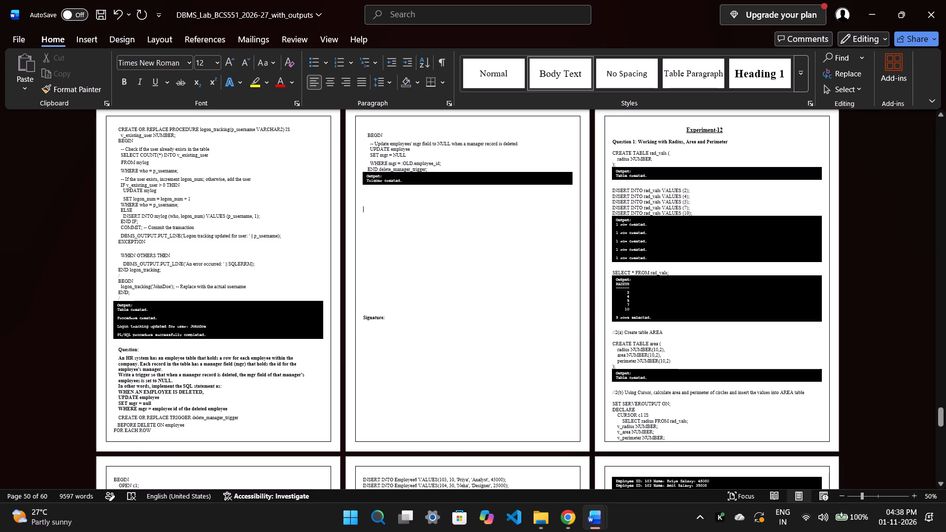
pyautogui.press('Return')
pyautogui.press('Return')
pyautogui.press('Return')
pyautogui.press('Return')
pyautogui.press('Return')
pyautogui.press('Return')
pyautogui.press('Return')
pyautogui.press('Return')
pyautogui.press('Return')
pyautogui.press('Return')
pyautogui.press('Return')
pyautogui.press('Return')
pyautogui.press('Return')
pyautogui.press('Return')
pyautogui.press('BackSpace')
pyautogui.click(381, 333)
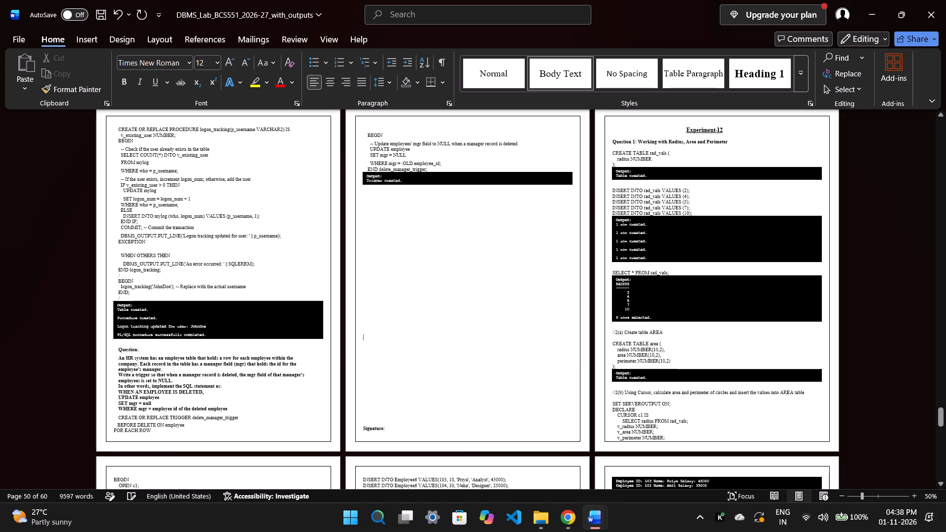
pyautogui.scroll(2, 381, 333)
pyautogui.click(376, 432)
pyautogui.click(391, 437)
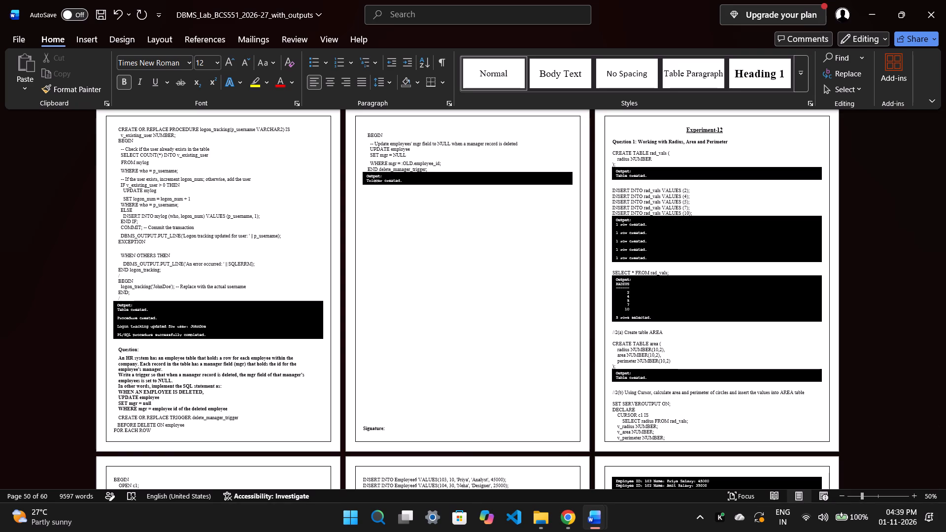
# In Experiment-12, delete five blank lines between the highest-salaries output box and question (d) on updating all salaries with 5000.
pyautogui.click(687, 161)
pyautogui.scroll(-1, 687, 161)
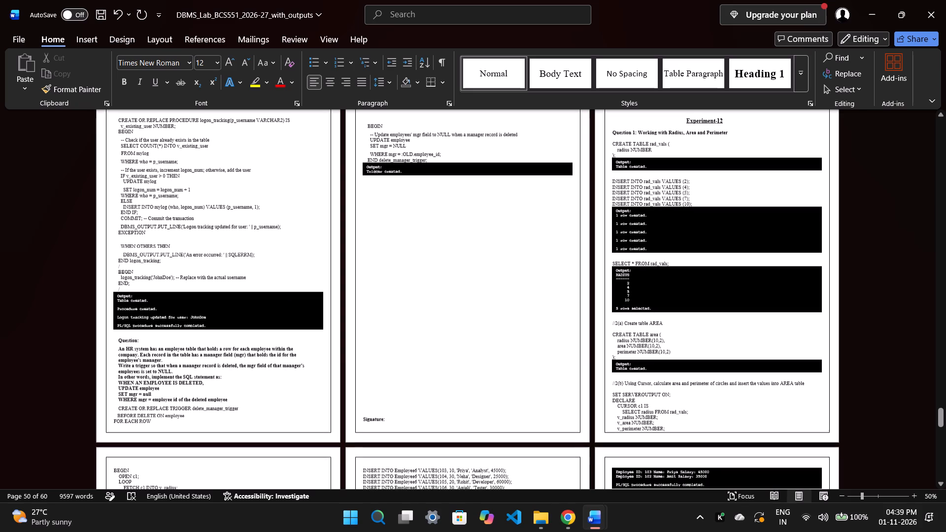
pyautogui.scroll(-2, 687, 161)
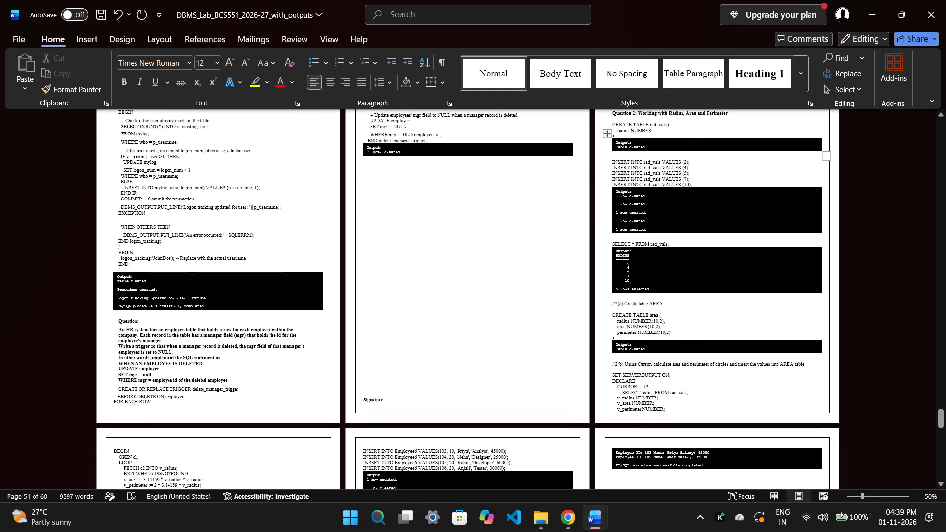
pyautogui.scroll(-3, 687, 161)
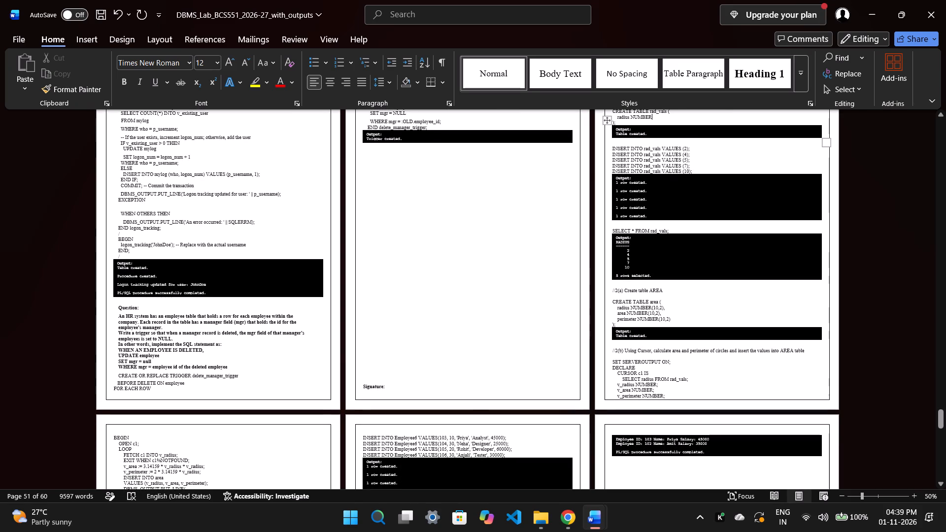
pyautogui.scroll(-1, 687, 161)
pyautogui.scroll(-1, 722, 285)
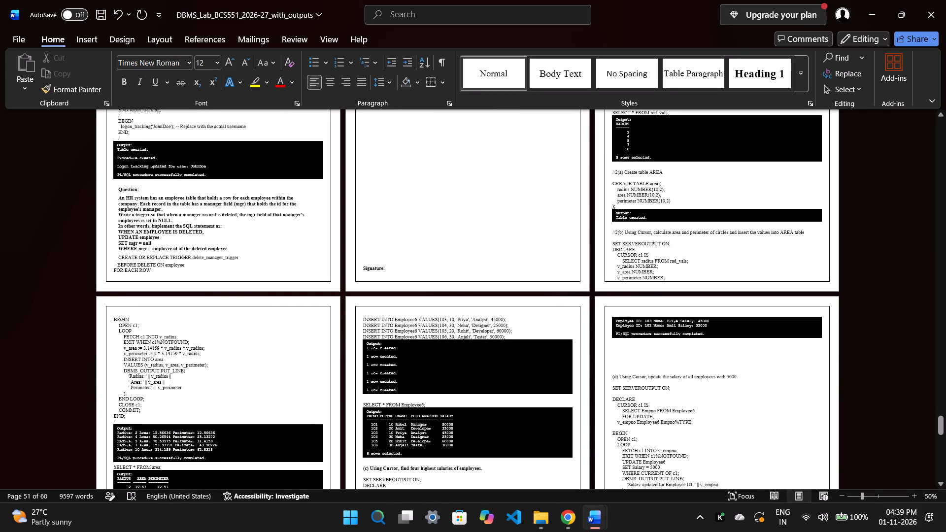
pyautogui.scroll(-1, 722, 285)
pyautogui.click(649, 342)
pyautogui.press('Delete')
pyautogui.press('Delete')
pyautogui.press('Delete')
pyautogui.press('Delete')
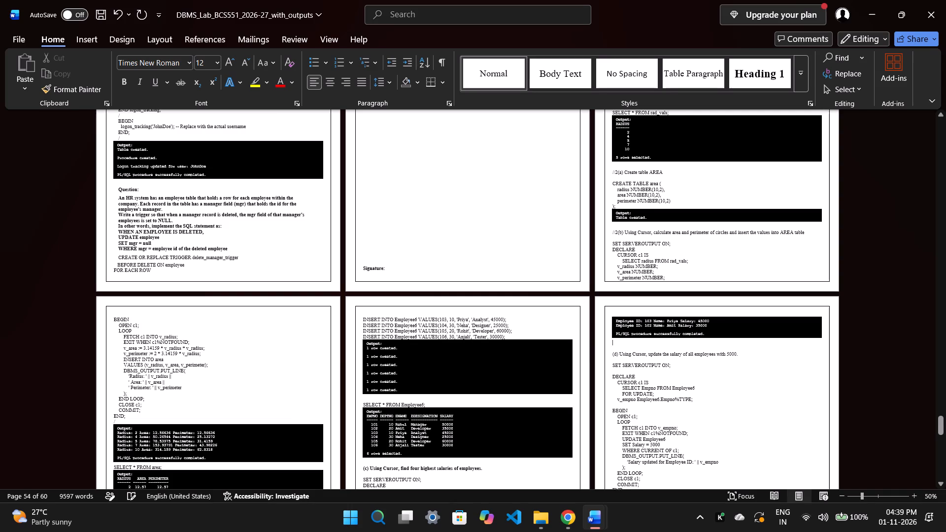
pyautogui.press('Delete')
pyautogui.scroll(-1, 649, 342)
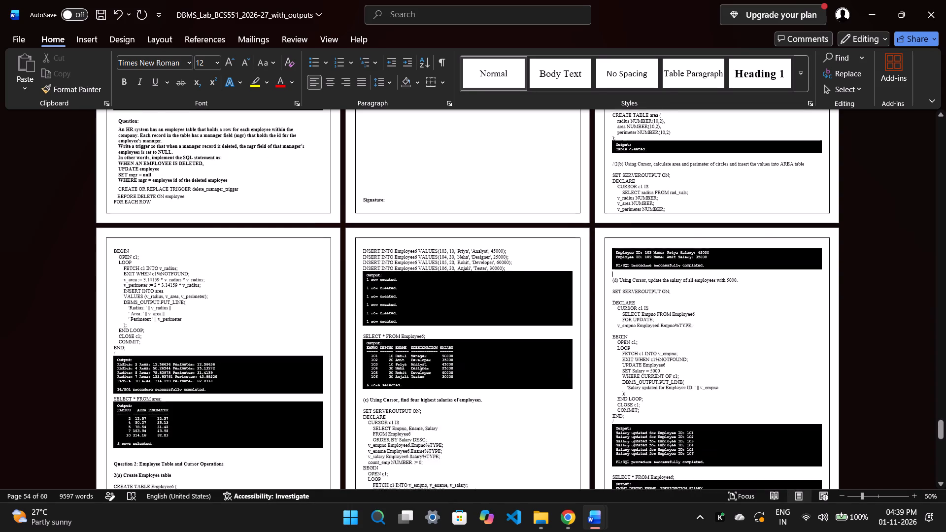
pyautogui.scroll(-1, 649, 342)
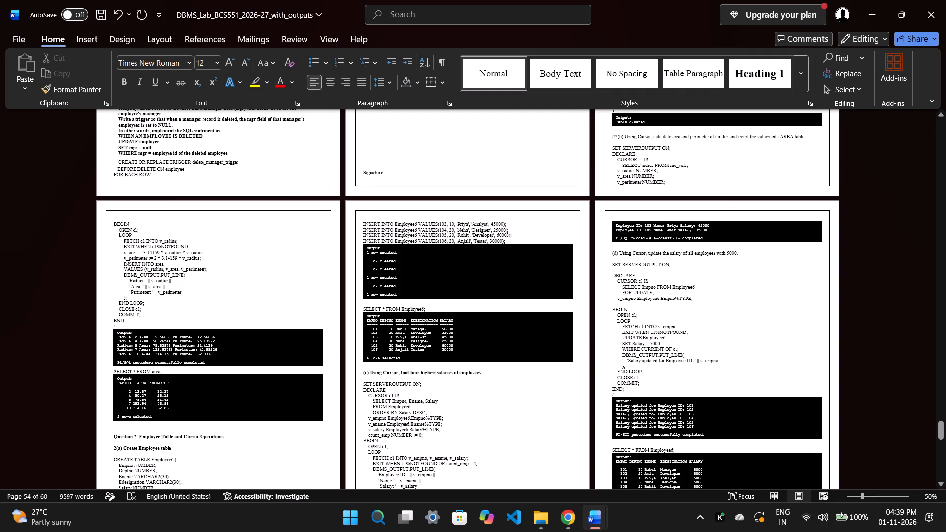
# Add five blank lines before question (e) on the sum of salaries so that it starts on the next page.
pyautogui.scroll(-2, 649, 342)
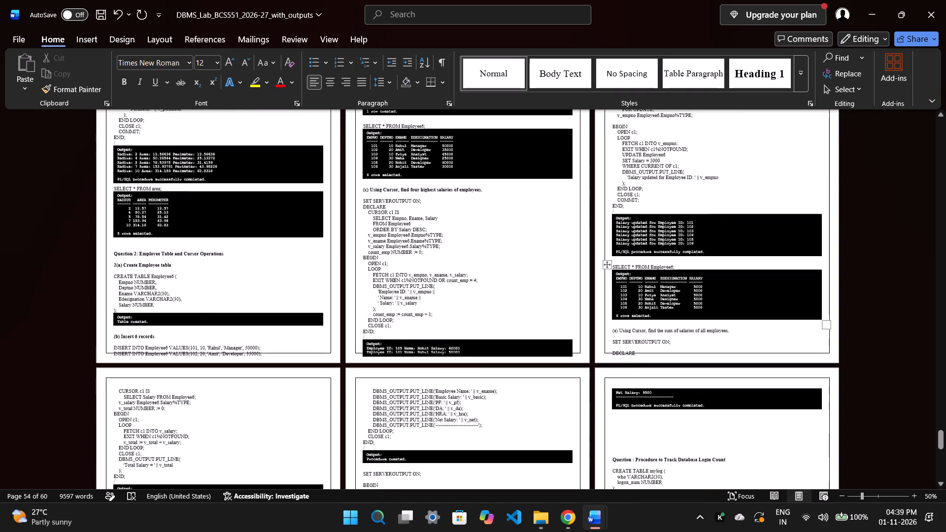
pyautogui.click(643, 324)
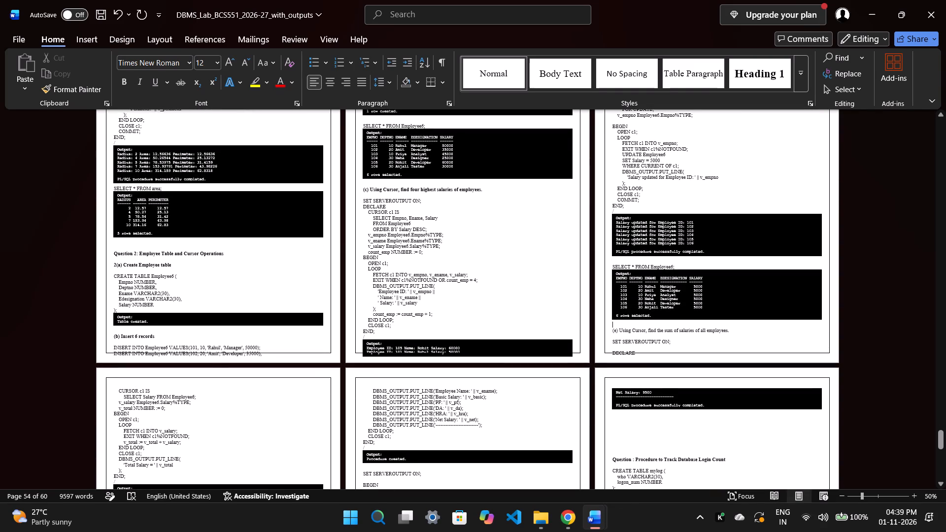
pyautogui.press('Return')
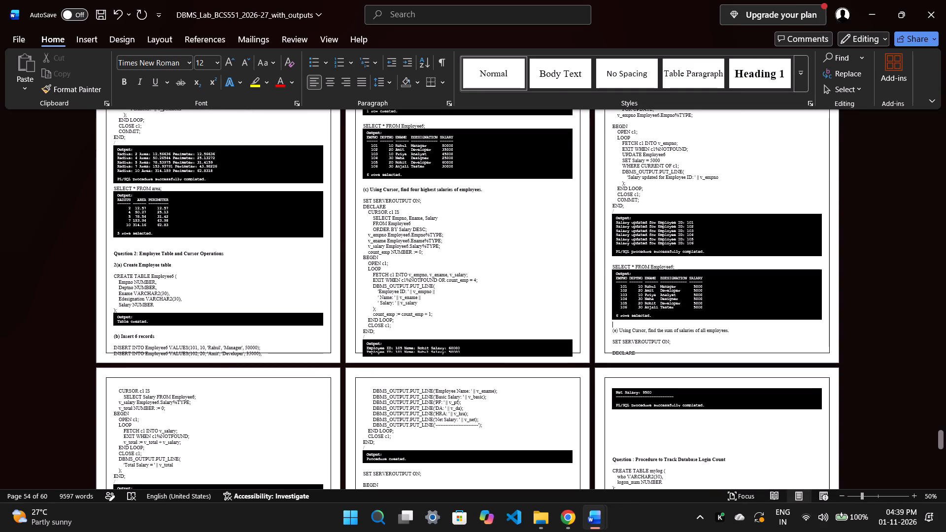
pyautogui.press('Return')
pyautogui.press('Return')
pyautogui.press('Return')
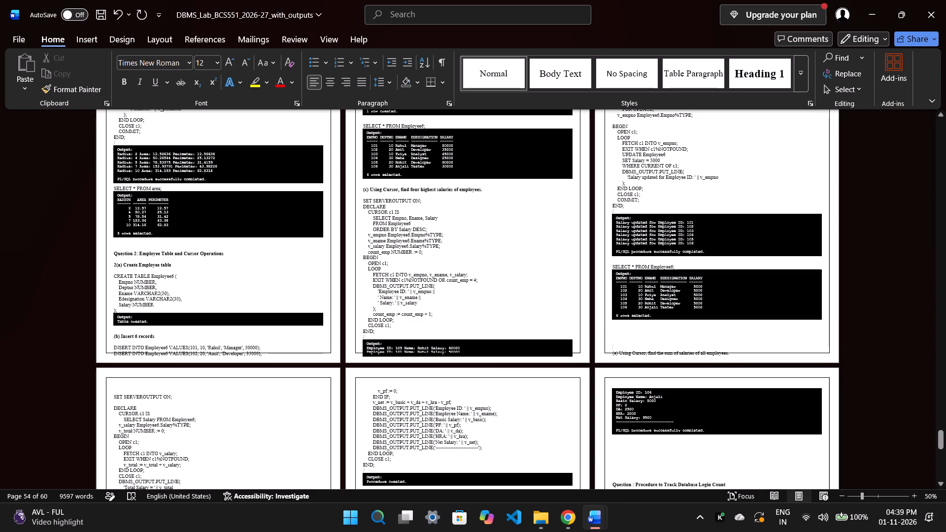
pyautogui.hscroll(1, 588, 363)
pyautogui.press('Return')
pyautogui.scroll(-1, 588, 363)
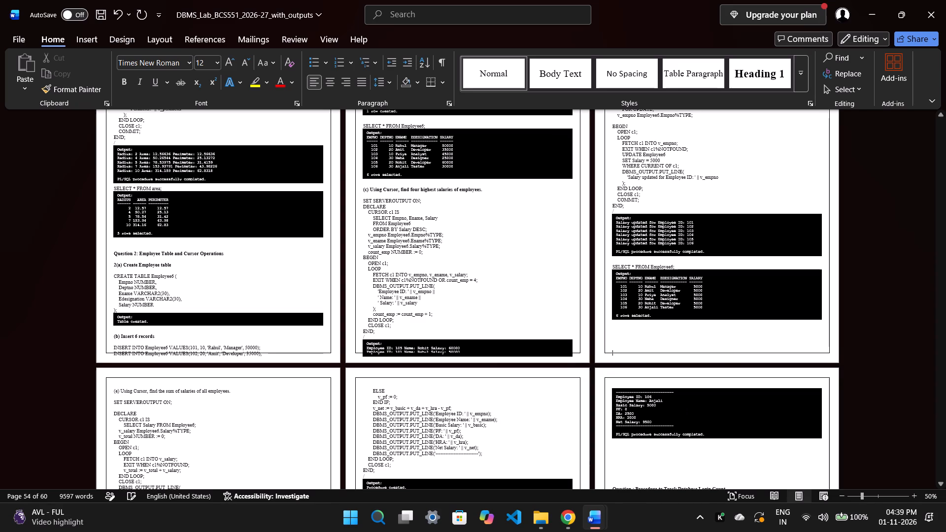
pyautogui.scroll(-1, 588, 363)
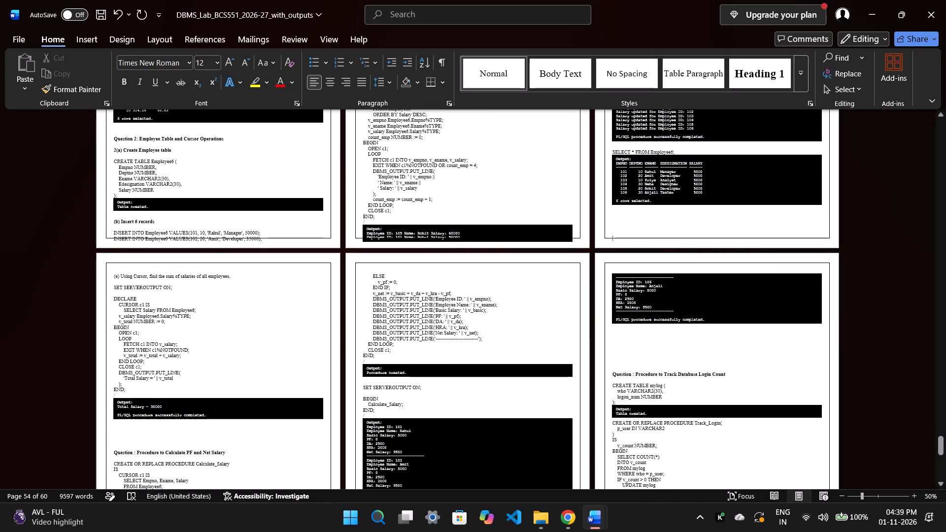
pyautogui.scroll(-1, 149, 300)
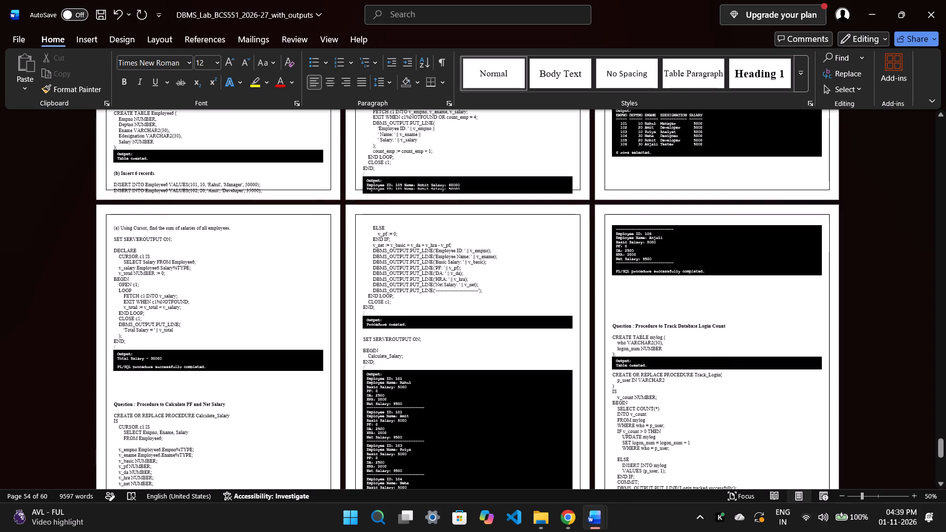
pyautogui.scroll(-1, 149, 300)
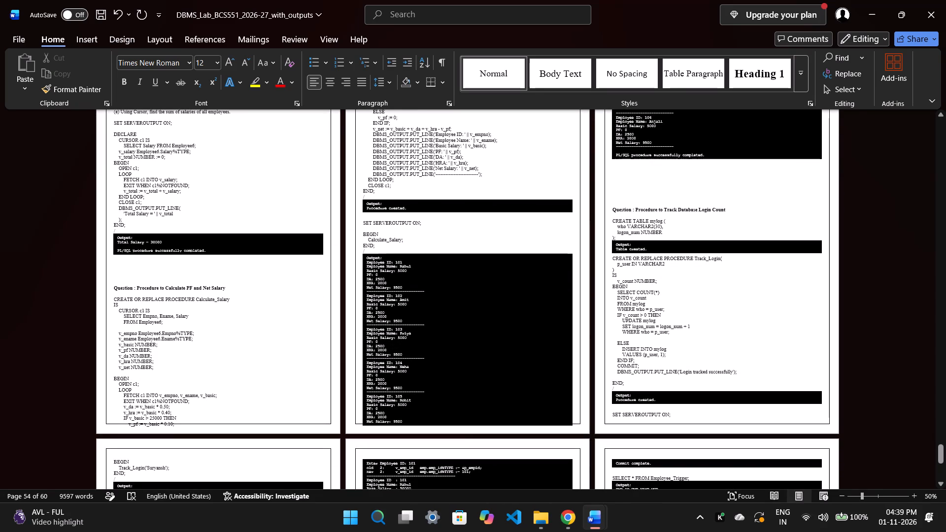
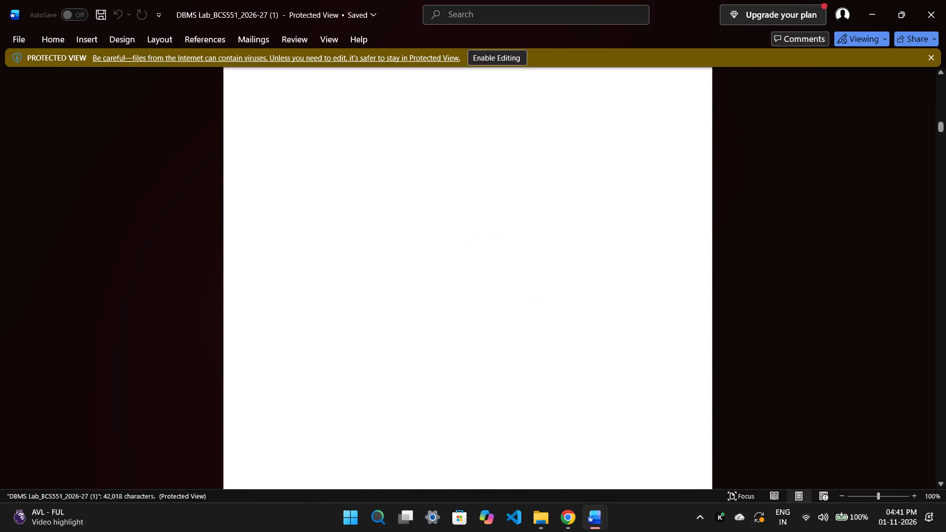
# Look through the downloaded DBMS Lab_BCS551_2026-27 (1) document, examining the page layout of its trigger, join, aggregate and GROUP BY query pages.
pyautogui.scroll(-16, 441, 277)
pyautogui.scroll(1, 441, 277)
pyautogui.scroll(-1, 441, 277)
pyautogui.scroll(1, 441, 277)
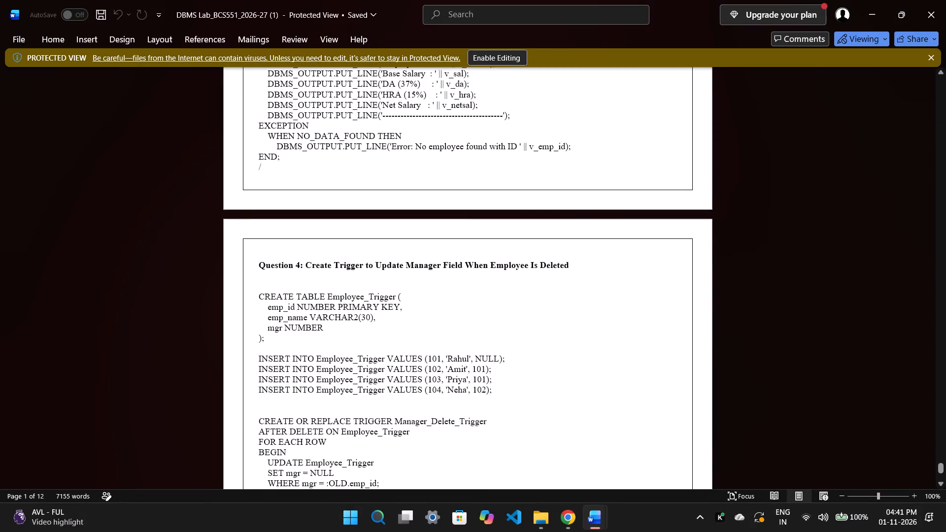
pyautogui.scroll(-3, 441, 277)
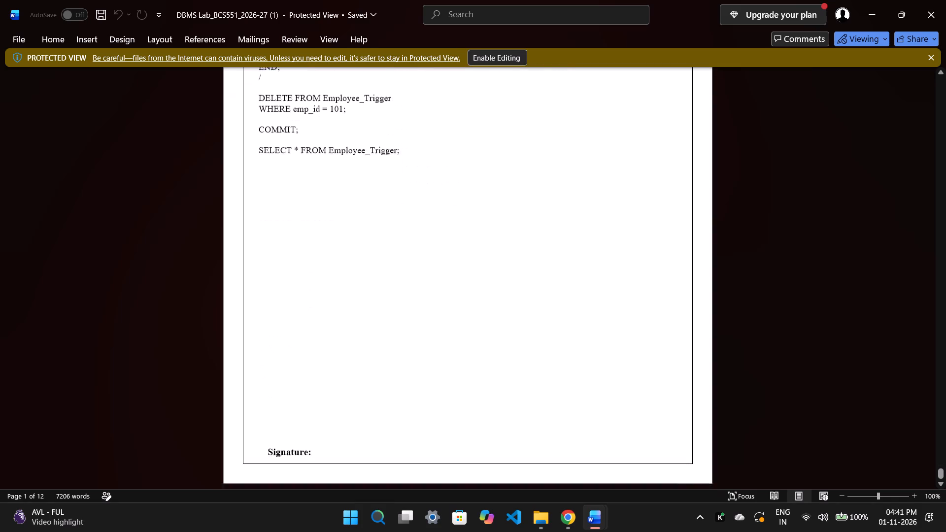
pyautogui.scroll(-5, 441, 277)
pyautogui.scroll(20, 441, 277)
pyautogui.scroll(20, 441, 277)
pyautogui.scroll(20, 441, 277)
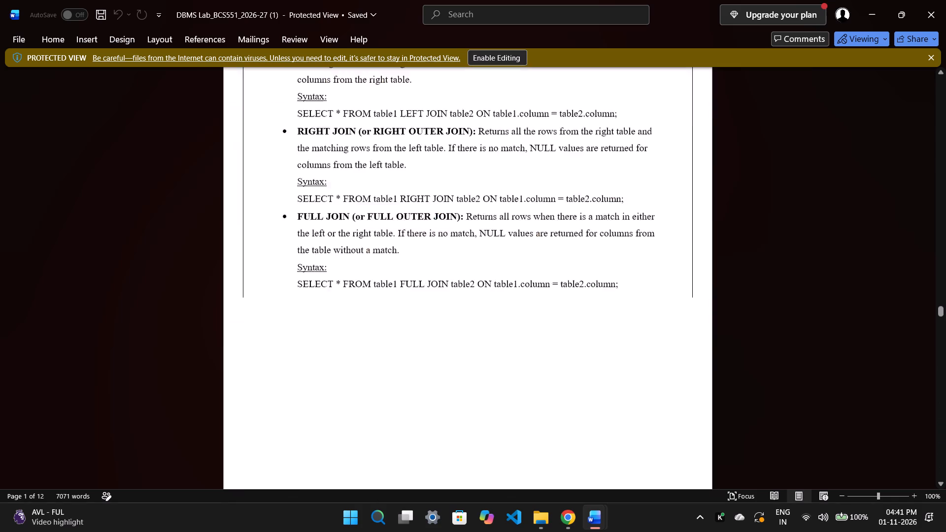
pyautogui.scroll(6, 441, 277)
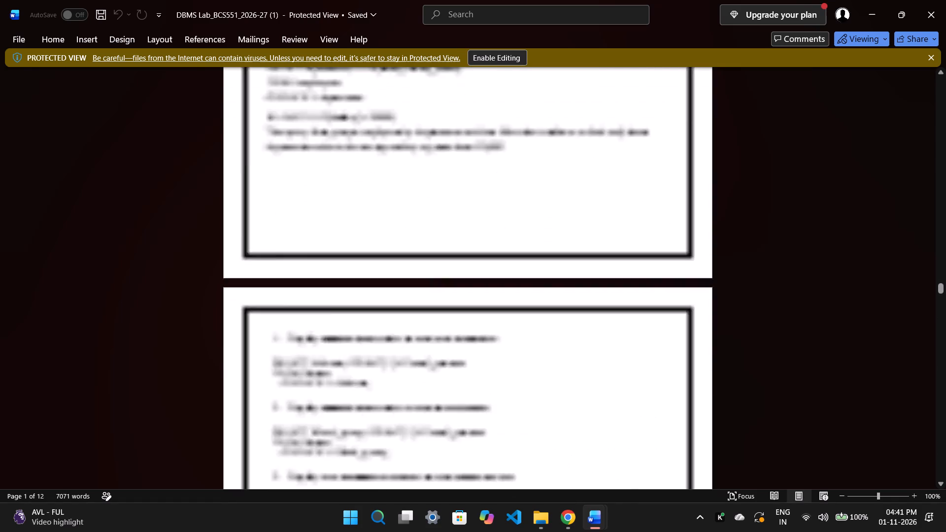
pyautogui.scroll(1, 441, 277)
pyautogui.scroll(-2, 441, 277)
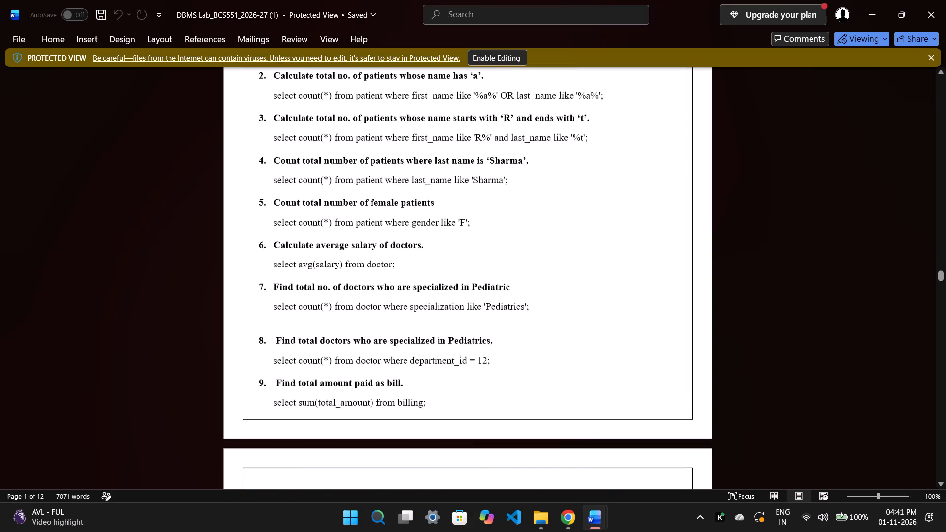
pyautogui.scroll(-1, 441, 277)
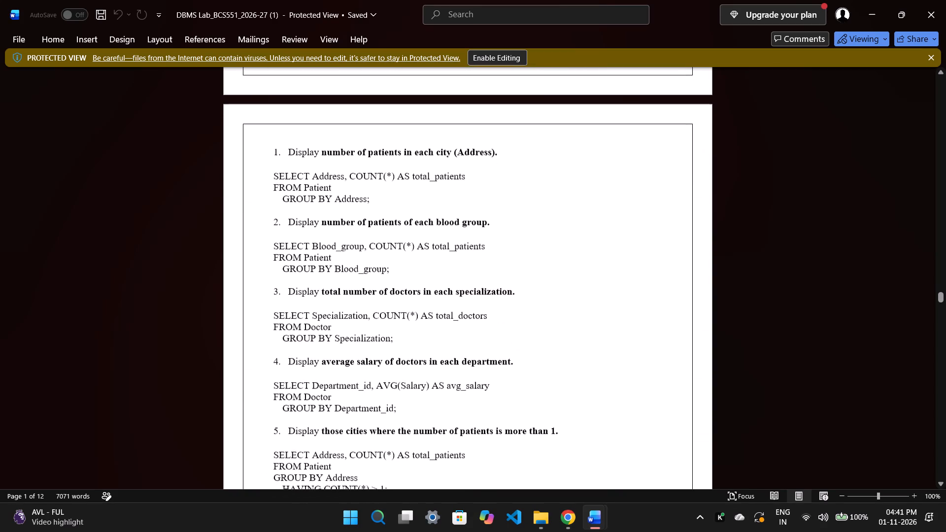
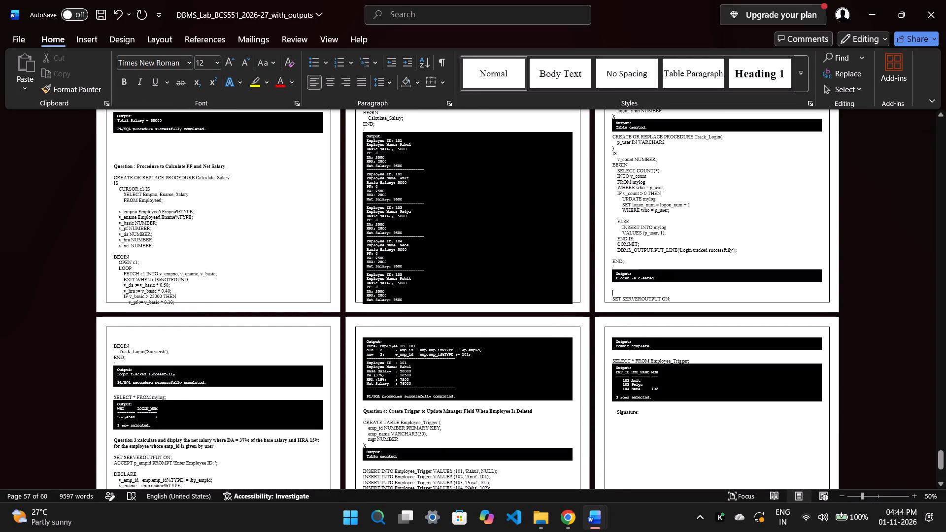
# Add a blank line above the Track_Login call's SET SERVEROUTPUT ON to push it to the next page, and delete the blank line before BEGIN.
pyautogui.press('Return')
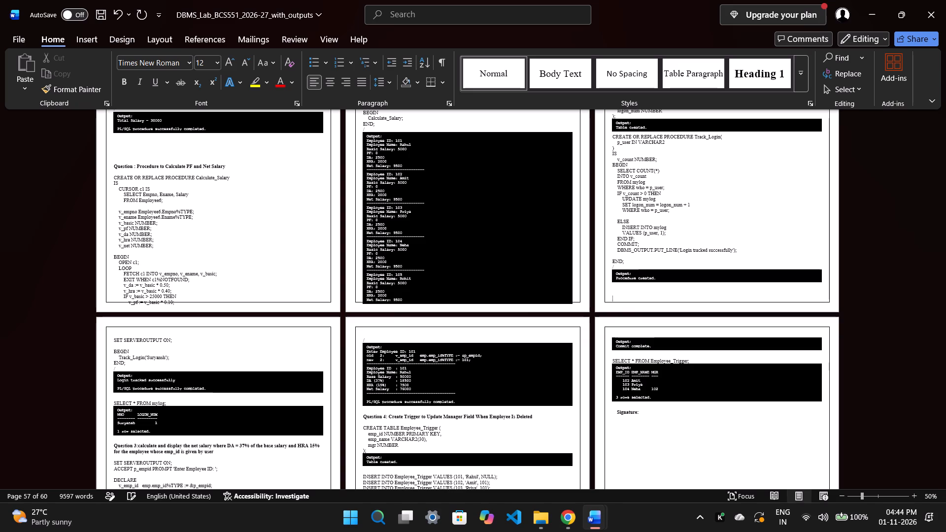
pyautogui.click(120, 344)
pyautogui.press('Delete')
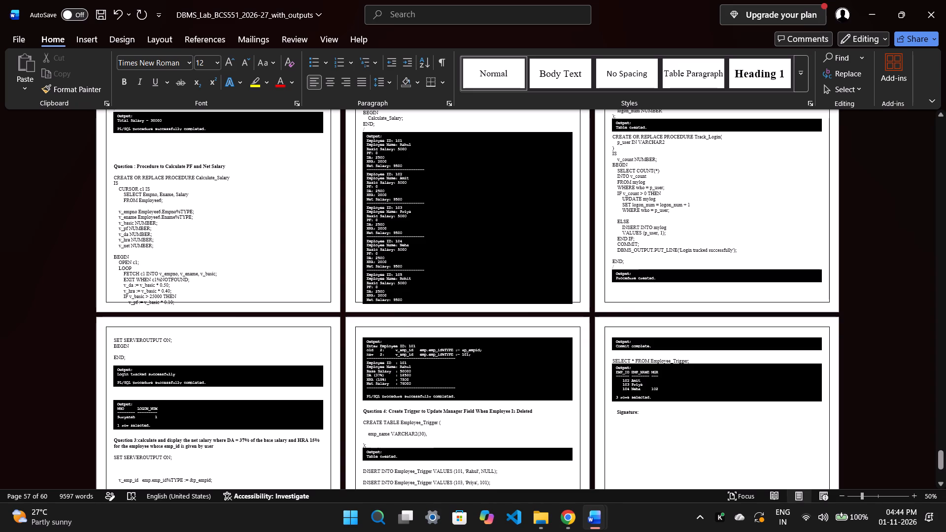
# Delete seven blank lines between the Calculate_Salary output box and the heading "Question : Procedure to Track Database Login Count".
pyautogui.scroll(-1, 152, 329)
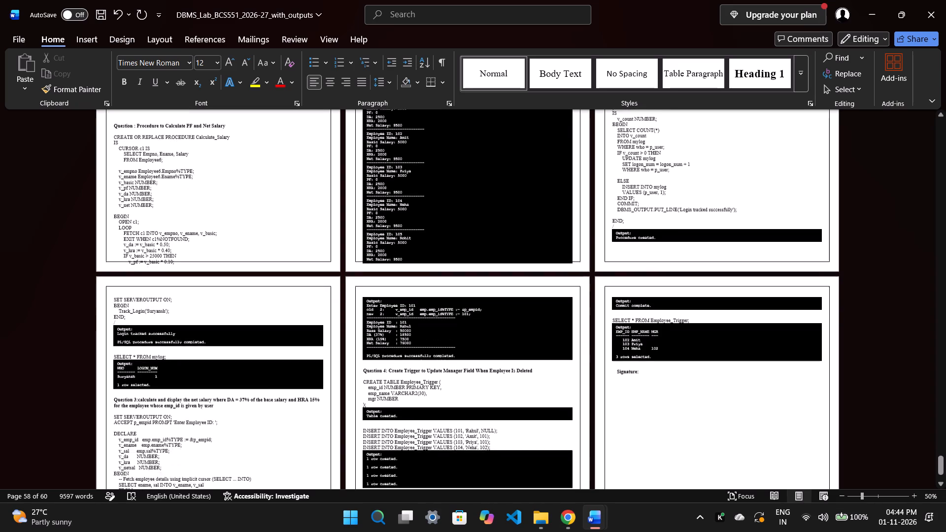
pyautogui.scroll(-1, 152, 329)
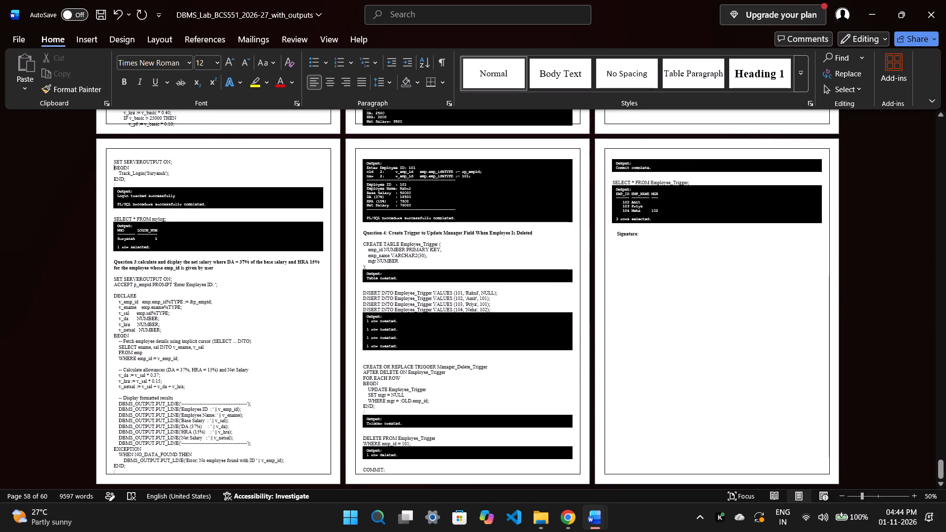
pyautogui.scroll(2, 640, 227)
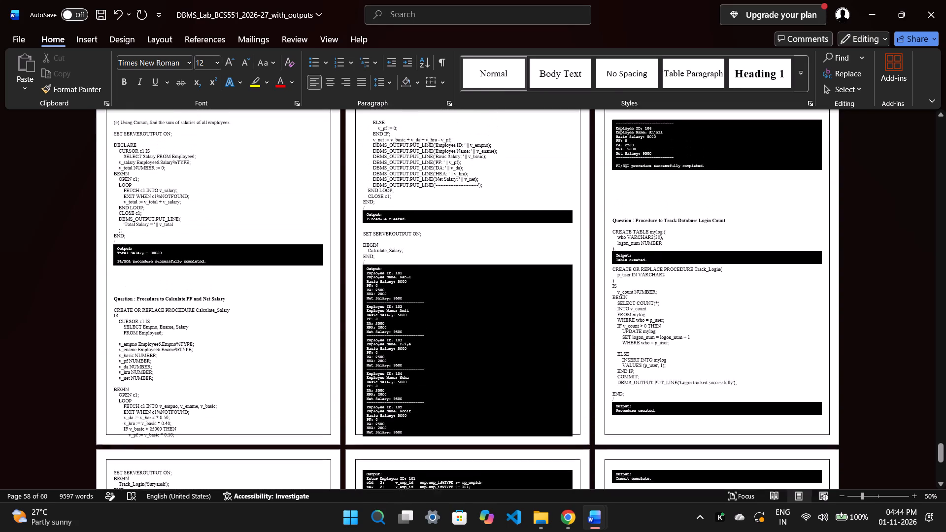
pyautogui.scroll(1, 640, 227)
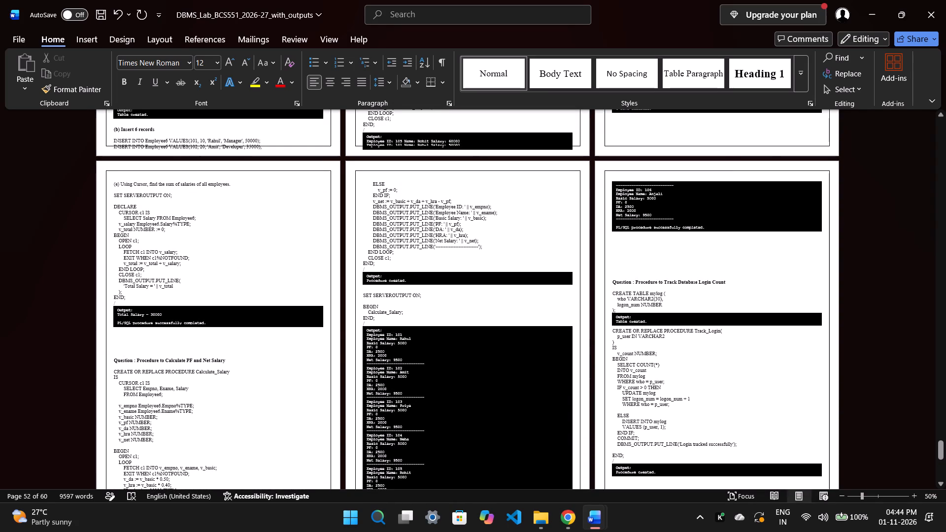
pyautogui.click(627, 241)
pyautogui.press('Delete')
pyautogui.press('Delete')
pyautogui.press('Delete')
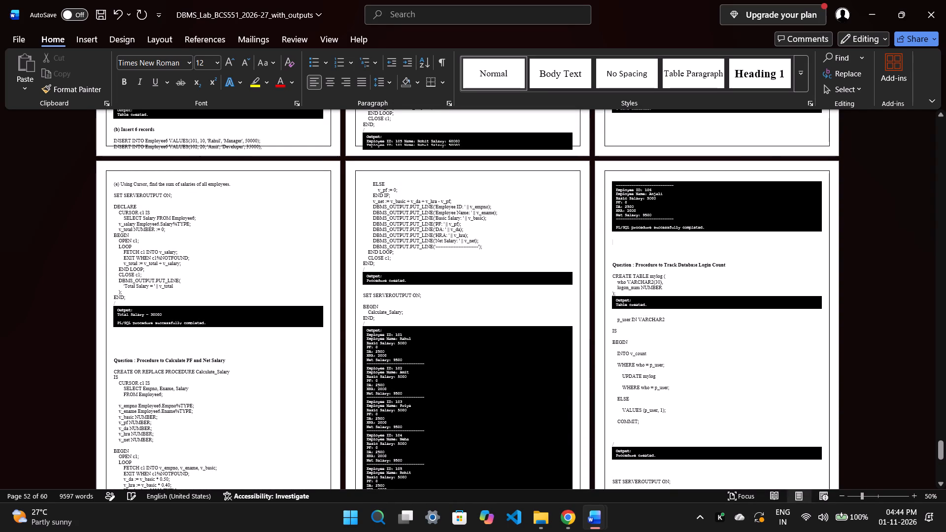
pyautogui.press('Delete')
pyautogui.press('Delete')
pyautogui.press('Delete')
pyautogui.press('Delete')
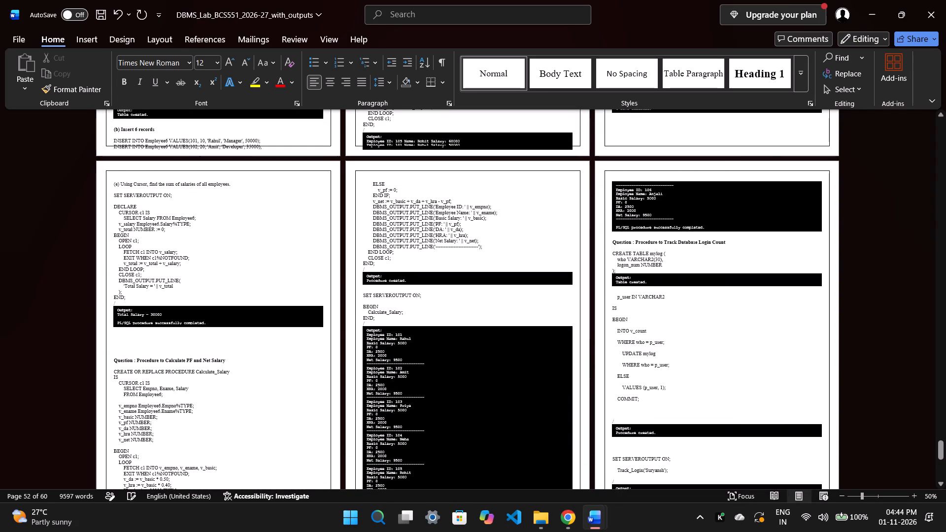
# Reduce the gap between Track_Login's "Procedure created." output box and SET SERVEROUTPUT ON to a single blank line.
pyautogui.scroll(2, 627, 241)
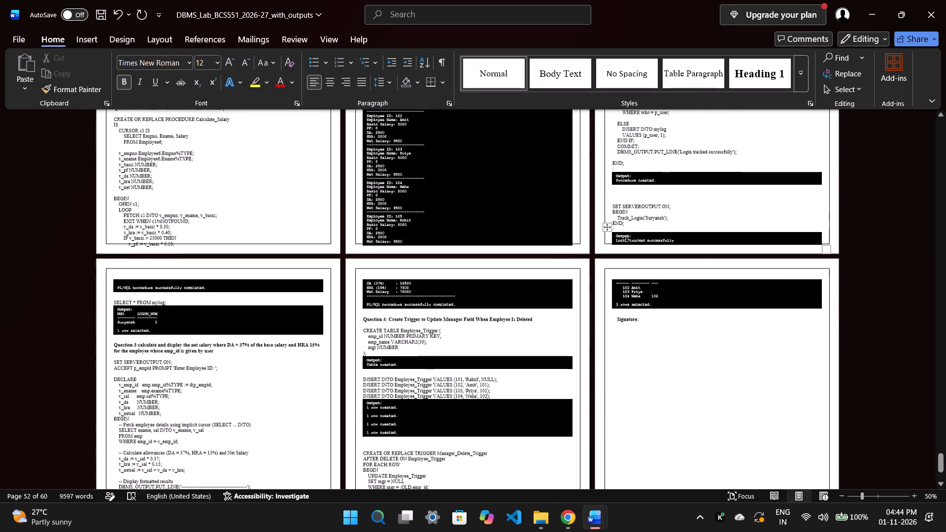
pyautogui.scroll(1, 627, 241)
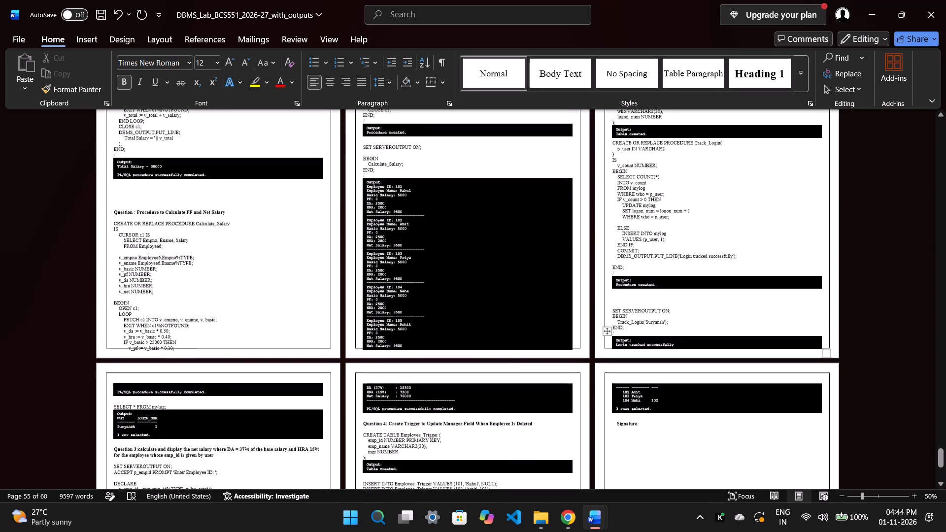
pyautogui.click(623, 293)
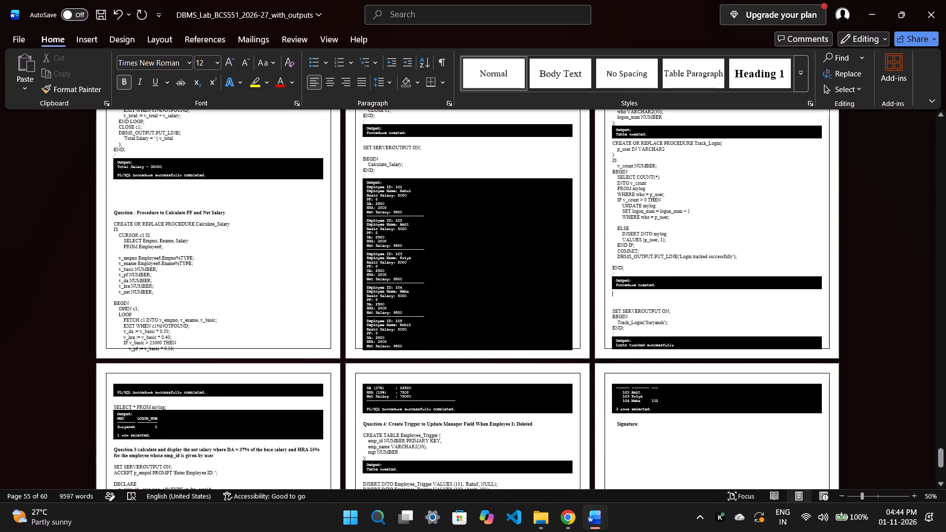
pyautogui.press('Delete')
pyautogui.press('Delete')
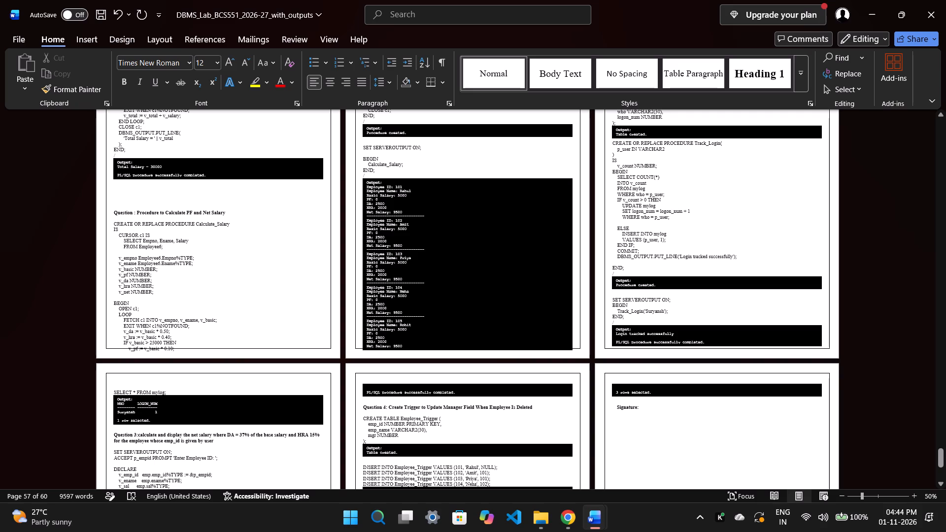
pyautogui.press('Delete')
pyautogui.press('Return')
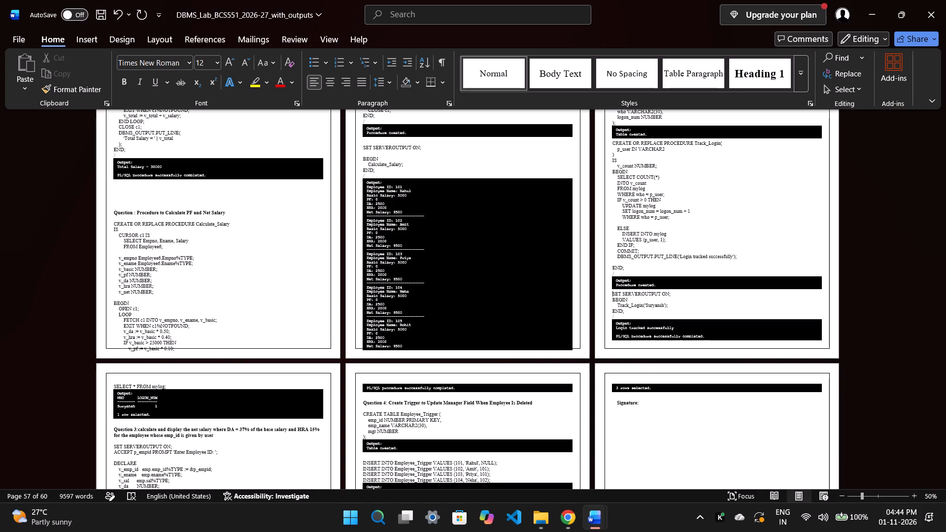
# Delete the blank line above SELECT * FROM mylog at the top of its page.
pyautogui.scroll(-1, 639, 399)
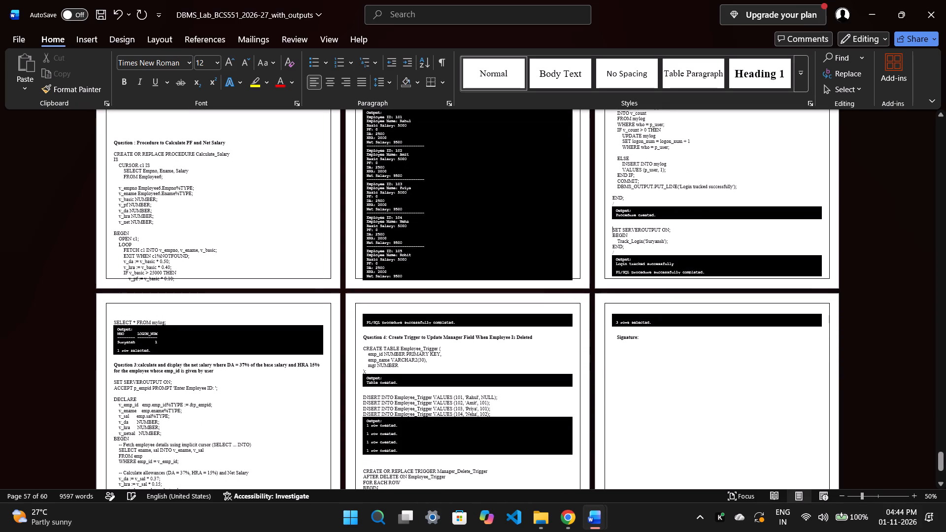
pyautogui.scroll(-1, 646, 342)
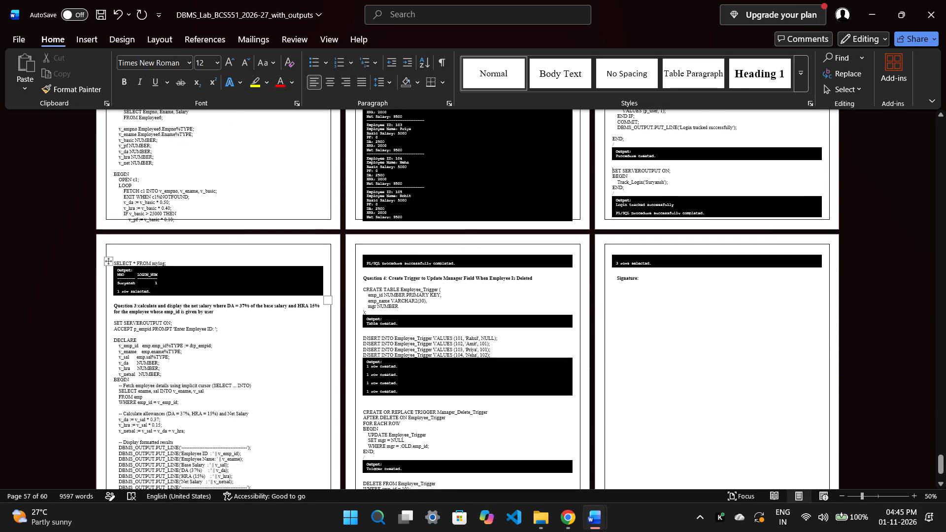
pyautogui.click(143, 259)
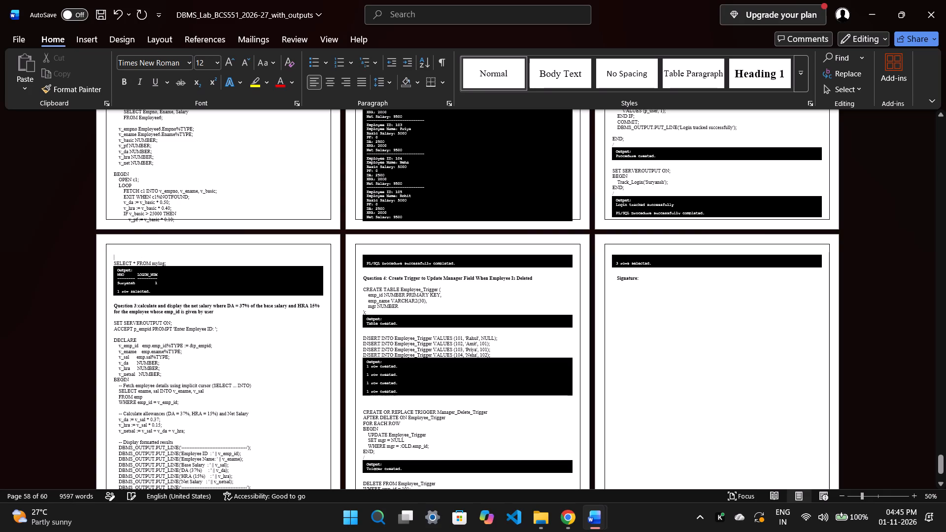
pyautogui.press('BackSpace')
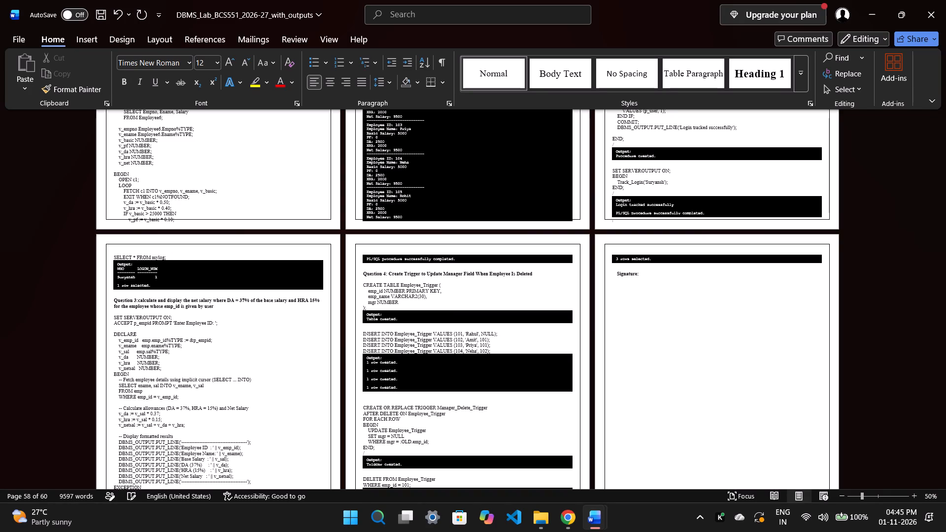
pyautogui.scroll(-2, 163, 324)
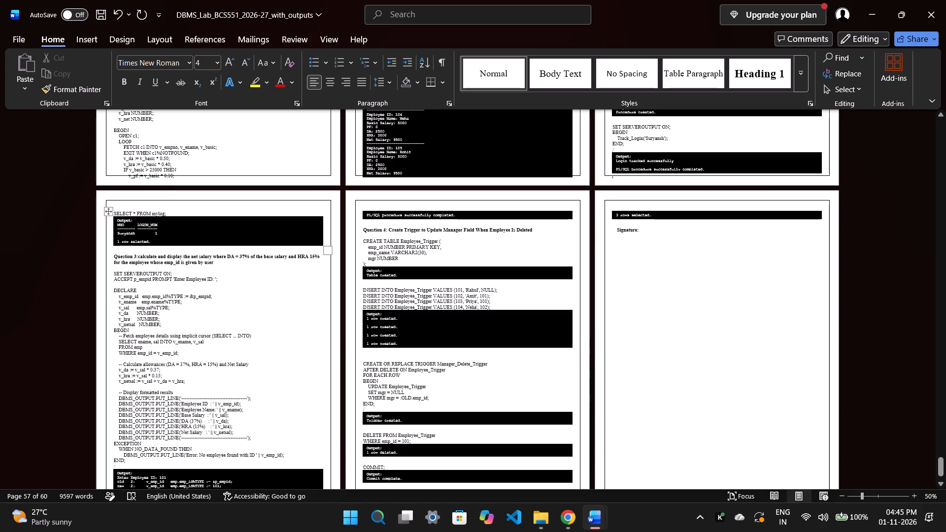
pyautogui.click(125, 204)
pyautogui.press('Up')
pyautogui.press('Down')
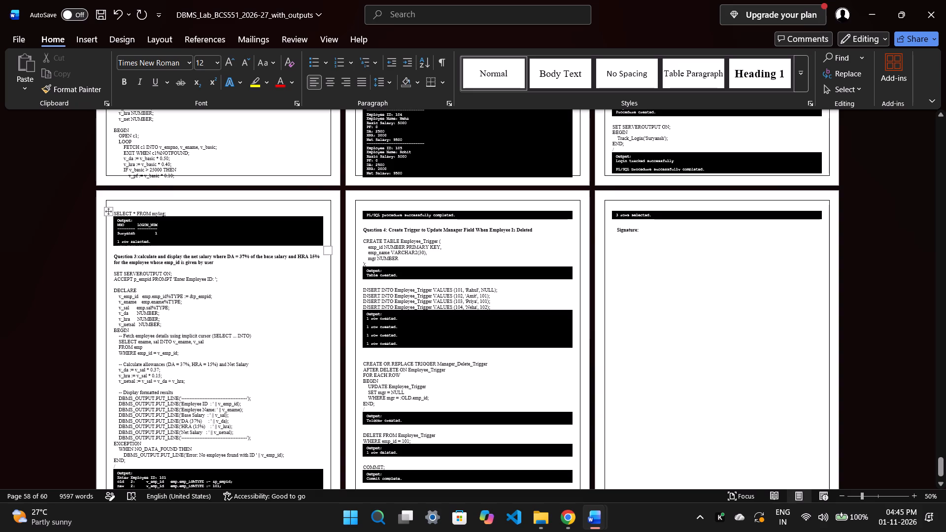
# In the Calculate_Salary output box, add a line after Employee 105's HRA so that its Net Salary line starts on the next page.
pyautogui.scroll(3, 145, 253)
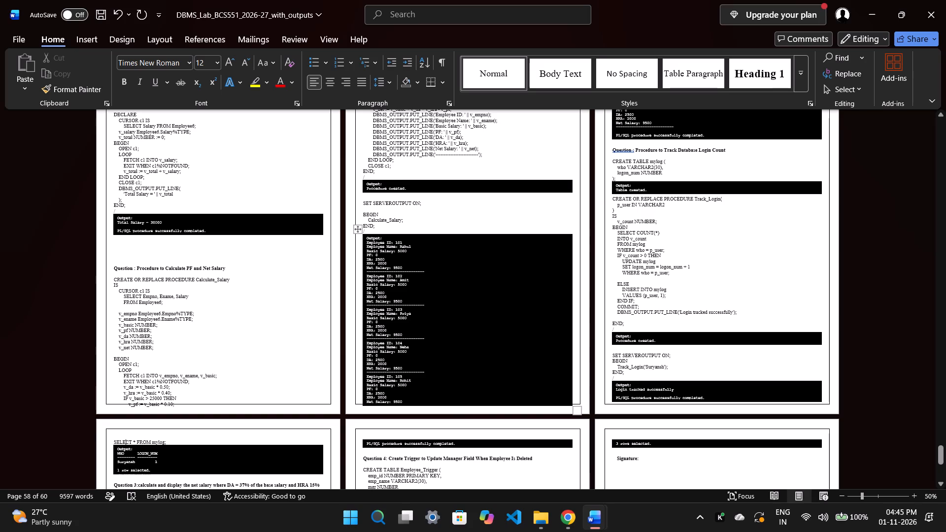
pyautogui.click(394, 397)
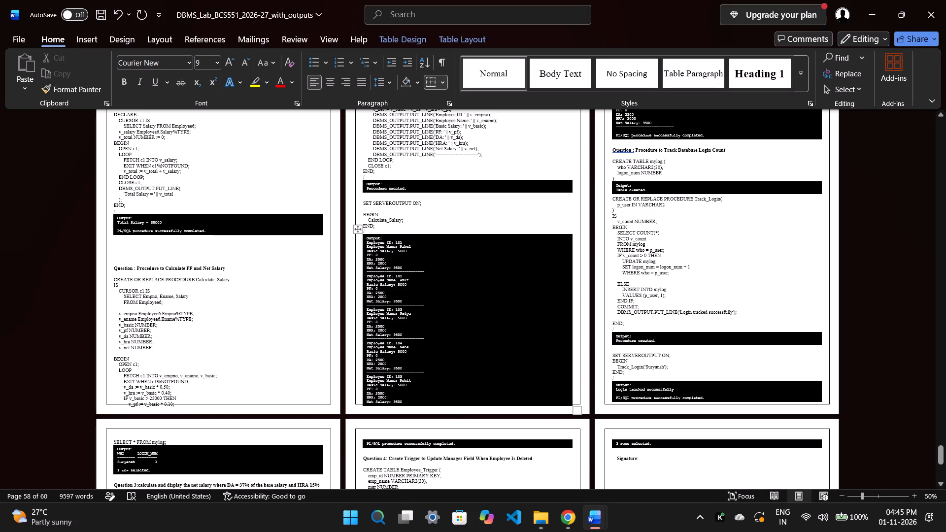
pyautogui.press('Return')
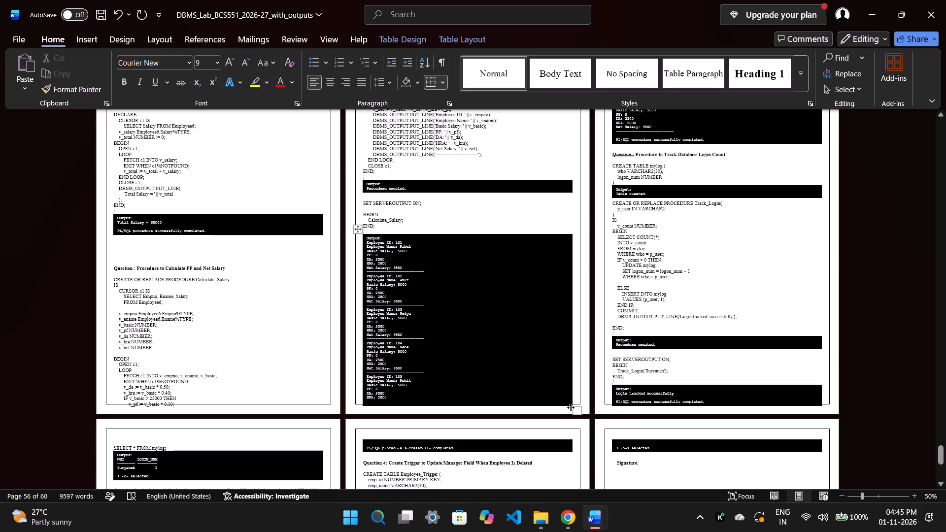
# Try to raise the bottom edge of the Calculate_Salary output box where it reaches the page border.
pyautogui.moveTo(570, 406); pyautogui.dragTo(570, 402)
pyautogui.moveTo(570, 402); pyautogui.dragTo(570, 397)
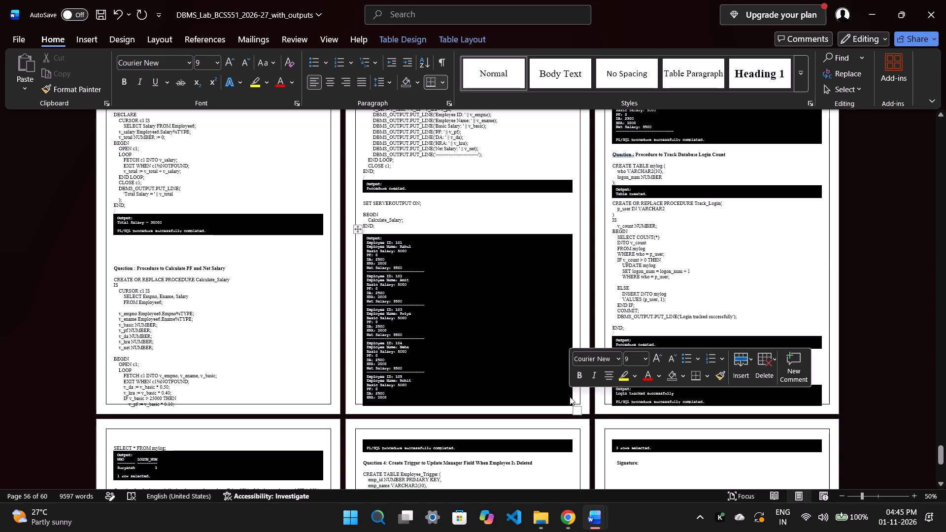
# Delete the blank line above the Track Database Login Count question and add a line break in the 4 pt spacer line below the output box.
pyautogui.scroll(1, 570, 397)
pyautogui.scroll(-1, 570, 397)
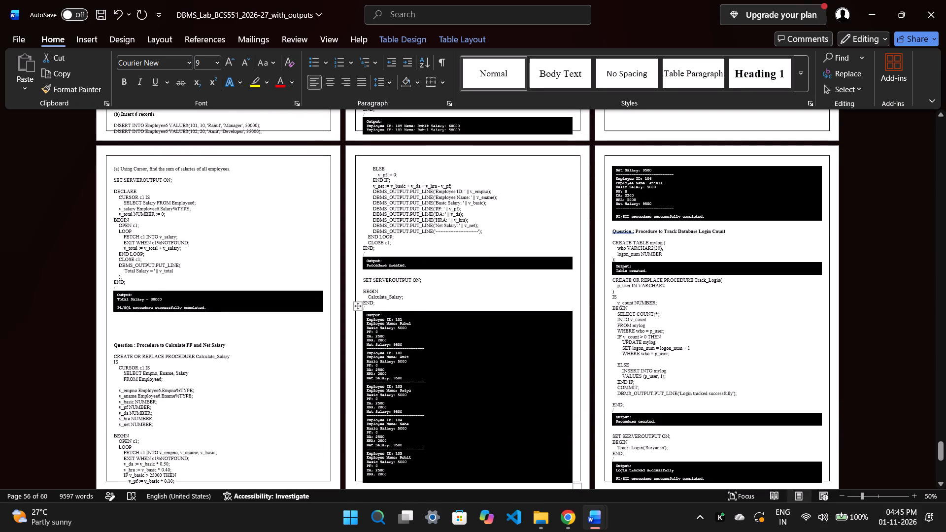
pyautogui.scroll(-1, 570, 397)
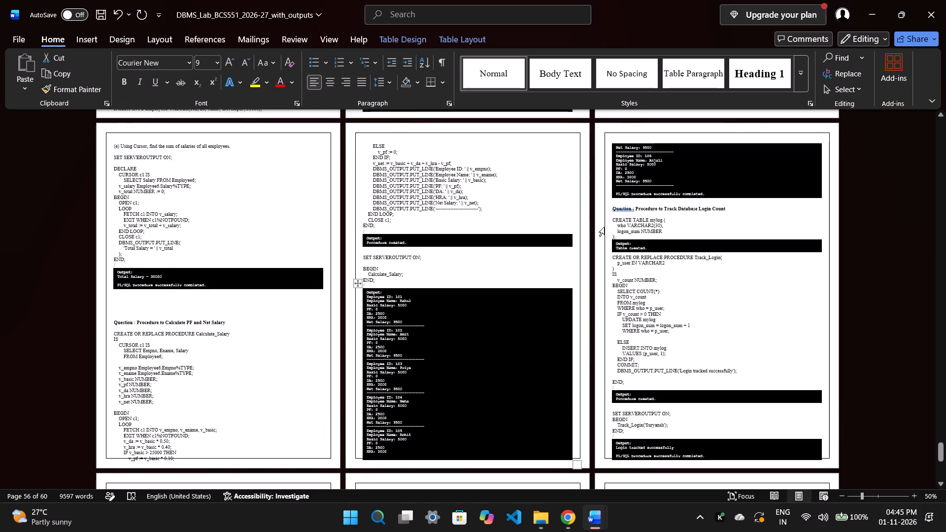
pyautogui.click(633, 202)
pyautogui.press('Delete')
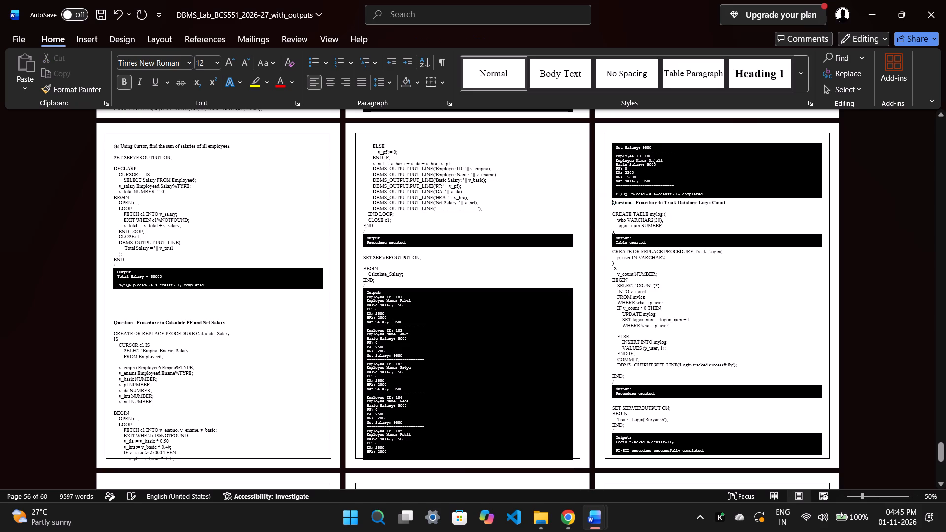
pyautogui.press('Up')
pyautogui.hotkey('shift', 'Return')
# In Question 3's net salary output box, delete the blank line before "PL/SQL procedure successfully completed." so the whole output fits on its page.
pyautogui.scroll(-1, 620, 306)
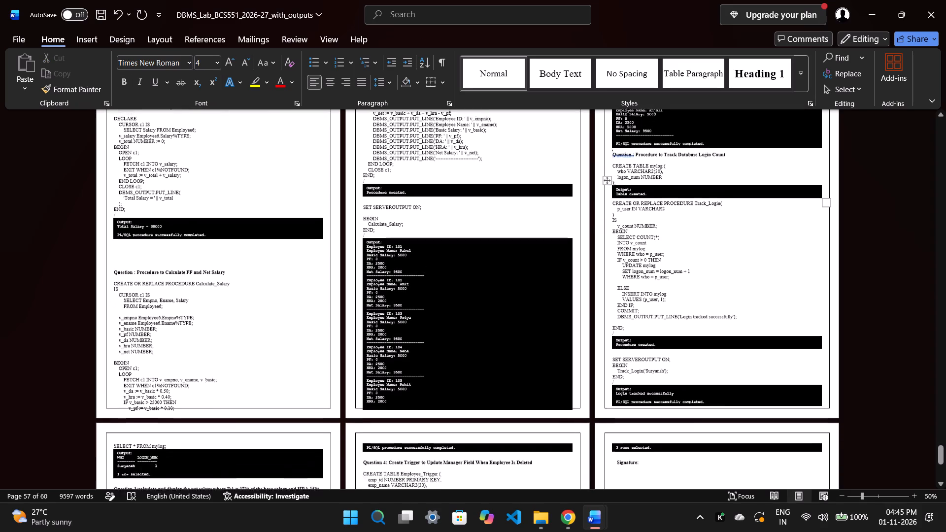
pyautogui.scroll(-1, 620, 306)
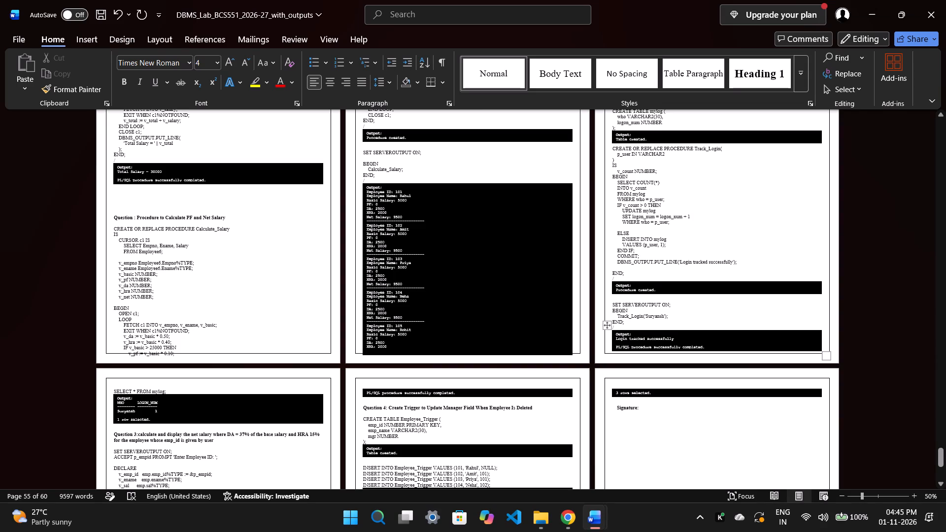
pyautogui.scroll(-2, 636, 324)
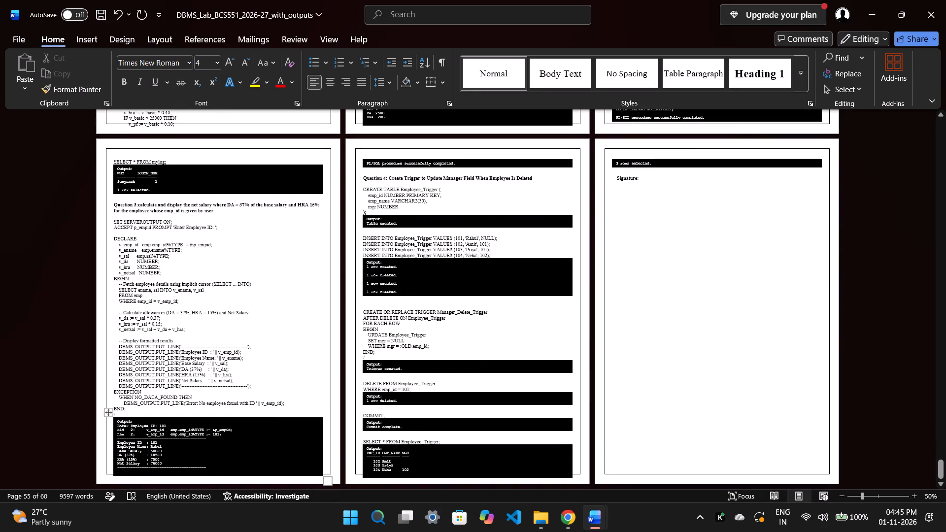
pyautogui.click(168, 470)
pyautogui.press('Delete')
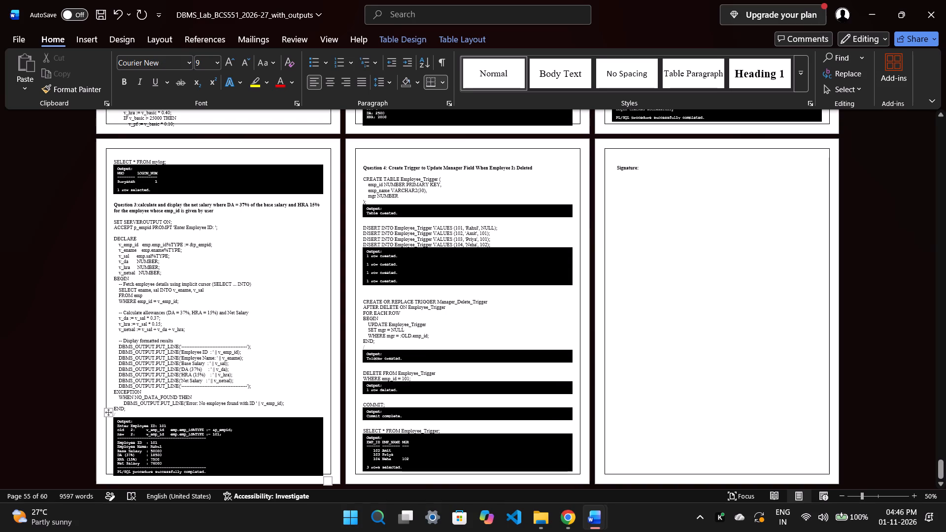
# Delete the blank line between the ACCEPT prompt and DECLARE in Question 3's net salary code.
pyautogui.click(135, 232)
pyautogui.press('Delete')
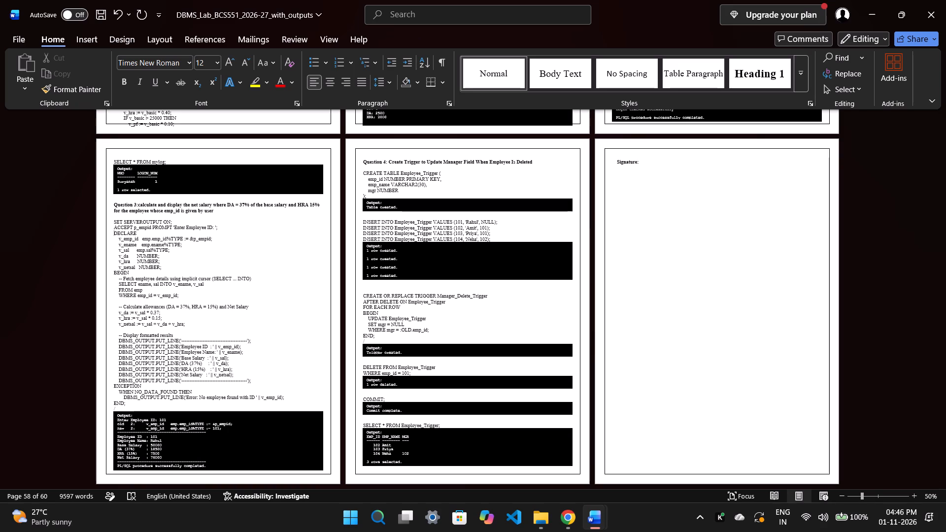
pyautogui.hotkey('shift', 'Return')
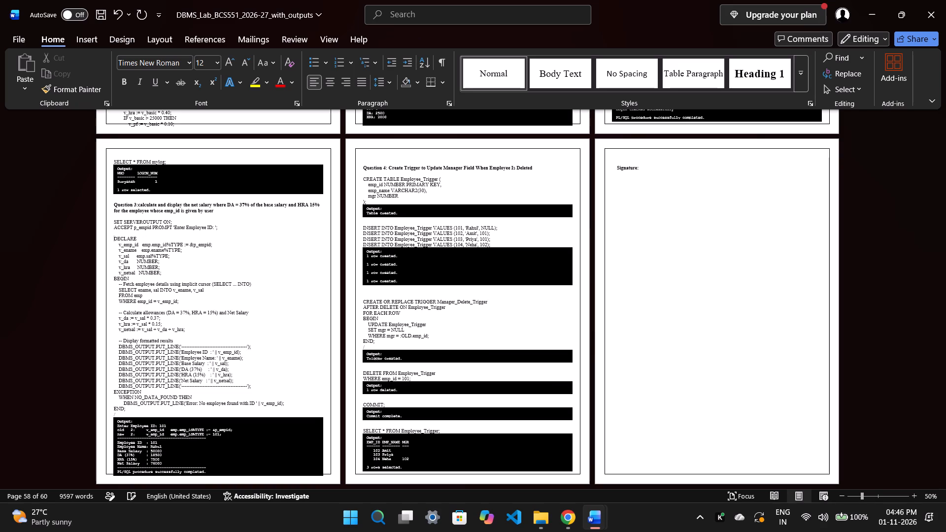
pyautogui.press('BackSpace')
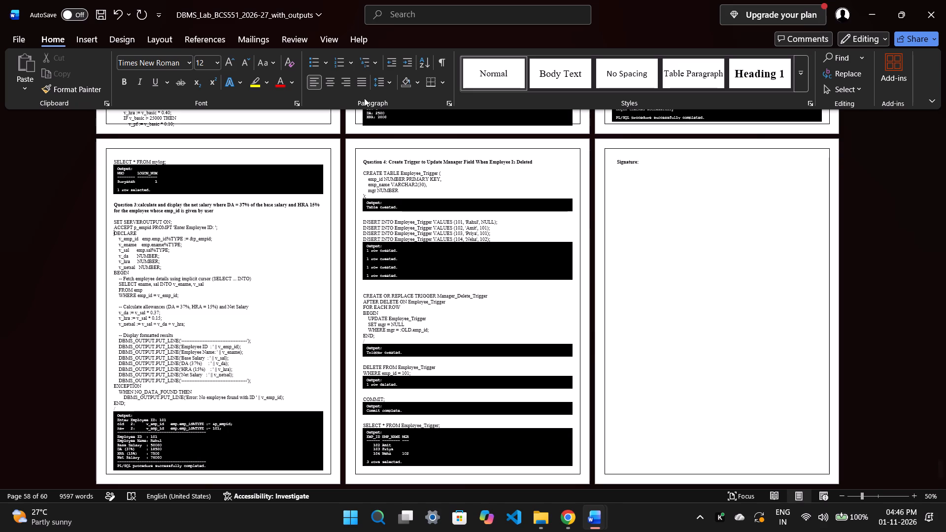
# In the Calculate_Salary procedure, add a line after "IF v_basic > 25000 THEN" so the v_pf assignment starts on the next page.
pyautogui.click(369, 155)
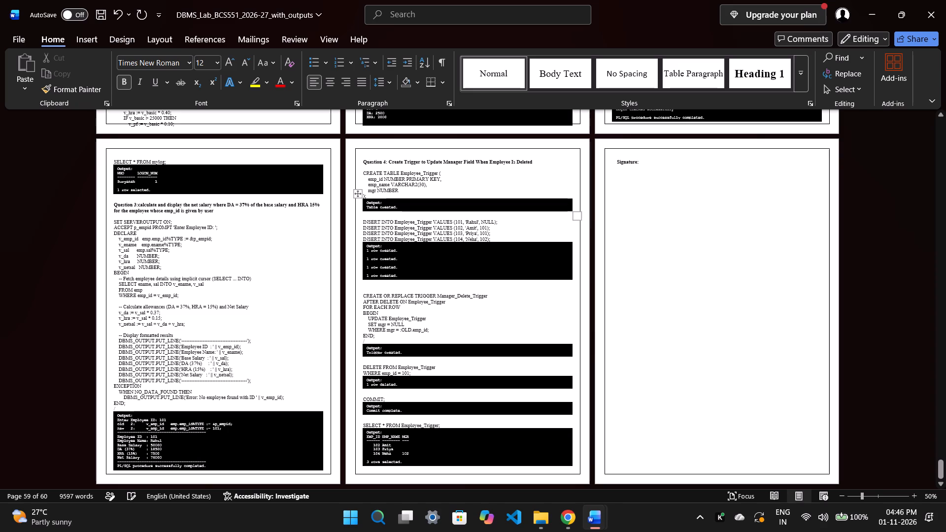
pyautogui.click(136, 154)
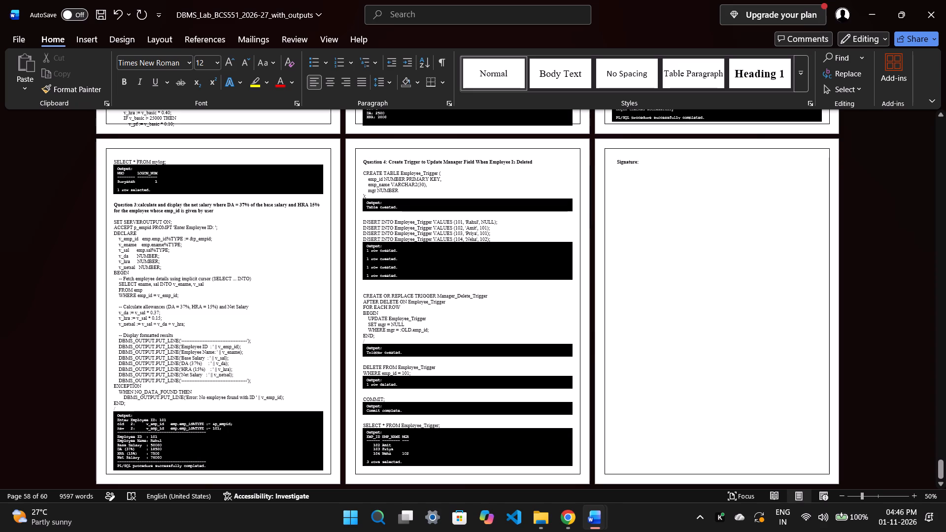
pyautogui.scroll(1, 136, 154)
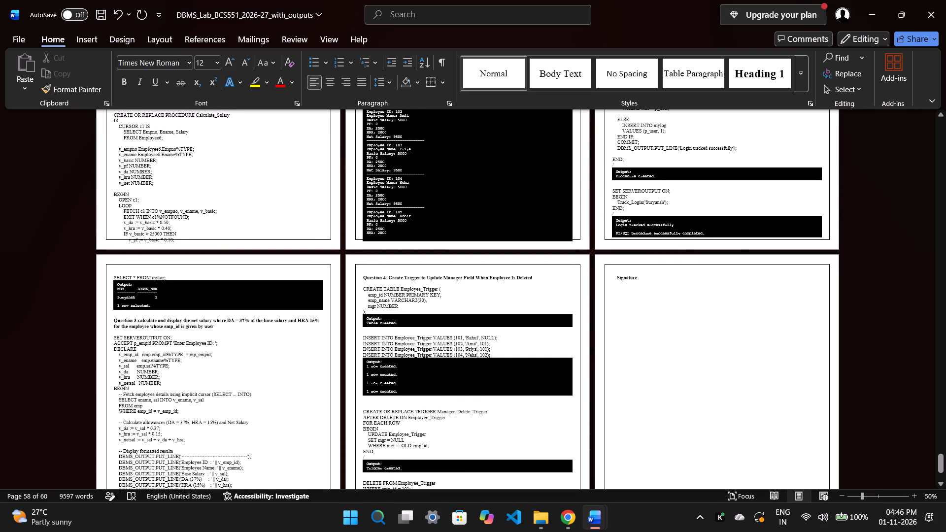
pyautogui.click(187, 232)
pyautogui.press('Return')
# Delete the blank line above "SELECT * FROM mylog;" at the top of its page.
pyautogui.scroll(1, 332, 230)
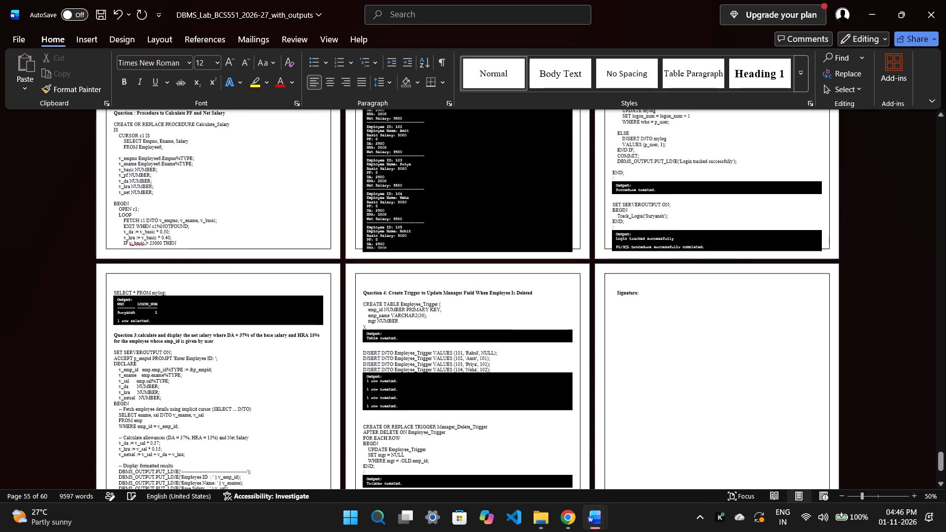
pyautogui.scroll(2, 332, 230)
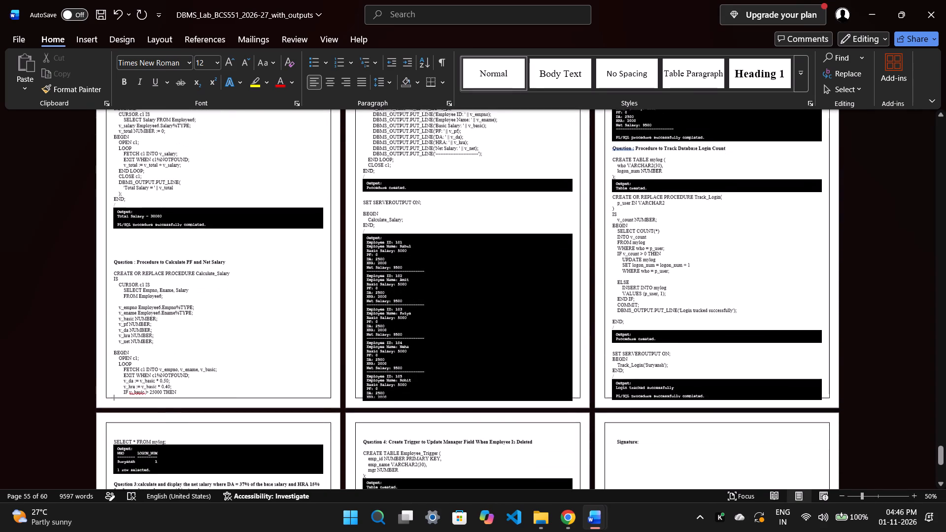
pyautogui.scroll(1, 332, 230)
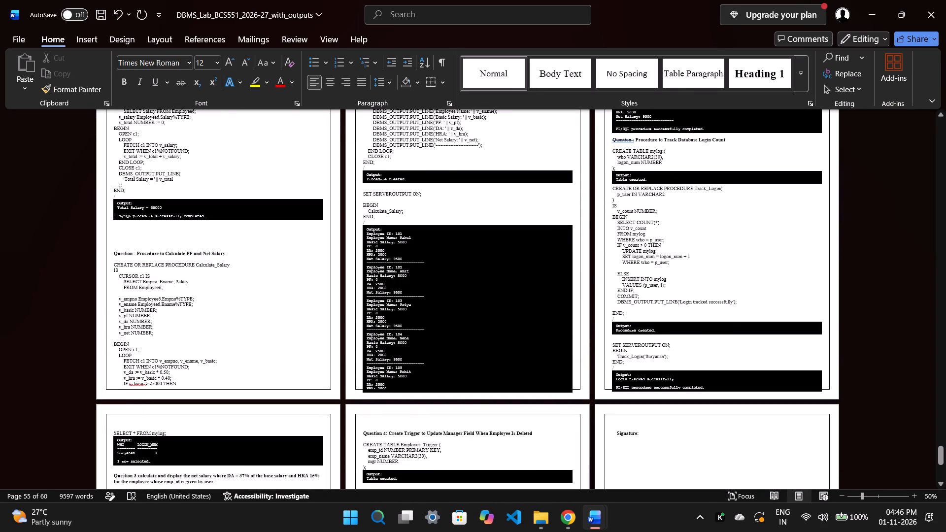
pyautogui.click(130, 424)
pyautogui.press('BackSpace')
pyautogui.press('Delete')
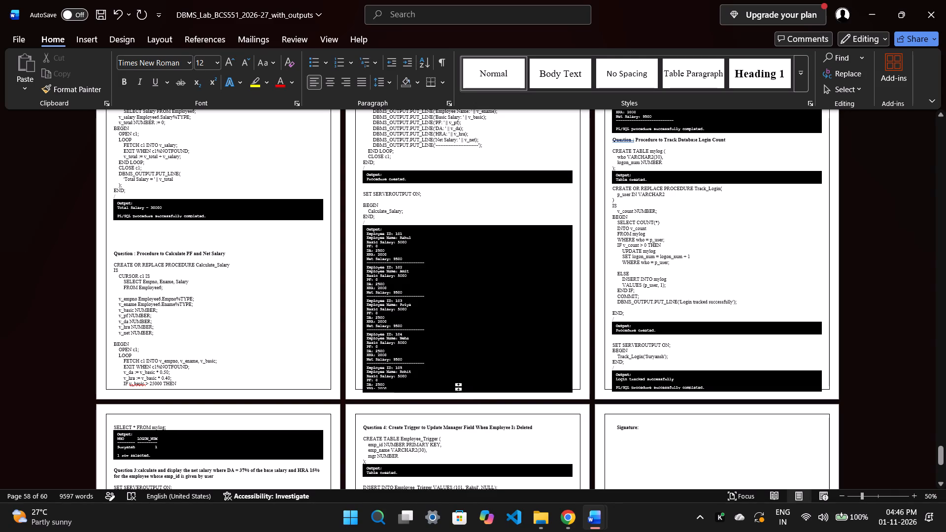
# In the Calculate_Salary output box, add a 4 pt blank line after Employee 105's DA so its HRA starts on the next page.
pyautogui.click(434, 382)
pyautogui.press('Return')
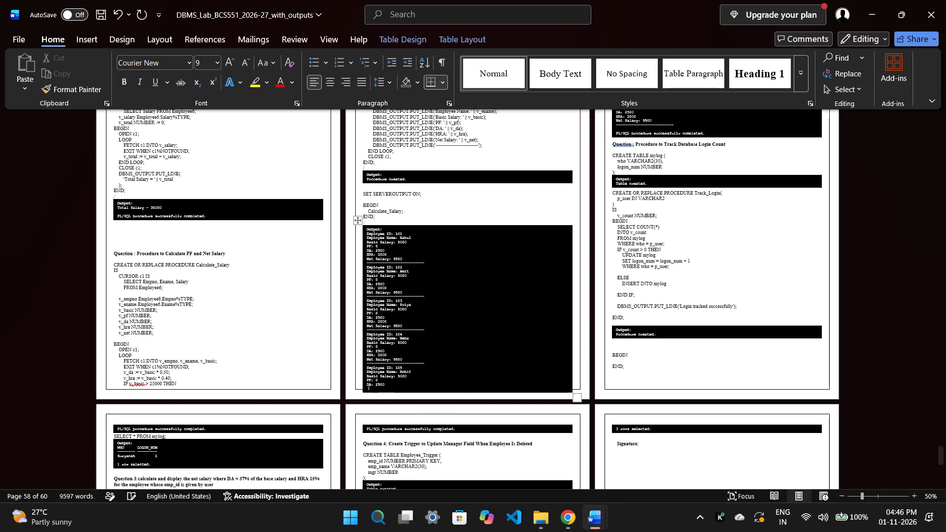
pyautogui.scroll(1, 561, 357)
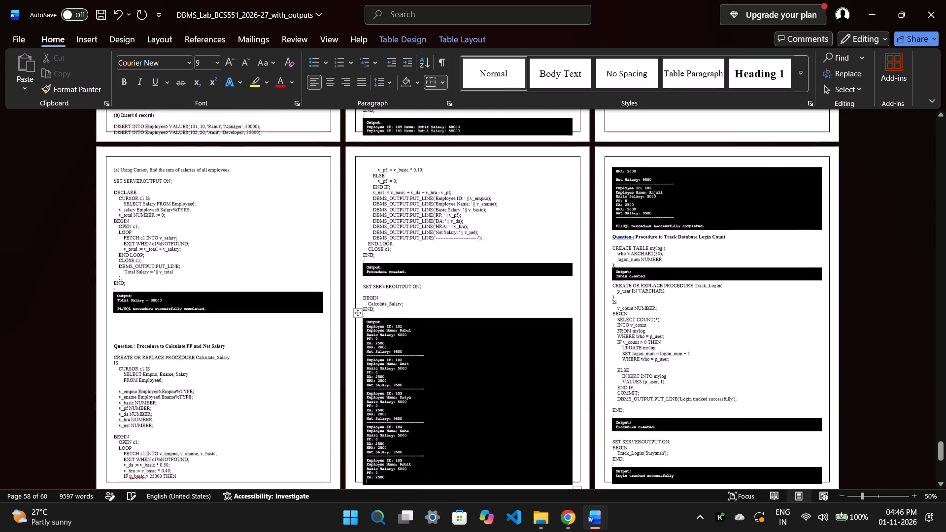
pyautogui.scroll(1, 561, 357)
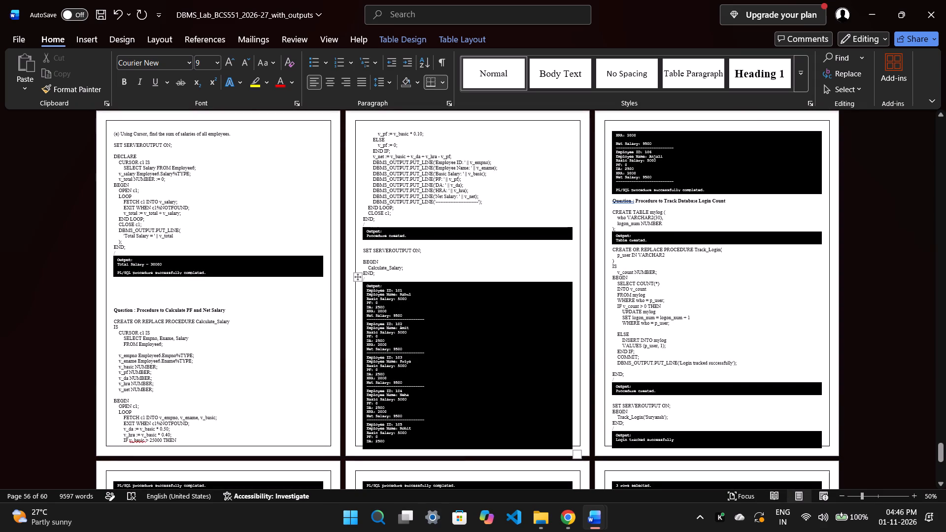
pyautogui.click(205, 60)
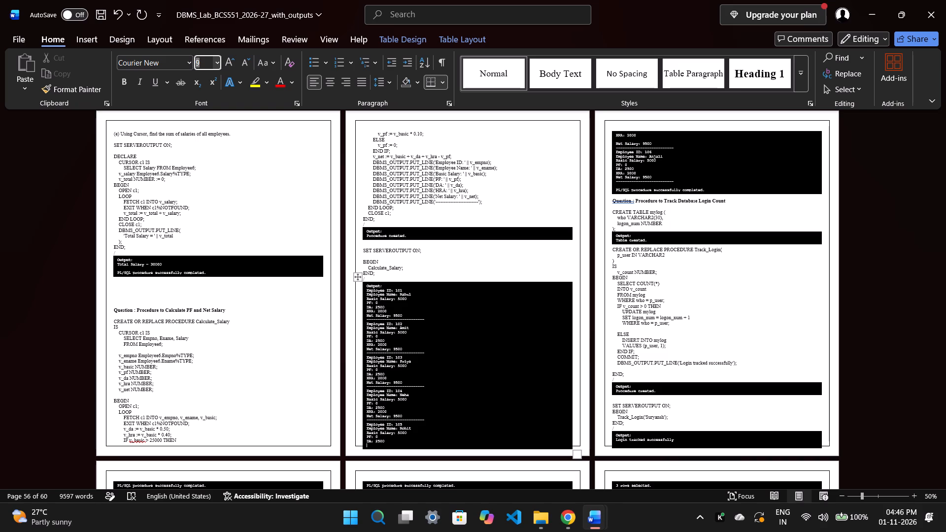
pyautogui.press('4')
pyautogui.press('Return')
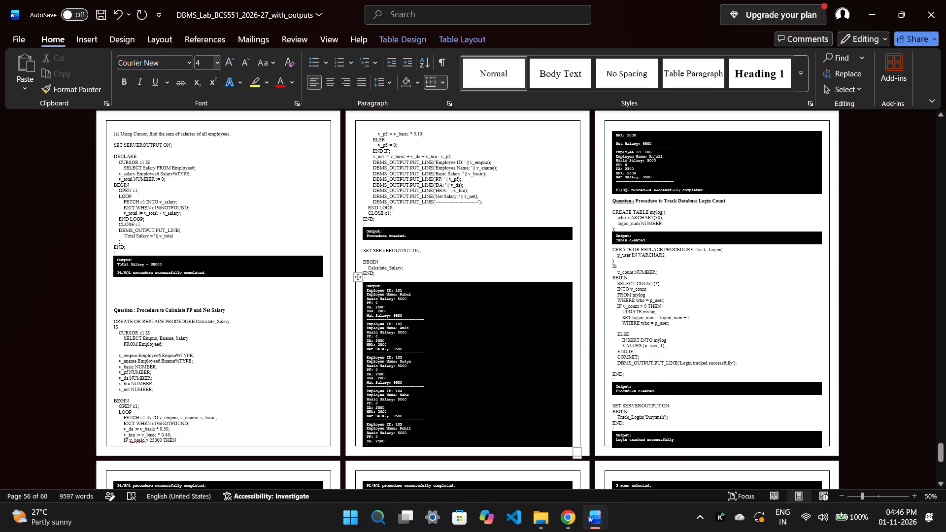
# Replace the blank line after Employee 105's DA with a line break.
pyautogui.press('BackSpace')
pyautogui.hotkey('shift', 'Return')
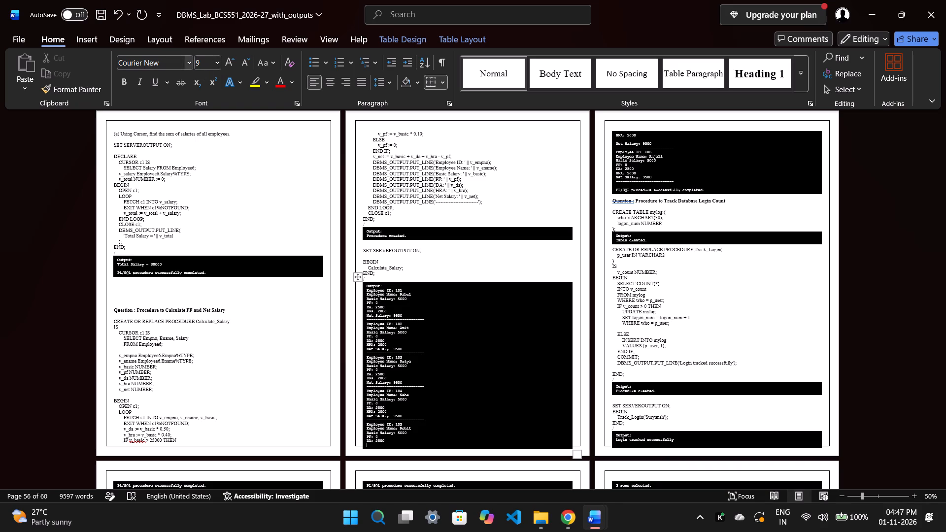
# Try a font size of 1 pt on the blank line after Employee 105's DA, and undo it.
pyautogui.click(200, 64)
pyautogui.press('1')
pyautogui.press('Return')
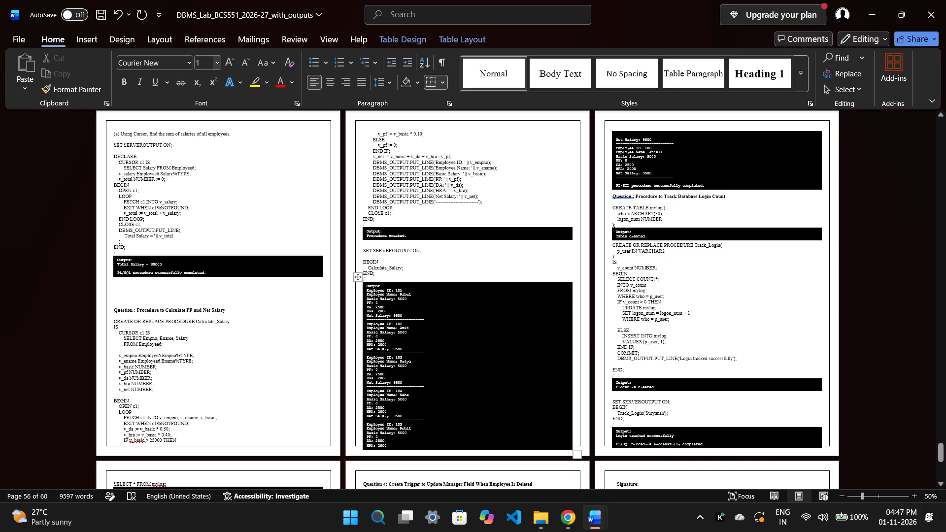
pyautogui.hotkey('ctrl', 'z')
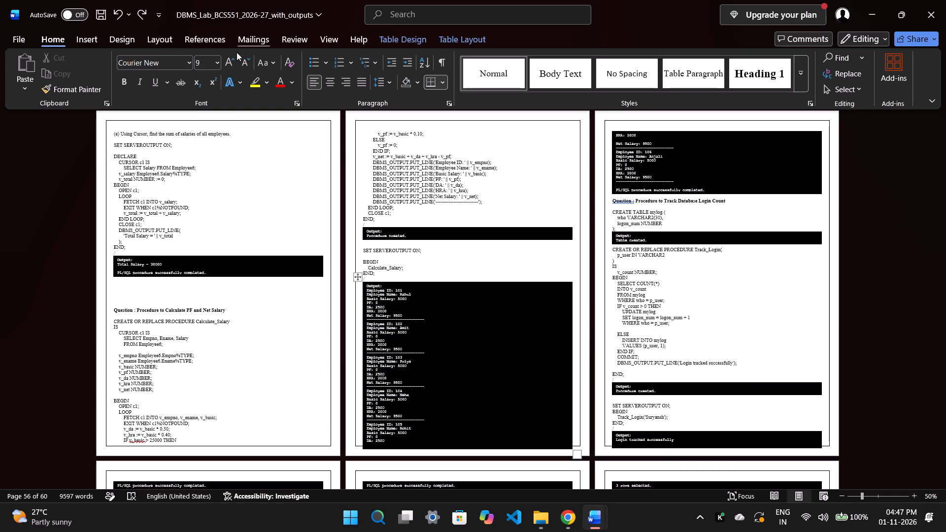
# Set the font size of the blank line after Employee 105's DA to 4 pt.
pyautogui.click(200, 60)
pyautogui.press('4')
pyautogui.press('Return')
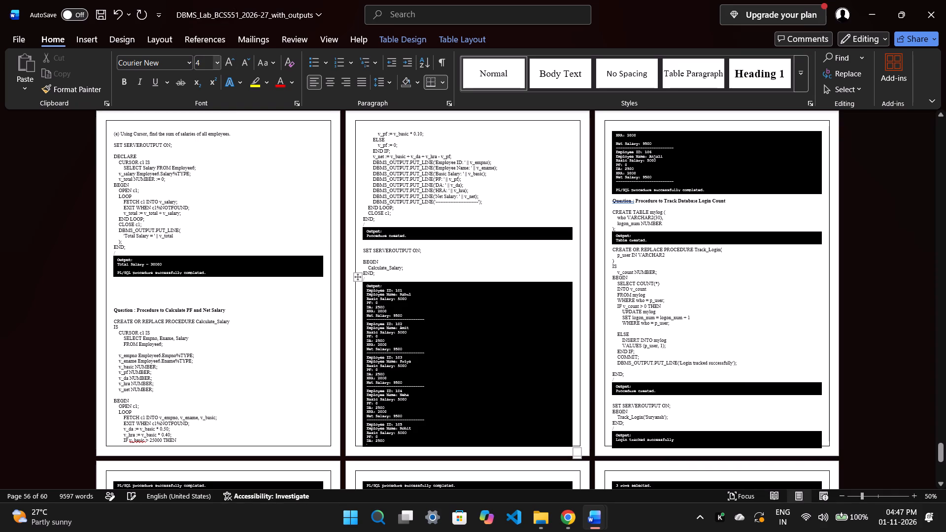
# Delete the blank line between "SET SERVEROUTPUT ON;" and BEGIN in the block that calls Calculate_Salary.
pyautogui.click(507, 250)
pyautogui.scroll(1, 507, 250)
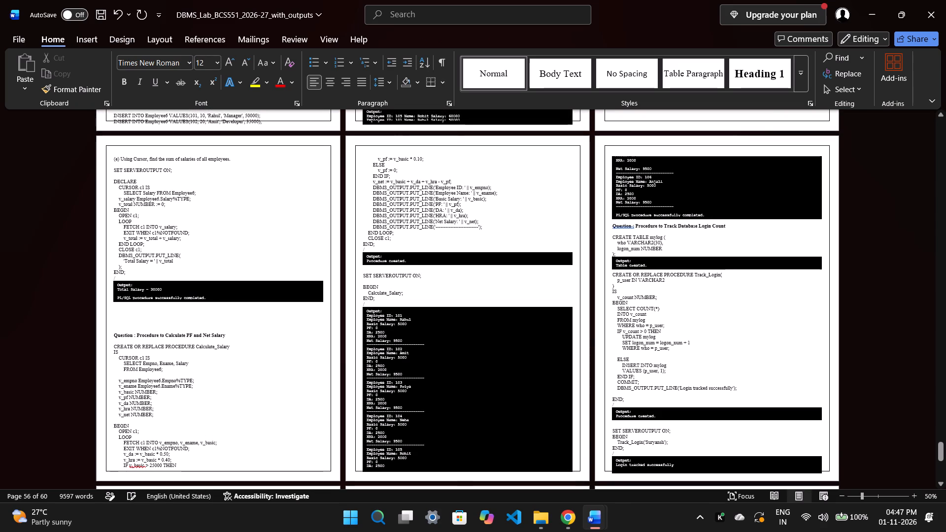
pyautogui.click(372, 282)
pyautogui.press('Delete')
# Insert a line break above the Question 4 trigger heading so that it moves onto the page with its CREATE TABLE code.
pyautogui.click(445, 429)
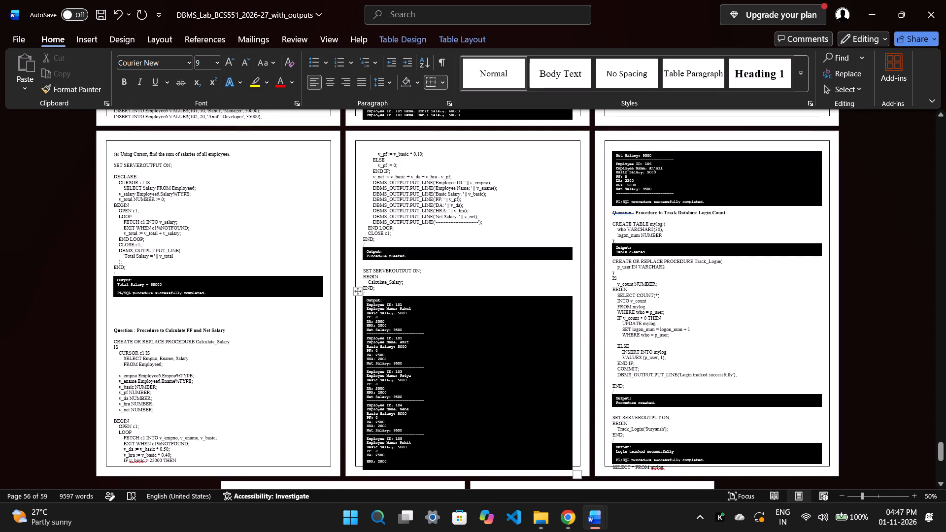
pyautogui.scroll(-3, 518, 458)
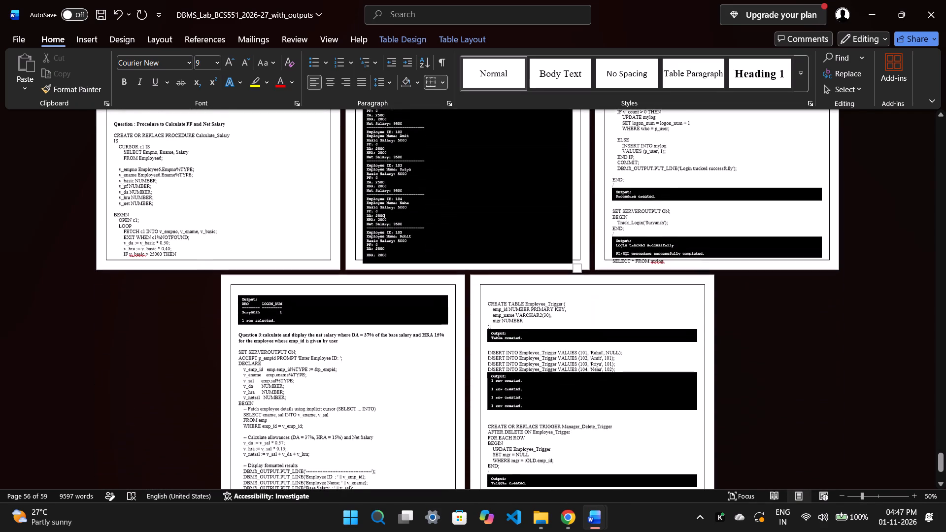
pyautogui.scroll(-3, 518, 458)
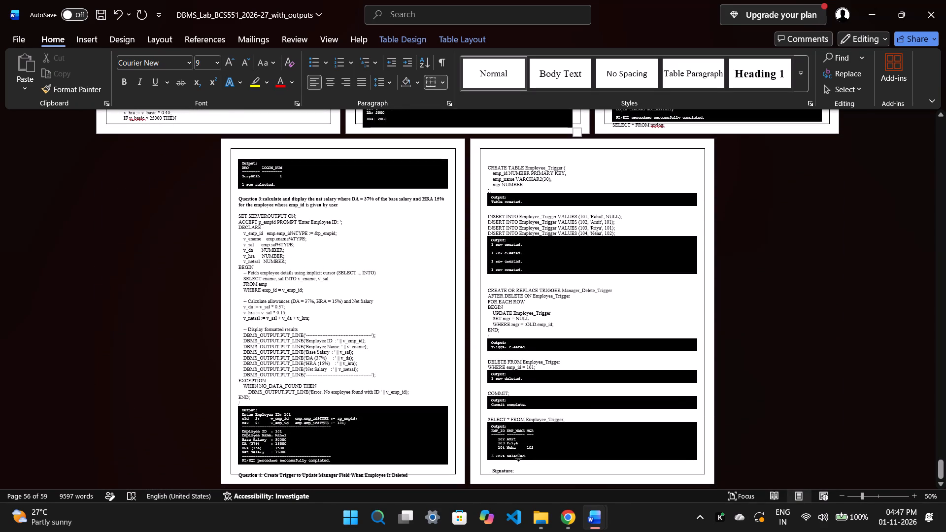
pyautogui.scroll(-1, 518, 458)
pyautogui.click(439, 468)
pyautogui.press('Return')
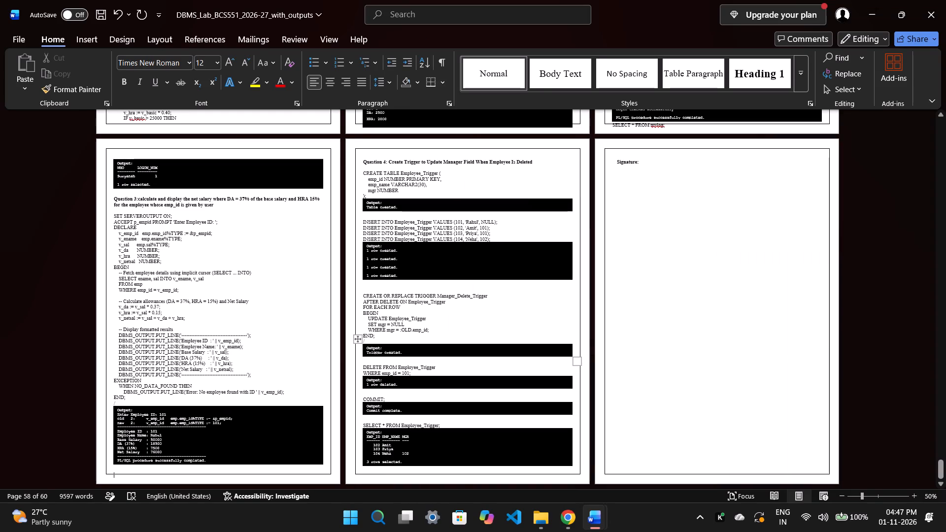
# Open the system notifications and calendar.
pyautogui.scroll(-1, 508, 353)
pyautogui.click(931, 521)
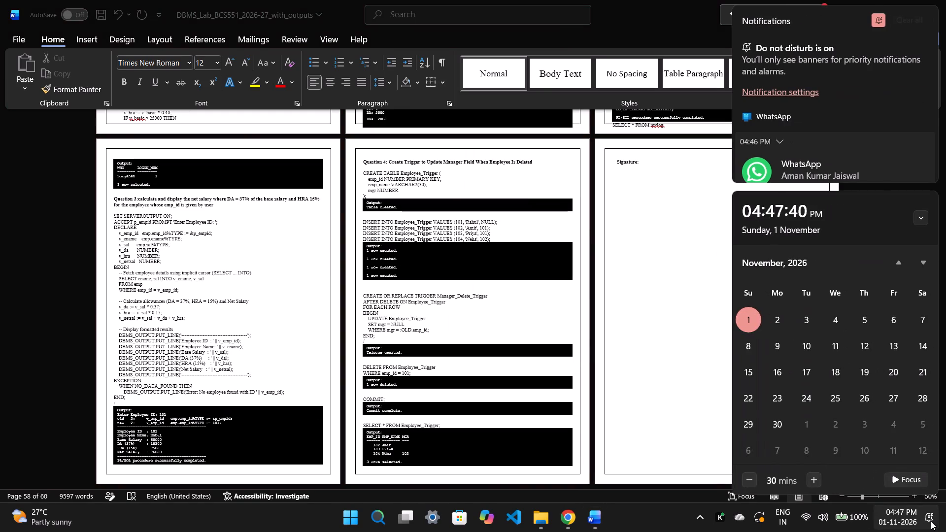
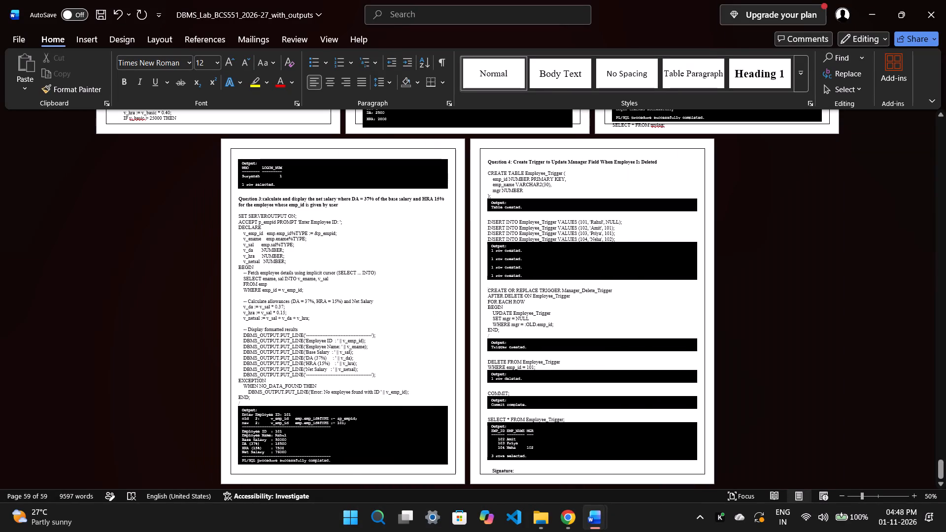
# Delete the blank line between the final SELECT output box and the Signature line on the Question 4 trigger page.
pyautogui.click(504, 385)
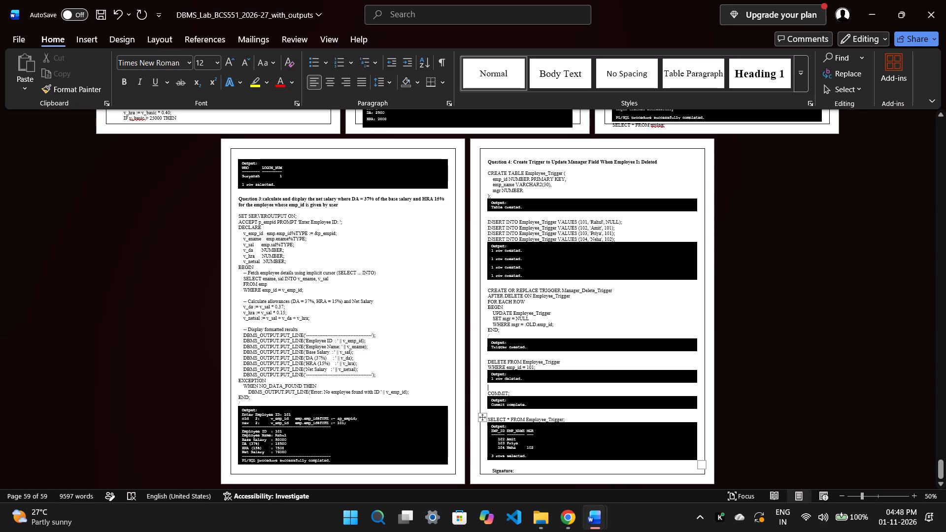
pyautogui.click(497, 464)
pyautogui.press('Delete')
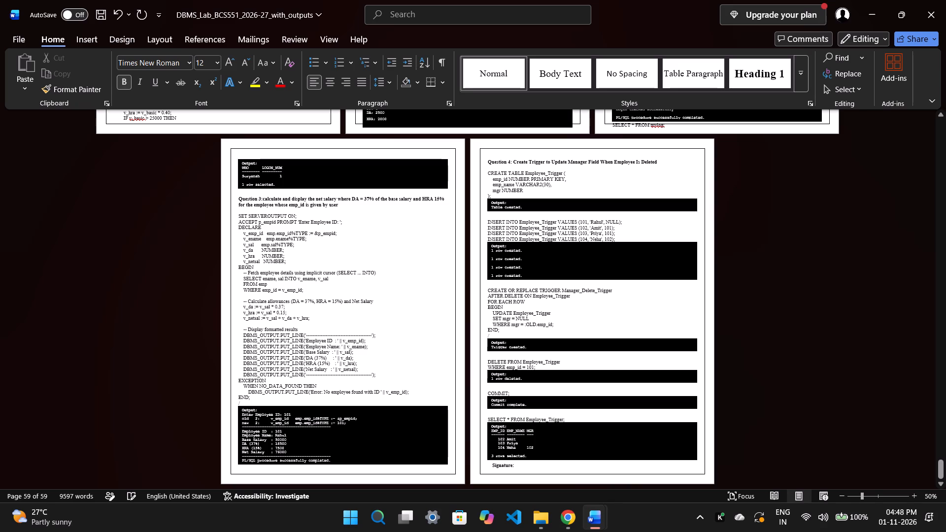
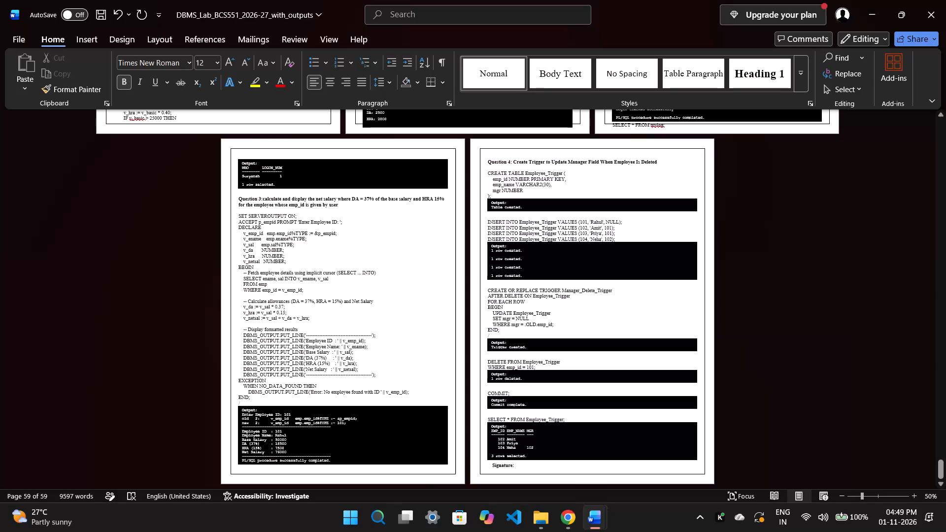
# Review the document's last pages, from the cursor questions to the Question 4 trigger, for how code and output boxes fall across pages.
pyautogui.scroll(3, 411, 247)
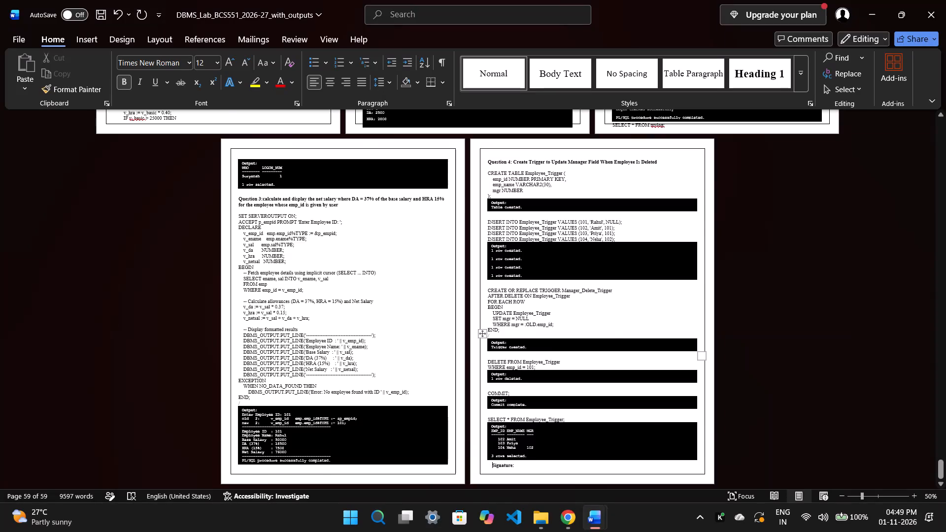
pyautogui.scroll(20, 411, 247)
pyautogui.scroll(20, 411, 247)
pyautogui.scroll(20, 411, 247)
pyautogui.scroll(-20, 411, 247)
pyautogui.scroll(-20, 411, 247)
pyautogui.scroll(-20, 411, 247)
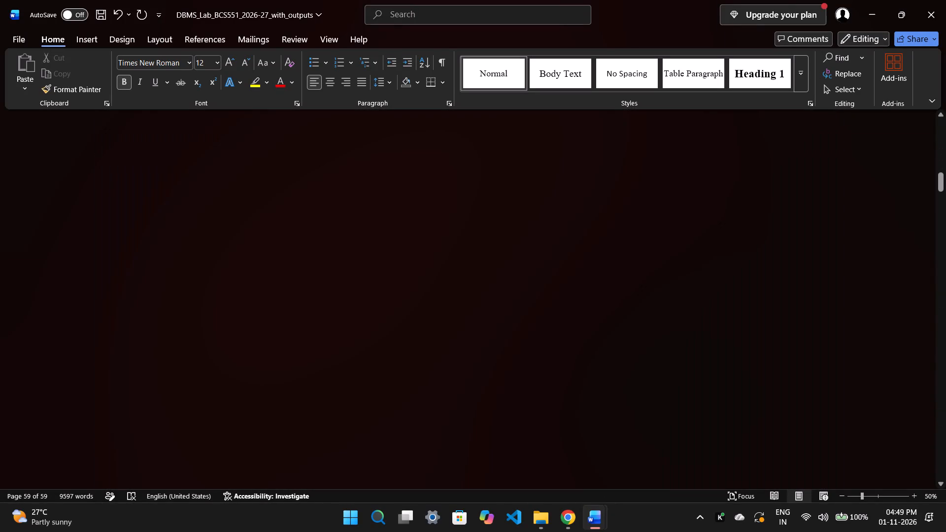
pyautogui.scroll(-20, 411, 247)
pyautogui.scroll(-20, 411, 247)
pyautogui.scroll(-20, 411, 247)
pyautogui.scroll(1, 411, 247)
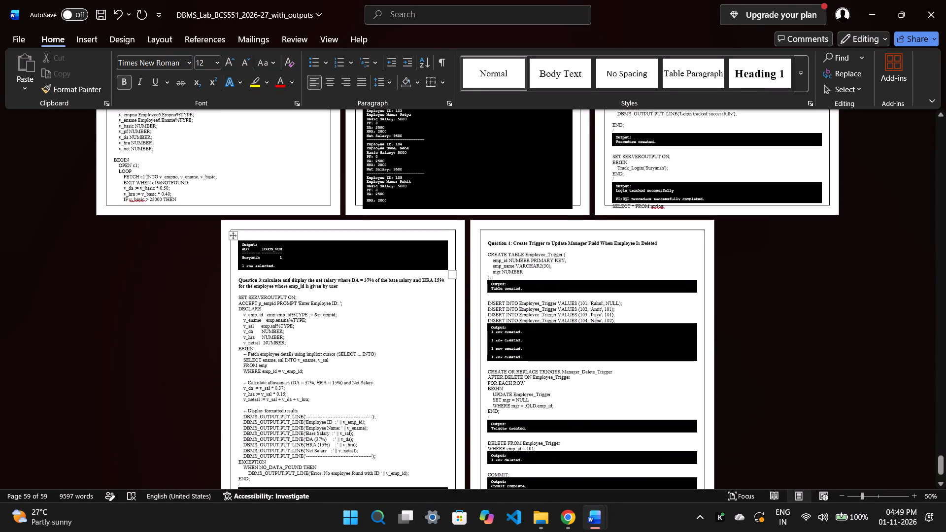
pyautogui.scroll(3, 411, 247)
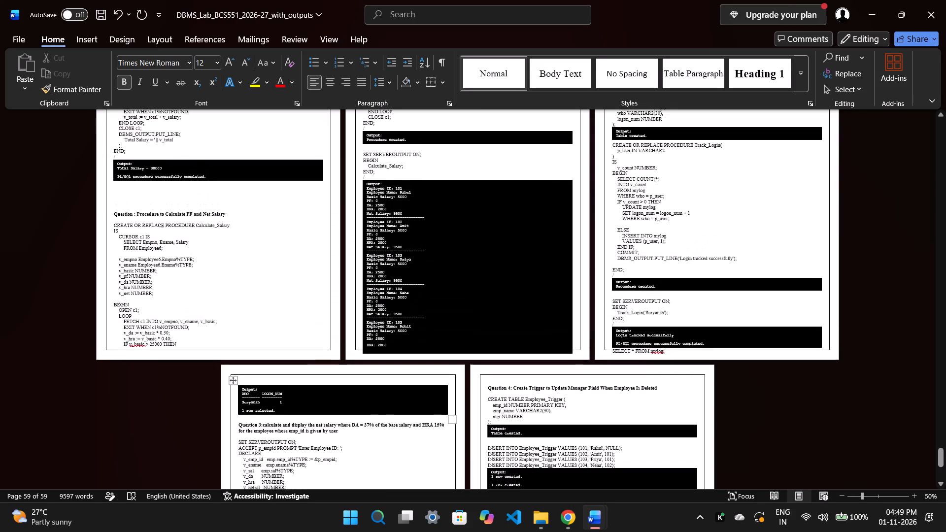
pyautogui.scroll(2, 411, 247)
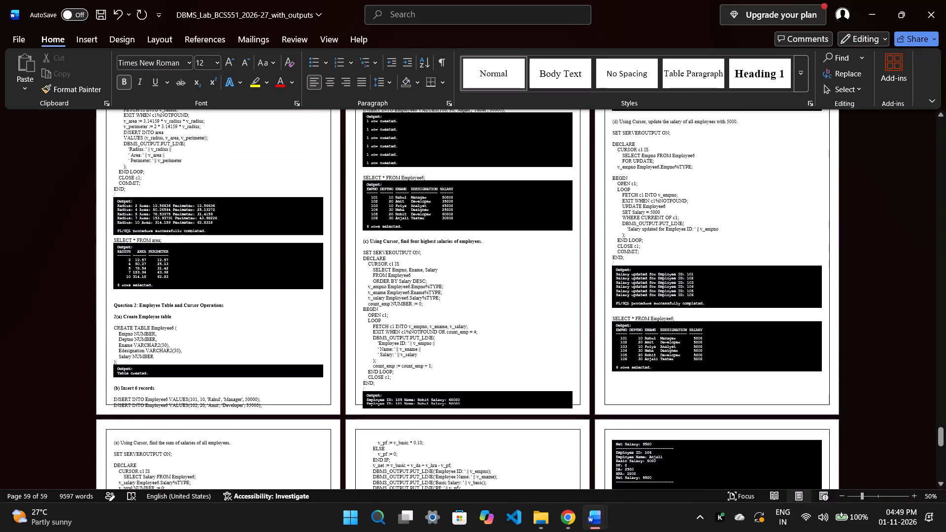
pyautogui.scroll(2, 411, 247)
pyautogui.scroll(1, 403, 376)
pyautogui.scroll(-1, 403, 376)
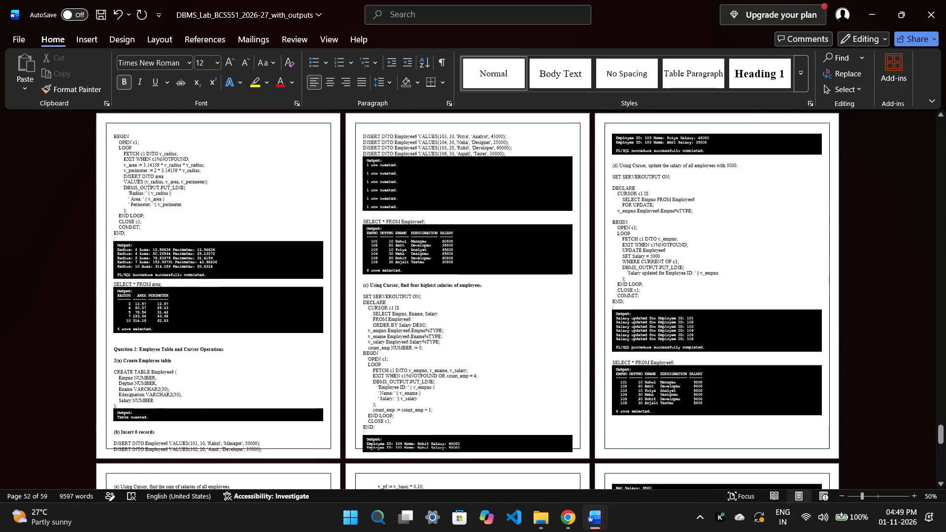
pyautogui.scroll(-2, 403, 376)
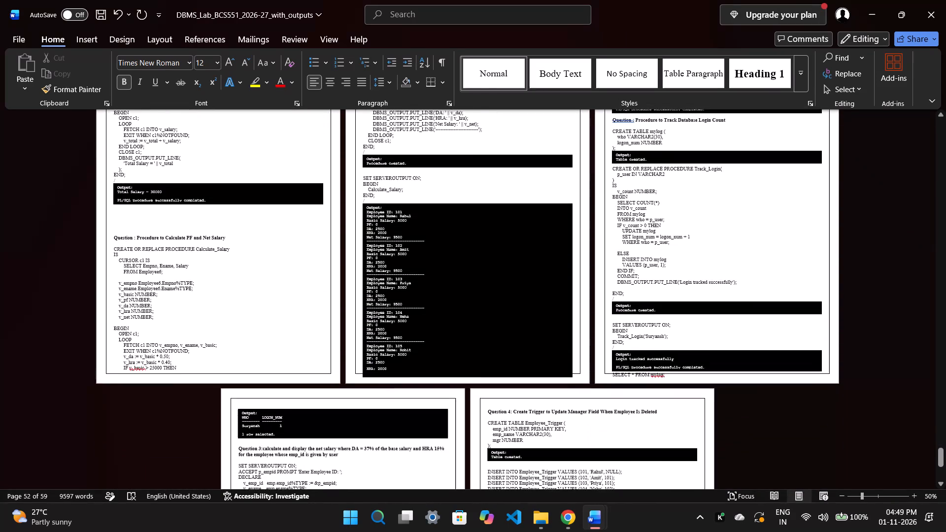
pyautogui.scroll(-2, 403, 376)
pyautogui.scroll(1, 403, 376)
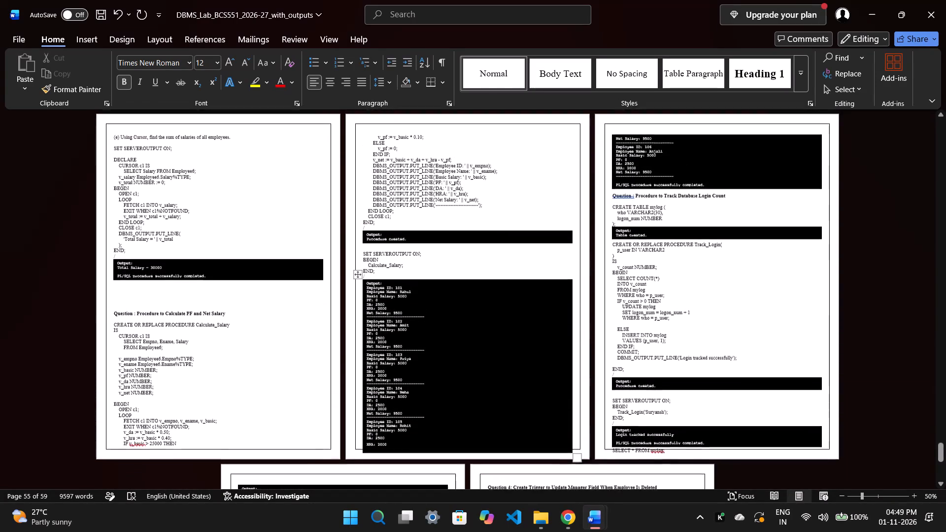
pyautogui.scroll(2, 403, 376)
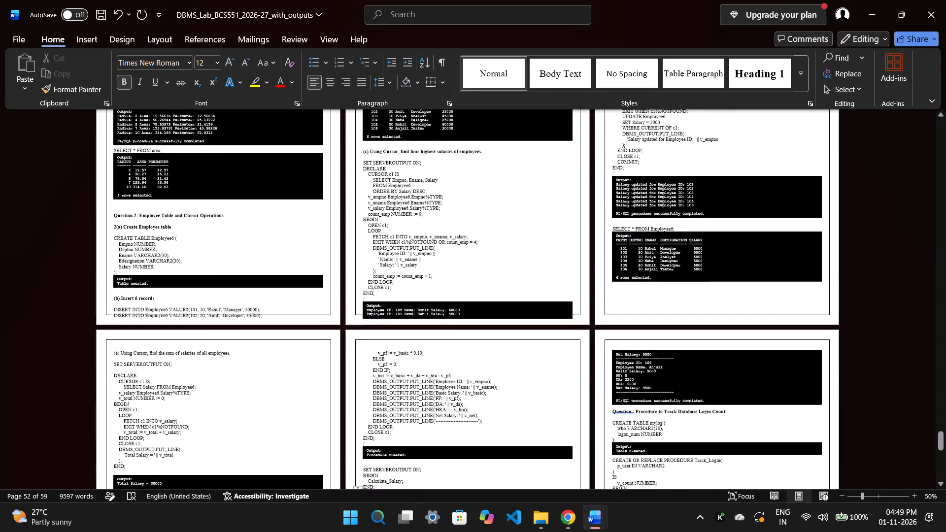
pyautogui.scroll(1, 403, 376)
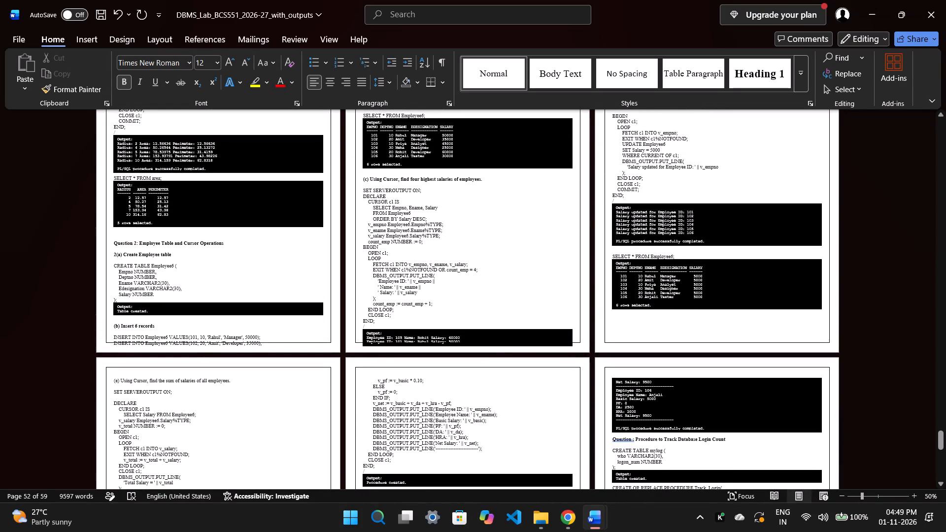
# Insert two blank lines after the END; of the four-highest-salaries cursor block so its output box starts on the next page.
pyautogui.click(374, 327)
pyautogui.press('Return')
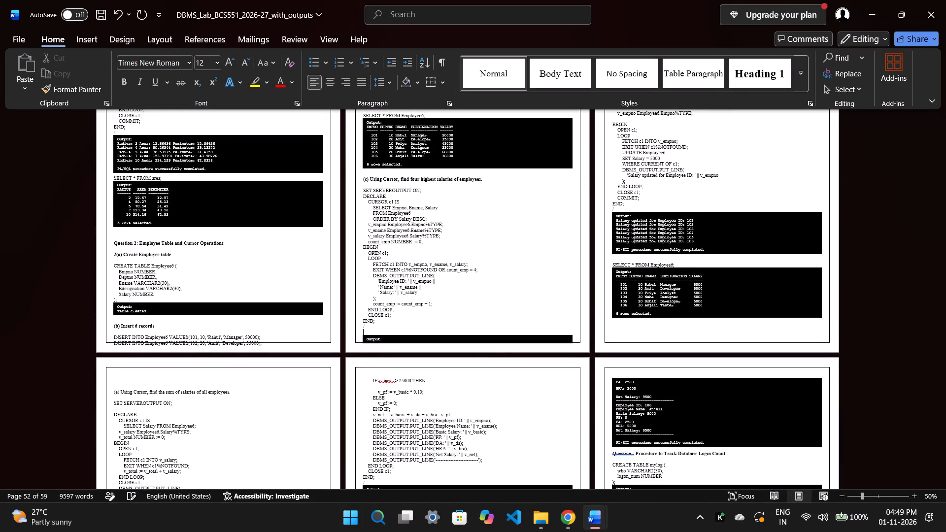
pyautogui.press('Return')
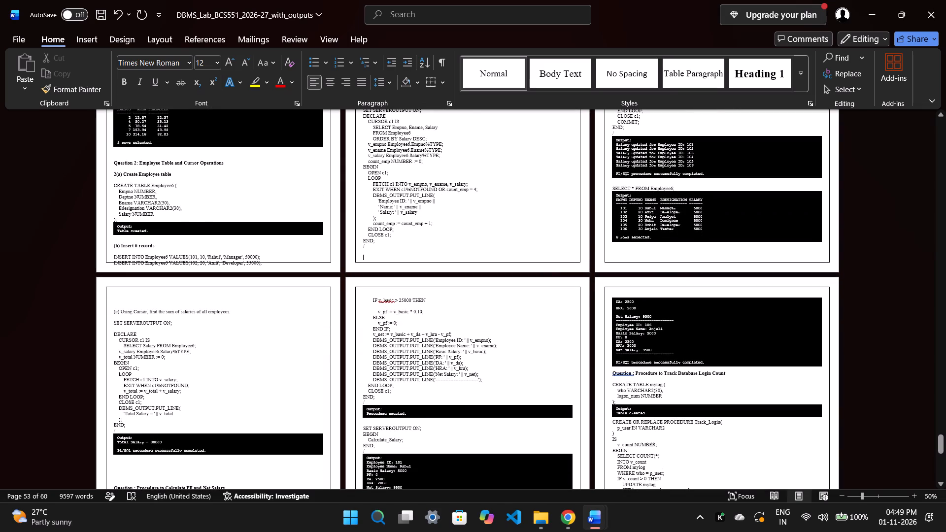
# Delete the two blank lines above "(e) Using Cursor, find the sum of salaries of all employees." at the top of its page.
pyautogui.click(137, 306)
pyautogui.press('Delete')
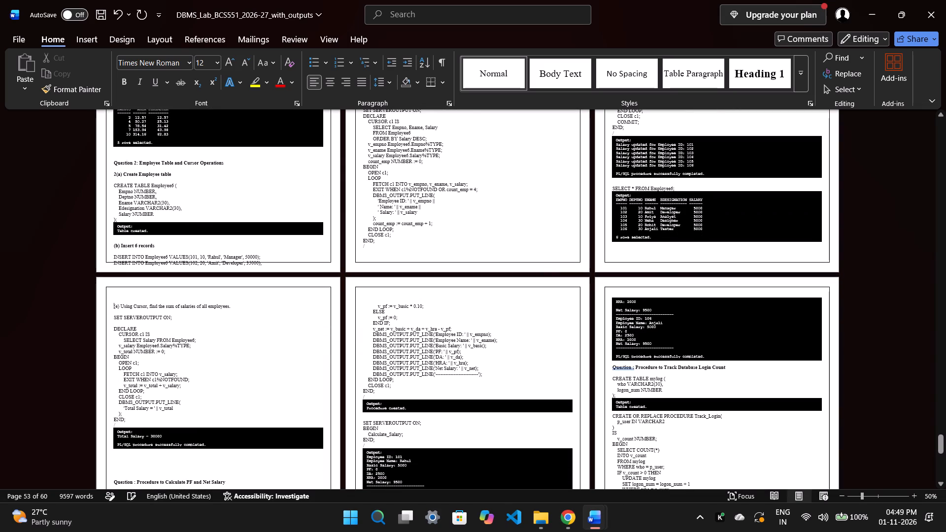
pyautogui.press('Up')
pyautogui.press('Delete')
pyautogui.press('Up')
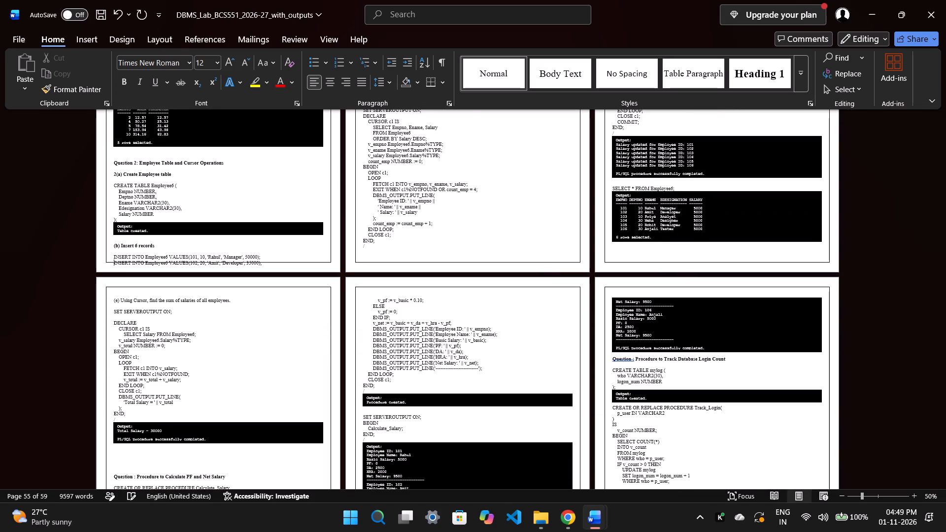
pyautogui.press('Up')
pyautogui.press('Down')
# Delete the blank lines between the Total Salary output box and the heading "Question : Procedure to Calculate PF and Net Salary".
pyautogui.scroll(-1, 136, 330)
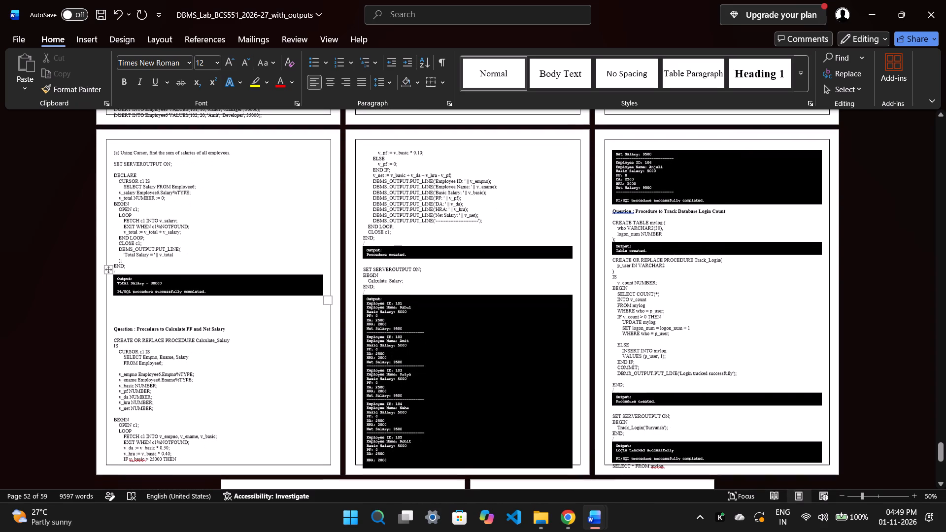
pyautogui.click(134, 329)
pyautogui.click(127, 317)
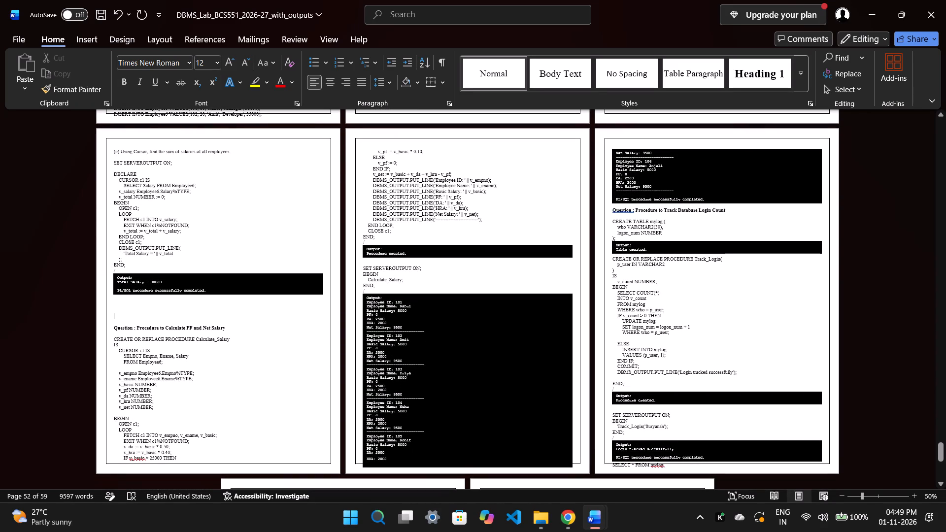
pyautogui.press('Delete')
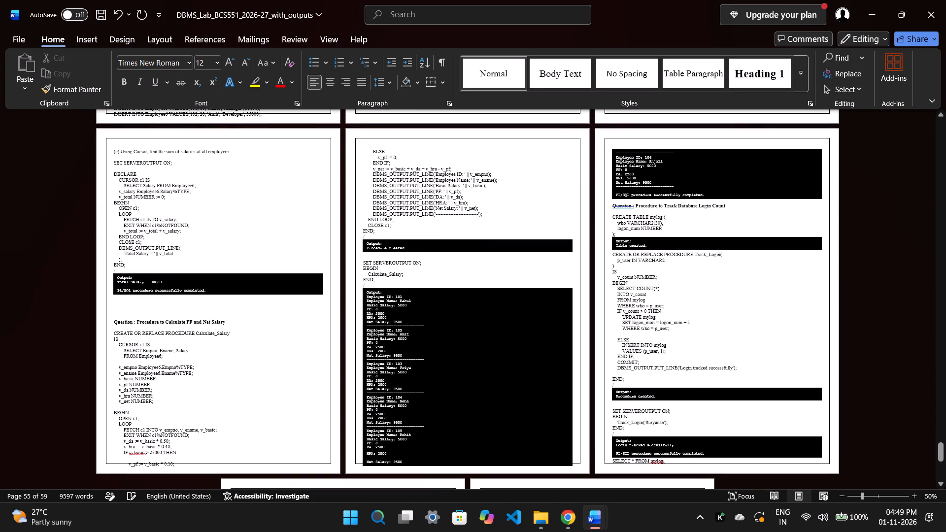
pyautogui.press('Up')
pyautogui.press('Up')
pyautogui.press('Up')
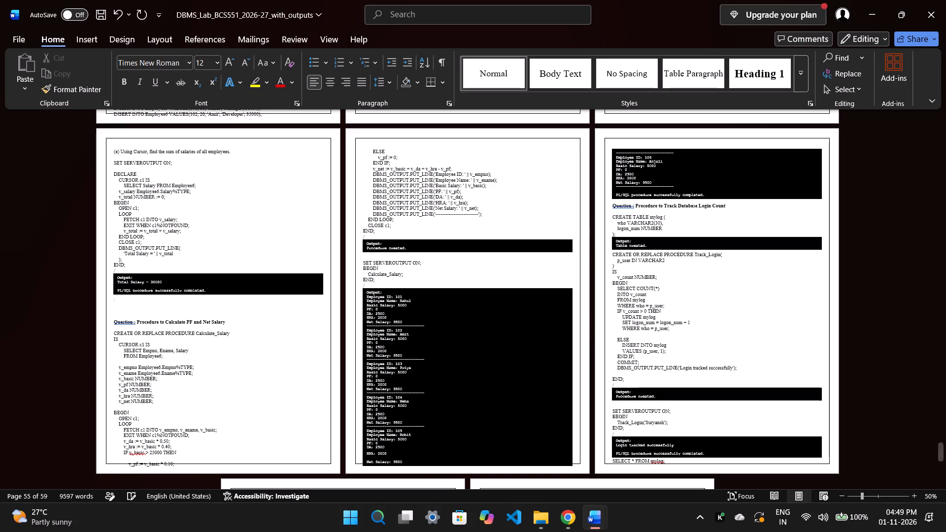
pyautogui.press('Up')
pyautogui.press('Delete')
pyautogui.press('Delete')
pyautogui.press('Delete')
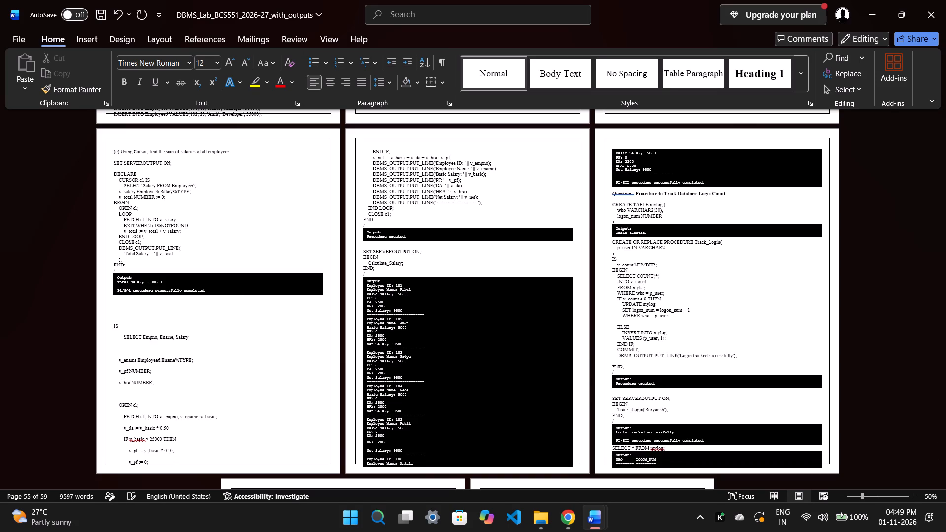
pyautogui.press('Delete')
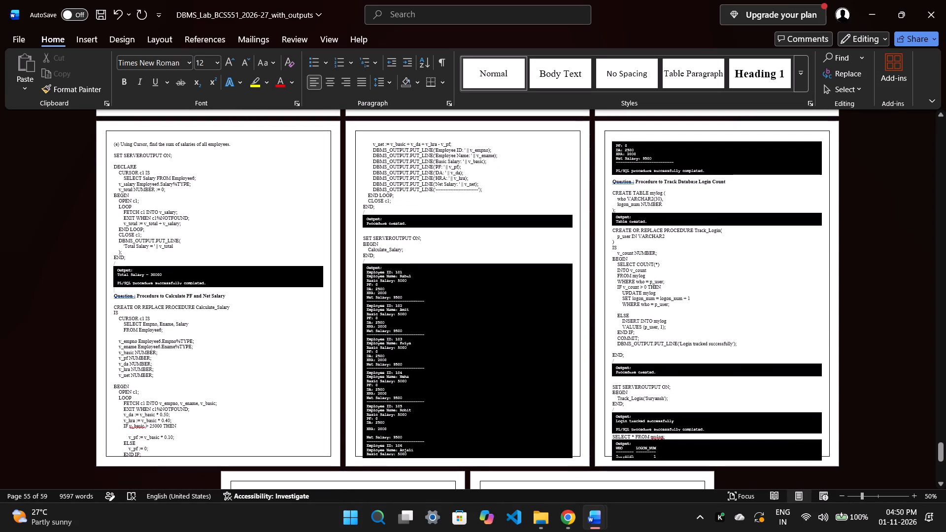
# Insert a blank line after "v_pf := 0;" in the Calculate_Salary procedure so END IF; starts the next page.
pyautogui.click(158, 448)
pyautogui.press('Return')
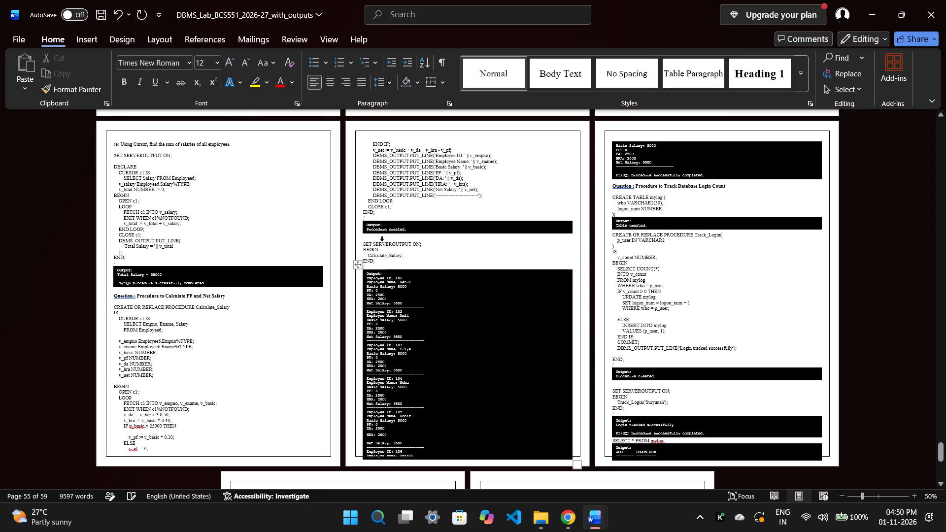
# Insert a blank line between Employee ID: 106 and Employee Name: Anjali in the Calculate_Salary output box.
pyautogui.click(383, 238)
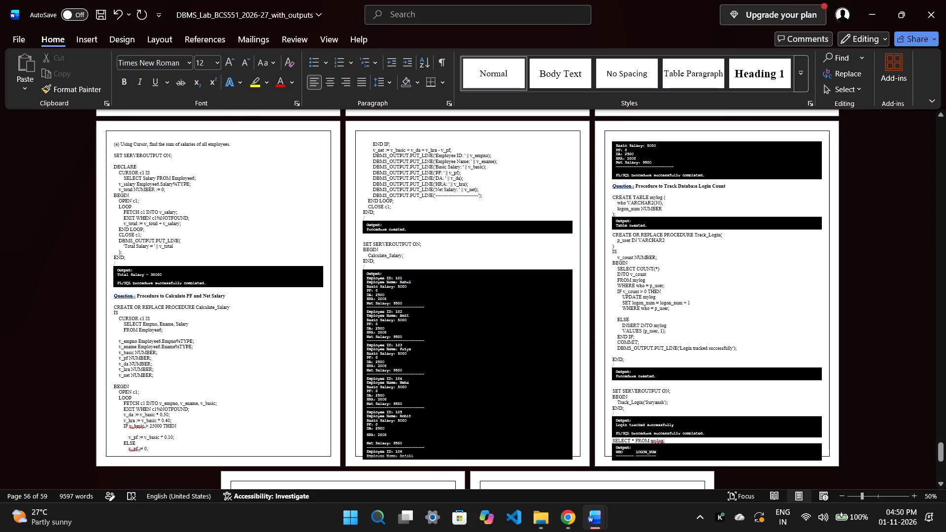
pyautogui.click(383, 266)
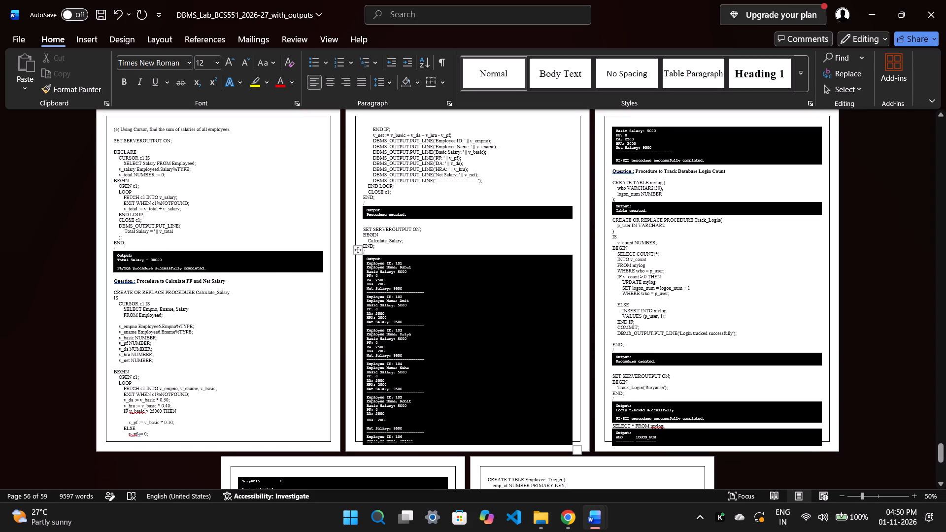
pyautogui.click(407, 434)
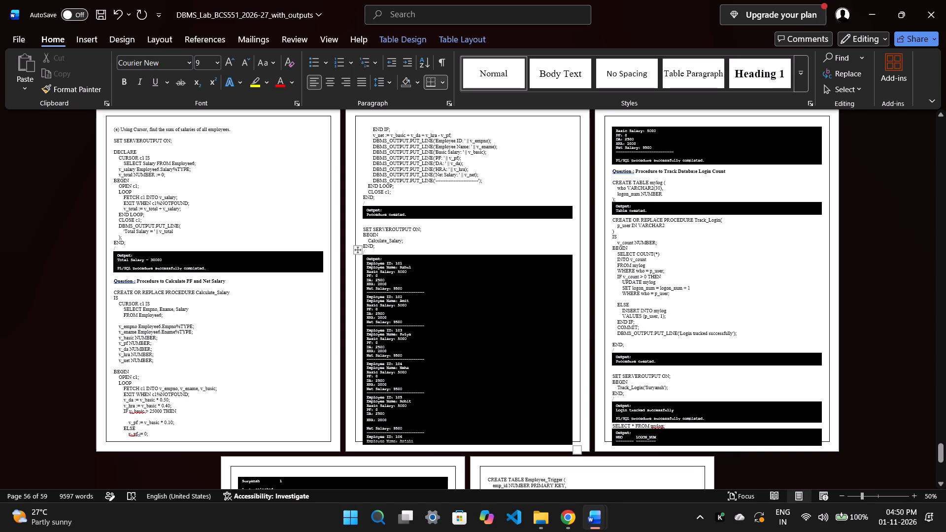
pyautogui.press('Down')
pyautogui.press('Return')
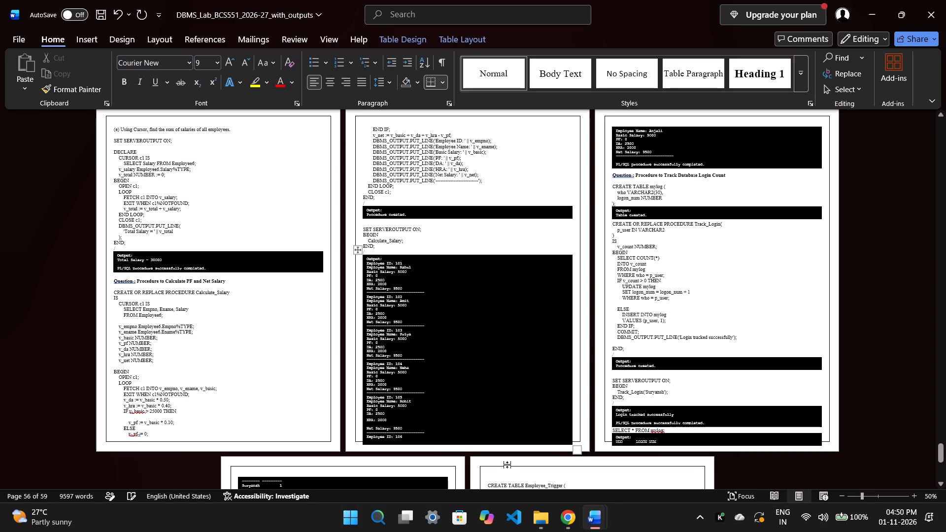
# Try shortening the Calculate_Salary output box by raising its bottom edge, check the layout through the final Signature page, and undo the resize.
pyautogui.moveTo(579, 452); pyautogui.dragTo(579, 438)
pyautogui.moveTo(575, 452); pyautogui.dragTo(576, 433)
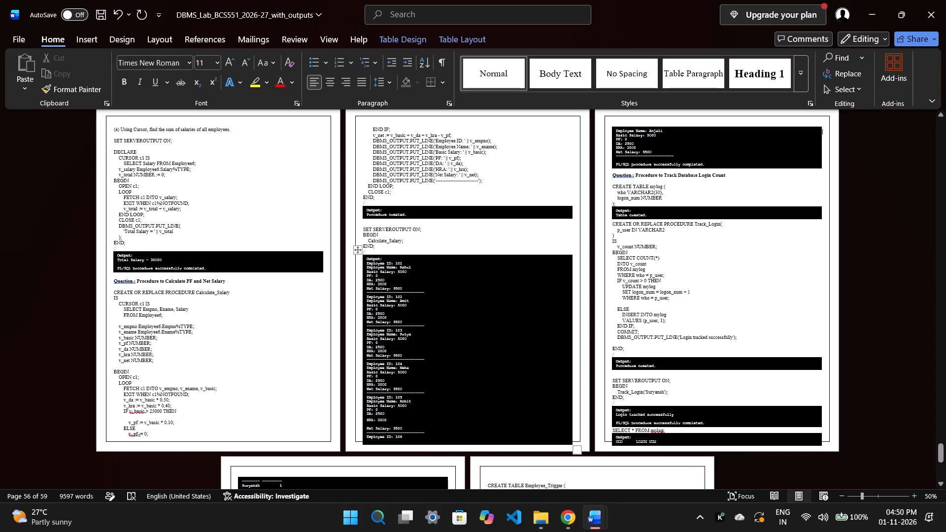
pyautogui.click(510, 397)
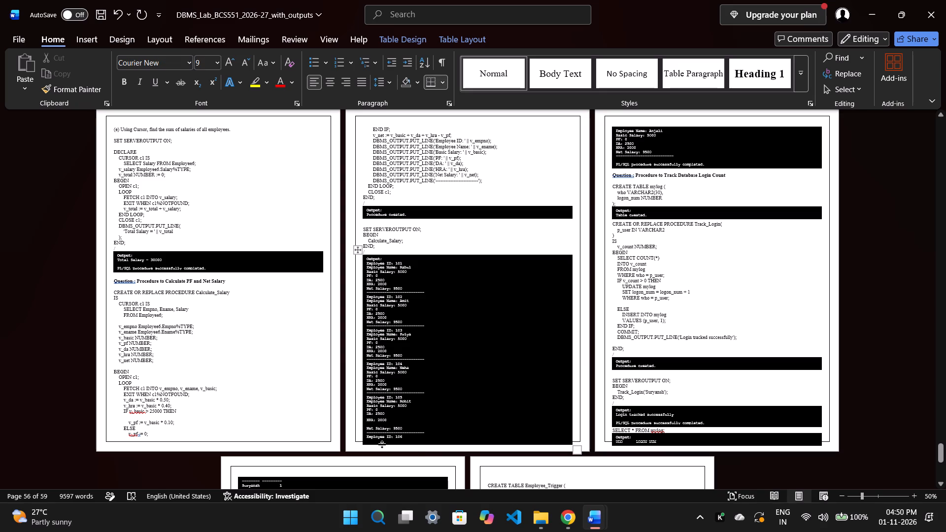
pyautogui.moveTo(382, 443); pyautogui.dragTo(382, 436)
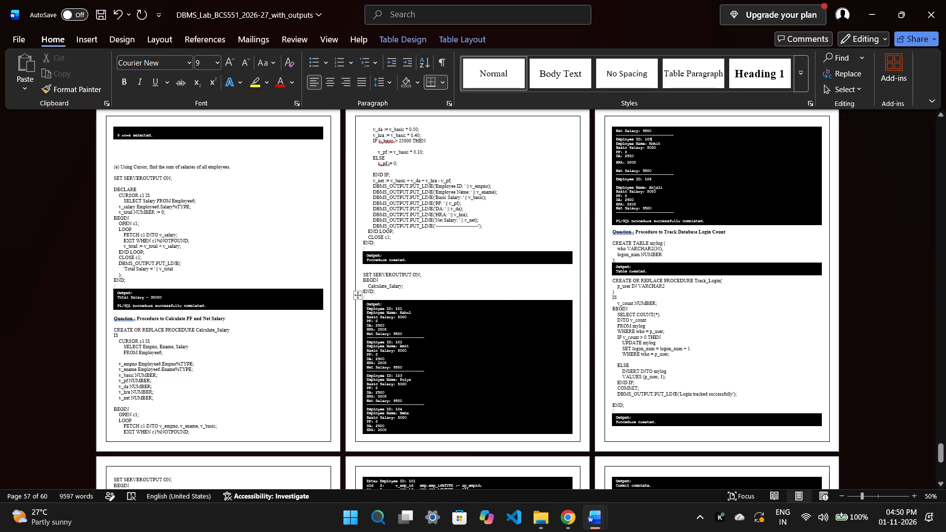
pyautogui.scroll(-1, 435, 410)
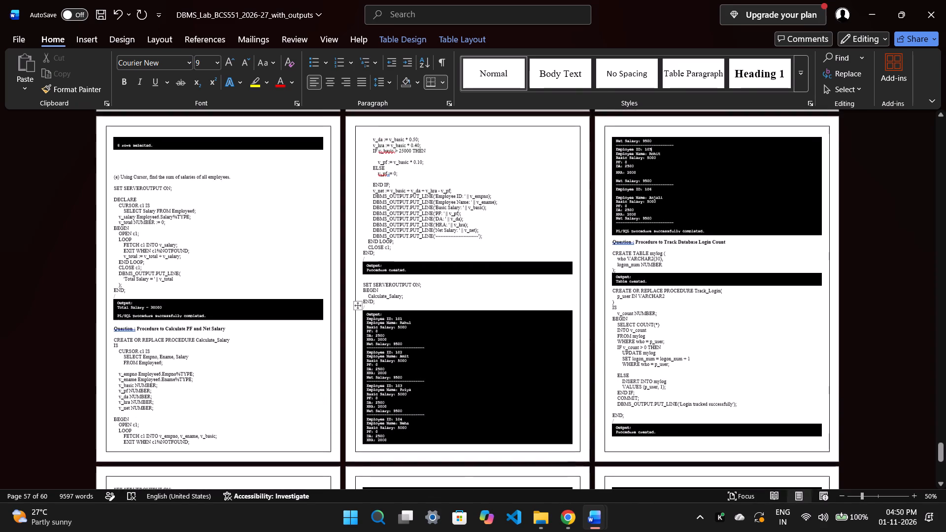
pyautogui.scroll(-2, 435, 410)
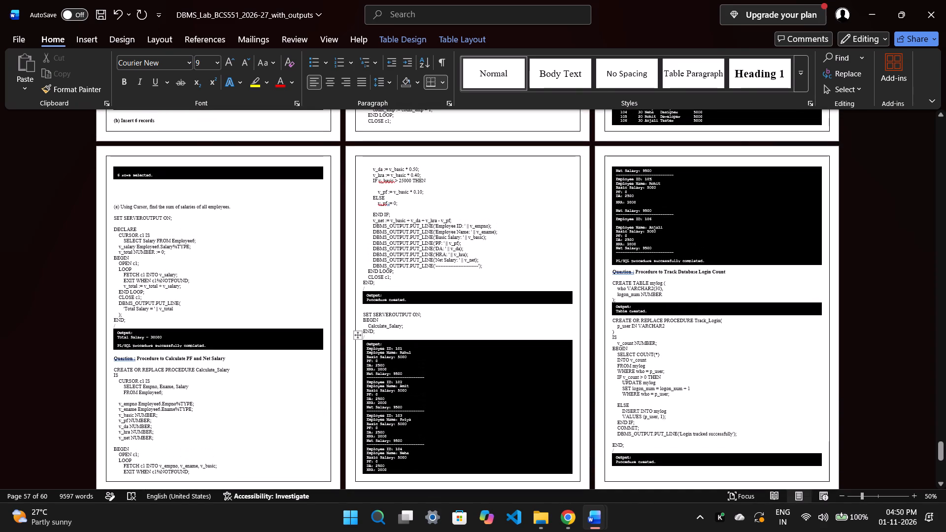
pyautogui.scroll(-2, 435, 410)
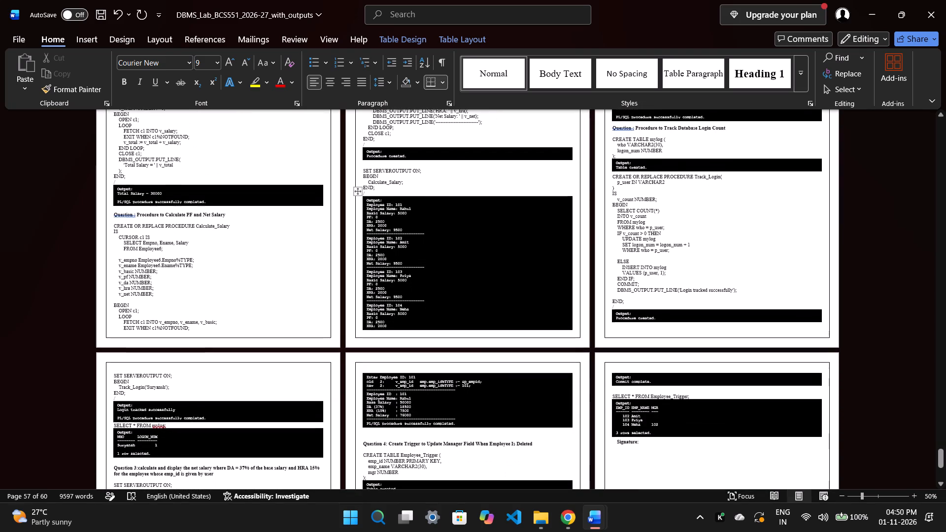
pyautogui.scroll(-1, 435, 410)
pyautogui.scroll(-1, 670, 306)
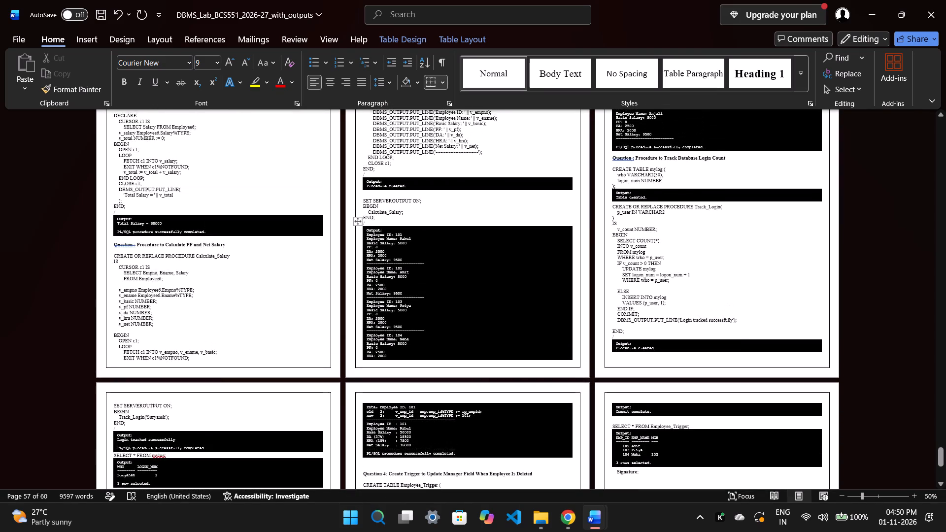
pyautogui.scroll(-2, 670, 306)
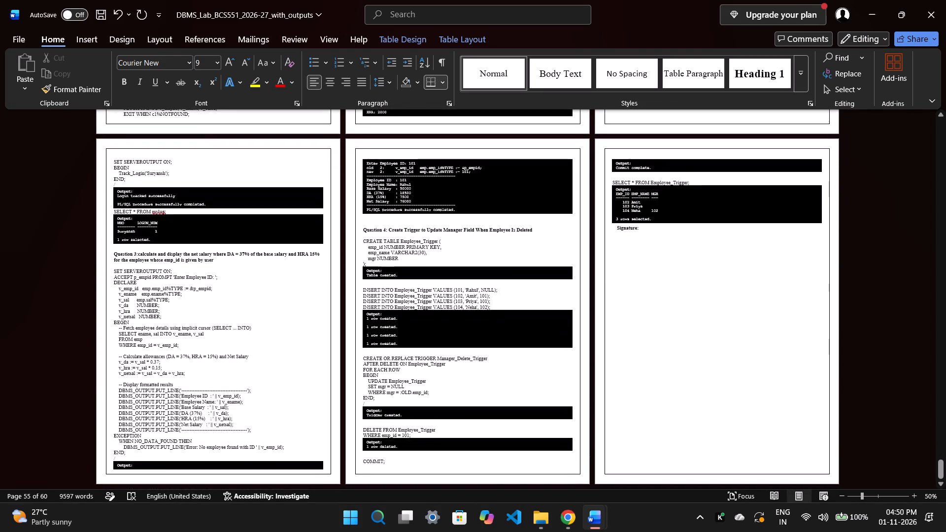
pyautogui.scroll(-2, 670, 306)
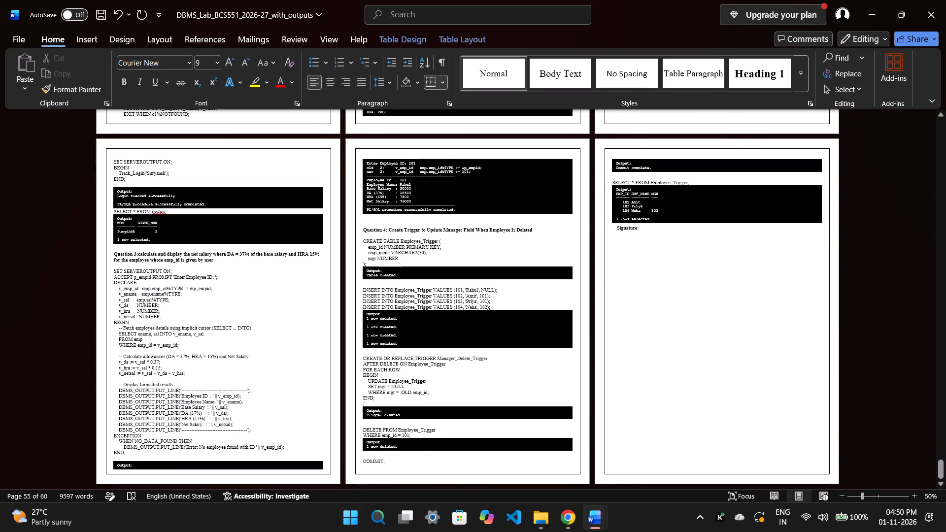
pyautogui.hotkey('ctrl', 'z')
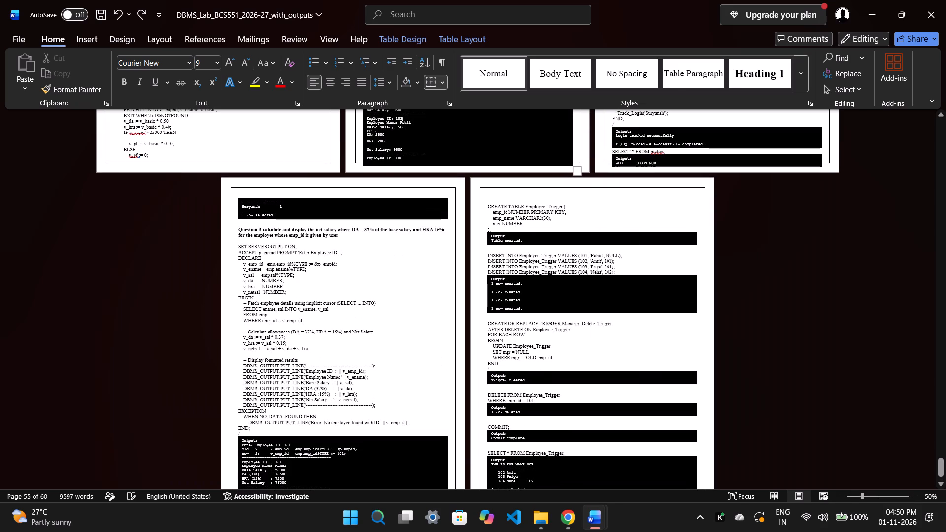
# Shorten the Calculate_Salary output box by raising its bottom edge slightly above the page border.
pyautogui.scroll(2, 440, 368)
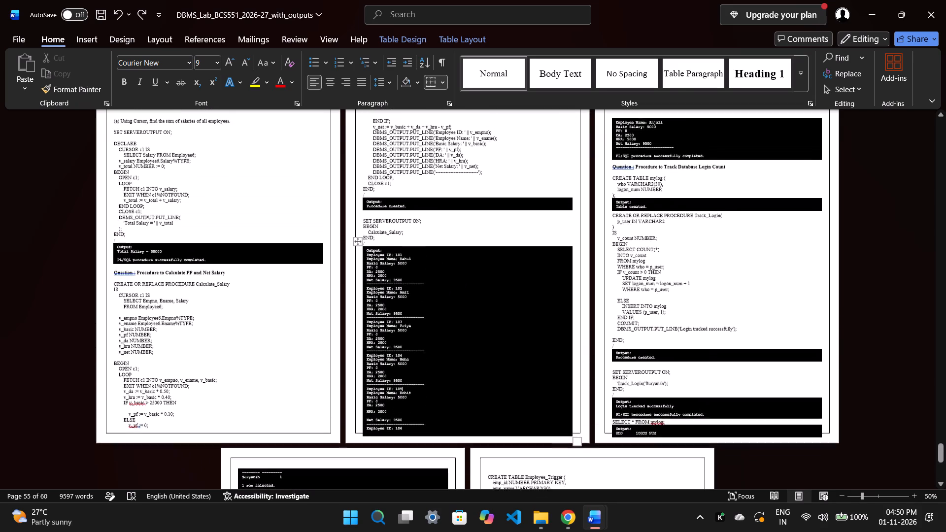
pyautogui.scroll(1, 440, 368)
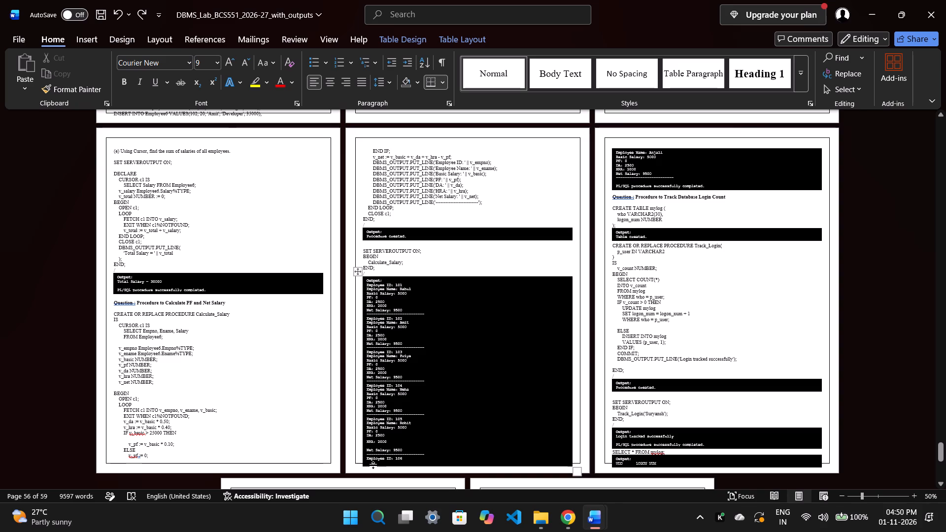
pyautogui.moveTo(374, 465); pyautogui.dragTo(375, 453)
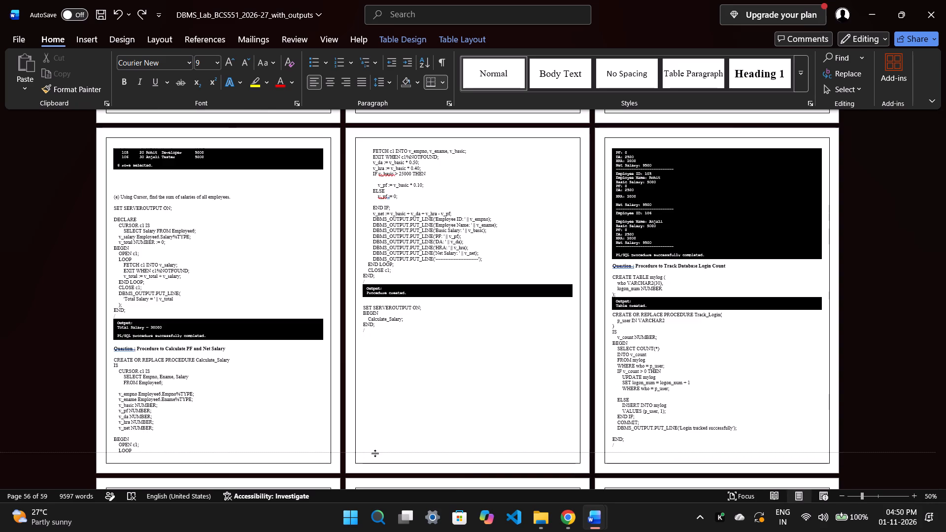
pyautogui.moveTo(375, 453); pyautogui.dragTo(375, 454)
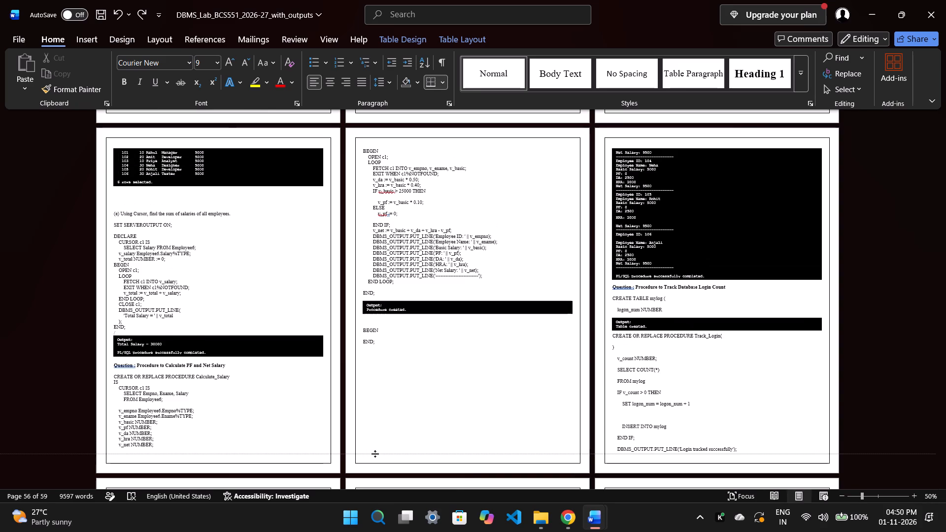
pyautogui.moveTo(375, 454); pyautogui.dragTo(376, 461)
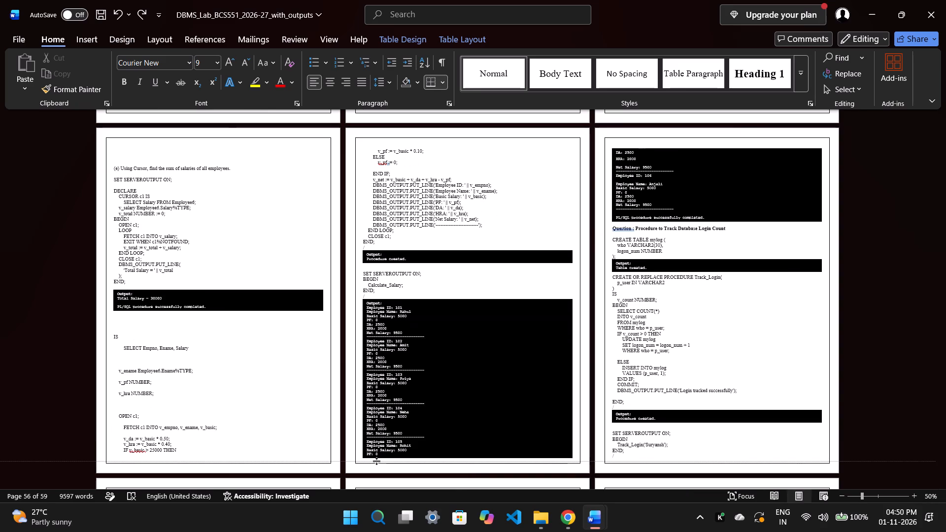
pyautogui.moveTo(376, 461); pyautogui.dragTo(376, 460)
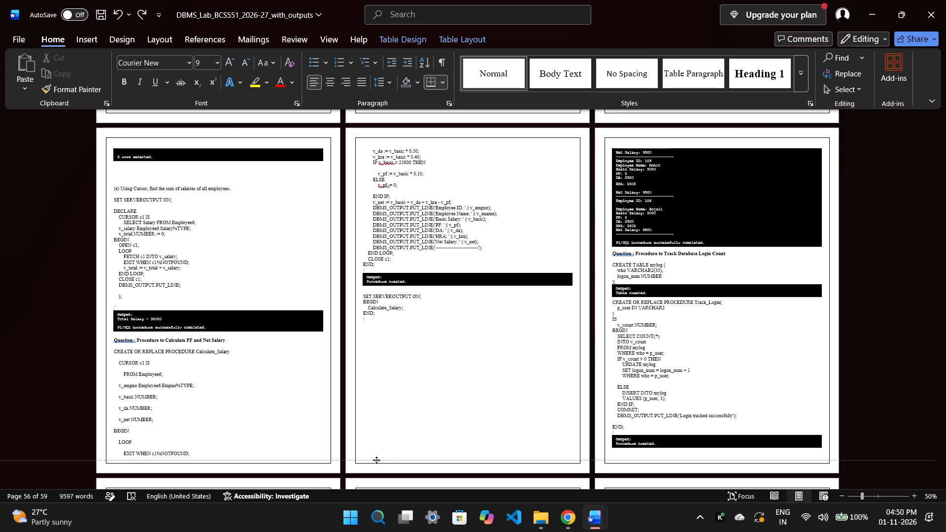
pyautogui.moveTo(376, 460); pyautogui.dragTo(376, 462)
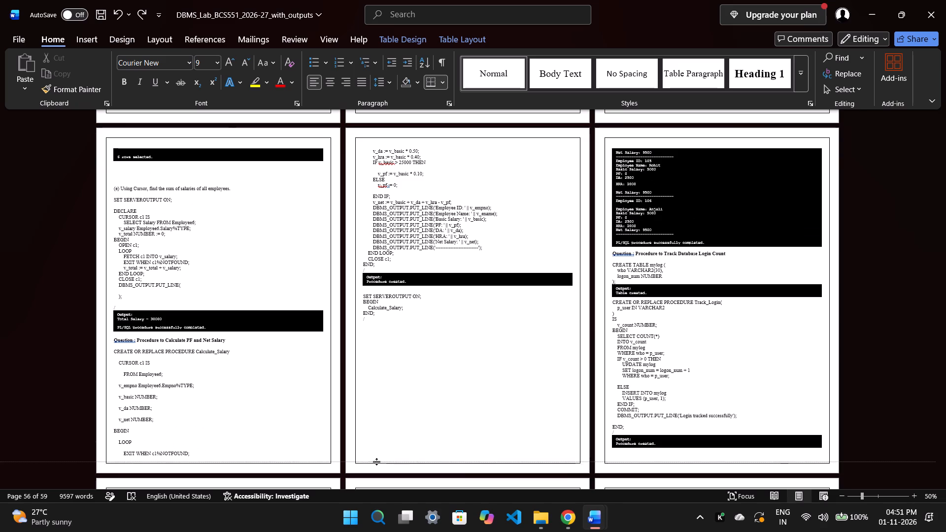
pyautogui.moveTo(376, 462); pyautogui.dragTo(377, 462)
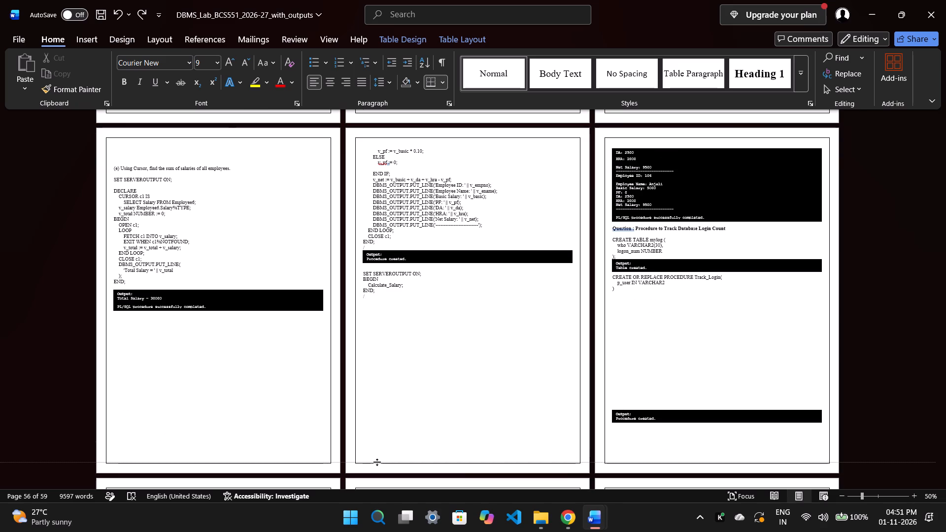
pyautogui.moveTo(377, 462); pyautogui.dragTo(376, 461)
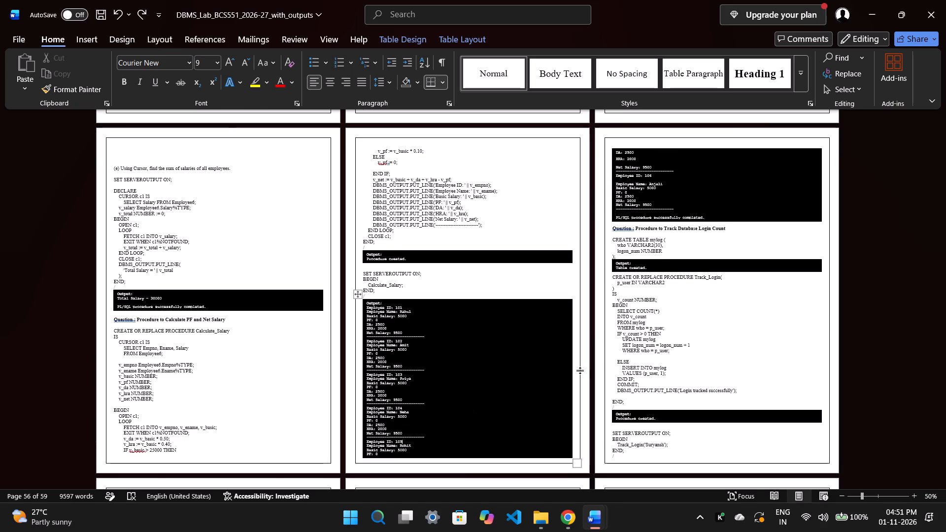
# Insert three blank lines above "SELECT * FROM Employee_Trigger;" so the query starts on the same page as its output box.
pyautogui.scroll(-1, 580, 370)
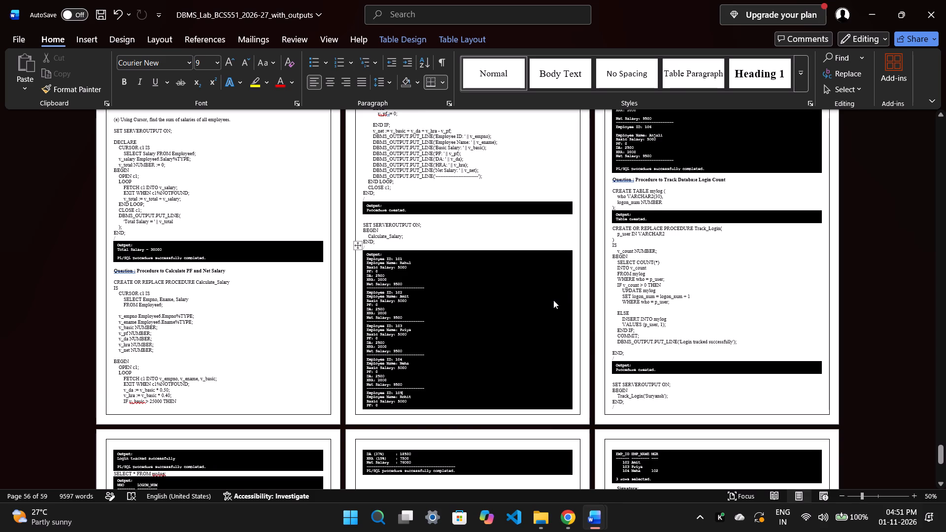
pyautogui.scroll(1, 543, 309)
pyautogui.click(518, 356)
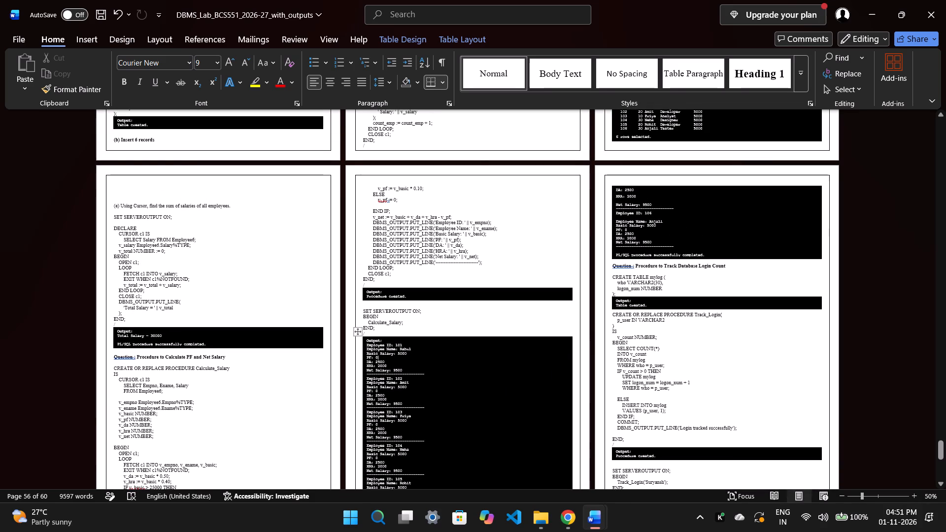
pyautogui.click(651, 228)
pyautogui.scroll(-1, 651, 228)
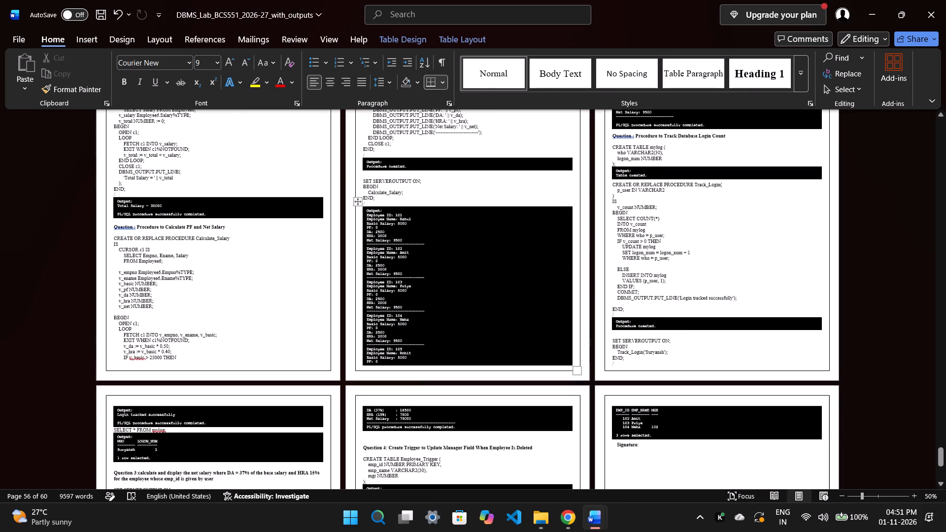
pyautogui.scroll(-3, 651, 228)
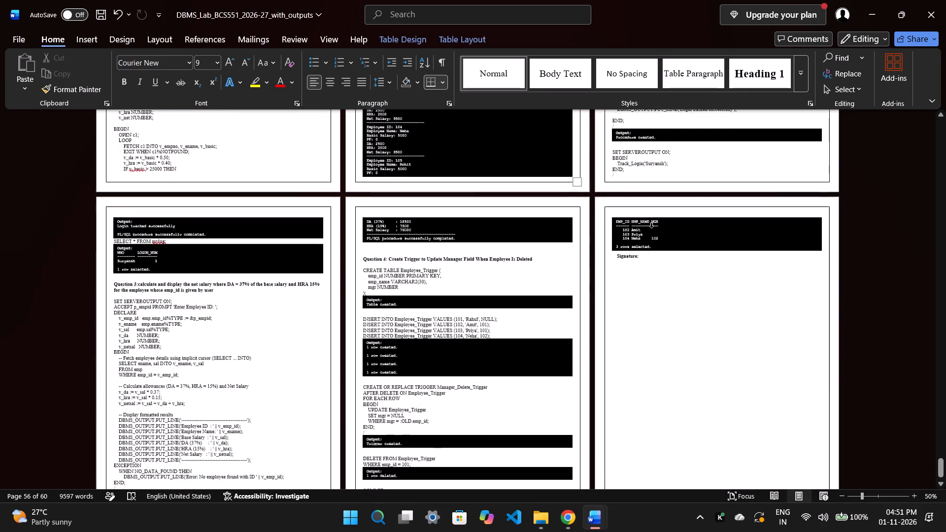
pyautogui.scroll(-1, 651, 228)
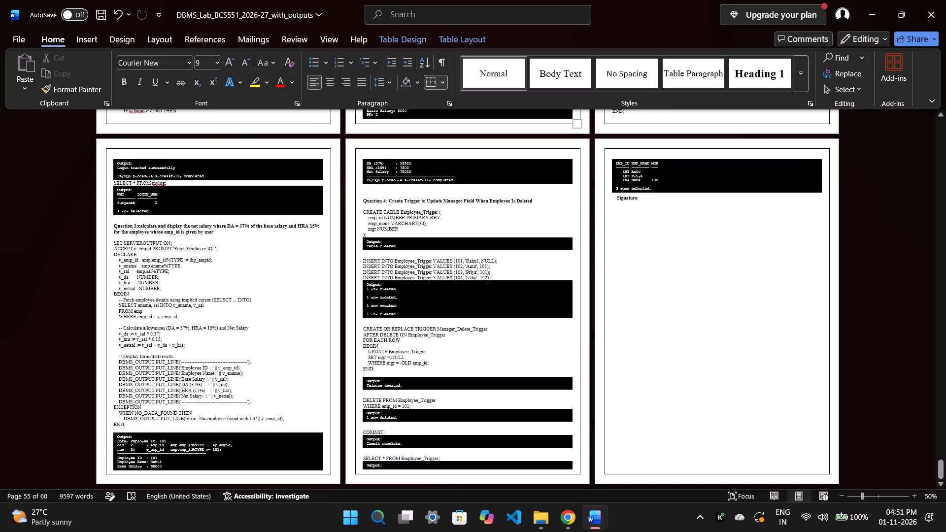
pyautogui.click(443, 455)
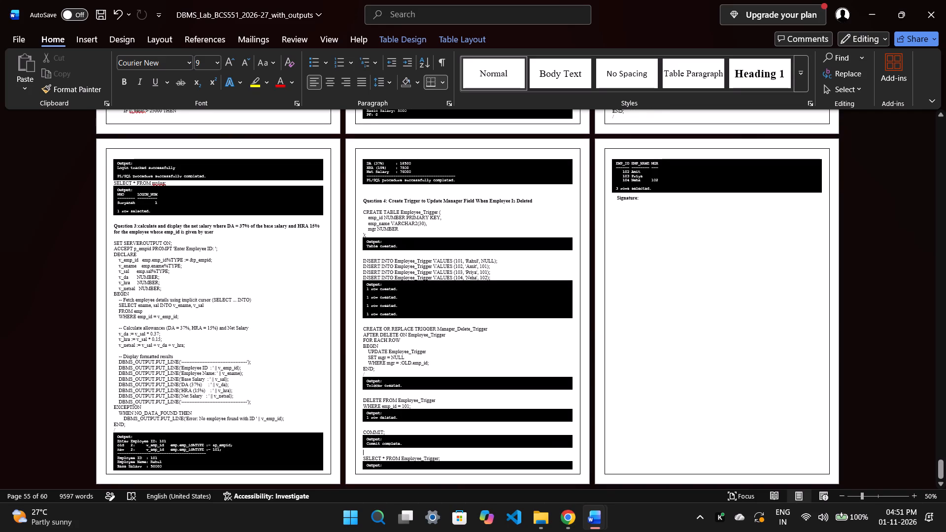
pyautogui.press('Return')
pyautogui.press('Return')
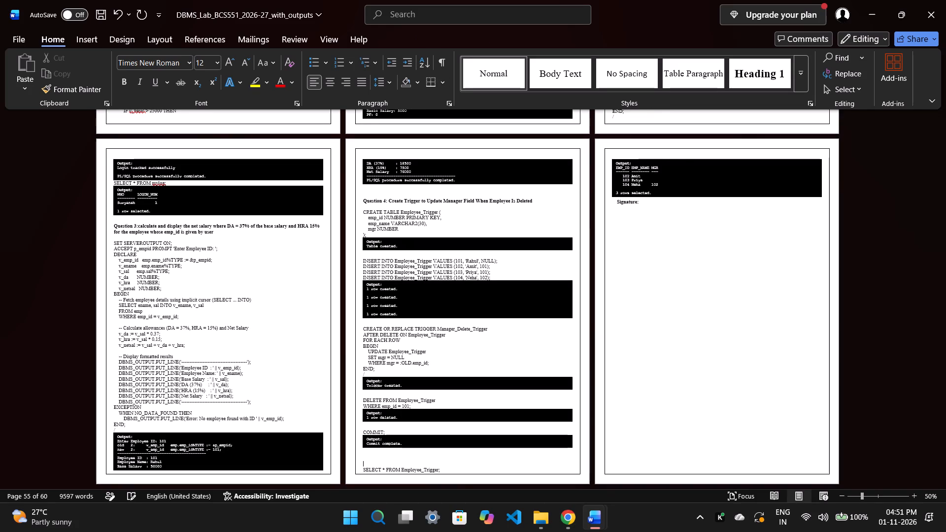
pyautogui.press('Return')
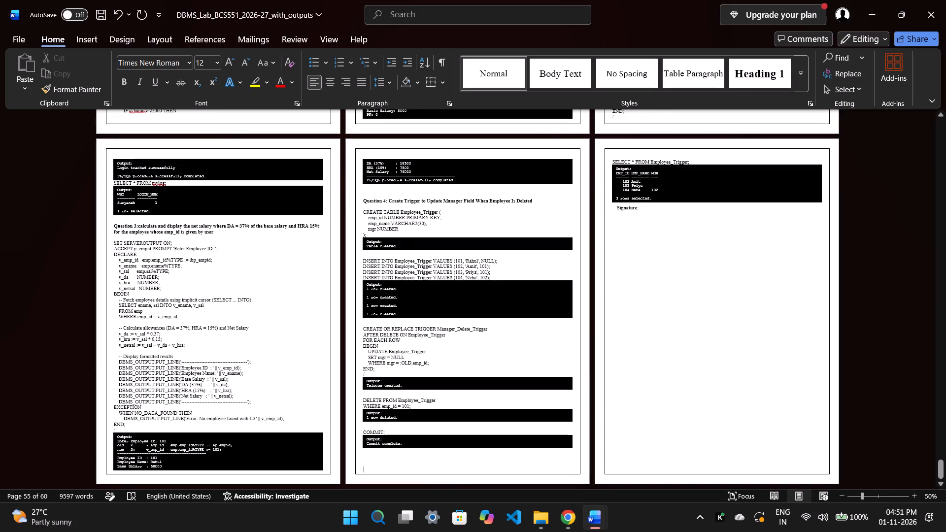
# Insert blank lines before "Signature:" on the last page until it sits just above the bottom page border.
pyautogui.click(608, 208)
pyautogui.press('4')
pyautogui.press('BackSpace')
pyautogui.press('Return')
pyautogui.press('Return')
pyautogui.press('Return')
pyautogui.press('Return')
pyautogui.press('Return')
pyautogui.press('Return')
pyautogui.press('Return')
pyautogui.press('Return')
pyautogui.press('Return')
pyautogui.press('Return')
pyautogui.press('Return')
pyautogui.press('Return')
pyautogui.press('Return')
pyautogui.press('Return')
pyautogui.press('Return')
pyautogui.press('Return')
pyautogui.press('Return')
pyautogui.press('Return')
pyautogui.press('Return')
pyautogui.press('Return')
pyautogui.press('Return')
pyautogui.press('Return')
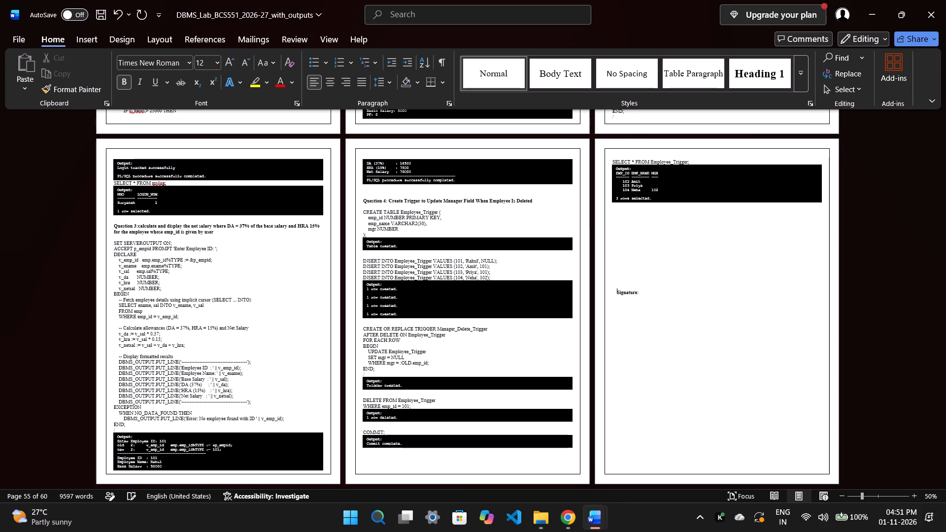
pyautogui.press('Return')
pyautogui.press('Return')
pyautogui.press('Return')
pyautogui.press('Return')
pyautogui.press('Return')
pyautogui.press('Return')
pyautogui.press('Return')
pyautogui.press('Return')
pyautogui.scroll(-2, 608, 208)
# Delete the blank lines above "(e) Using Cursor, find the sum of salaries of all employees." so it starts at the top of its page.
pyautogui.scroll(1, 399, 218)
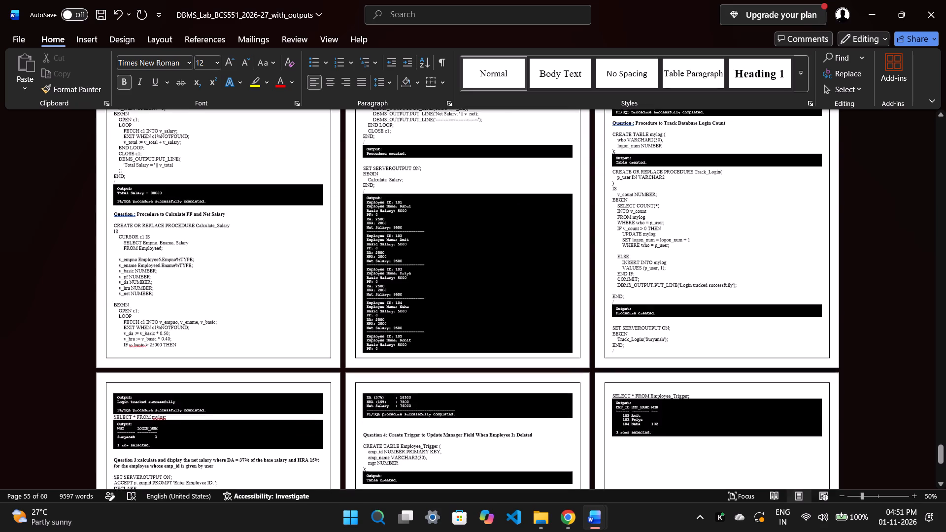
pyautogui.scroll(2, 399, 218)
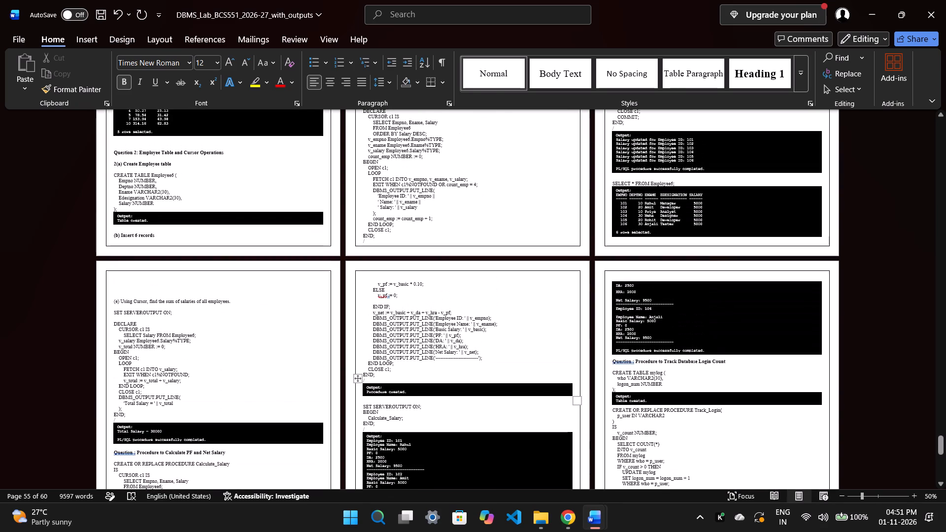
pyautogui.click(138, 289)
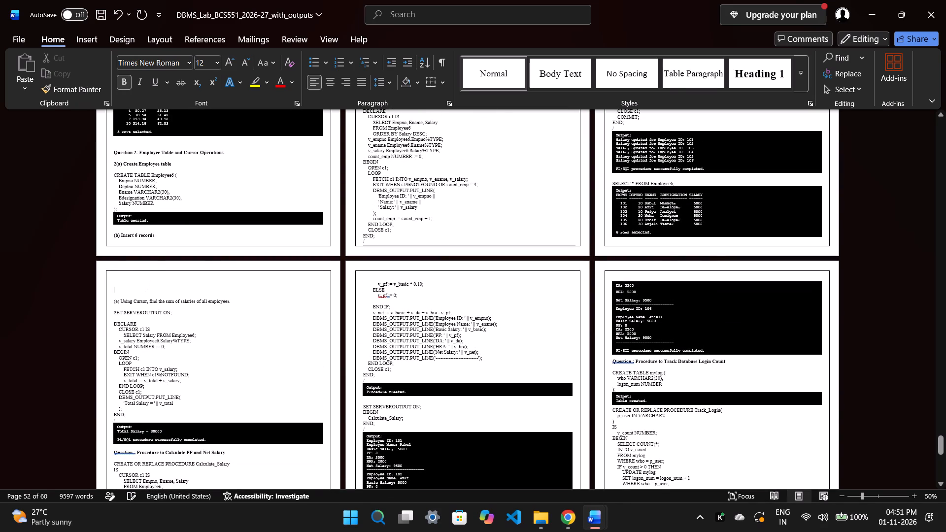
pyautogui.press('Delete')
pyautogui.press('Delete')
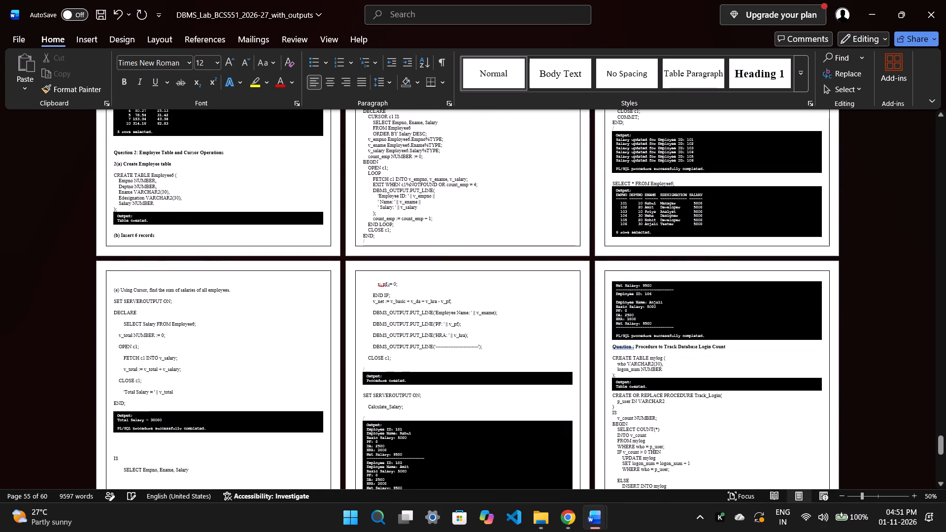
pyautogui.press('Up')
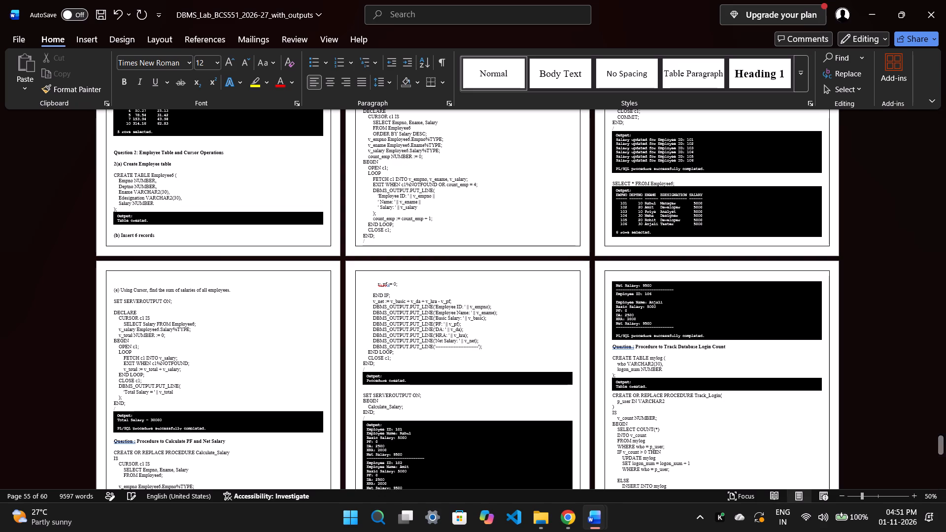
pyautogui.press('BackSpace')
# Delete the blank line above END IF; in the Calculate_Salary procedure so END IF; is the first line of its page.
pyautogui.scroll(-1, 138, 289)
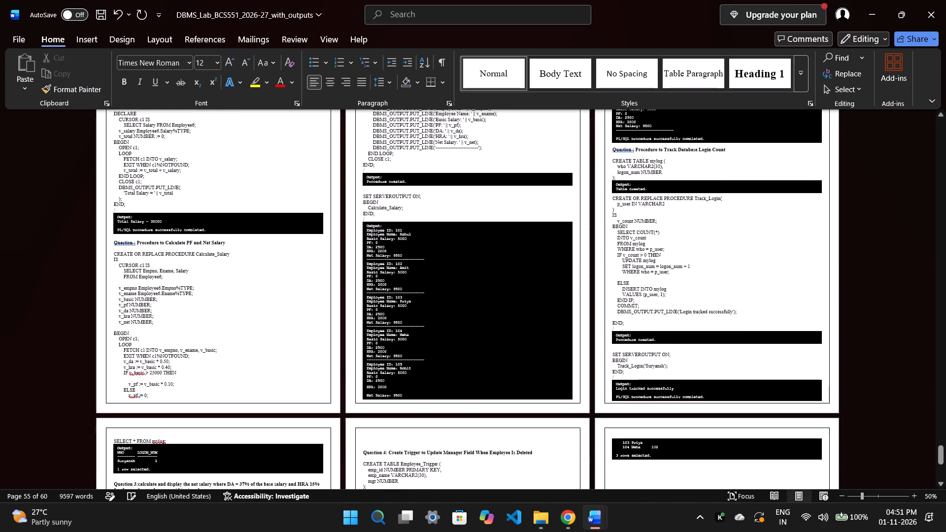
pyautogui.scroll(-1, 138, 289)
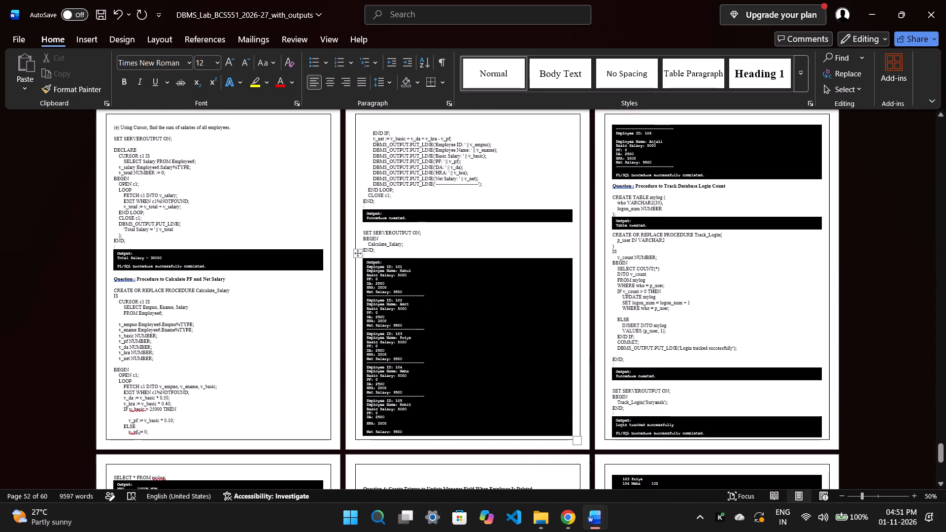
pyautogui.scroll(1, 430, 308)
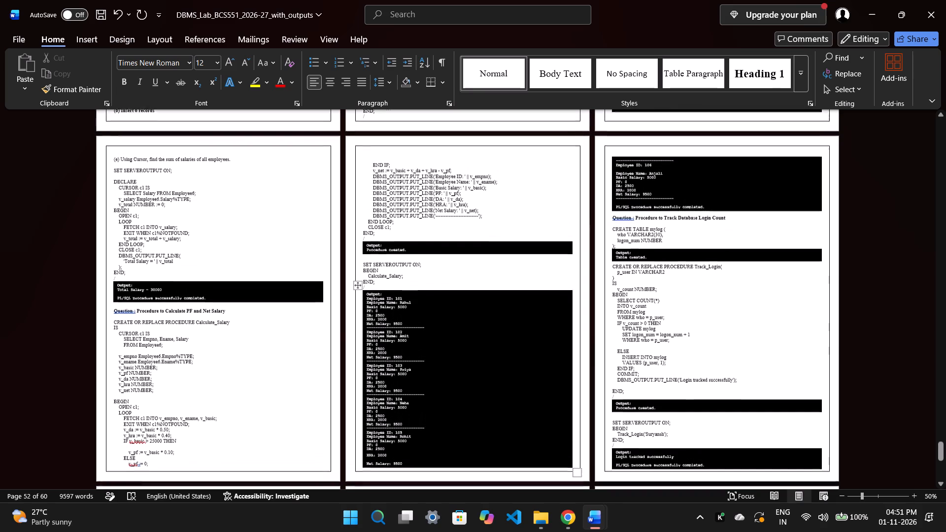
pyautogui.scroll(3, 430, 308)
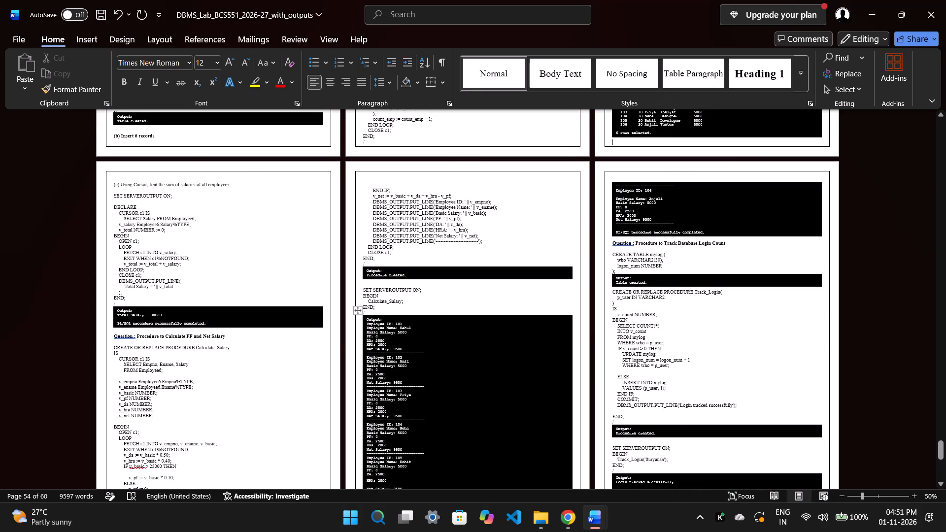
pyautogui.scroll(2, 430, 308)
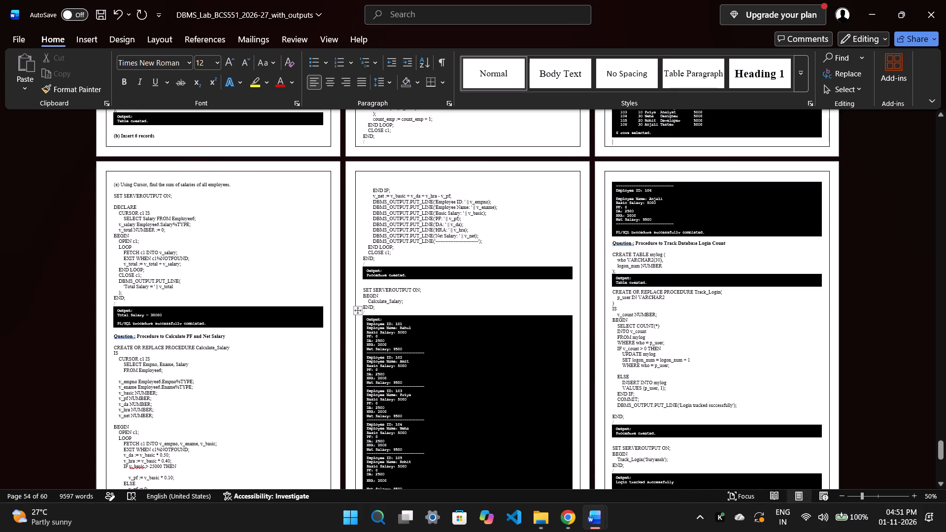
pyautogui.click(377, 180)
pyautogui.press('Delete')
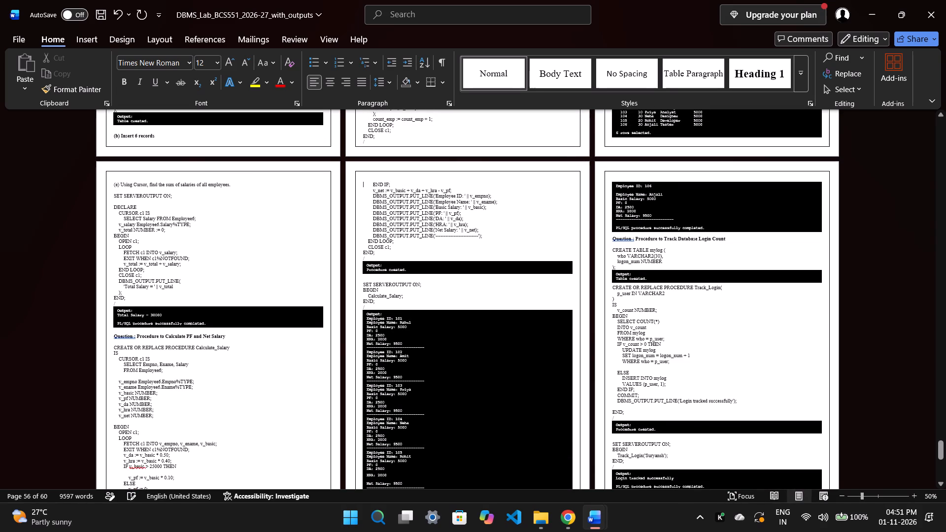
pyautogui.scroll(-2, 377, 180)
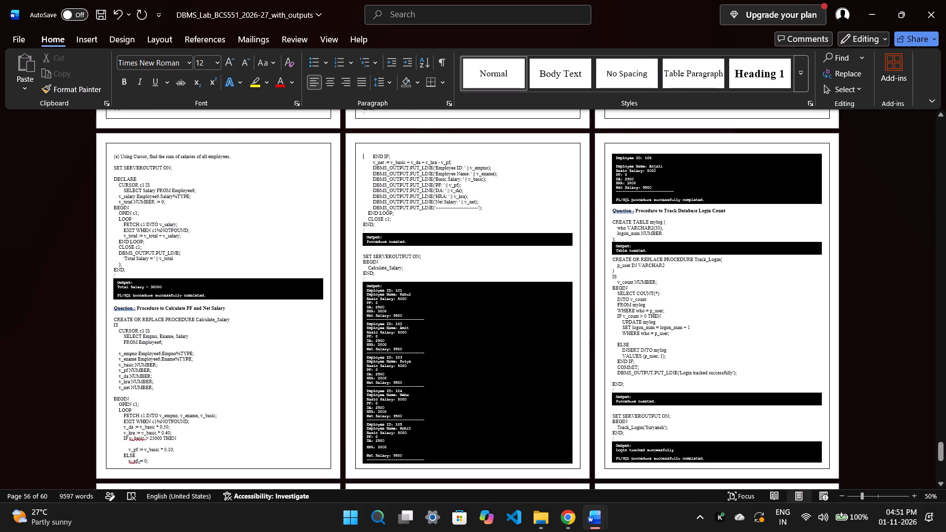
pyautogui.scroll(-2, 377, 180)
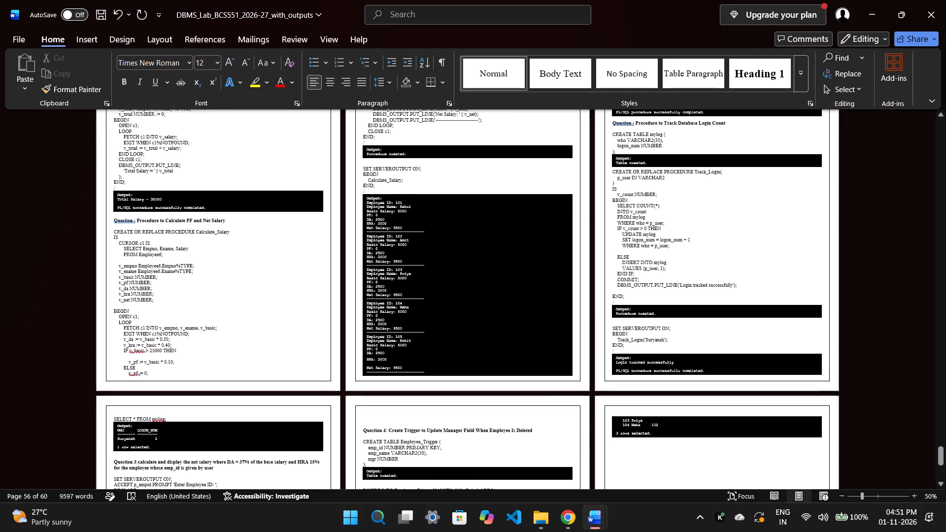
pyautogui.scroll(-1, 377, 180)
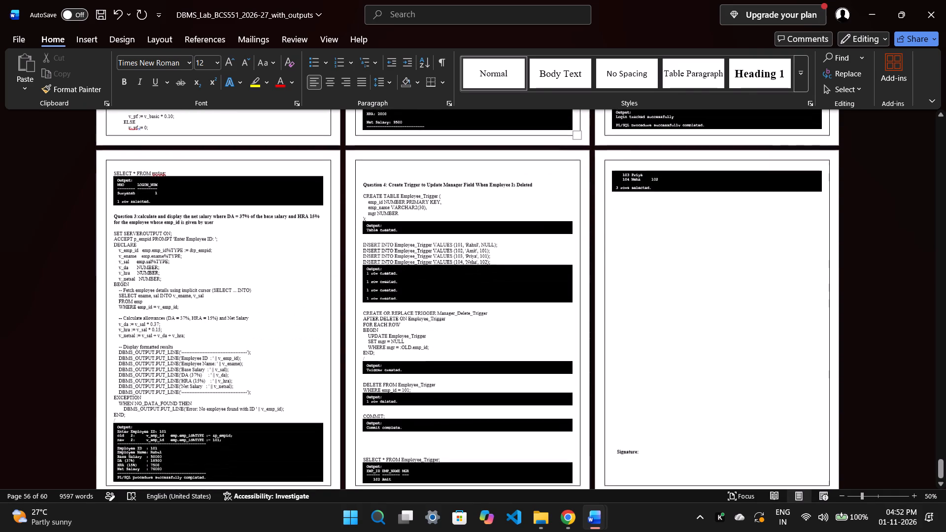
# Delete three blank lines above "SELECT * FROM Employee_Trigger;" so its whole output box fits on the same page.
pyautogui.scroll(-1, 377, 180)
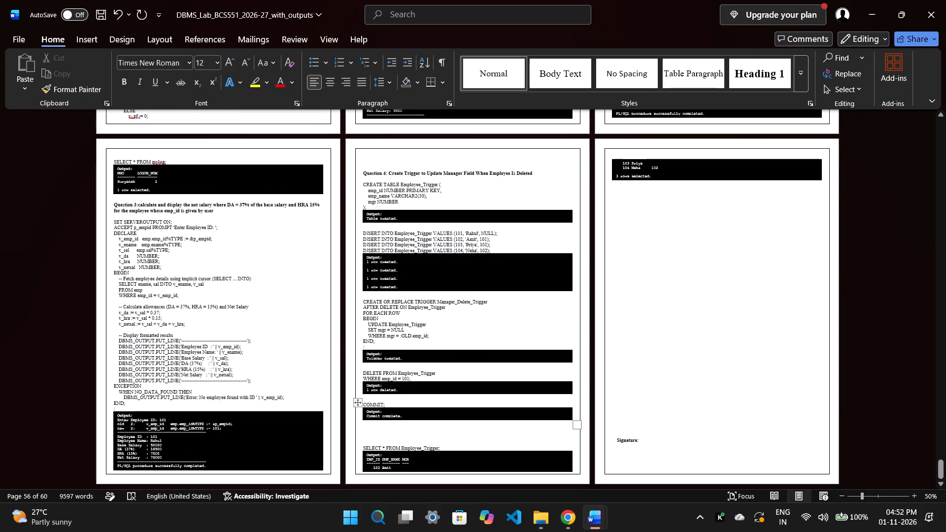
pyautogui.click(371, 424)
pyautogui.press('Delete')
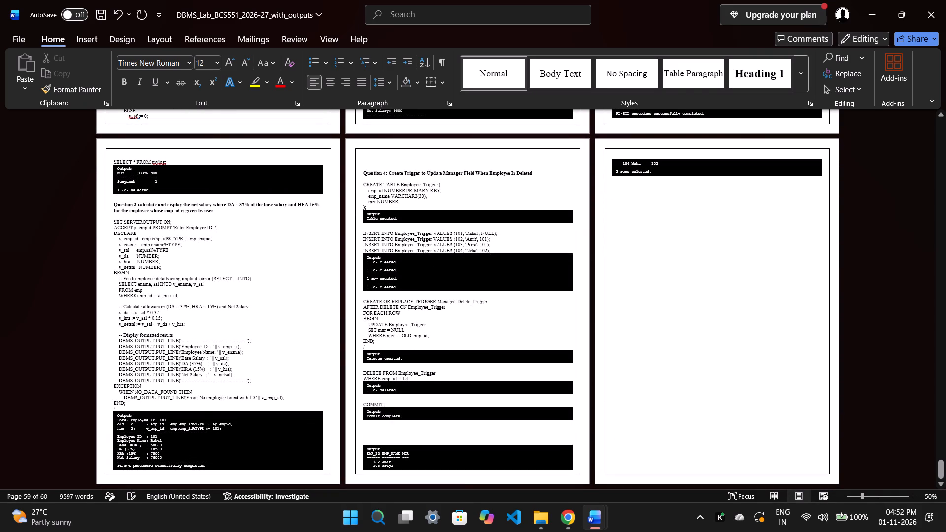
pyautogui.press('Delete')
pyautogui.press('Delete')
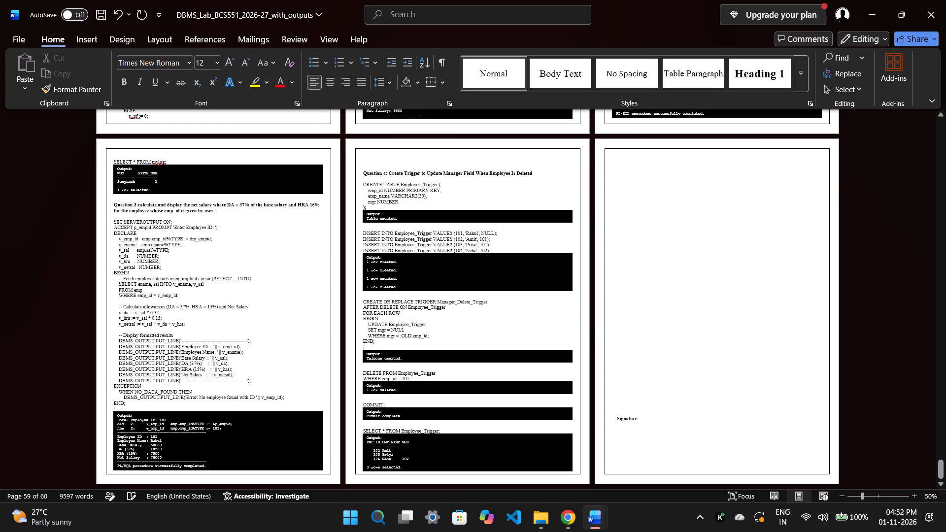
# Delete the blank lines above the "Question 4: Create Trigger to Update Manager Field" heading so it starts at the top of its page.
pyautogui.click(367, 158)
pyautogui.press('Delete')
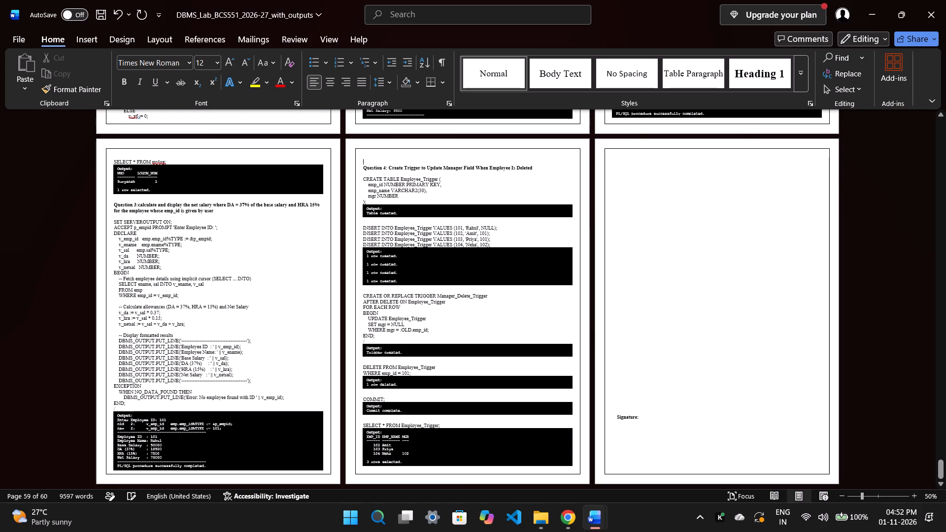
pyautogui.press('BackSpace')
pyautogui.press('Up')
pyautogui.press('Down')
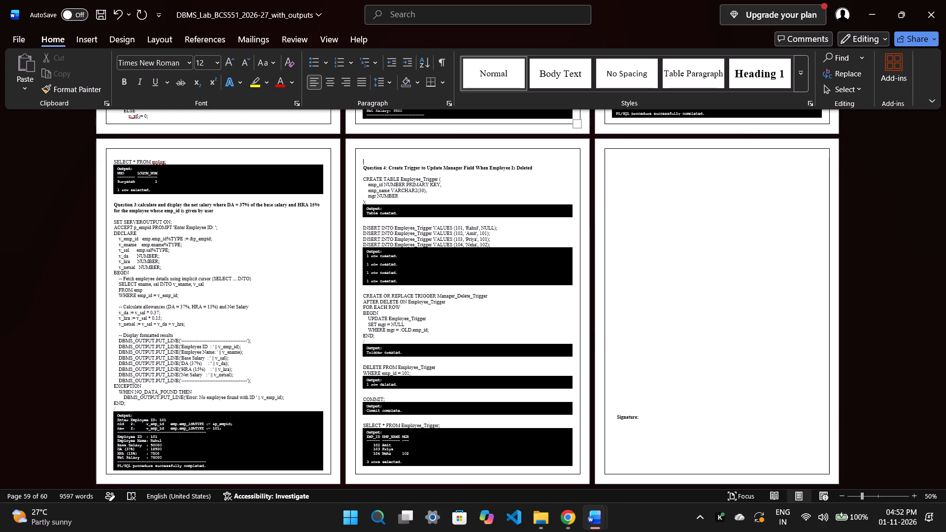
pyautogui.press('Delete')
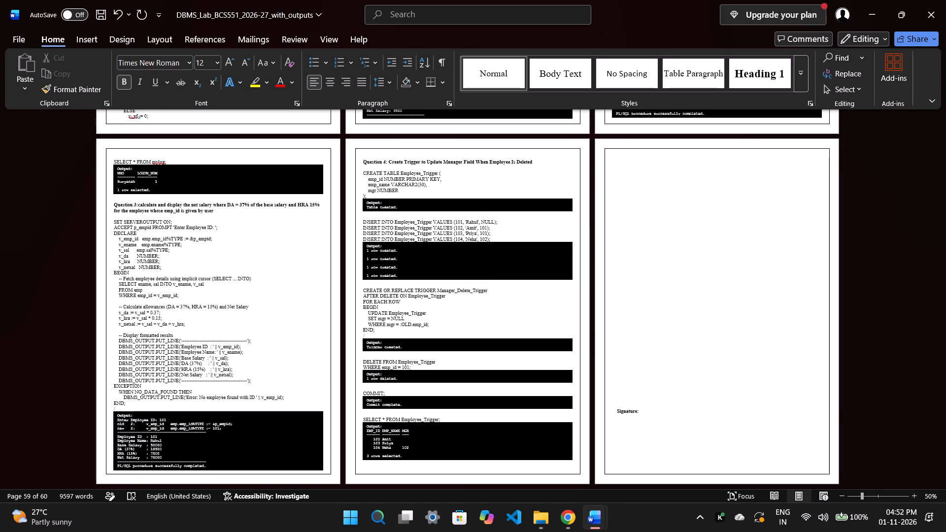
pyautogui.press('Up')
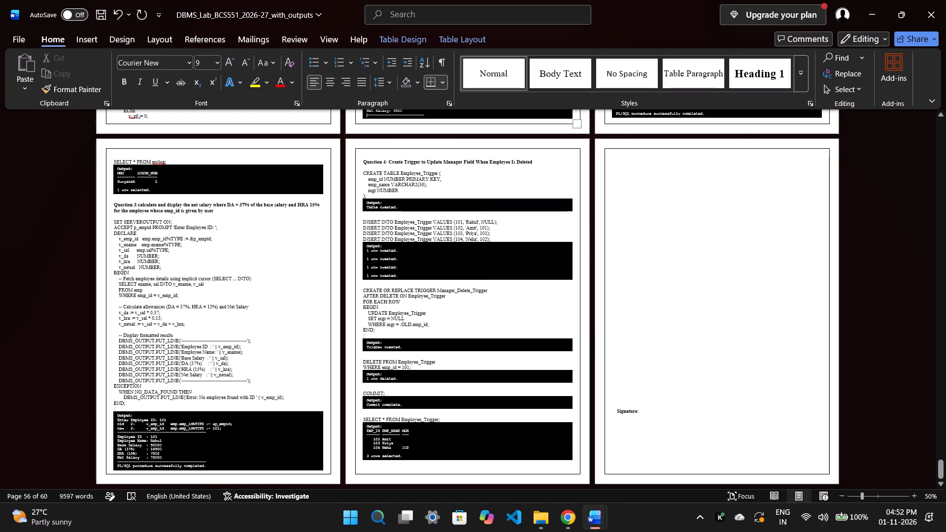
pyautogui.click(373, 150)
pyautogui.hscroll(1, 373, 150)
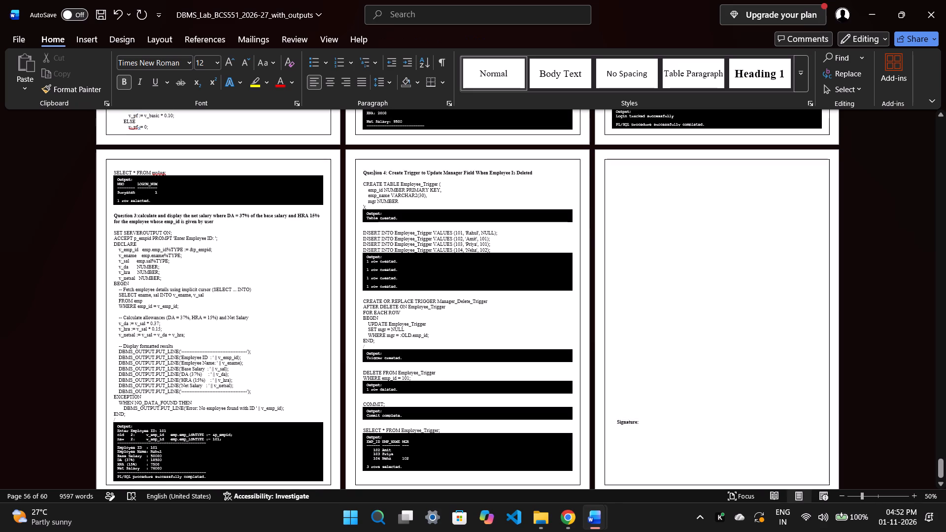
pyautogui.hscroll(1, 373, 150)
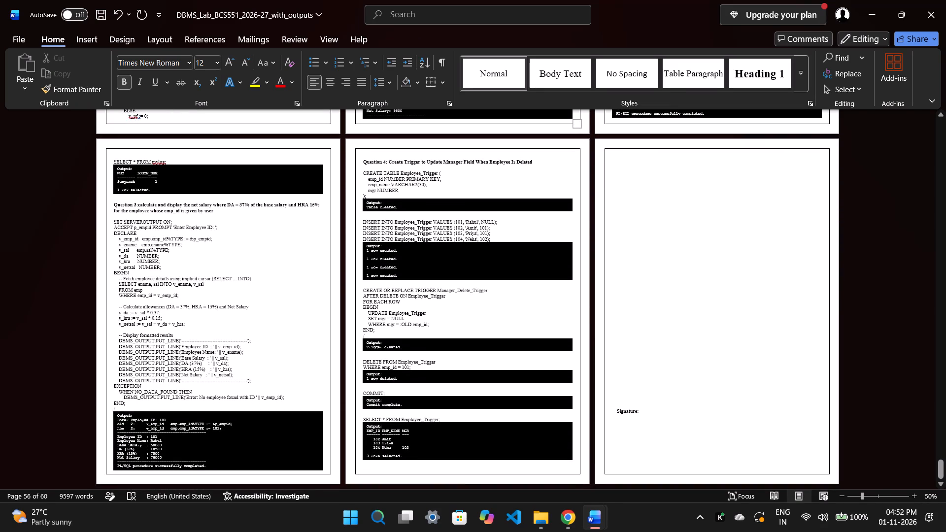
# Delete the blank lines before the final "Signature:" until it sits directly below the Employee_Trigger output box on the Question 4 page.
pyautogui.click(363, 464)
pyautogui.press('Delete')
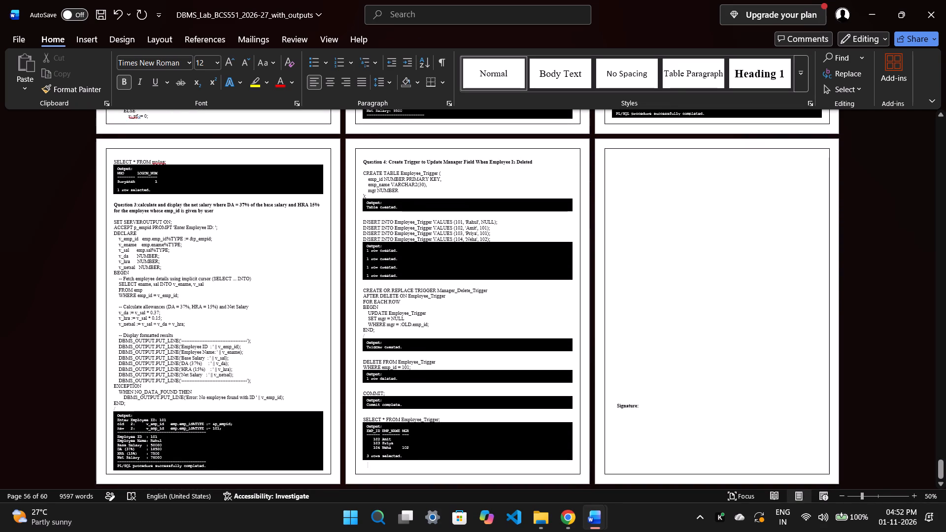
pyautogui.press('Delete')
pyautogui.press('Delete')
pyautogui.press('Delete')
pyautogui.press('Delete')
pyautogui.press('Delete')
pyautogui.press('Delete')
pyautogui.press('Delete')
pyautogui.press('Delete')
pyautogui.press('Delete')
pyautogui.press('Delete')
pyautogui.press('Delete')
pyautogui.press('Delete')
pyautogui.press('Delete')
pyautogui.press('Delete')
pyautogui.press('Delete')
pyautogui.press('Delete')
pyautogui.press('Delete')
pyautogui.press('Delete')
pyautogui.press('Delete')
pyautogui.press('Delete')
pyautogui.press('Delete')
pyautogui.press('Delete')
pyautogui.press('Delete')
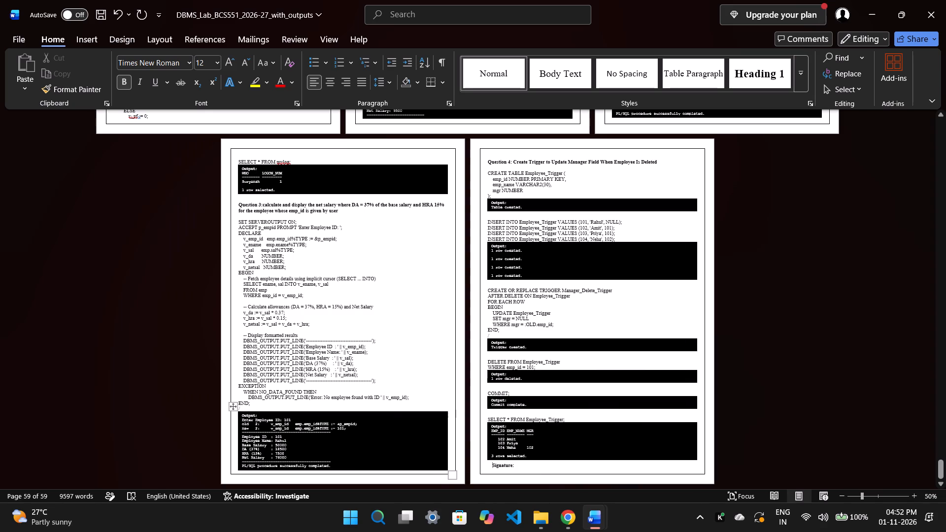
# Look back through the manual from the last page past Experiment-12 to Experiment 9 to check the page layout.
pyautogui.scroll(1, 530, 315)
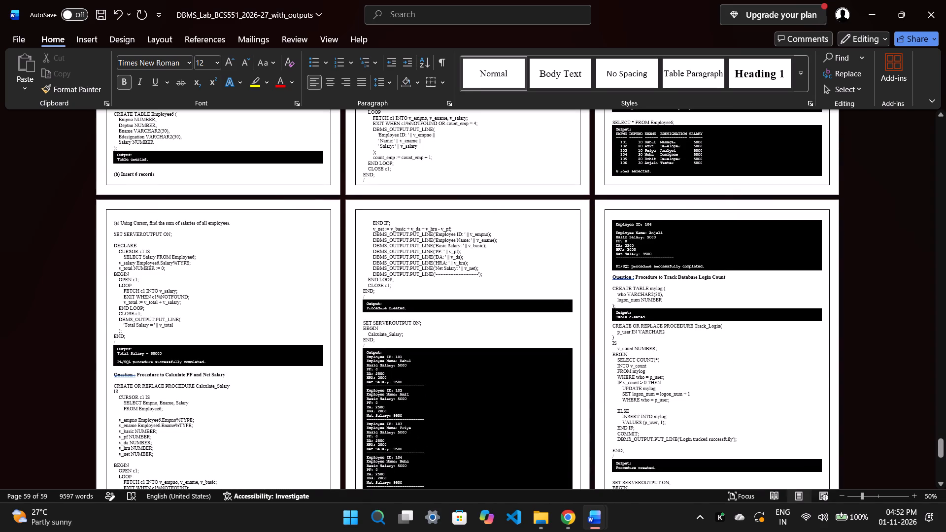
pyautogui.scroll(1, 530, 315)
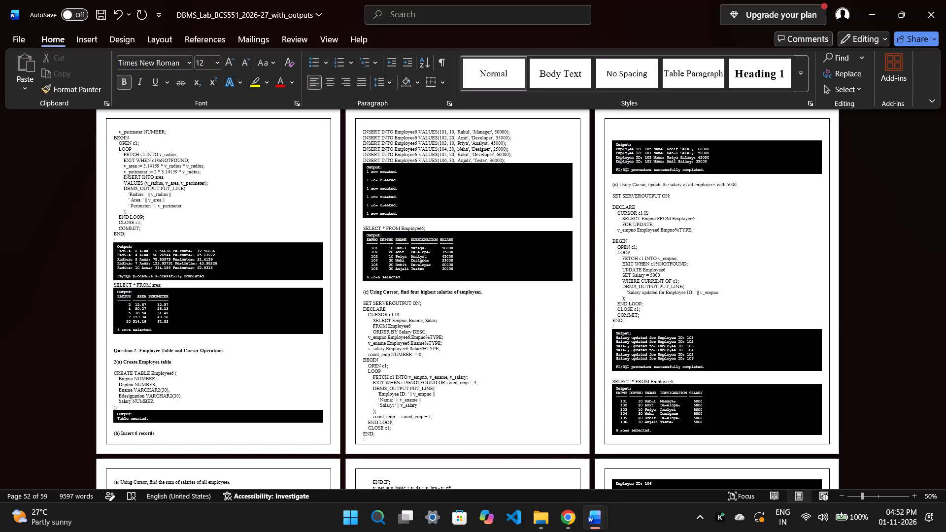
pyautogui.scroll(2, 538, 231)
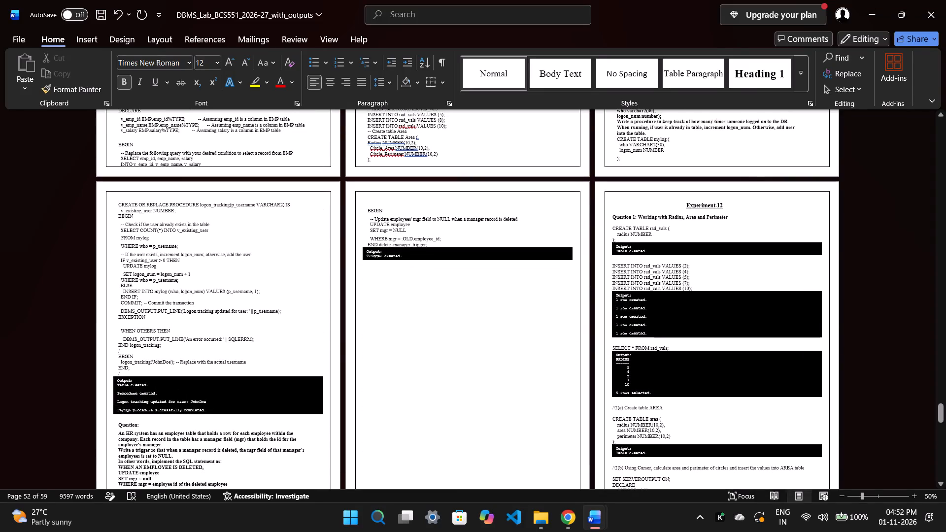
pyautogui.scroll(2, 538, 231)
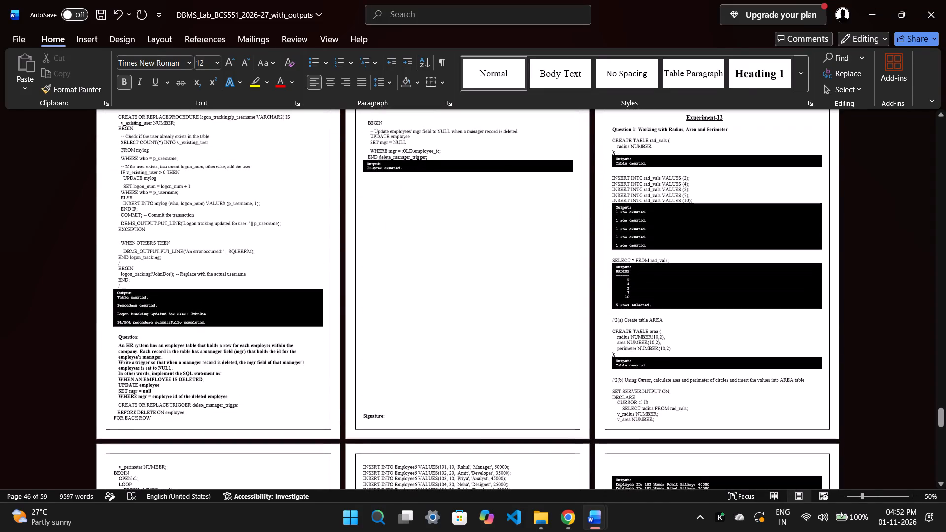
pyautogui.scroll(1, 538, 231)
pyautogui.scroll(20, 538, 231)
pyautogui.scroll(1, 538, 231)
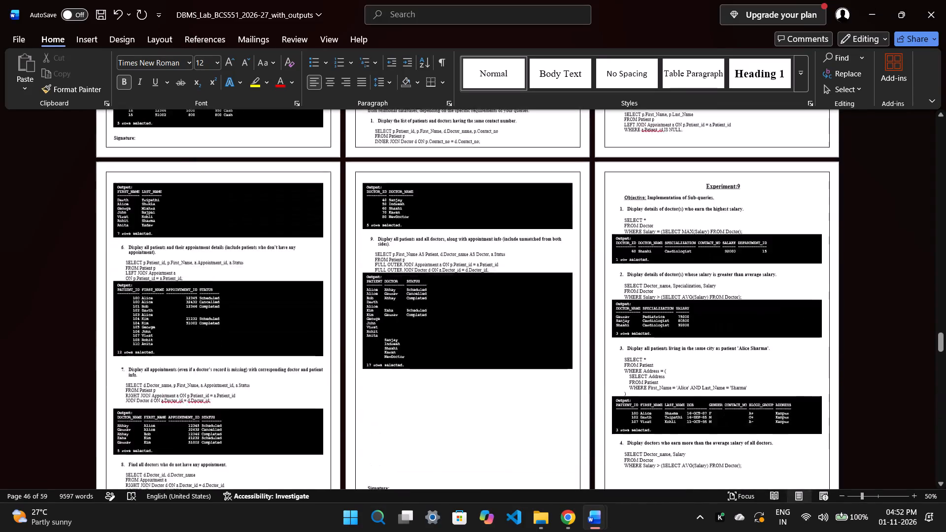
pyautogui.scroll(20, 217, 14)
pyautogui.scroll(10, 217, 14)
# Print the whole manual with Microsoft Print to PDF as DBMS_Lab_File in Downloads, replacing the existing file.
pyautogui.click(22, 37)
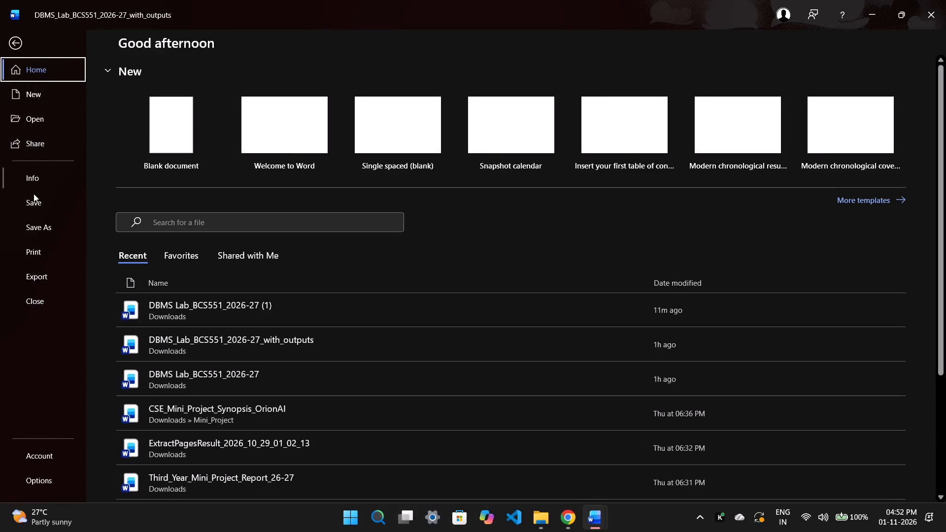
pyautogui.click(38, 255)
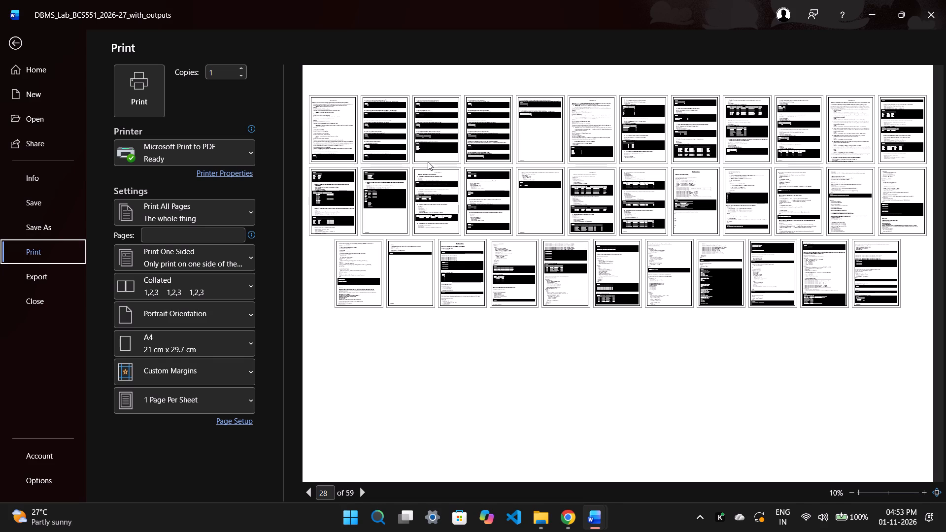
pyautogui.click(125, 98)
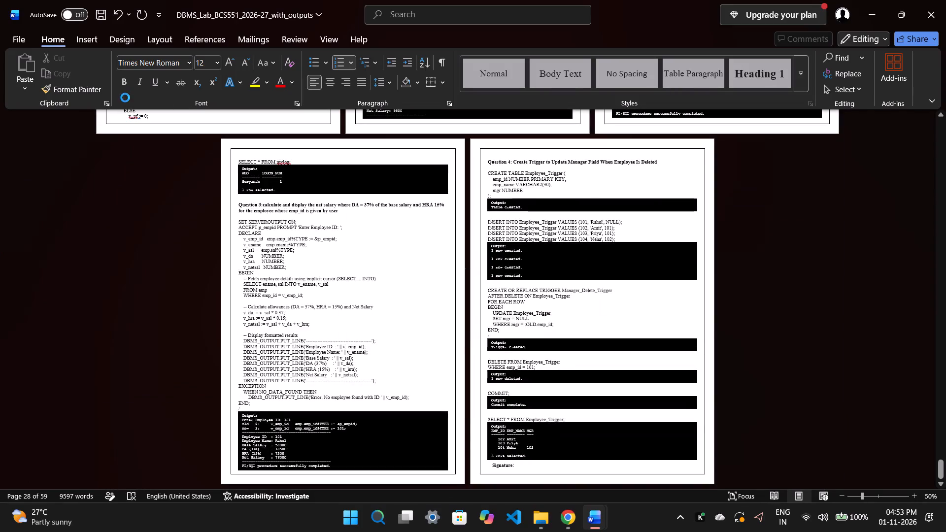
pyautogui.click(129, 119)
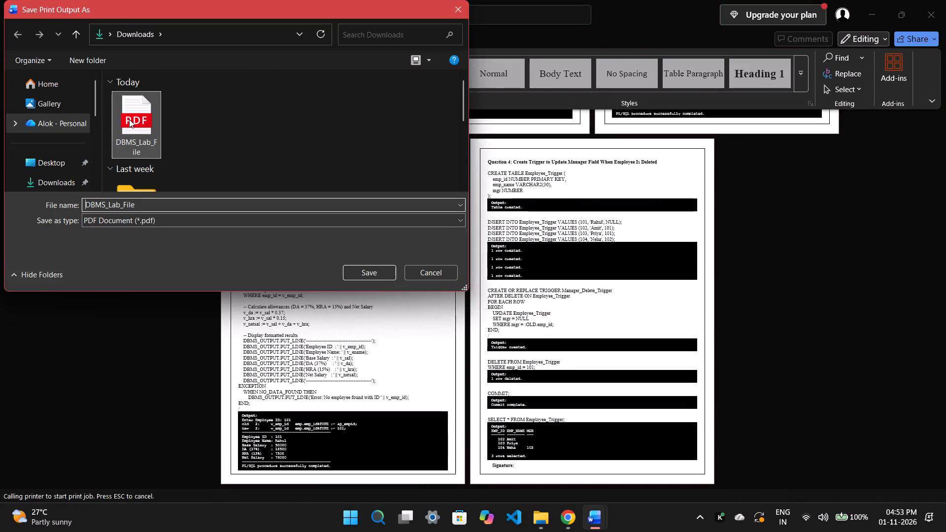
pyautogui.click(366, 270)
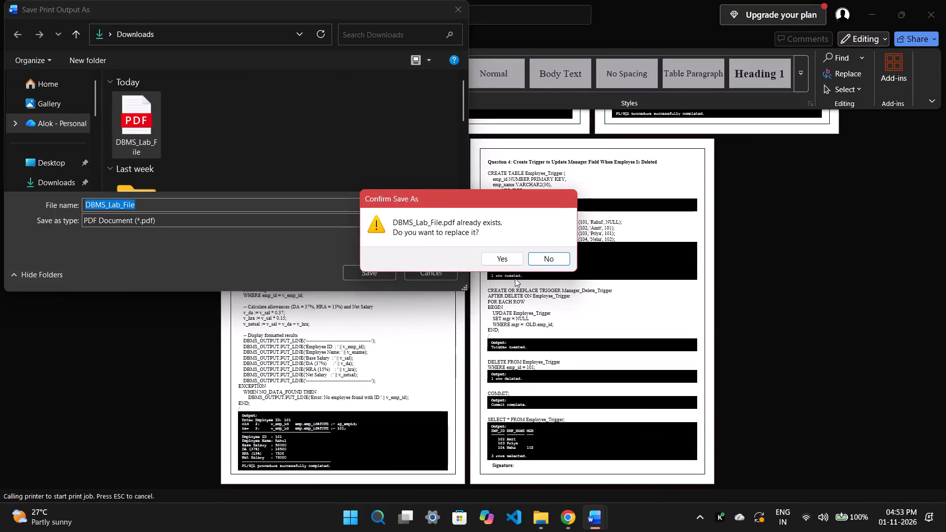
pyautogui.click(509, 258)
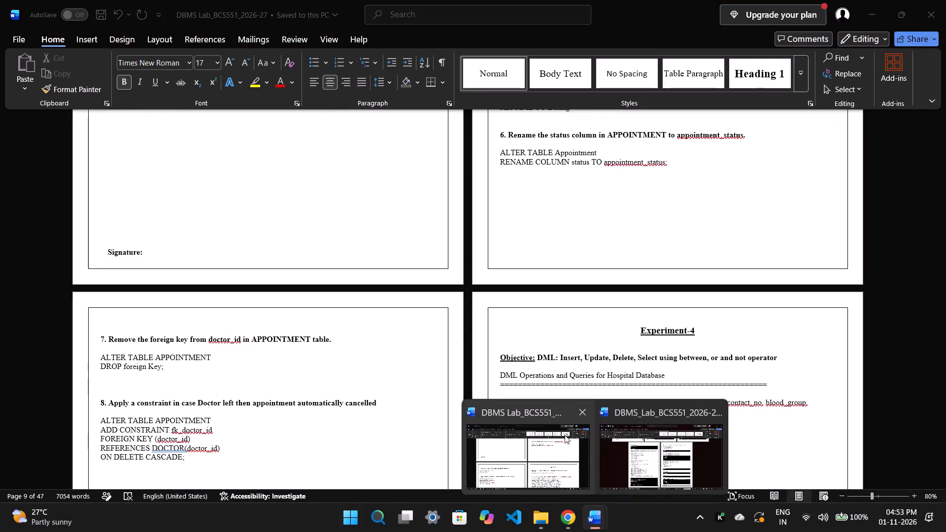
# Switch to the other open document, DBMS Lab_BCS551_2026-27, and close it.
pyautogui.click(563, 436)
pyautogui.click(945, 0)
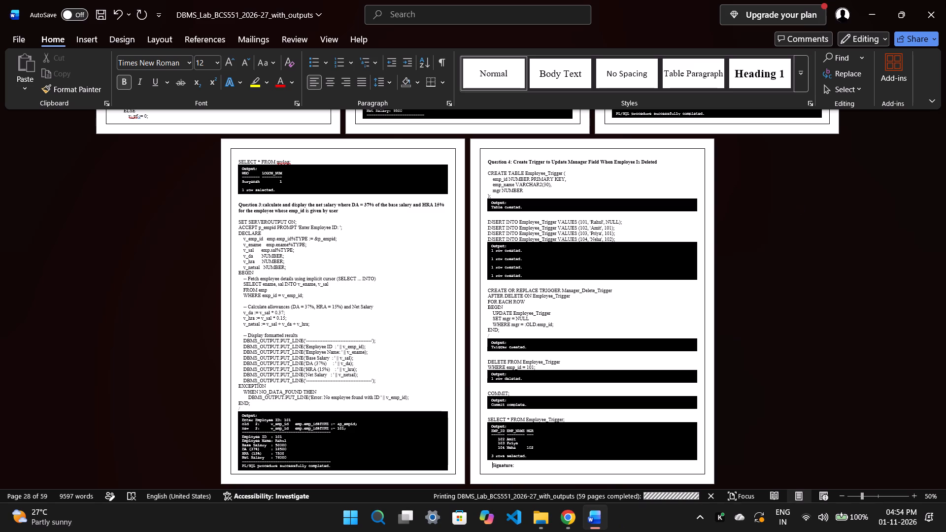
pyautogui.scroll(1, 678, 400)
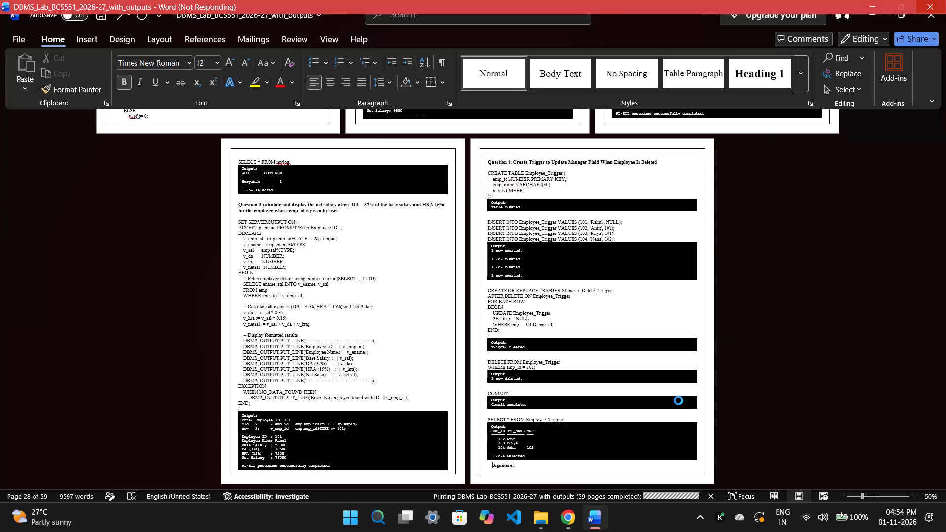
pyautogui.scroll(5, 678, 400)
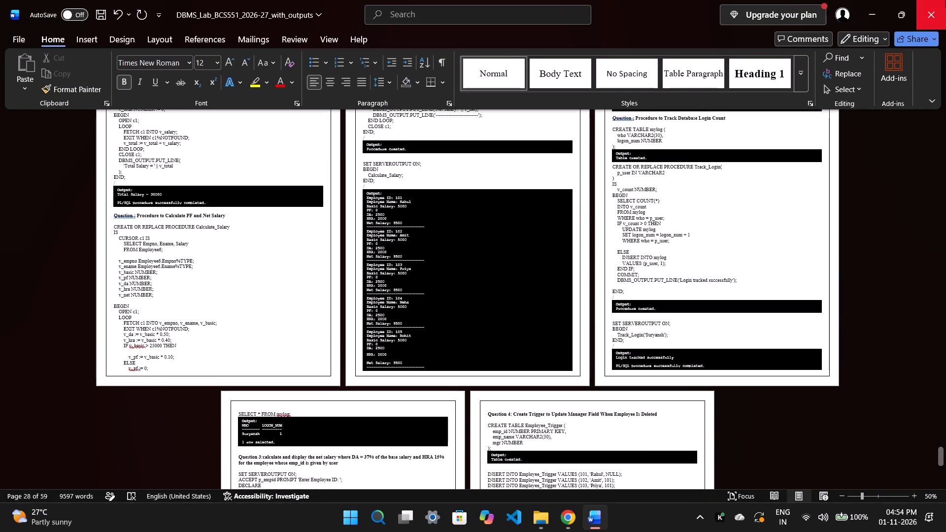
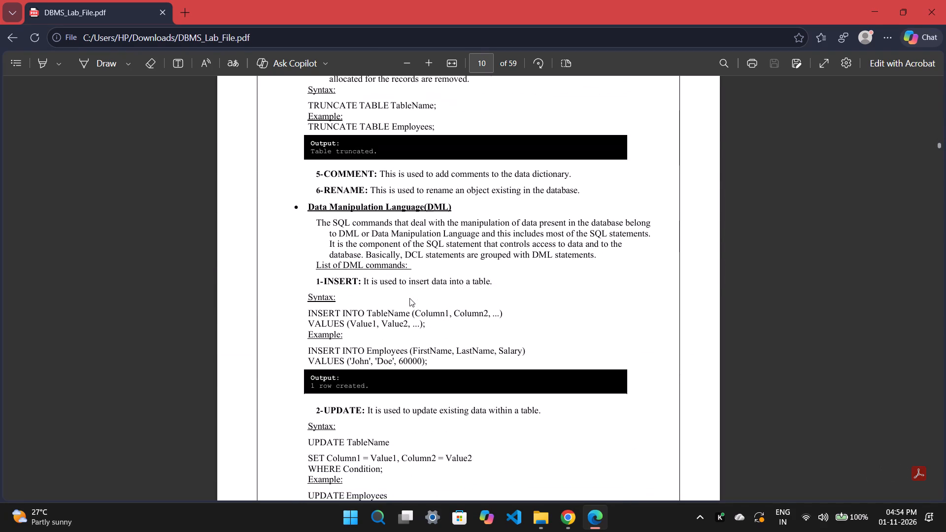
# Look through the exported DBMS_Lab_File PDF from page 10 to the last page to check the page layout, and close it.
pyautogui.scroll(-8, 409, 298)
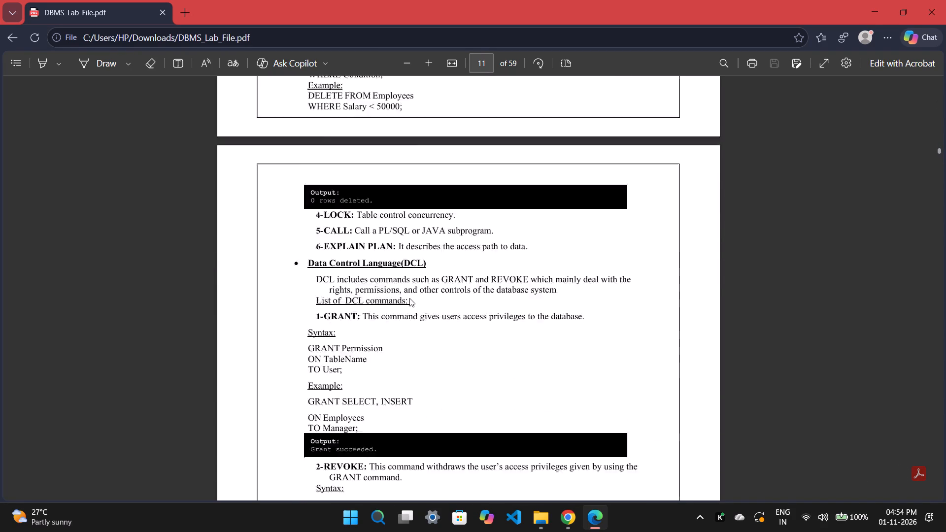
pyautogui.scroll(-8, 409, 298)
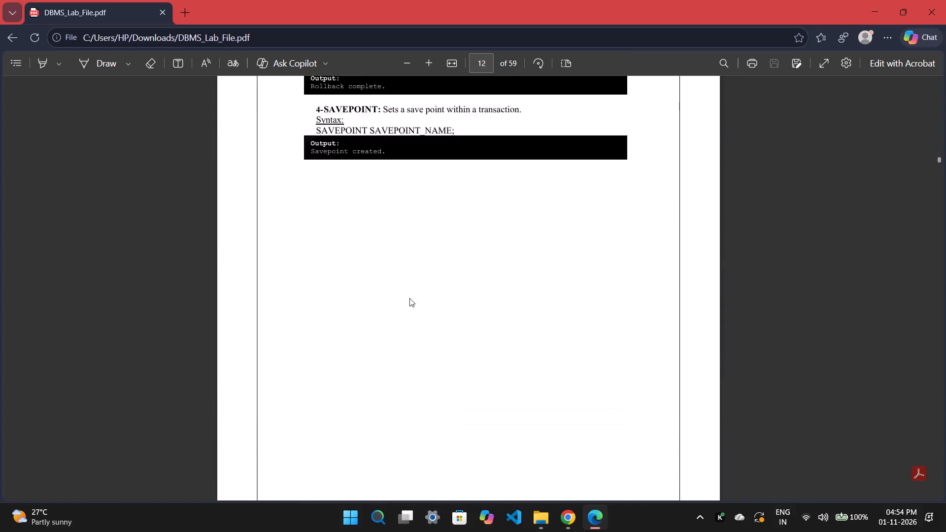
pyautogui.scroll(-6, 409, 298)
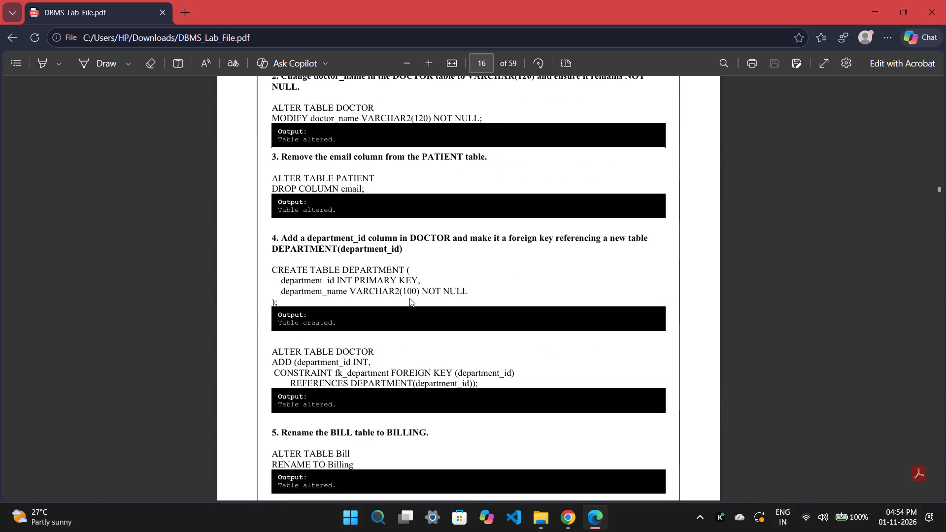
pyautogui.scroll(-3, 409, 298)
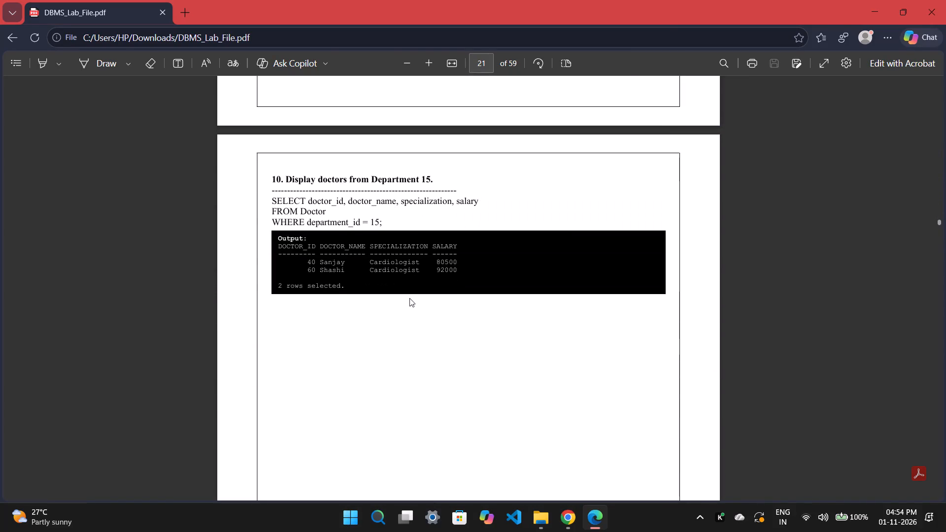
pyautogui.scroll(-7, 409, 298)
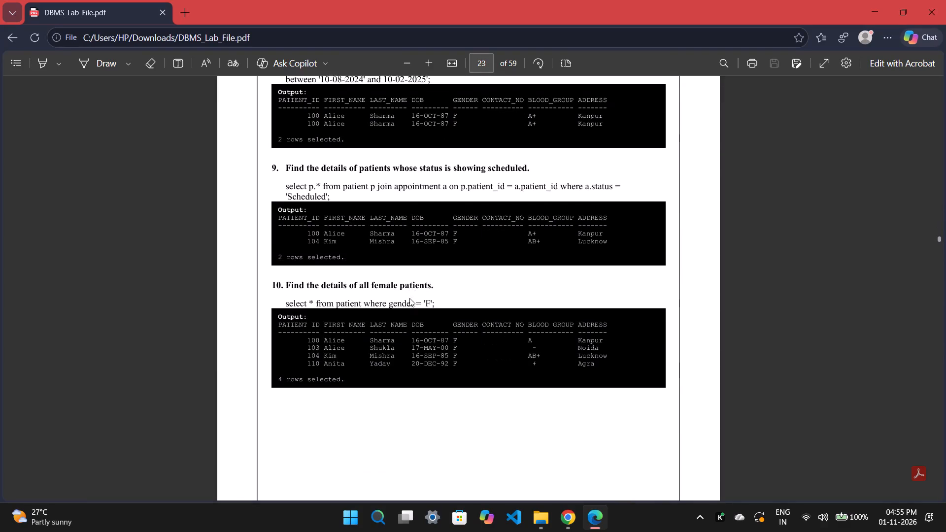
pyautogui.scroll(-5, 409, 298)
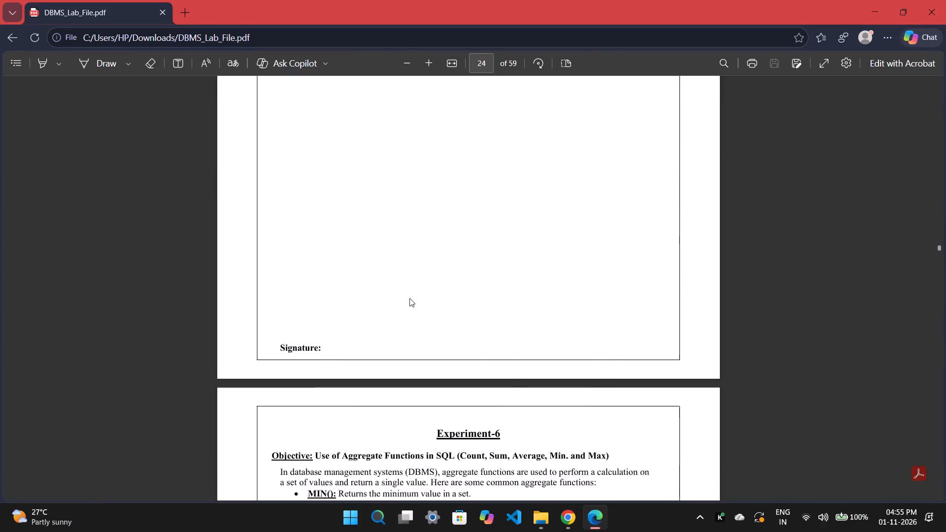
pyautogui.scroll(-5, 501, 408)
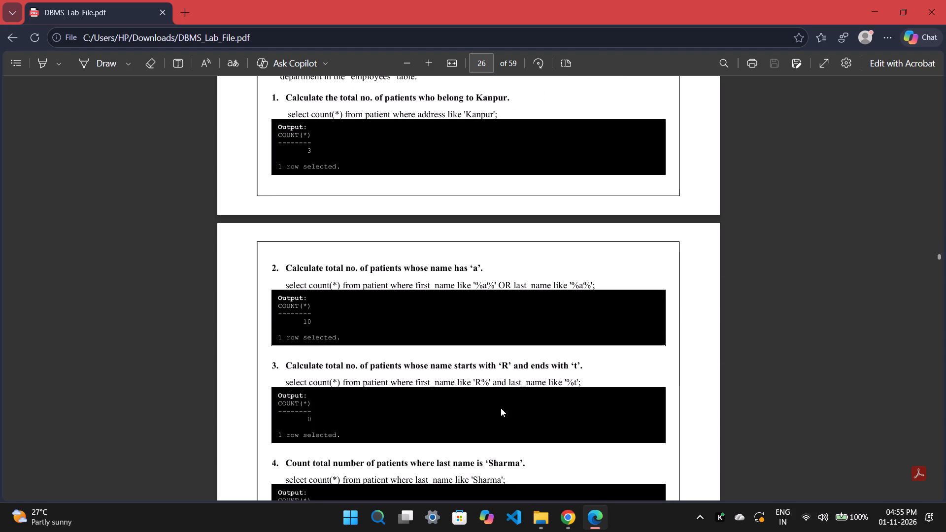
pyautogui.scroll(-8, 501, 408)
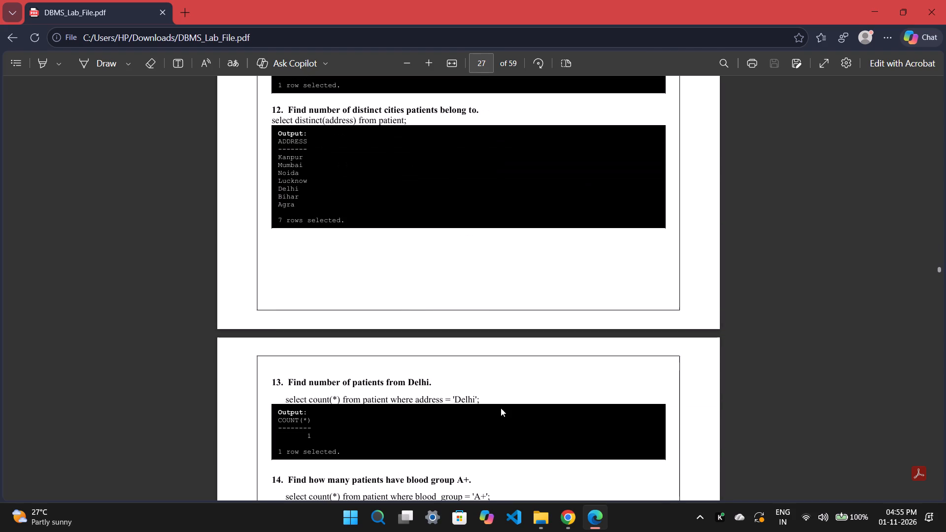
pyautogui.scroll(-10, 501, 408)
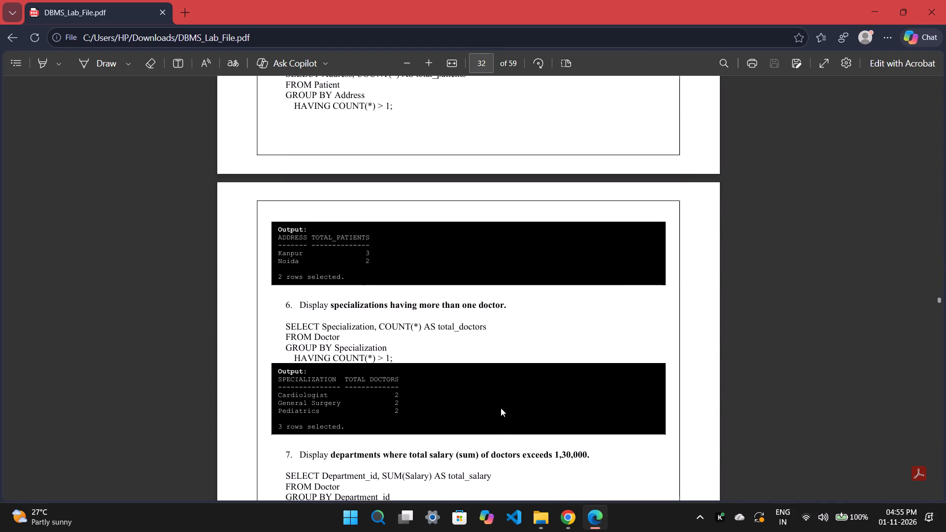
pyautogui.scroll(-7, 501, 408)
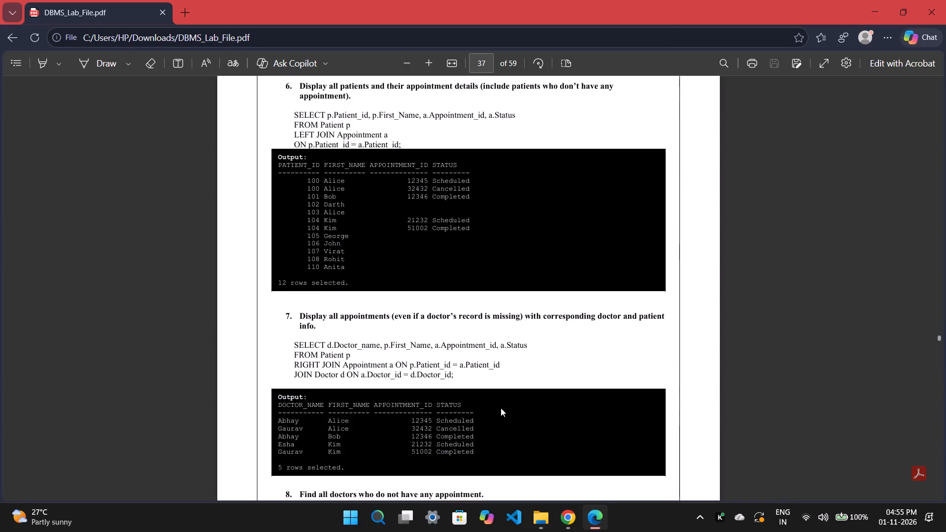
pyautogui.scroll(-9, 501, 408)
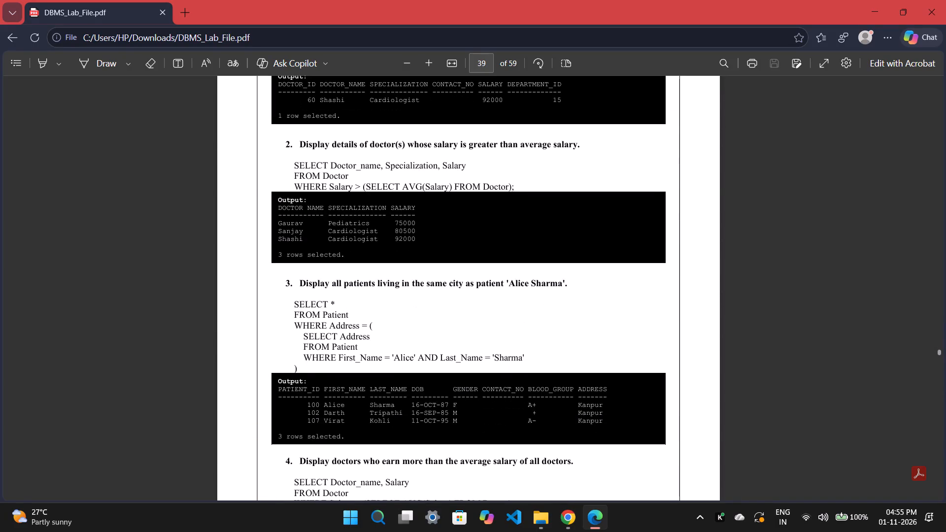
pyautogui.scroll(-7, 501, 408)
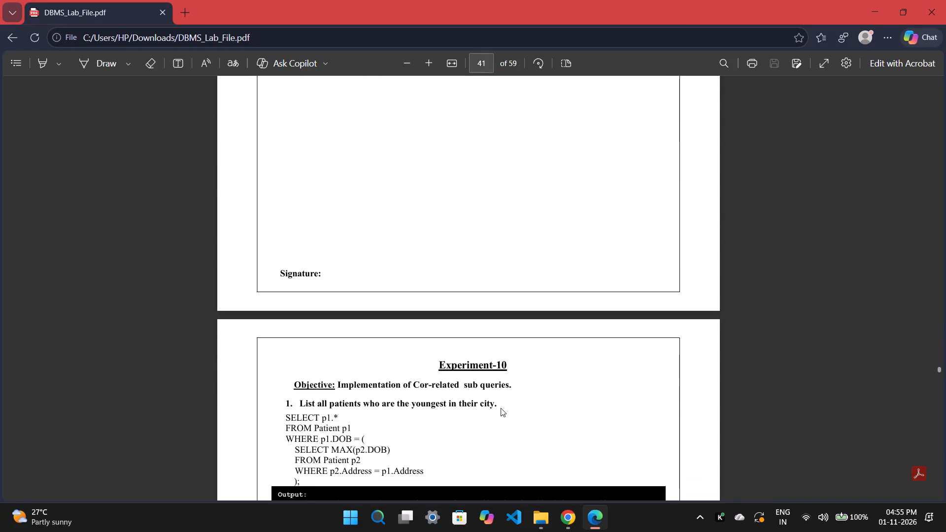
pyautogui.scroll(-18, 501, 408)
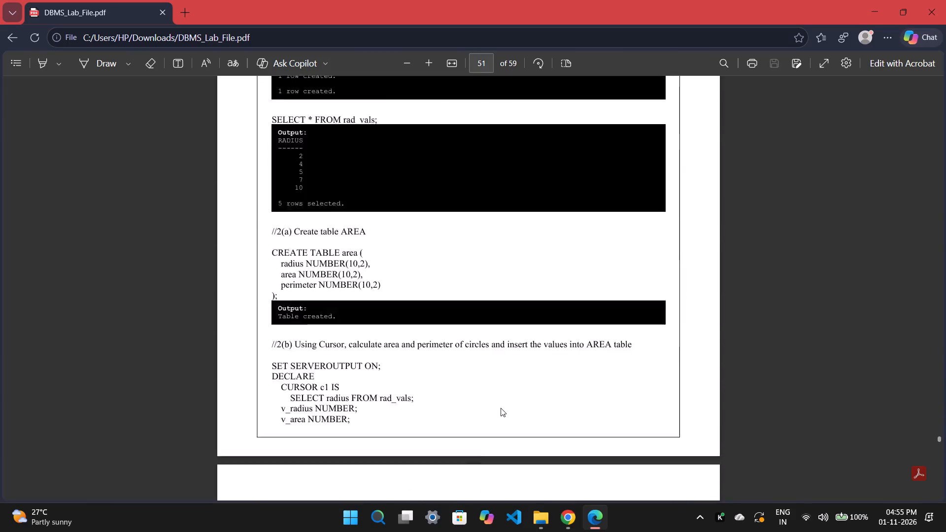
pyautogui.scroll(-15, 501, 408)
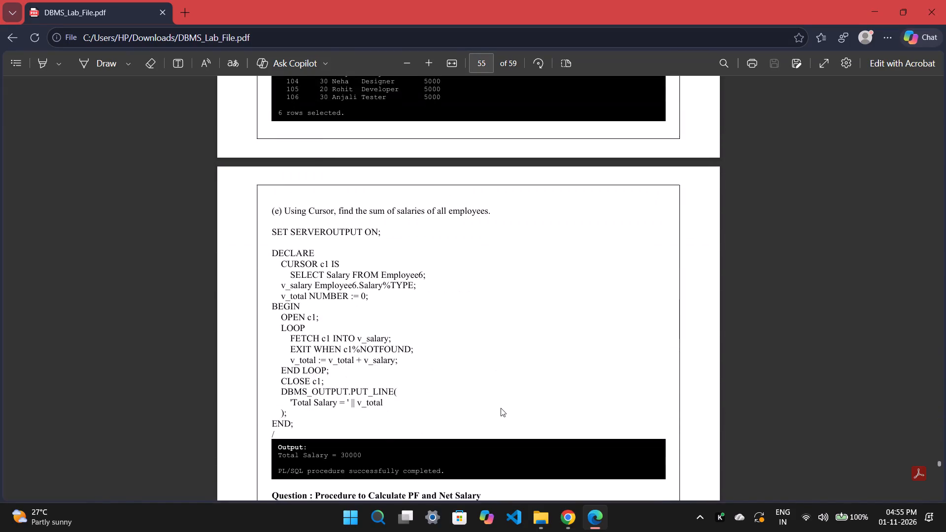
pyautogui.scroll(-10, 501, 408)
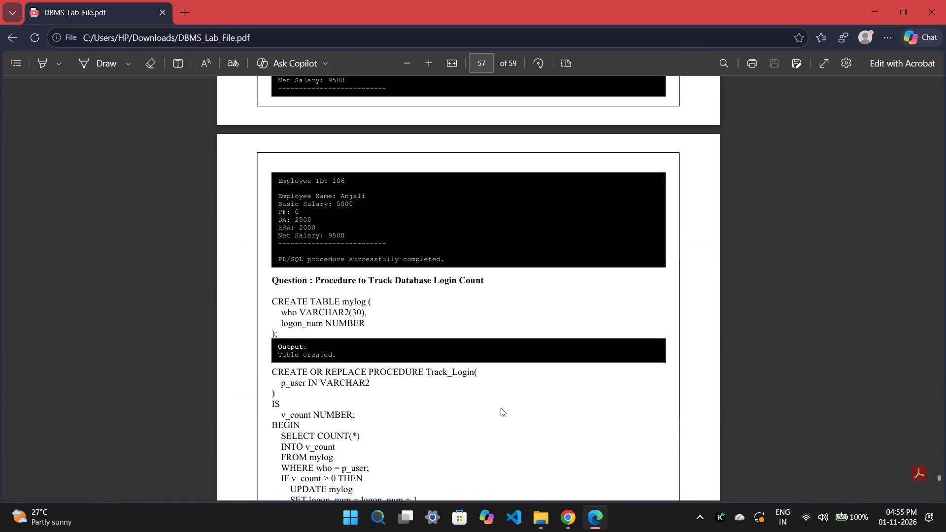
pyautogui.scroll(-10, 501, 408)
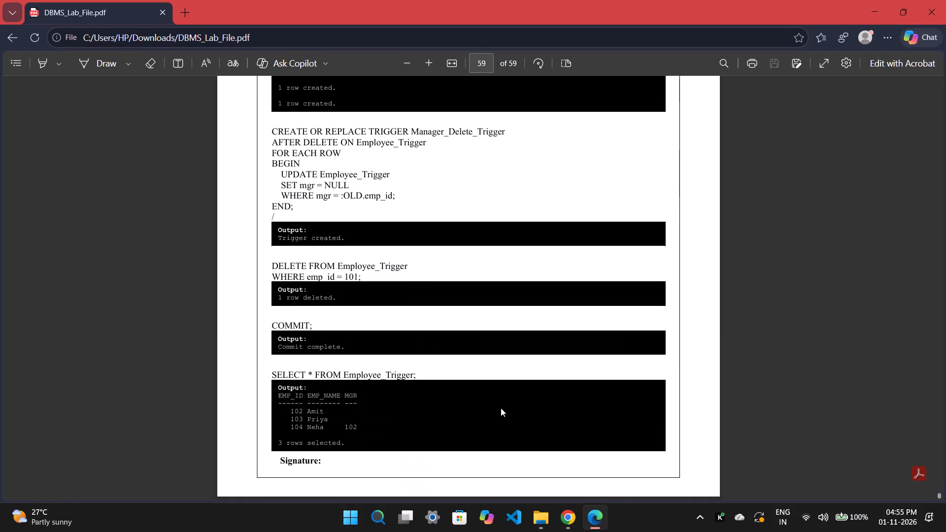
pyautogui.click(945, 0)
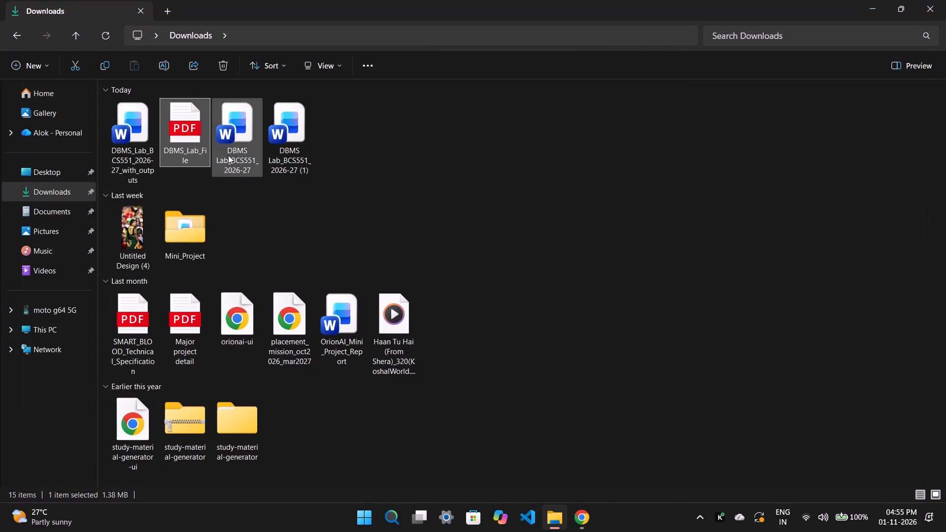